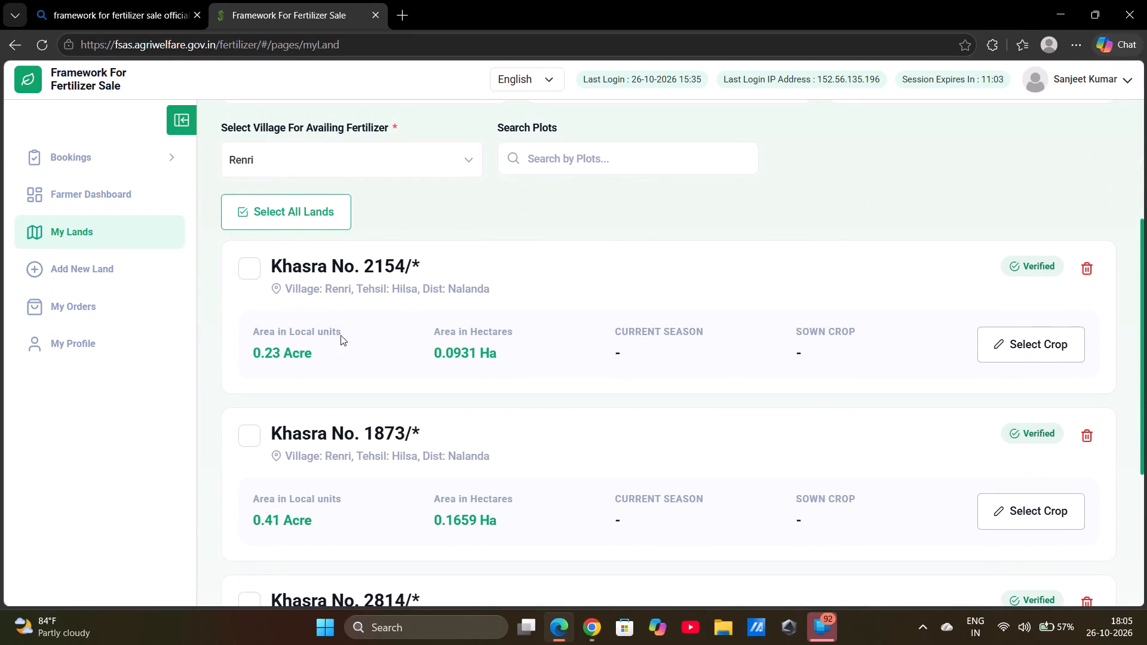
# Go to the last page (page 7) of the Renri land list to check its plot.
pyautogui.scroll(-4, 288, 350)
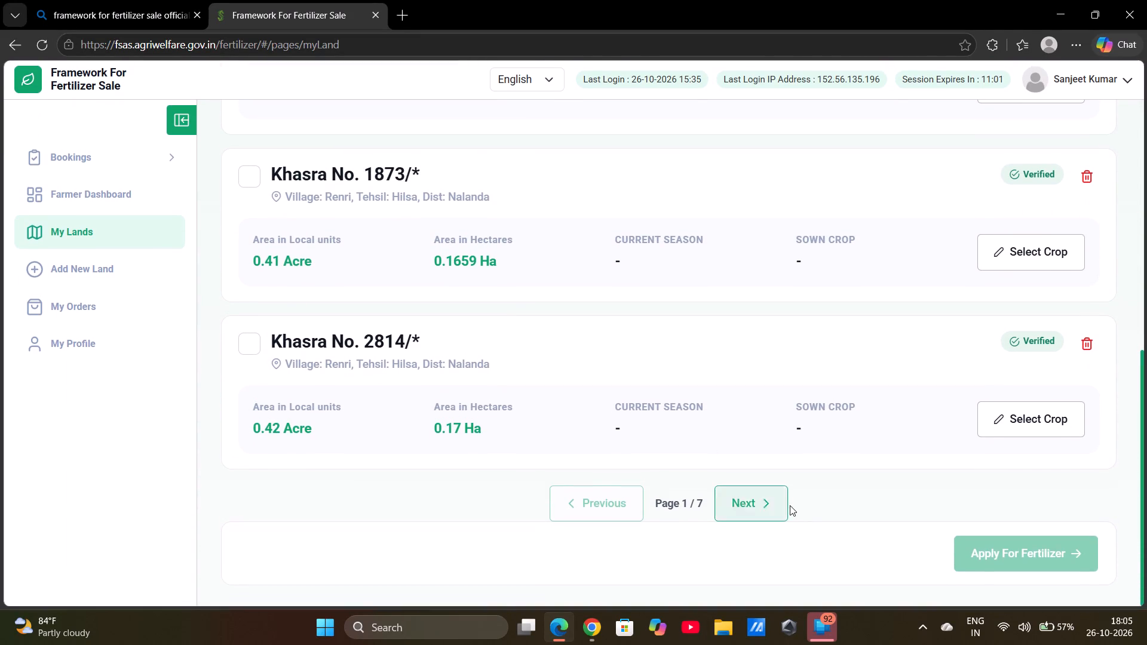
pyautogui.tripleClick(772, 506)
pyautogui.tripleClick(772, 506)
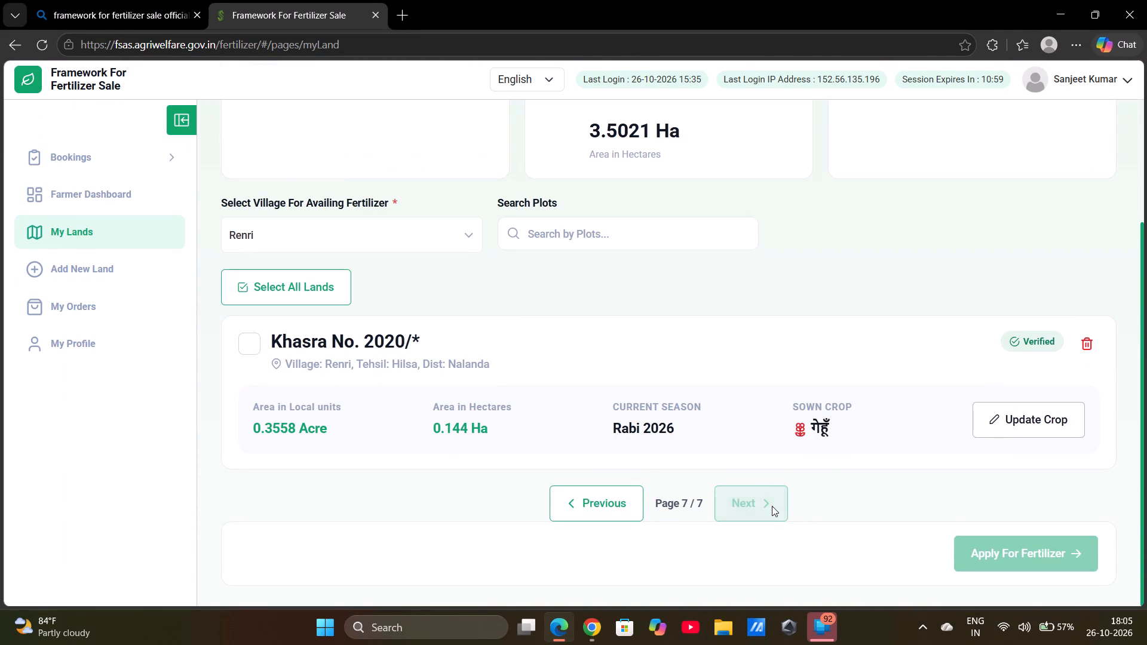
pyautogui.click(772, 506)
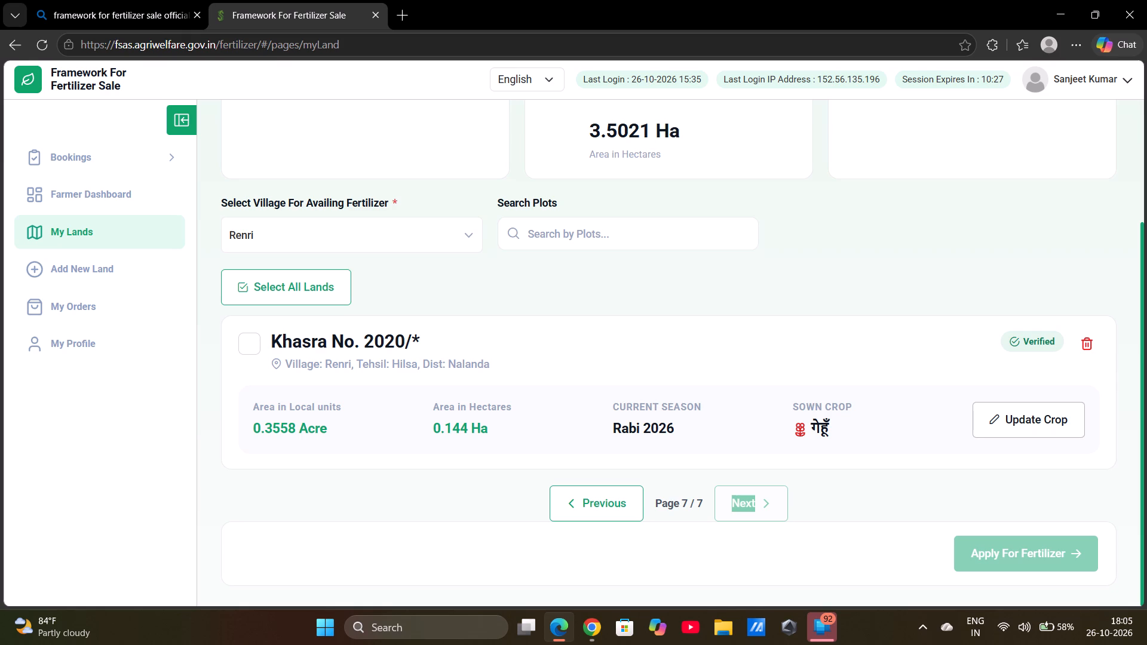
# Go back to page 6 of the land list and examine each plot's khasra number, area and crop details.
pyautogui.click(609, 496)
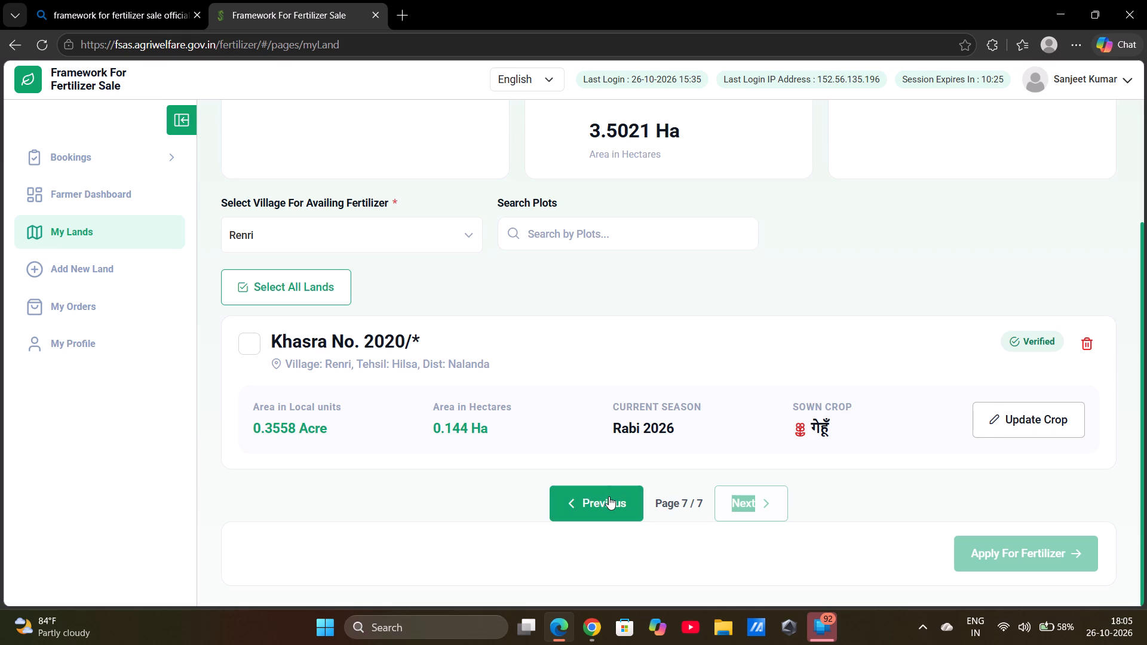
pyautogui.scroll(-3, 568, 483)
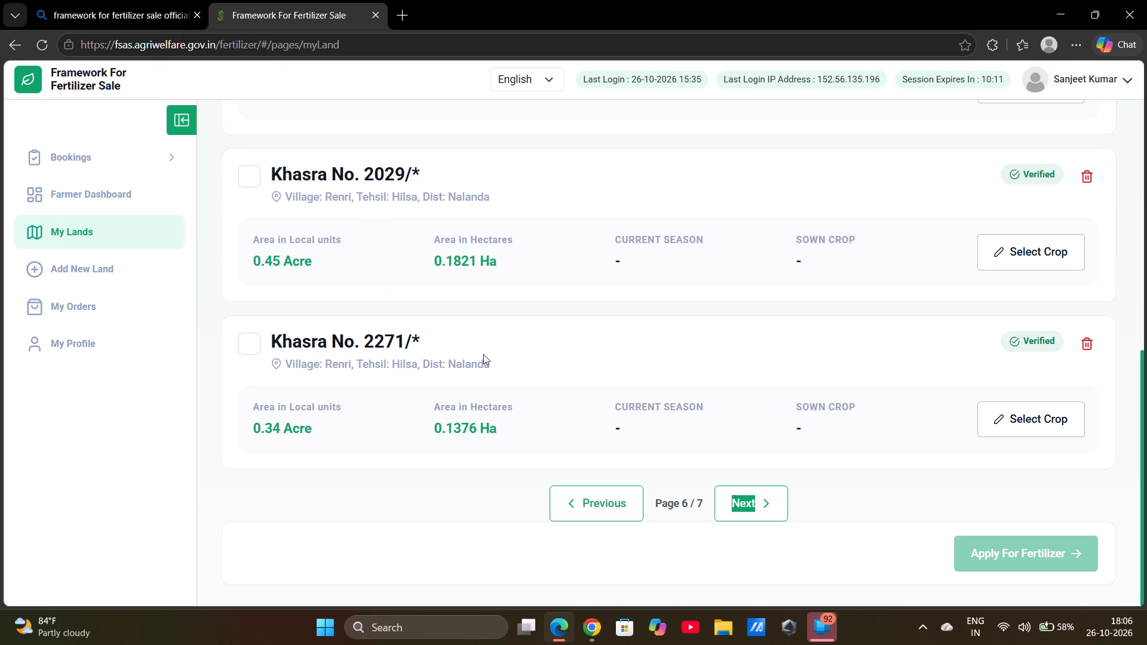
pyautogui.click(585, 499)
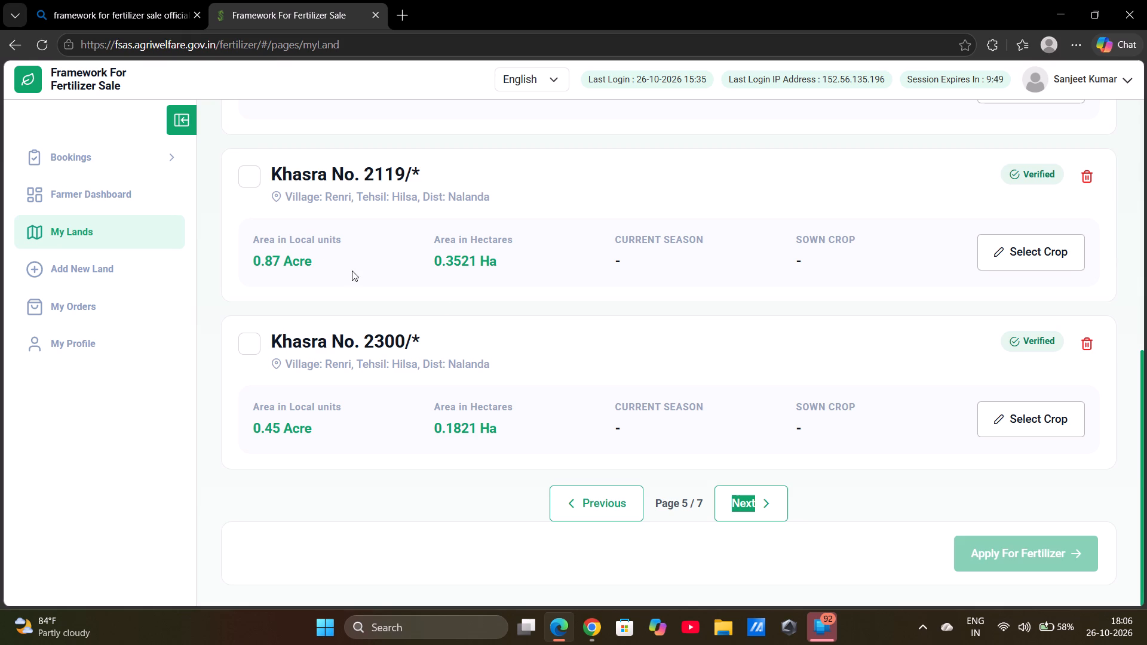
pyautogui.click(774, 509)
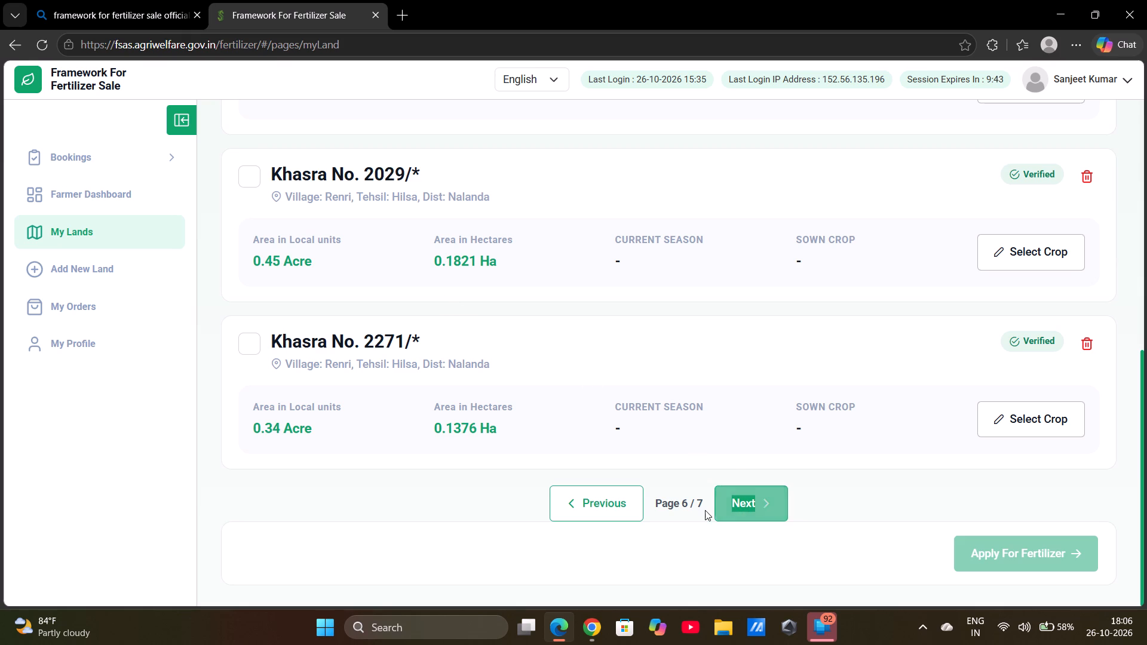
pyautogui.click(729, 507)
pyautogui.click(629, 511)
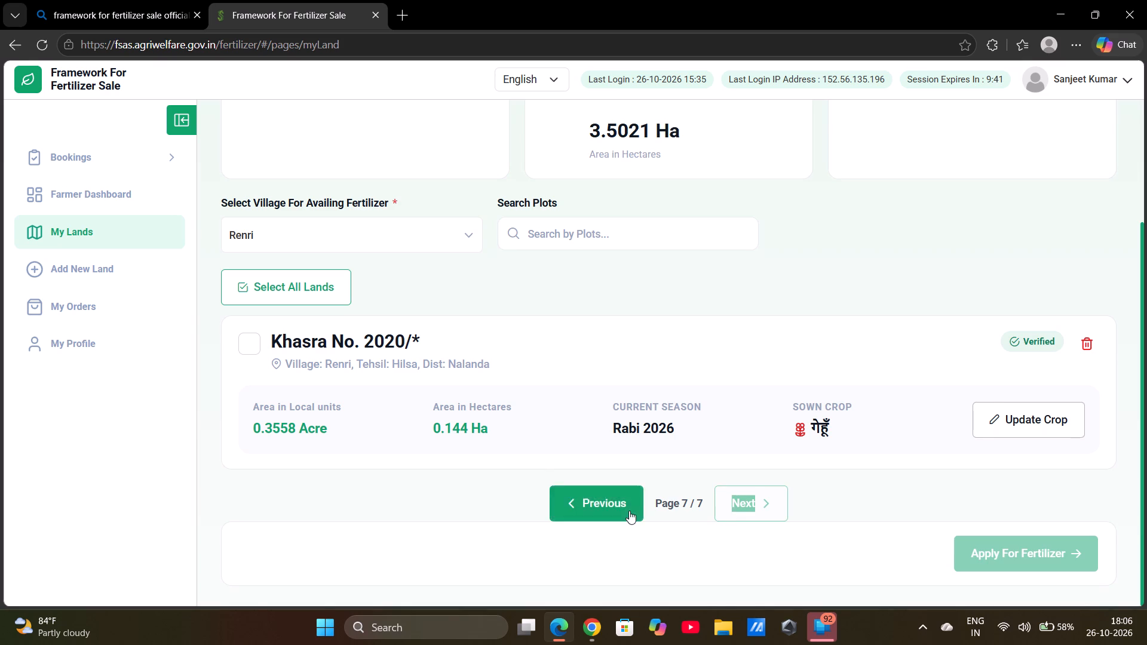
pyautogui.scroll(-1, 403, 379)
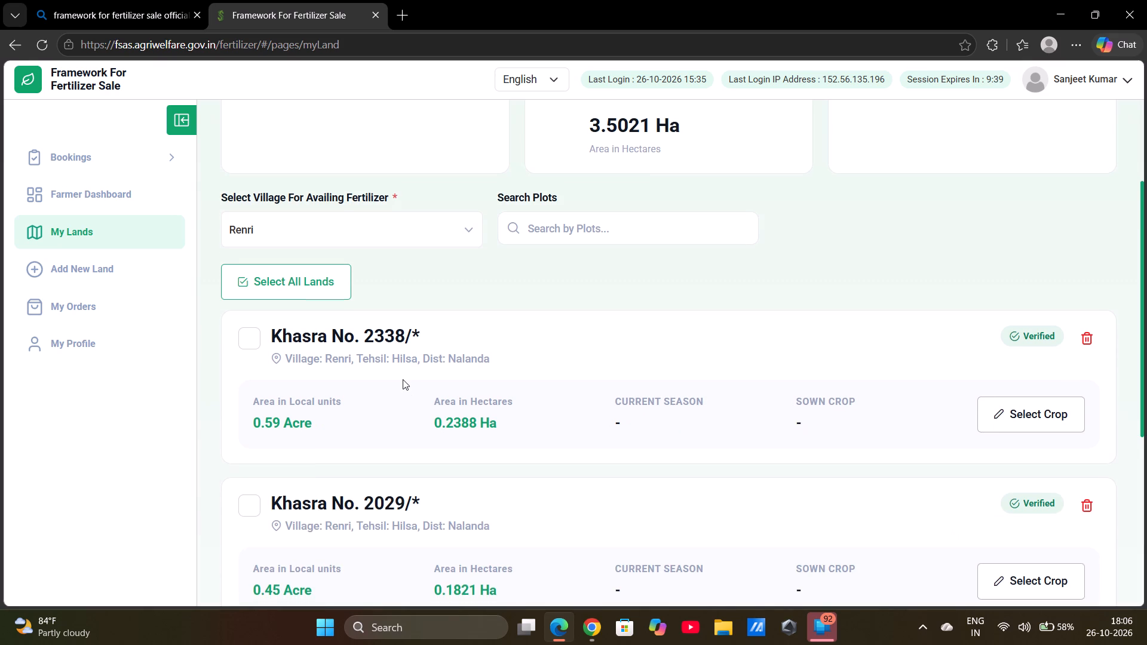
pyautogui.scroll(-1, 403, 379)
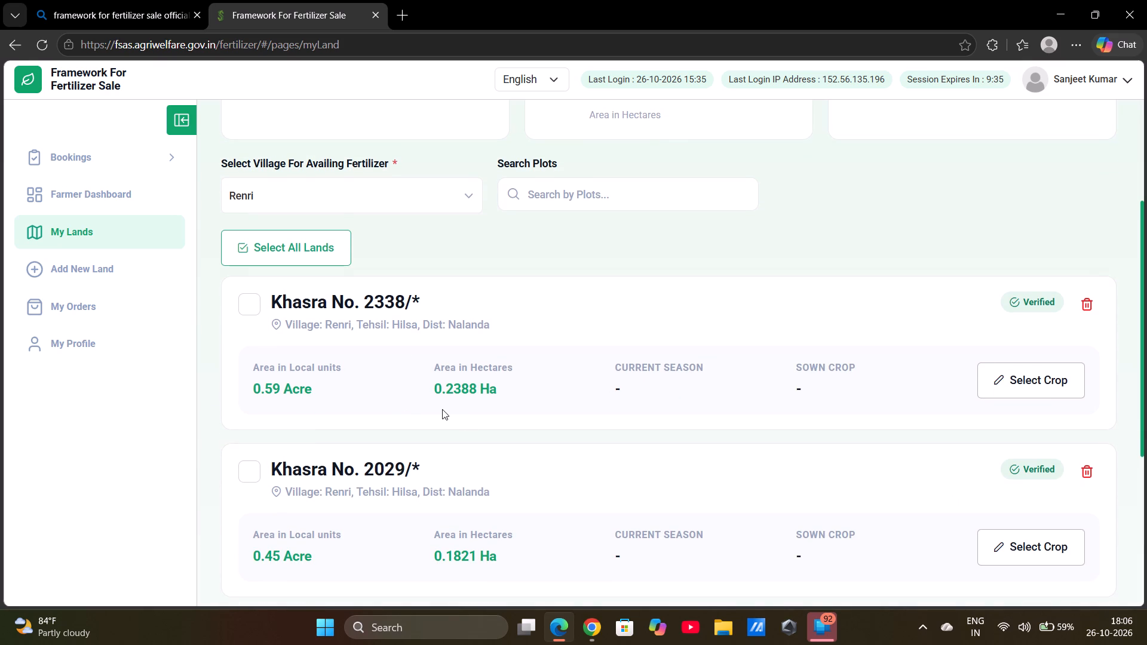
pyautogui.scroll(-1, 595, 527)
pyautogui.scroll(-1, 684, 561)
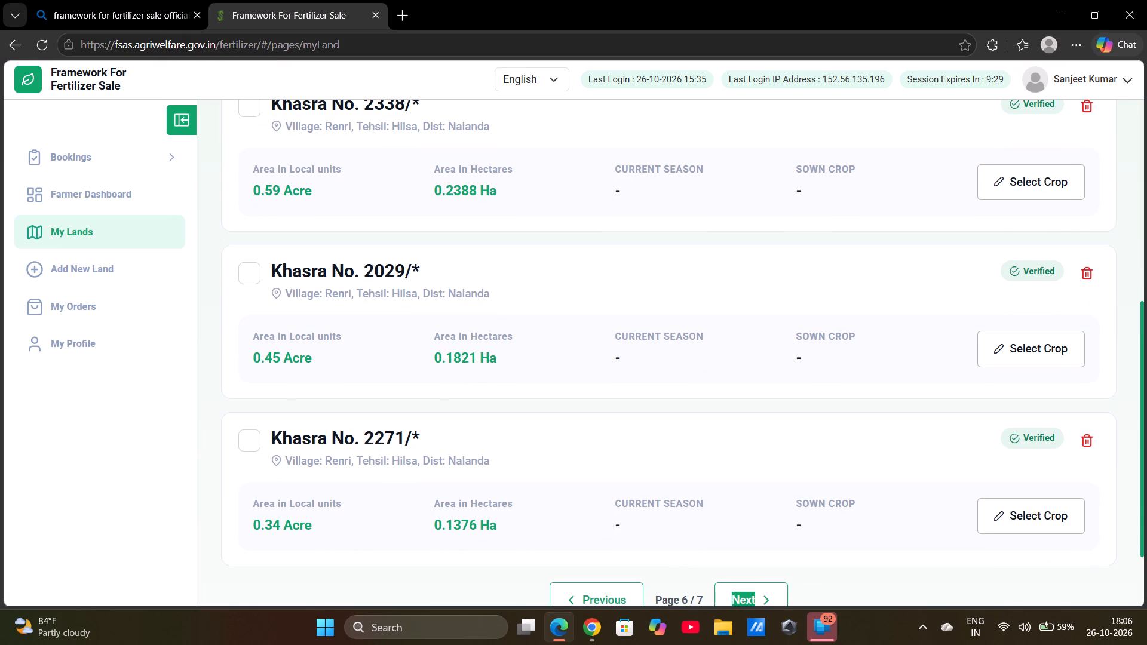
pyautogui.scroll(-2, 516, 499)
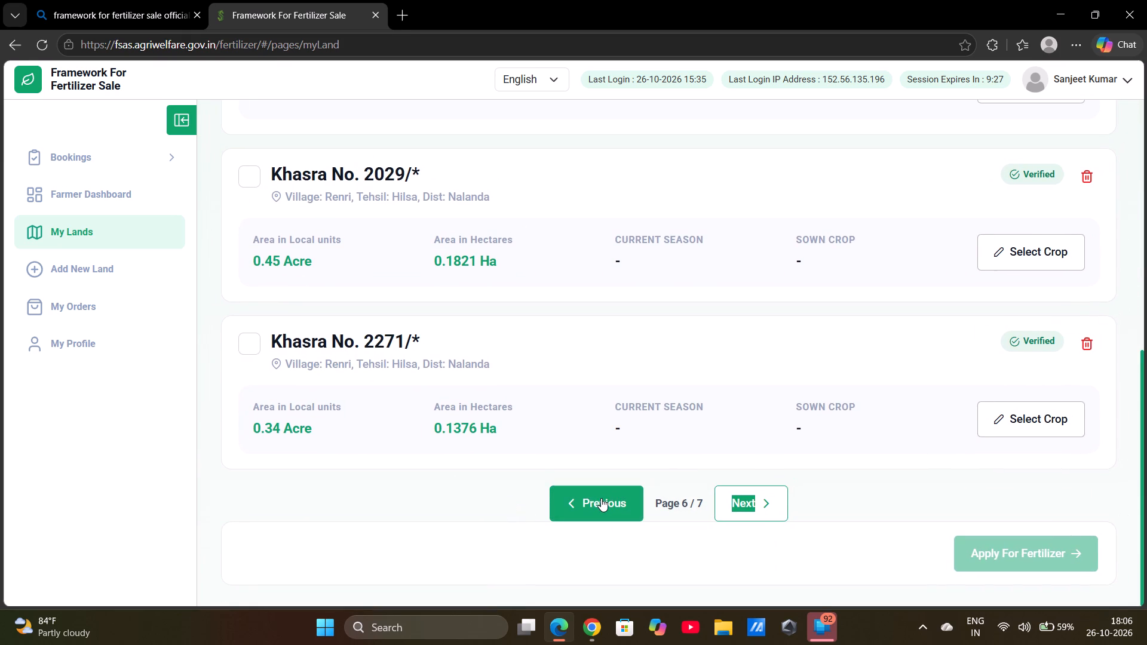
# Go back to page 5 of the land list and examine the khasra numbers and areas of its plots.
pyautogui.click(601, 498)
pyautogui.scroll(2, 601, 498)
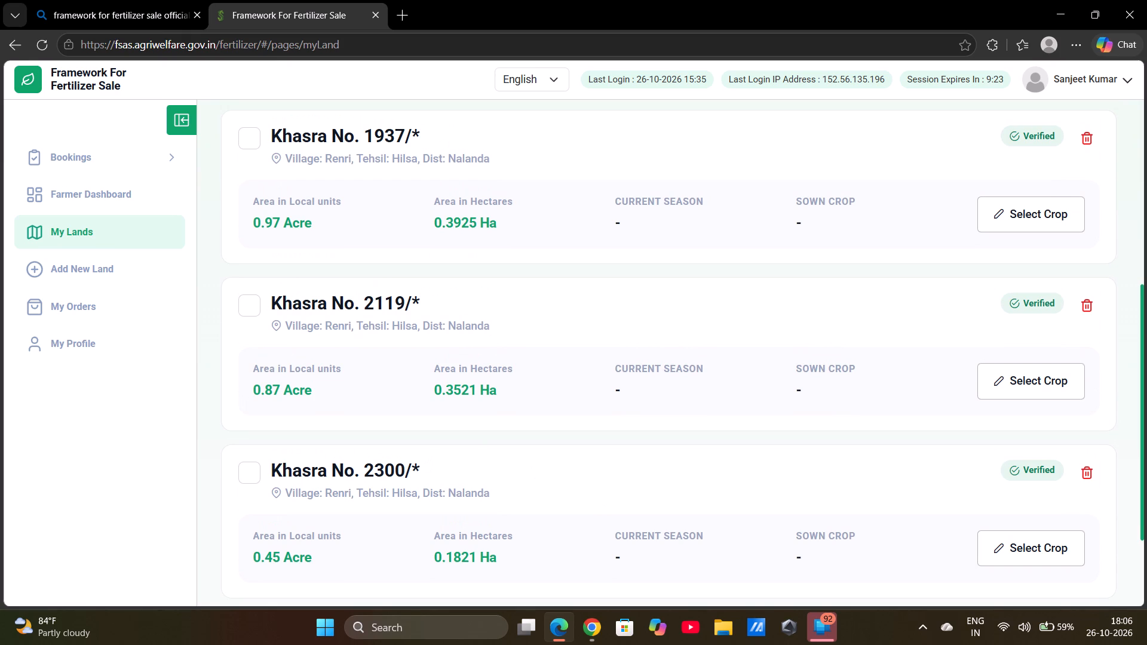
pyautogui.scroll(1, 411, 466)
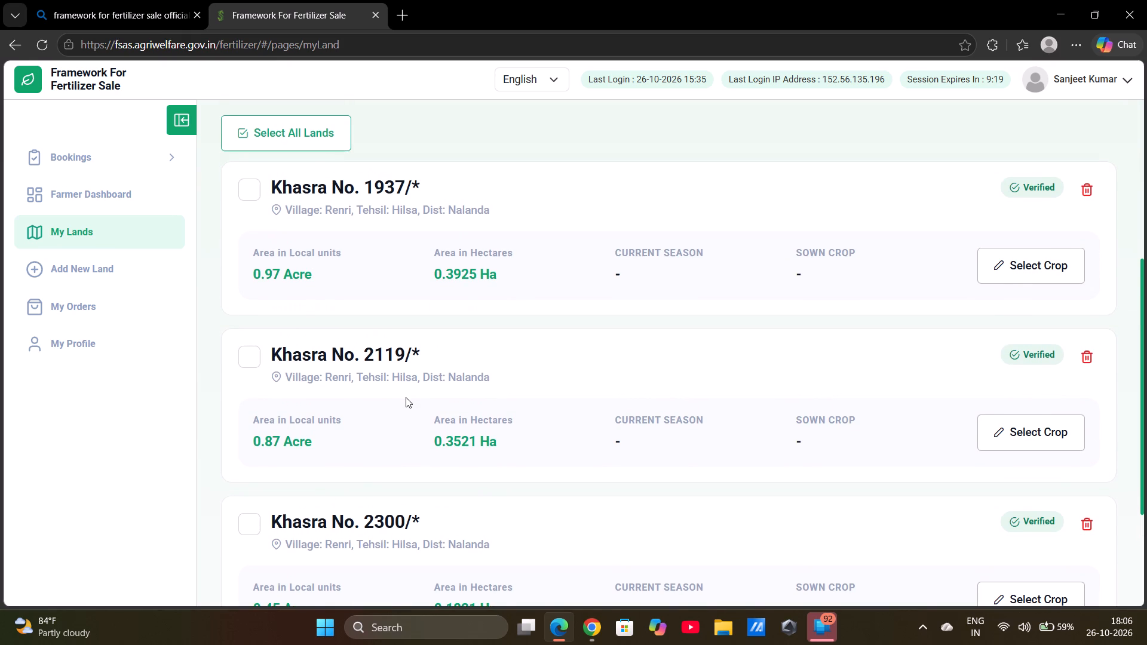
pyautogui.scroll(-1, 406, 397)
pyautogui.scroll(1, 406, 397)
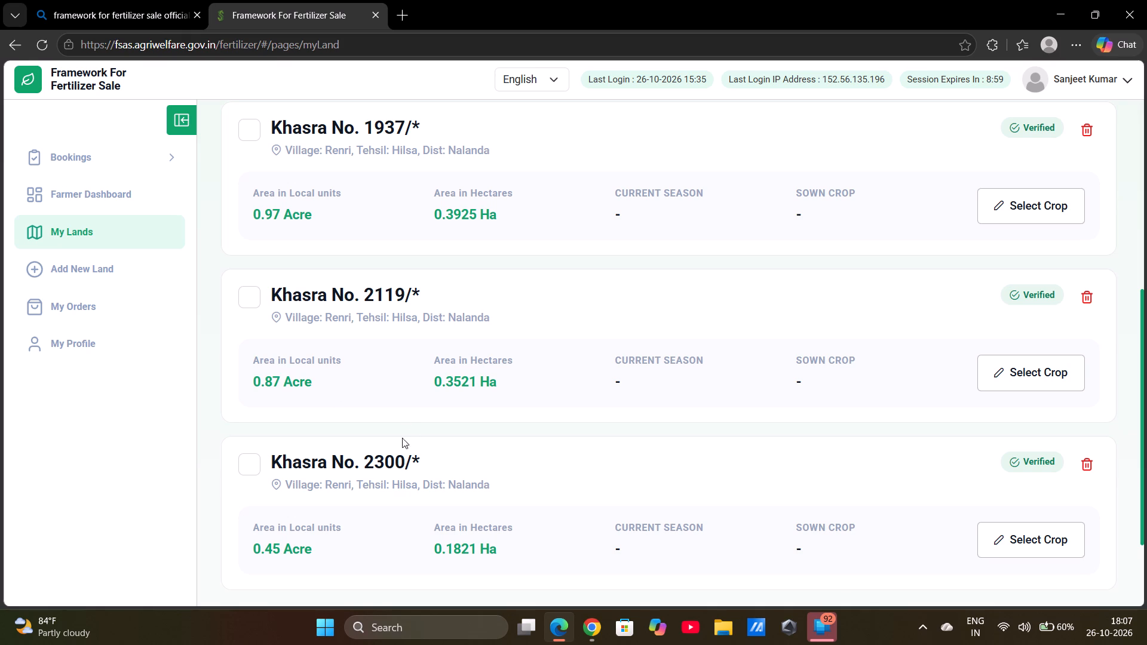
pyautogui.scroll(-1, 394, 455)
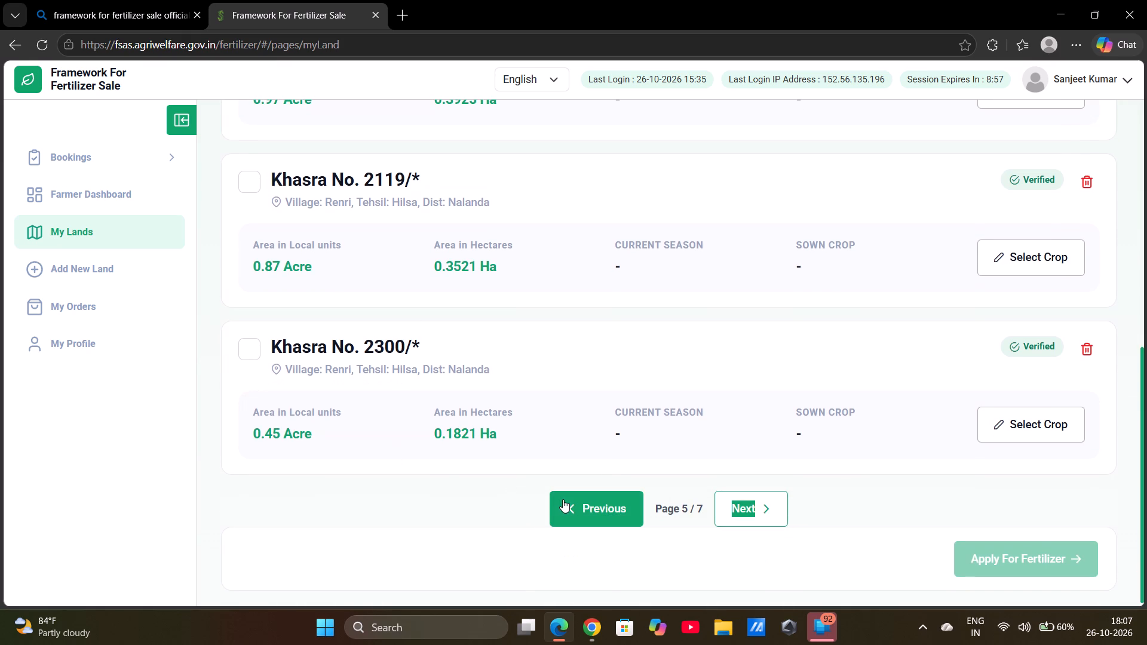
# Go back to page 4 of the land list and examine the khasra numbers and areas of its plots.
pyautogui.click(563, 499)
pyautogui.scroll(1, 563, 499)
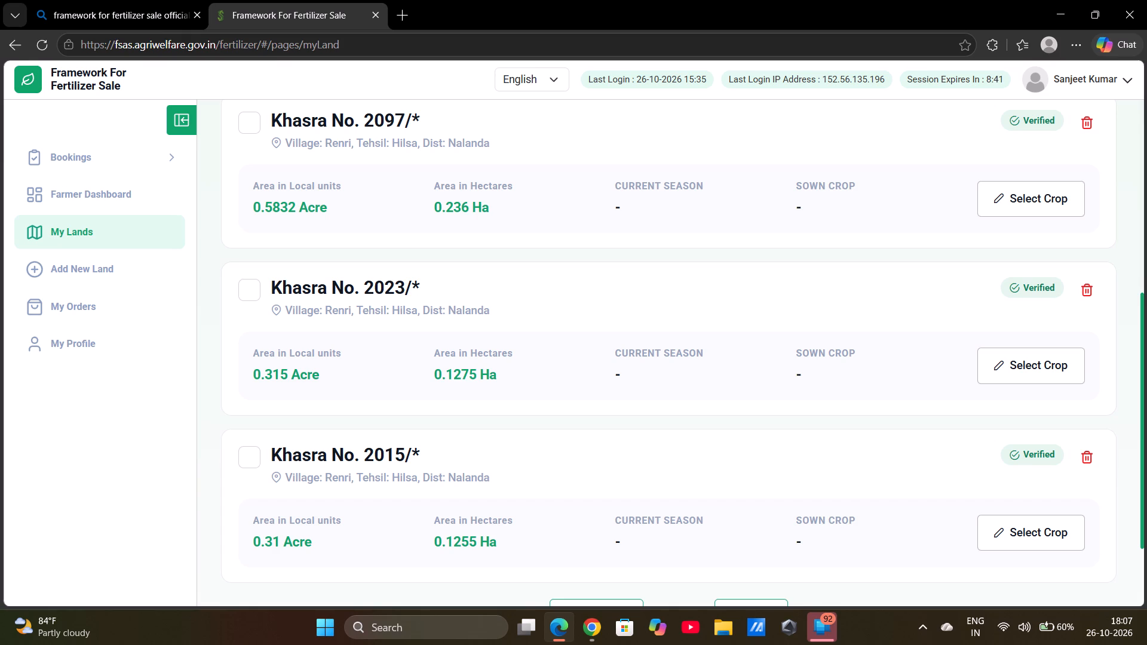
pyautogui.scroll(-1, 367, 247)
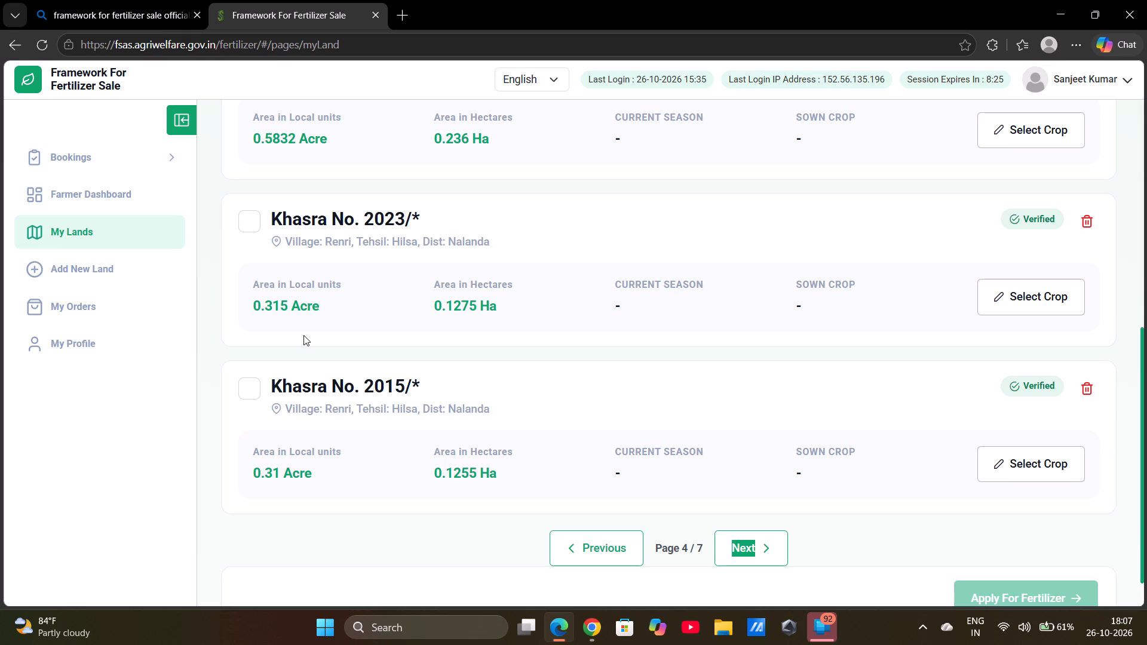
pyautogui.scroll(-1, 303, 335)
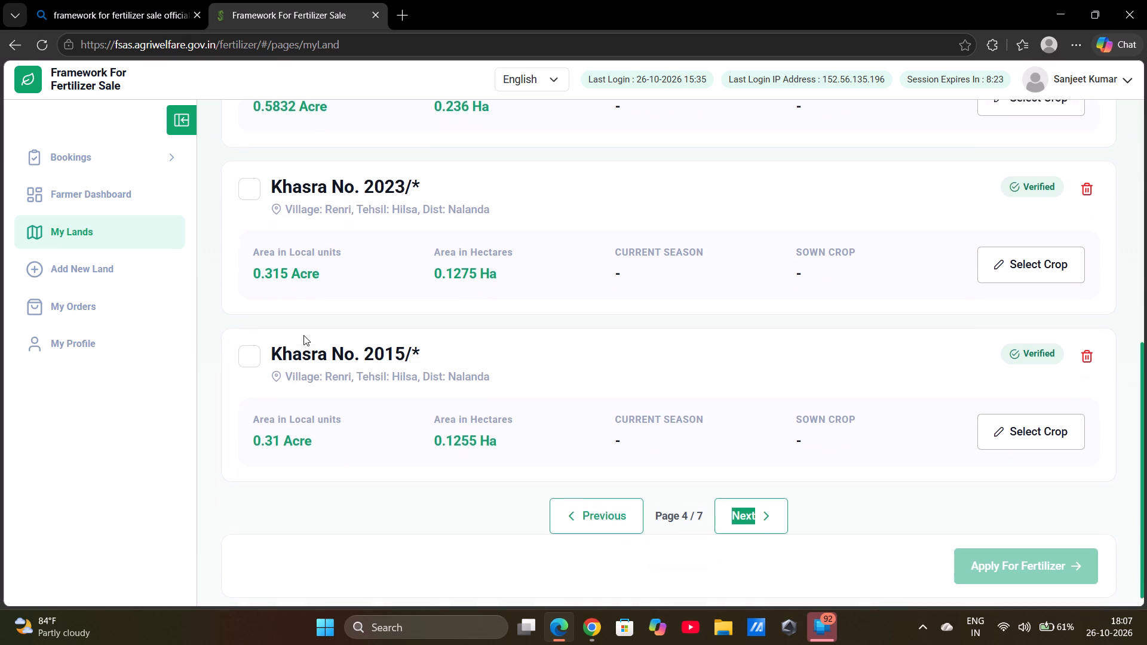
pyautogui.scroll(-1, 303, 335)
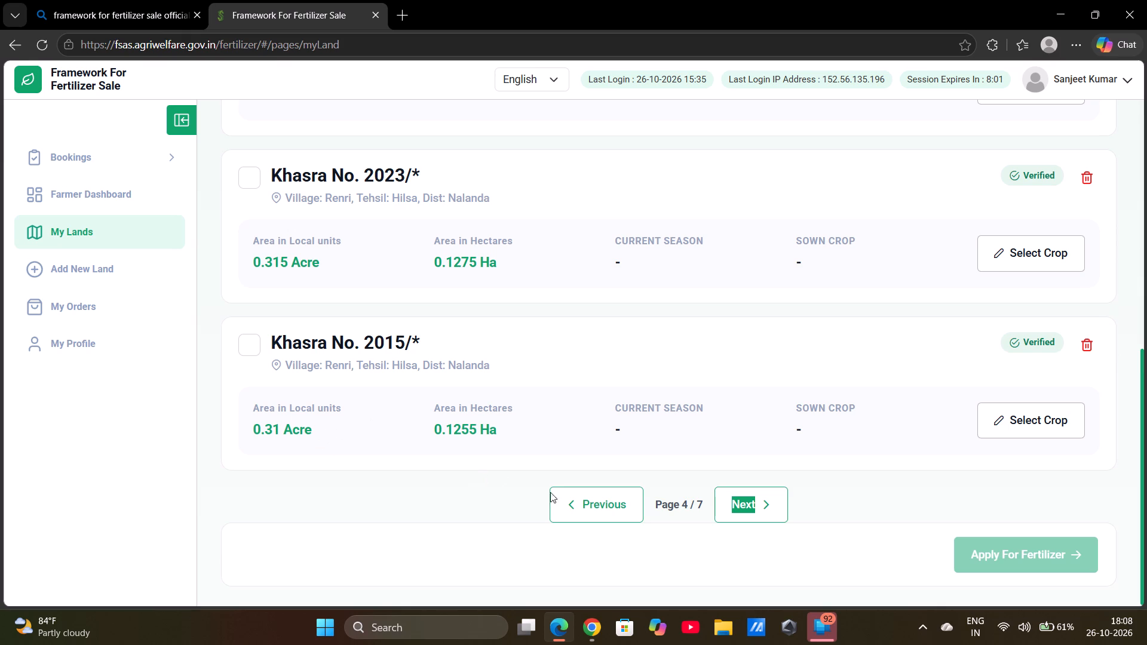
# Go back to page 3 of the land list and examine its plots, including the local-unit area of Khasra No. 2299.
pyautogui.click(596, 512)
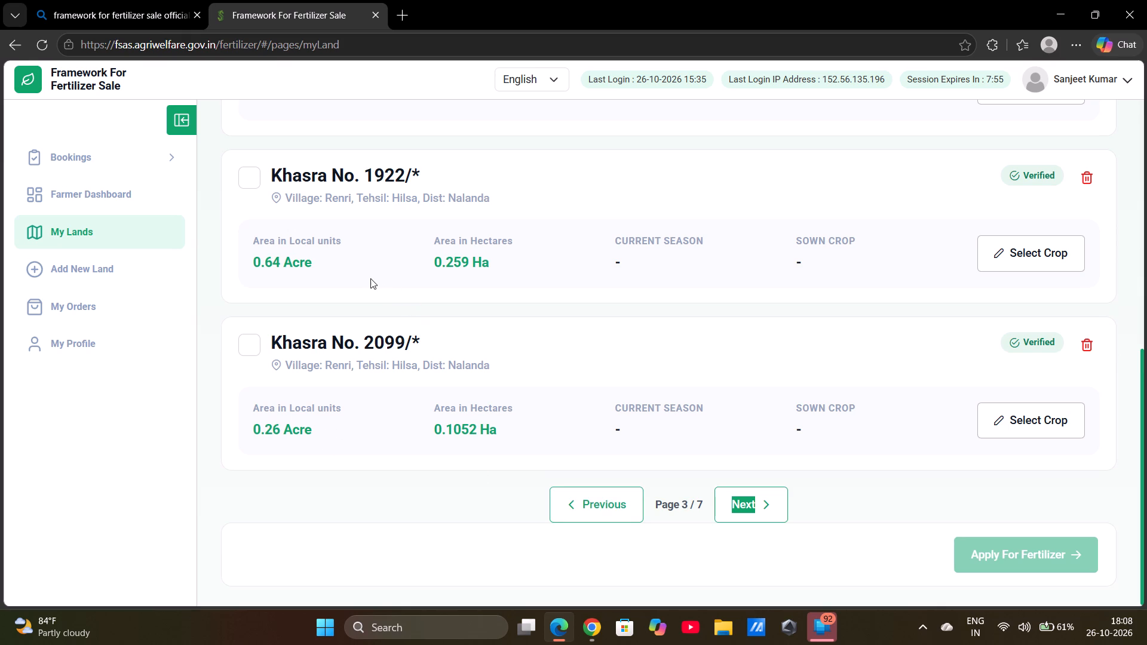
pyautogui.scroll(1, 387, 350)
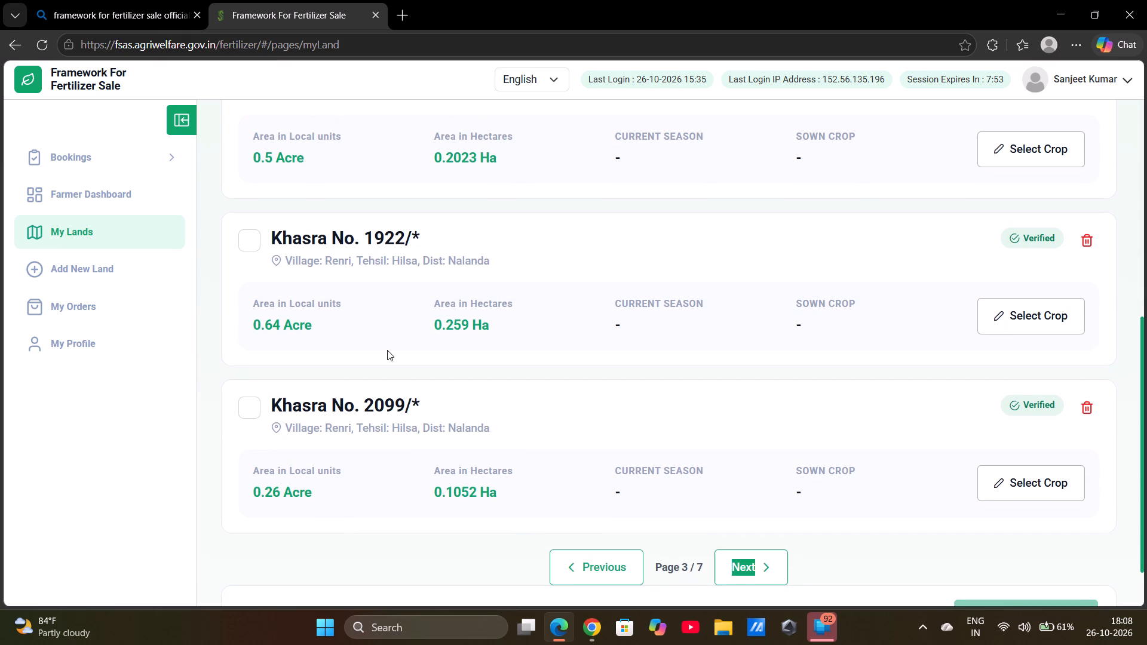
pyautogui.scroll(-1, 387, 350)
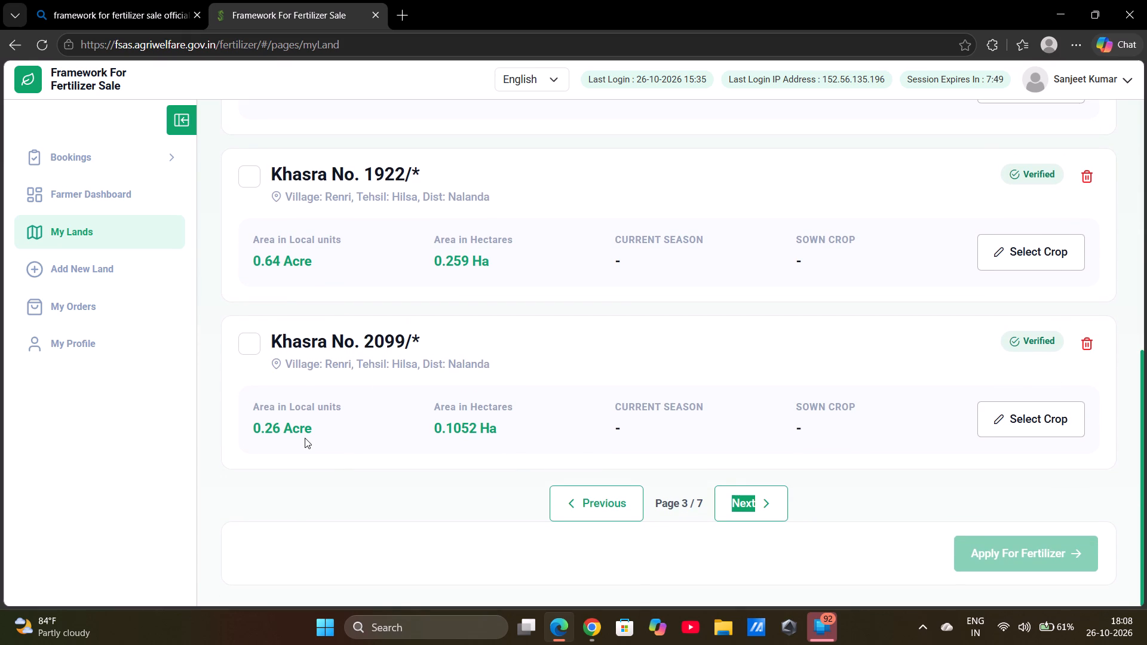
pyautogui.scroll(2, 373, 419)
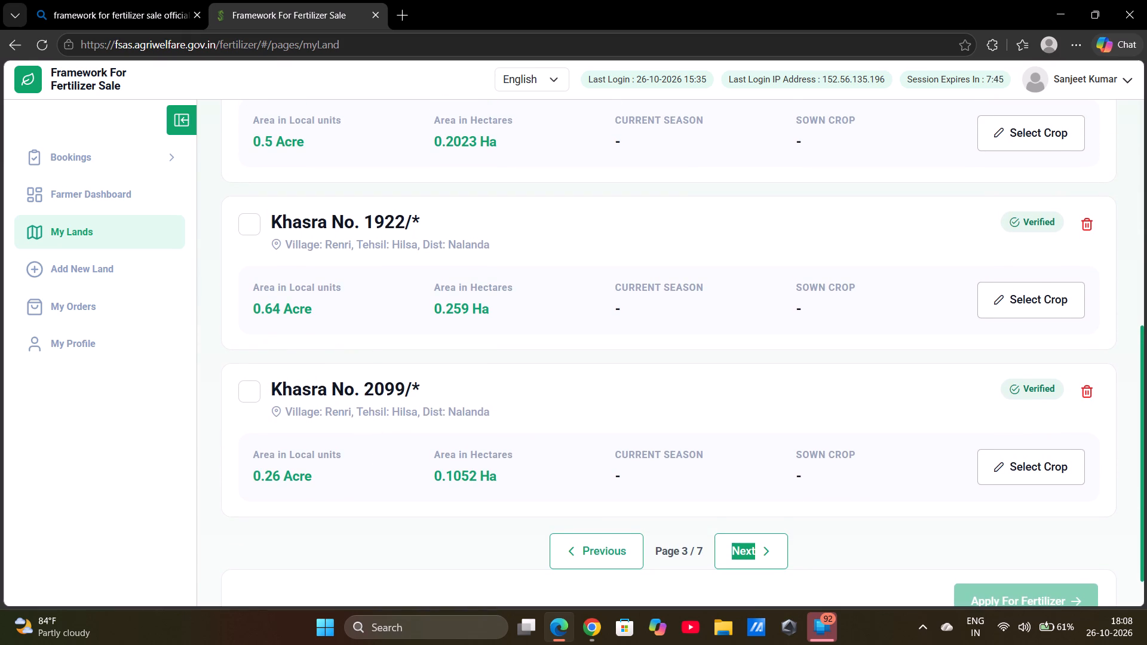
pyautogui.scroll(2, 424, 297)
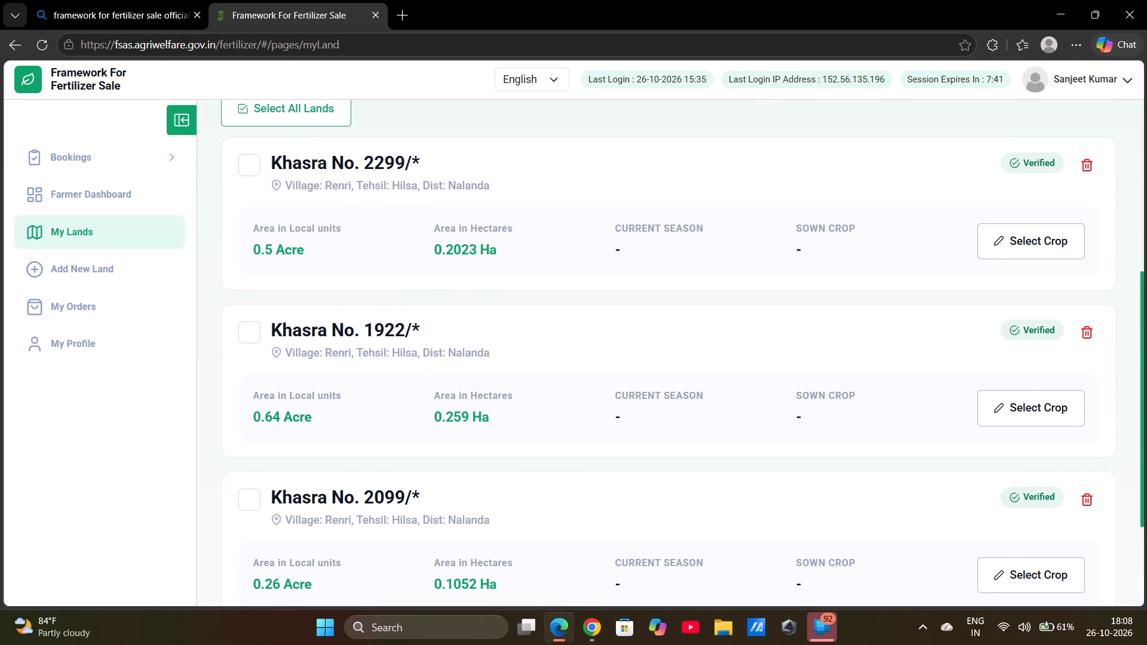
pyautogui.scroll(1, 283, 248)
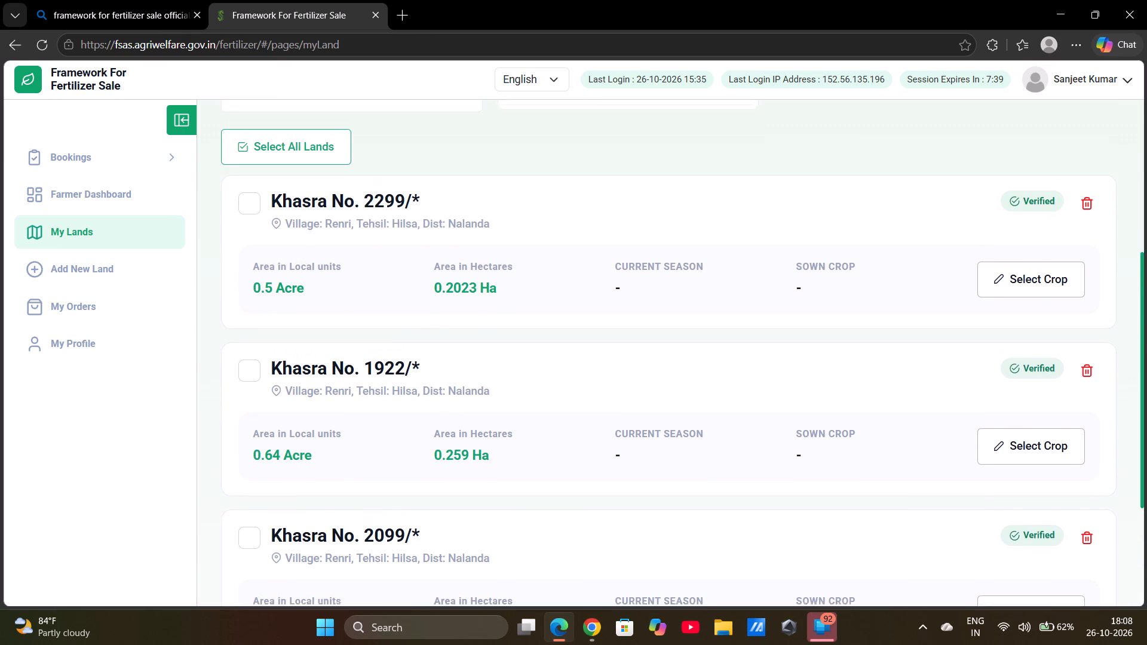
pyautogui.scroll(1, 283, 248)
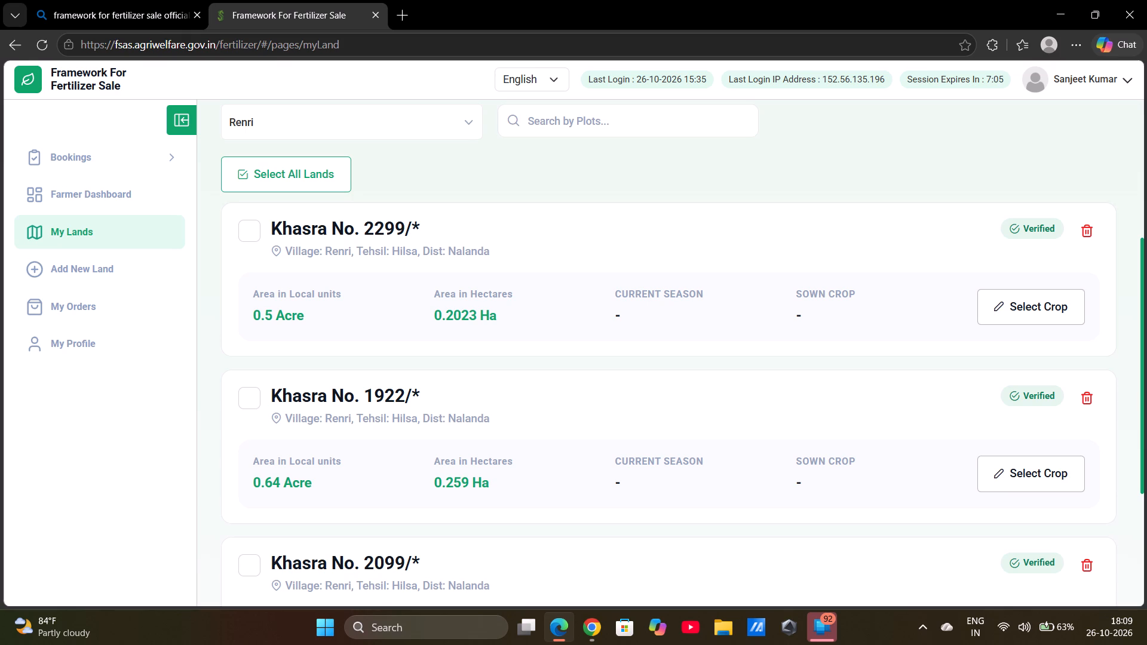
pyautogui.moveTo(277, 319); pyautogui.dragTo(269, 318)
pyautogui.moveTo(269, 318); pyautogui.dragTo(276, 311)
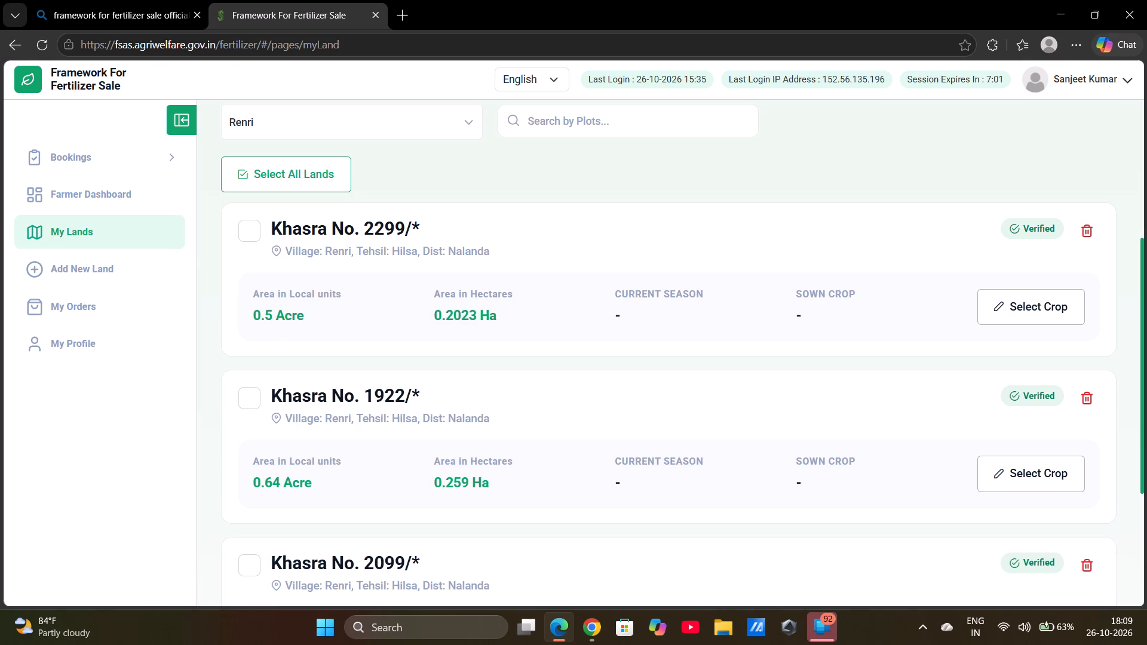
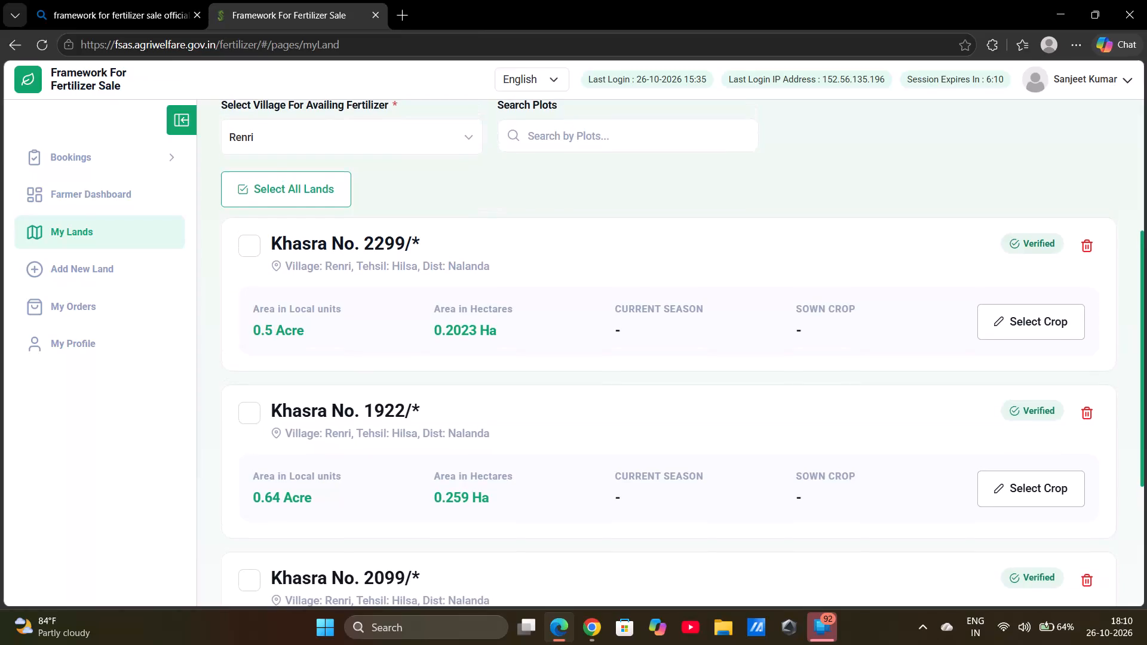
# Examine the areas and crop details of the plots on page 3 of the land list, Khasra Nos. 2299, 1922 and 2099.
pyautogui.scroll(1, 271, 312)
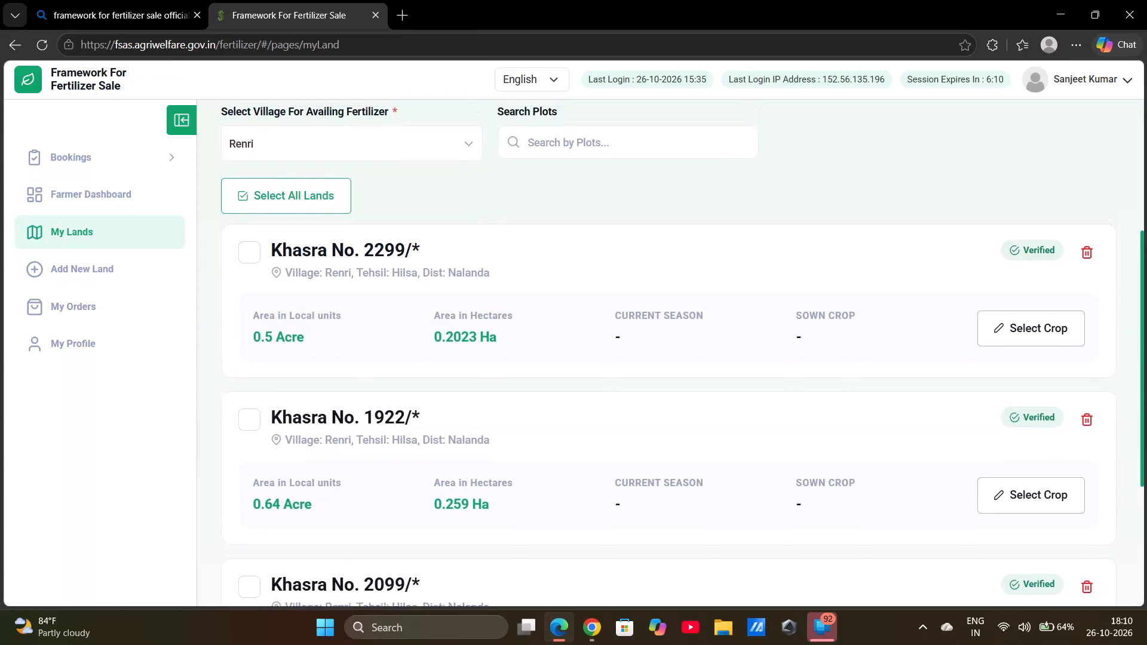
pyautogui.scroll(1, 271, 312)
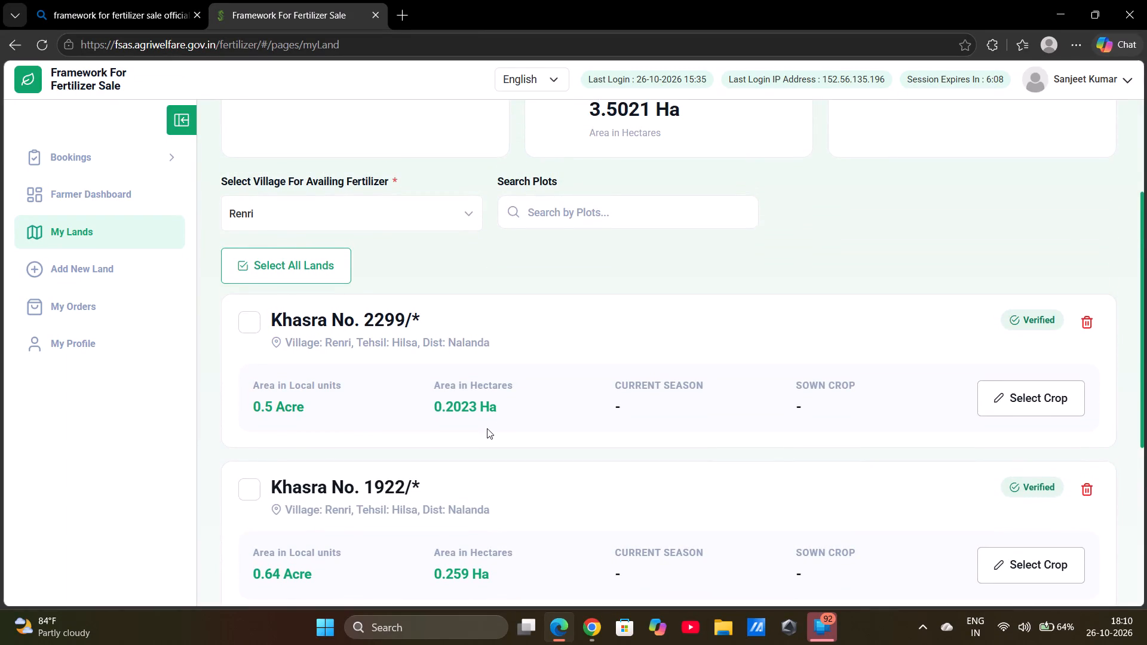
pyautogui.scroll(-4, 487, 428)
pyautogui.scroll(3, 607, 424)
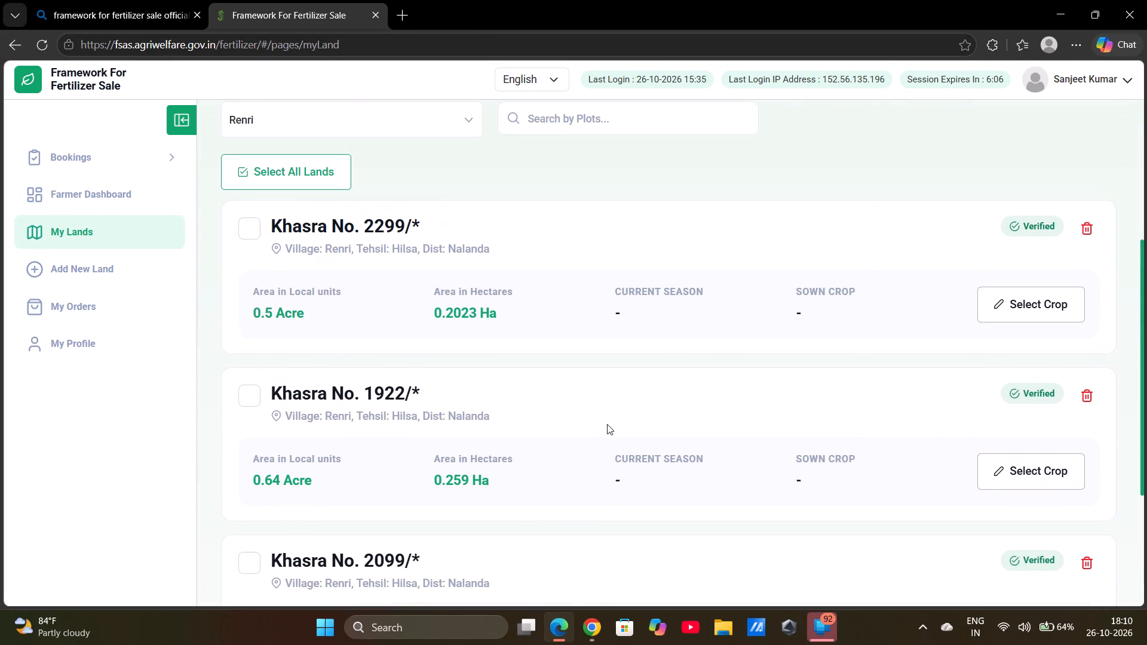
pyautogui.scroll(-2, 607, 424)
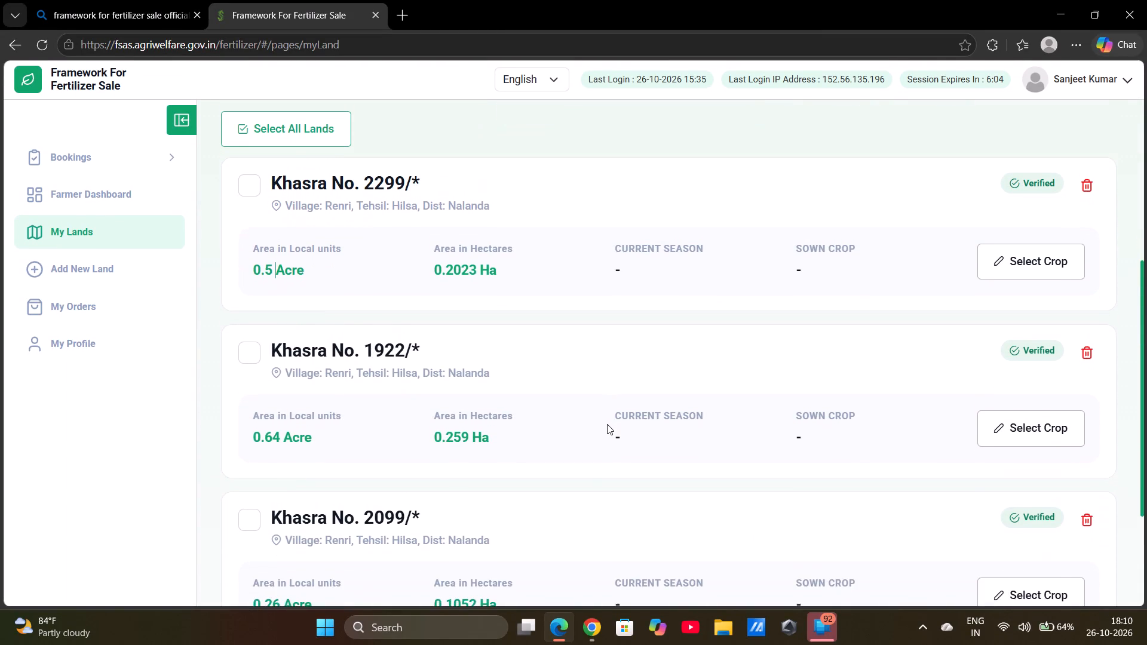
pyautogui.scroll(-2, 607, 424)
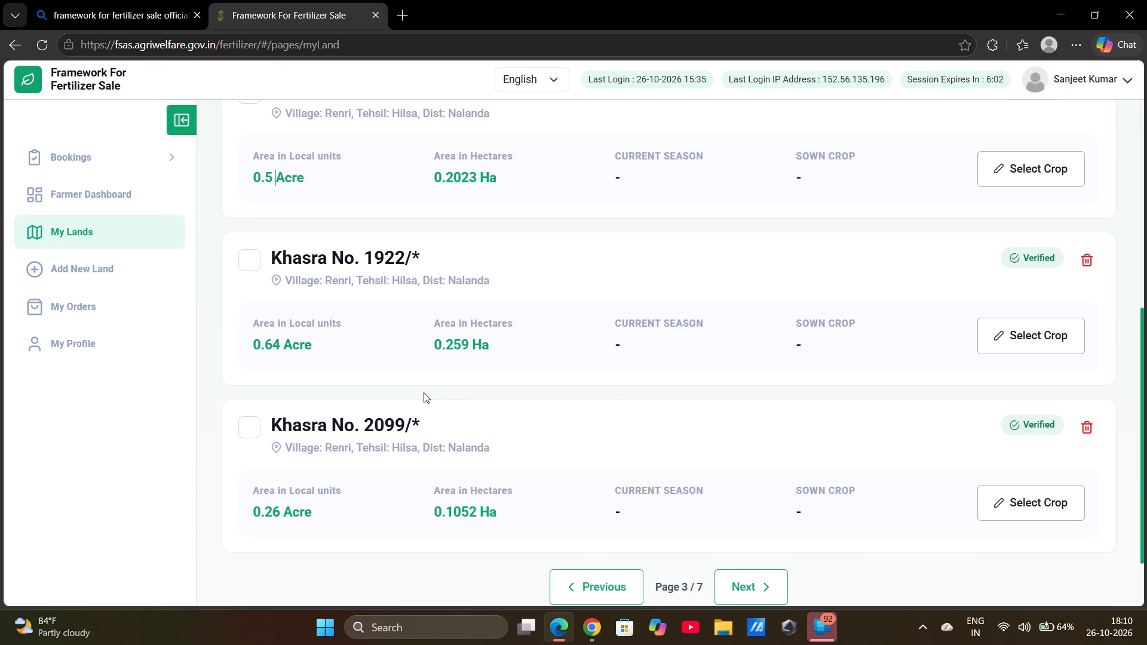
# Go back to page 2 of the land list and examine each plot's khasra number, area and crop details.
pyautogui.click(589, 567)
pyautogui.click(592, 582)
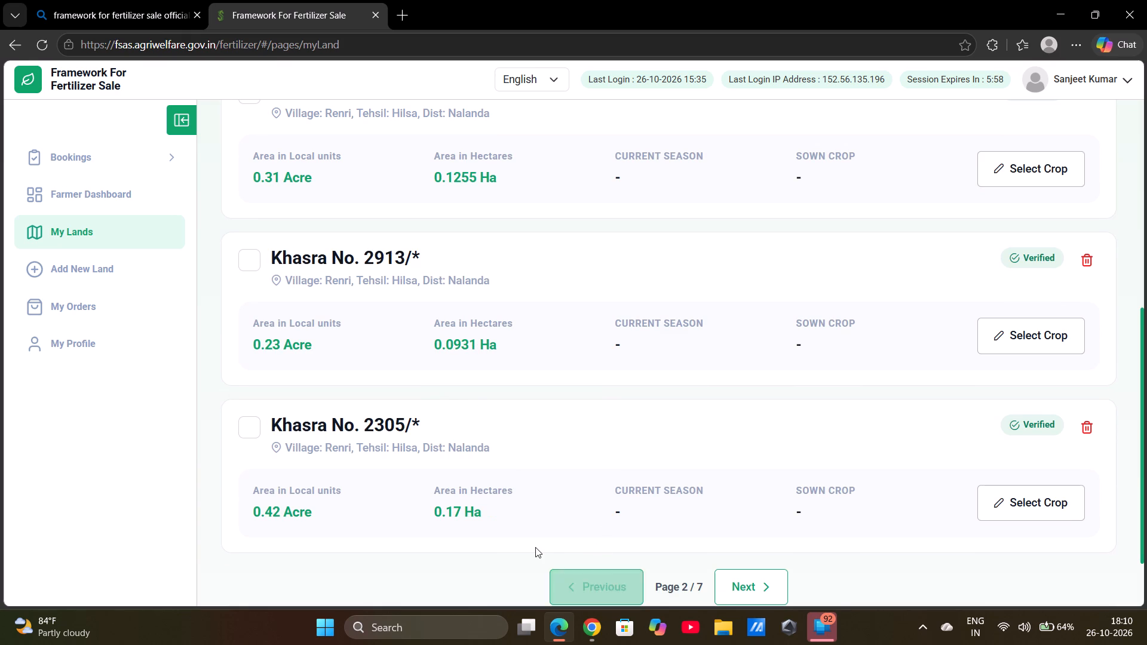
pyautogui.scroll(2, 535, 547)
pyautogui.scroll(-1, 535, 547)
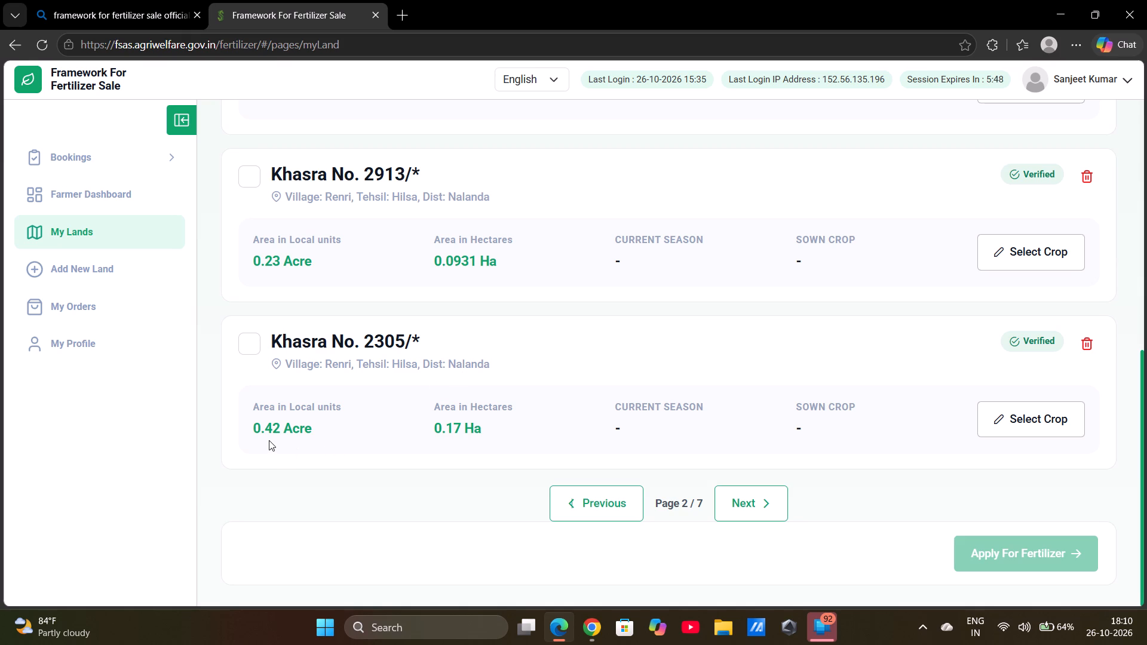
pyautogui.scroll(1, 324, 354)
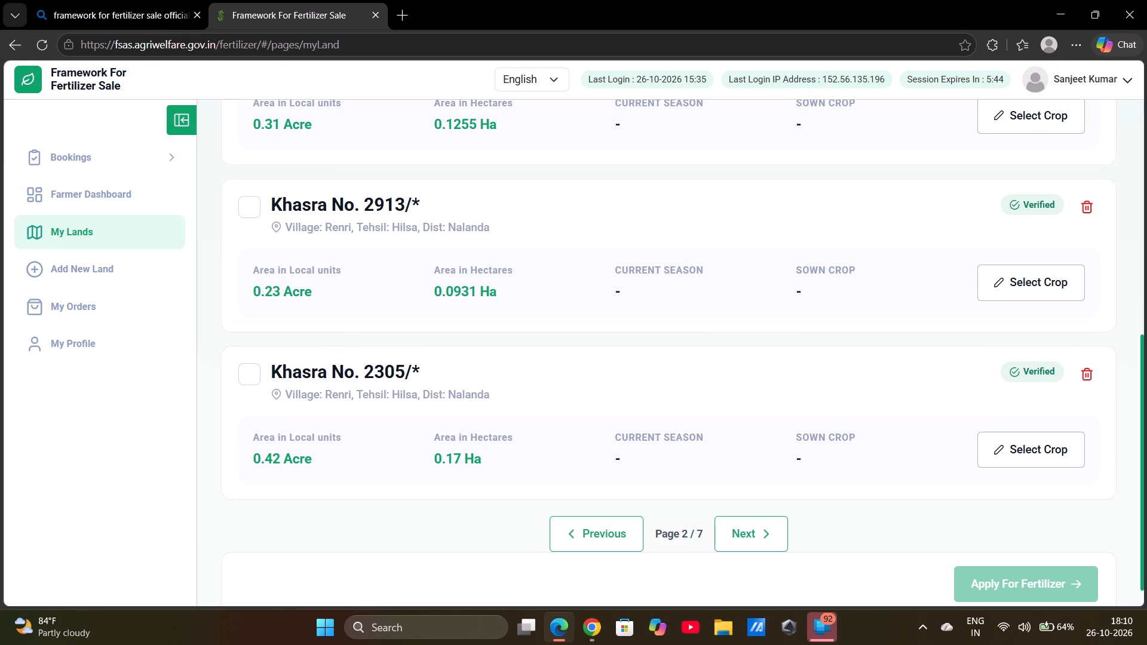
pyautogui.scroll(1, 446, 298)
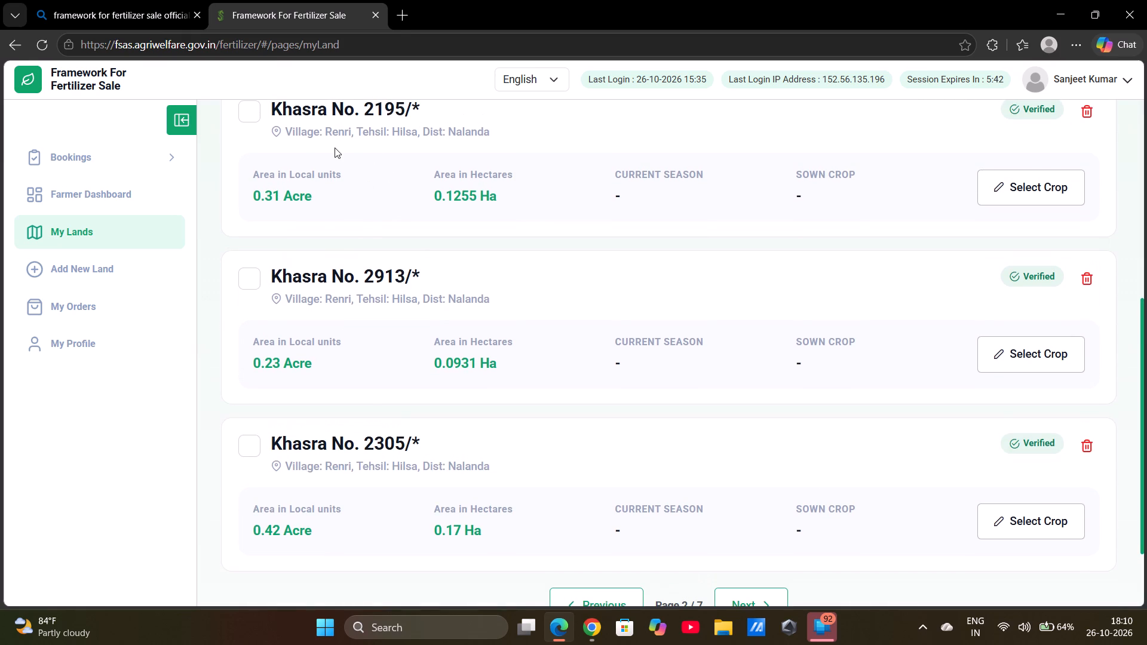
pyautogui.scroll(1, 335, 148)
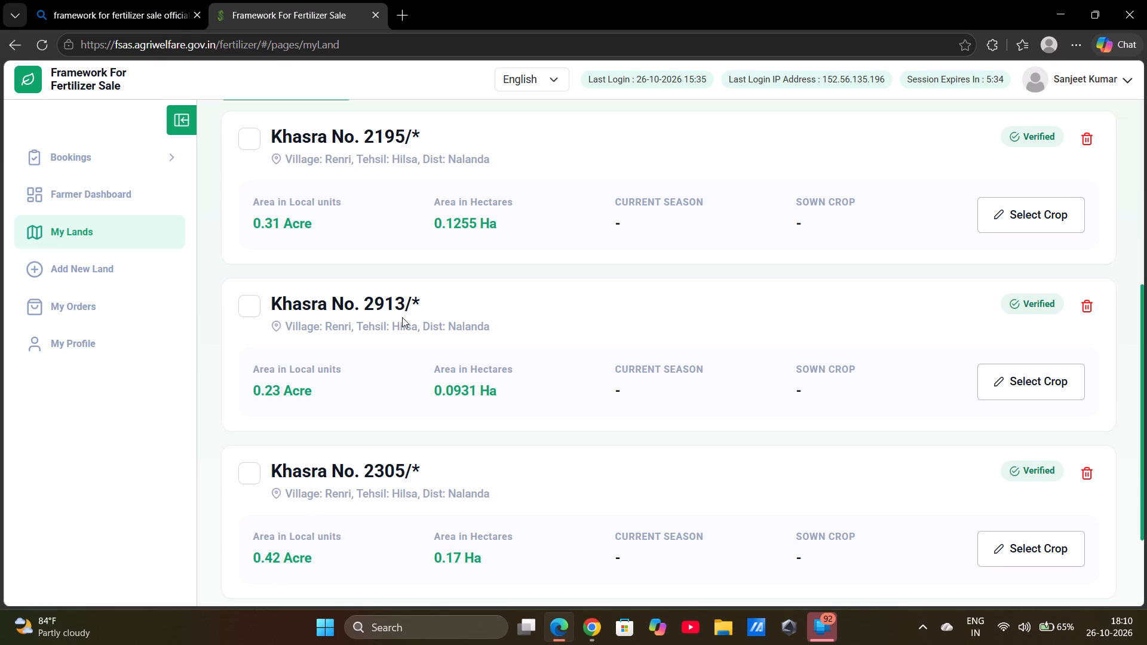
pyautogui.scroll(1, 315, 401)
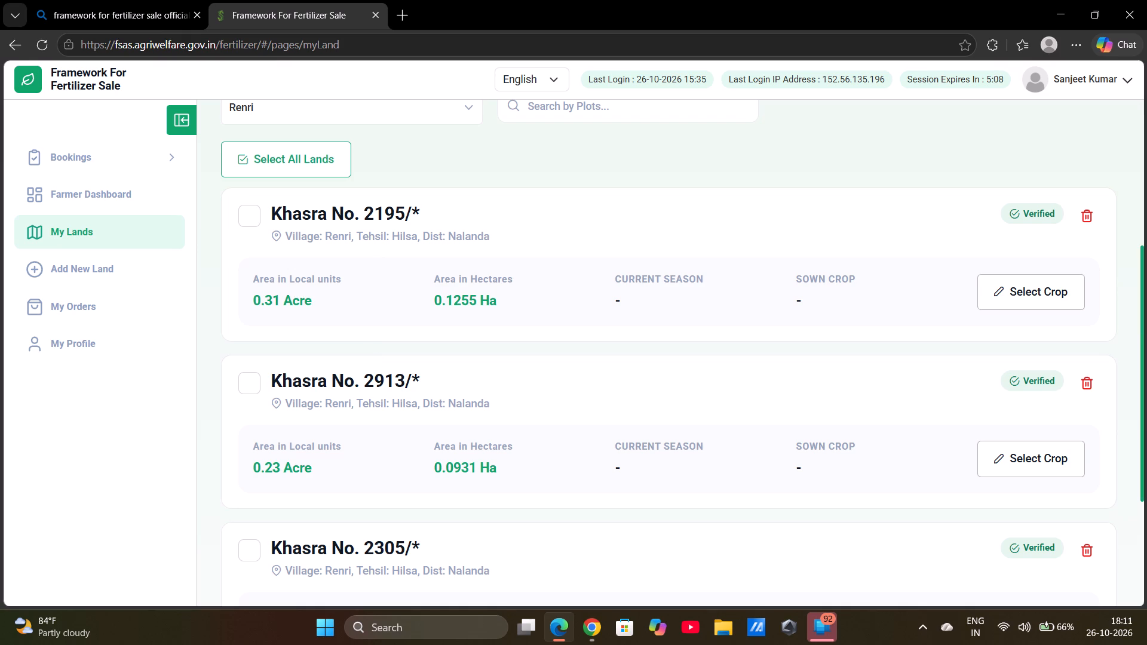
pyautogui.scroll(-2, 391, 386)
pyautogui.scroll(1, 391, 386)
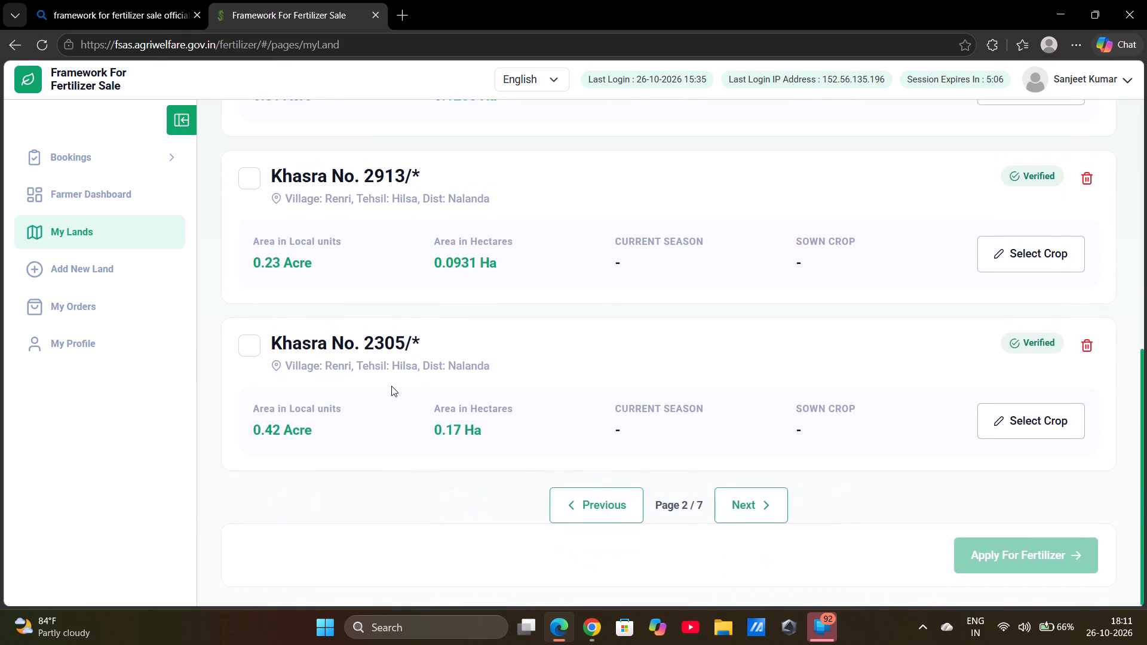
pyautogui.scroll(1, 391, 386)
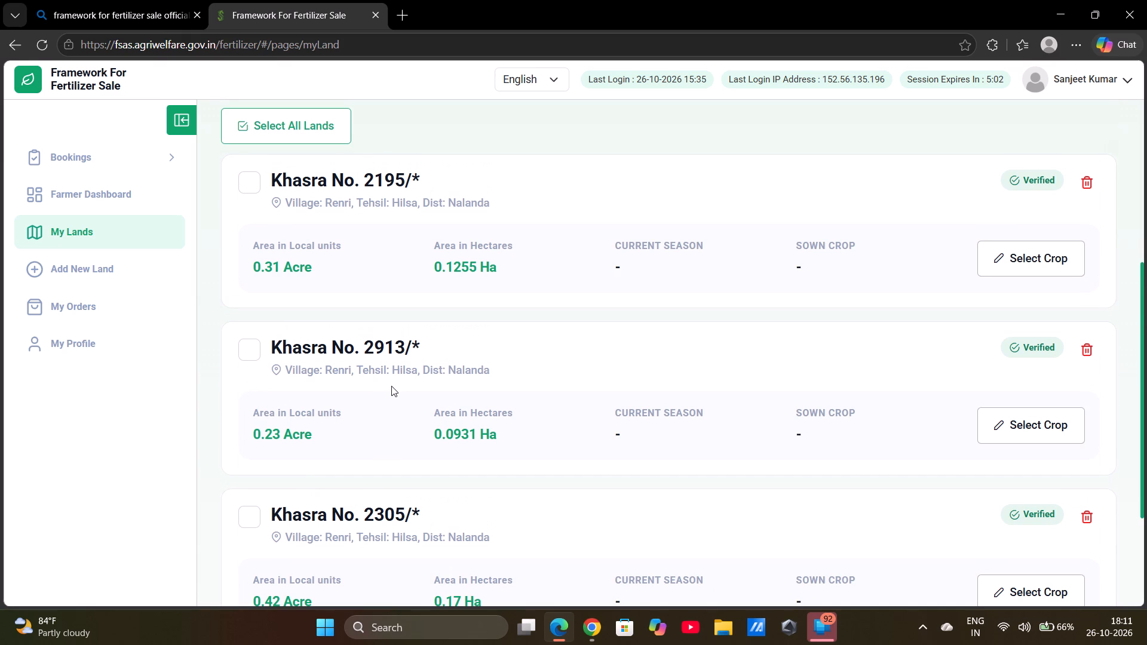
pyautogui.scroll(1, 333, 400)
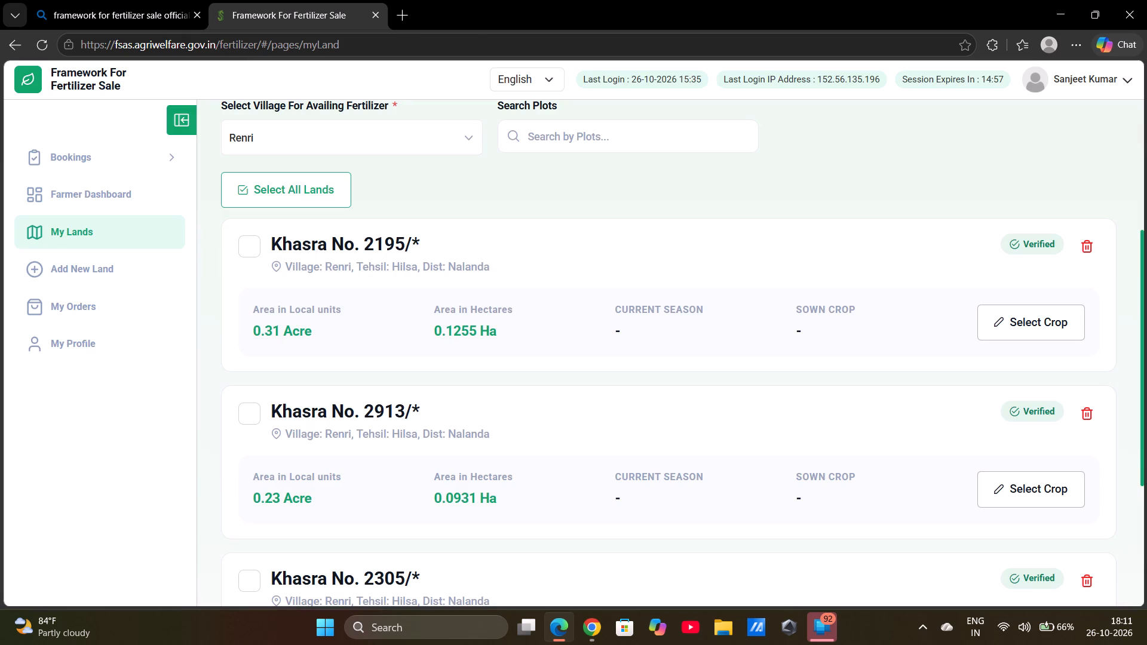
pyautogui.scroll(-1, 383, 259)
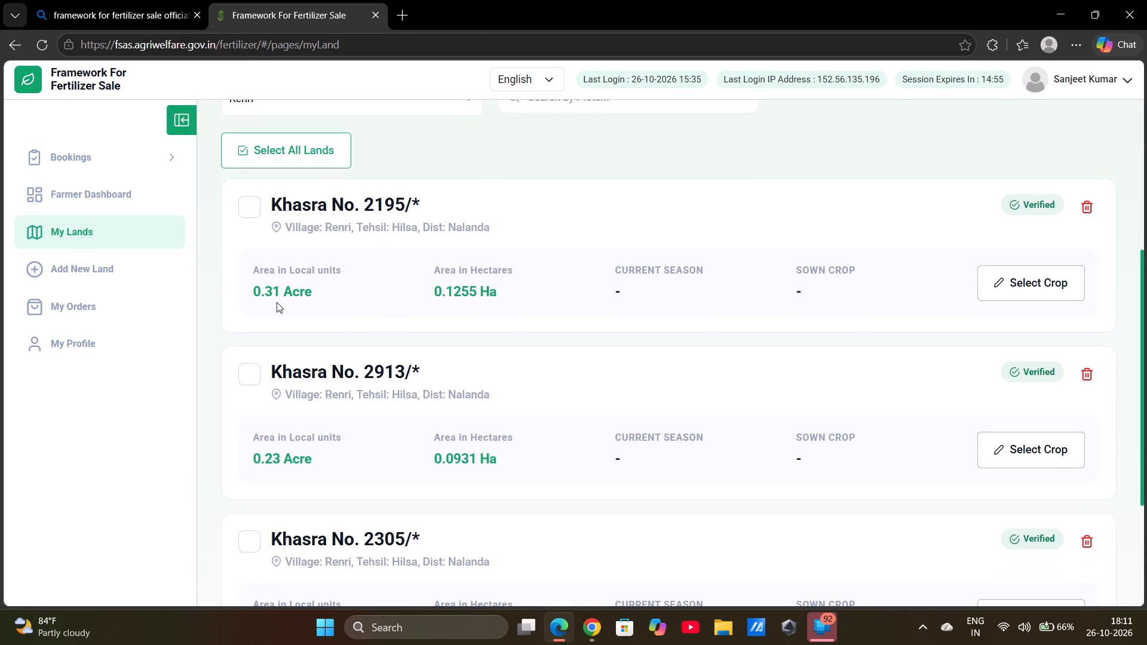
pyautogui.scroll(-1, 460, 354)
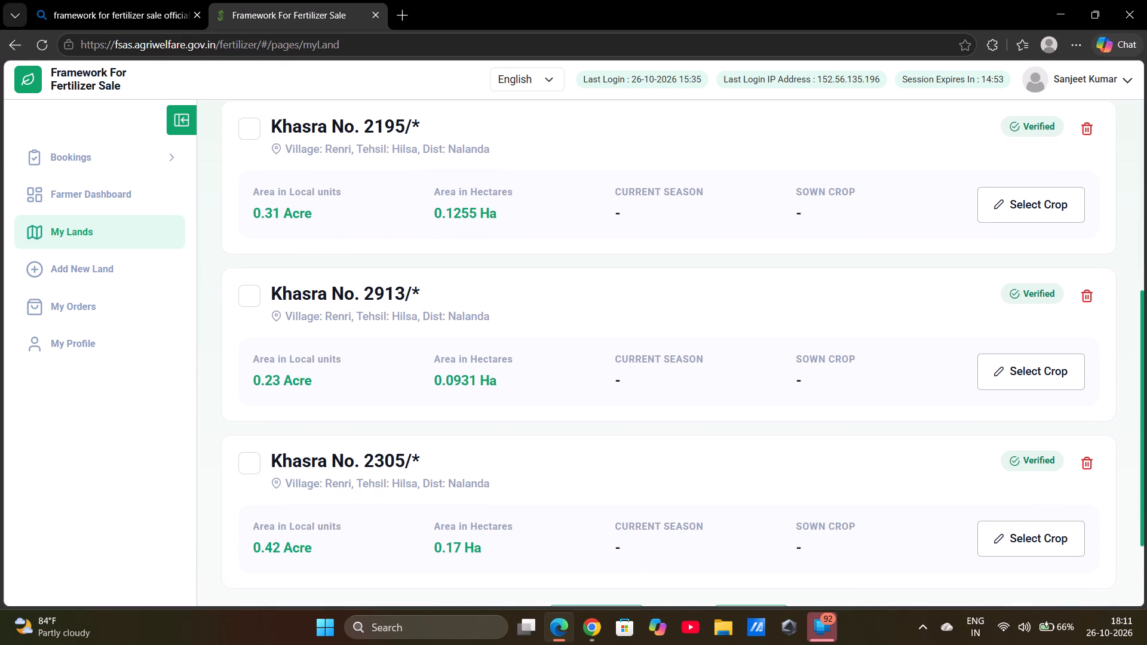
pyautogui.scroll(-1, 674, 411)
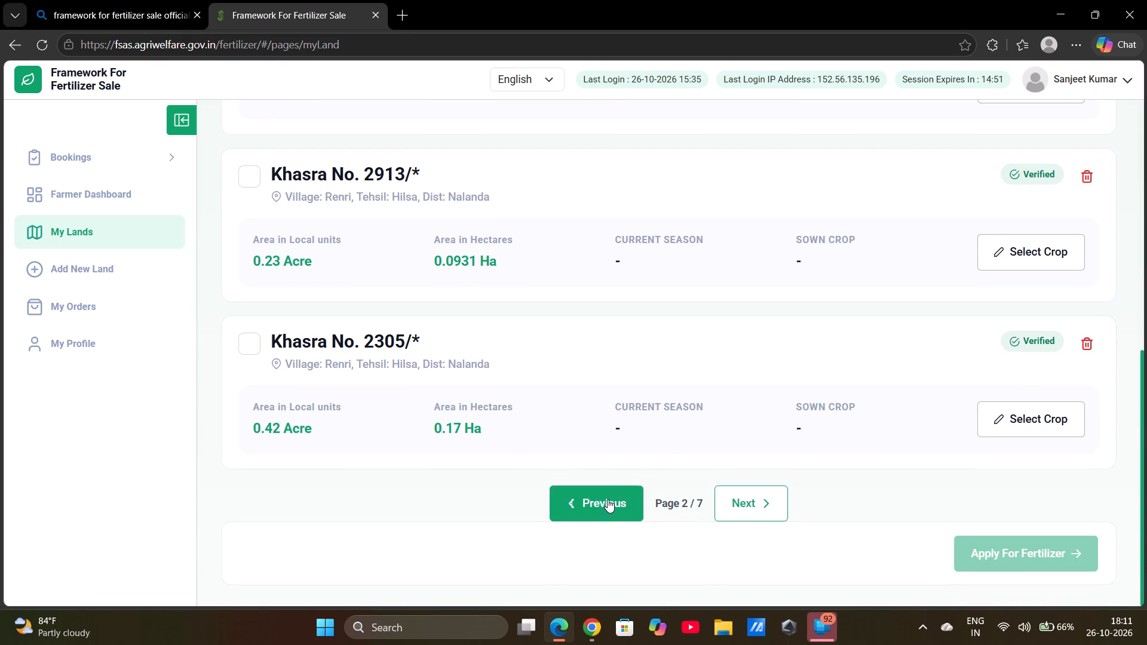
# Go back to page 1 of the land list and examine the khasra numbers, areas and crop details of its plots.
pyautogui.click(608, 499)
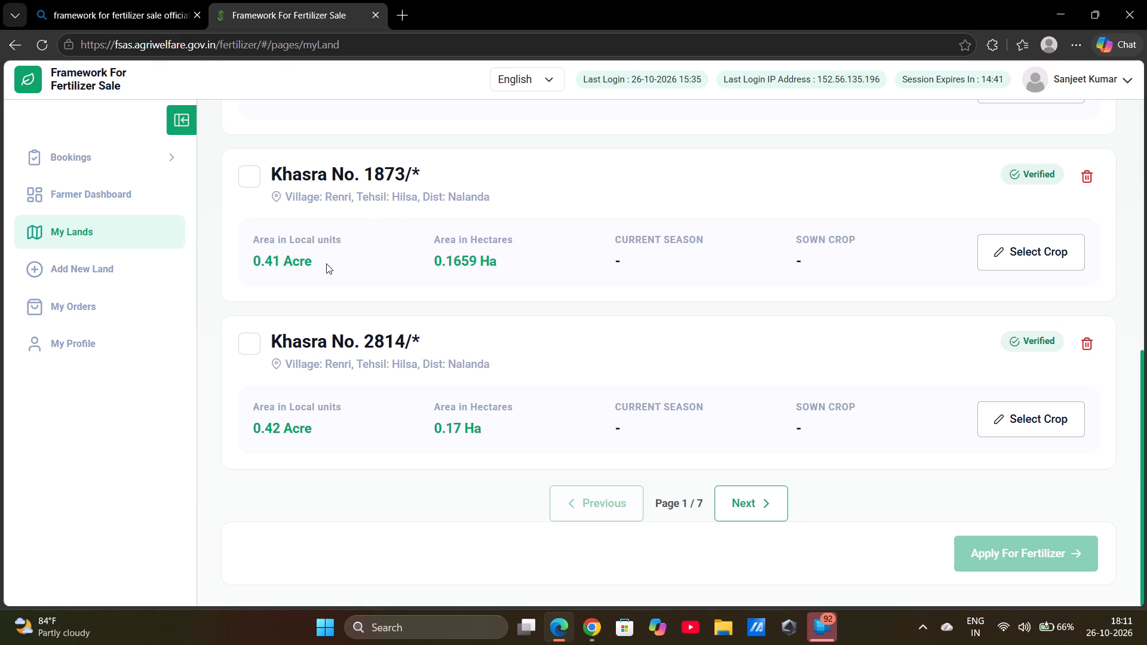
pyautogui.scroll(2, 388, 267)
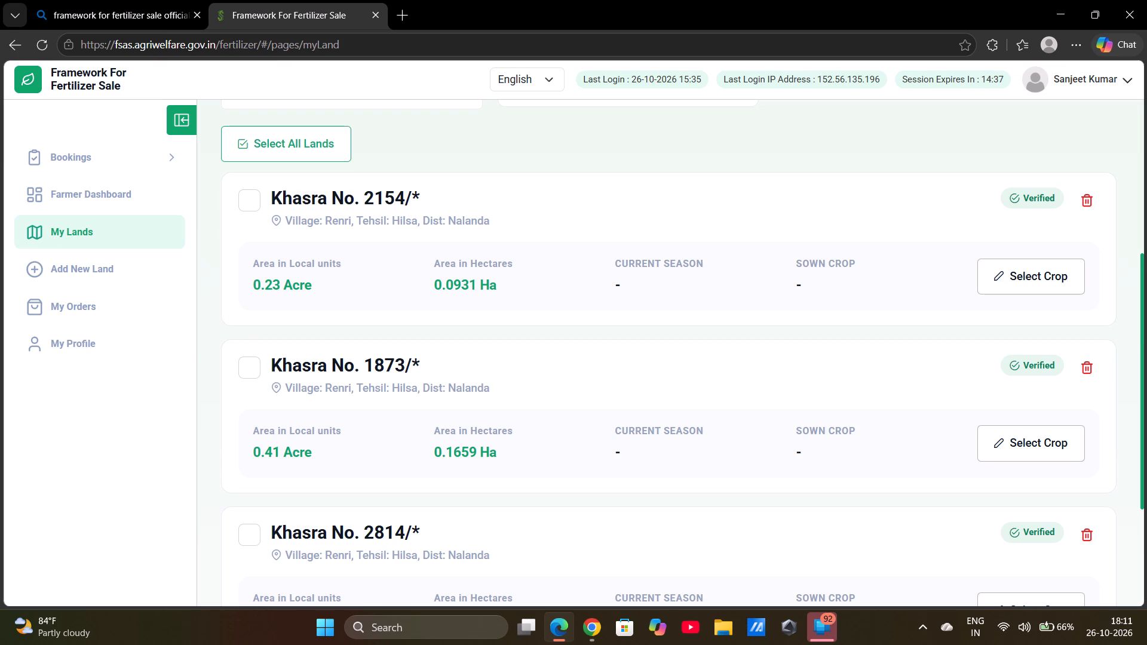
pyautogui.scroll(1, 314, 294)
pyautogui.scroll(-1, 314, 294)
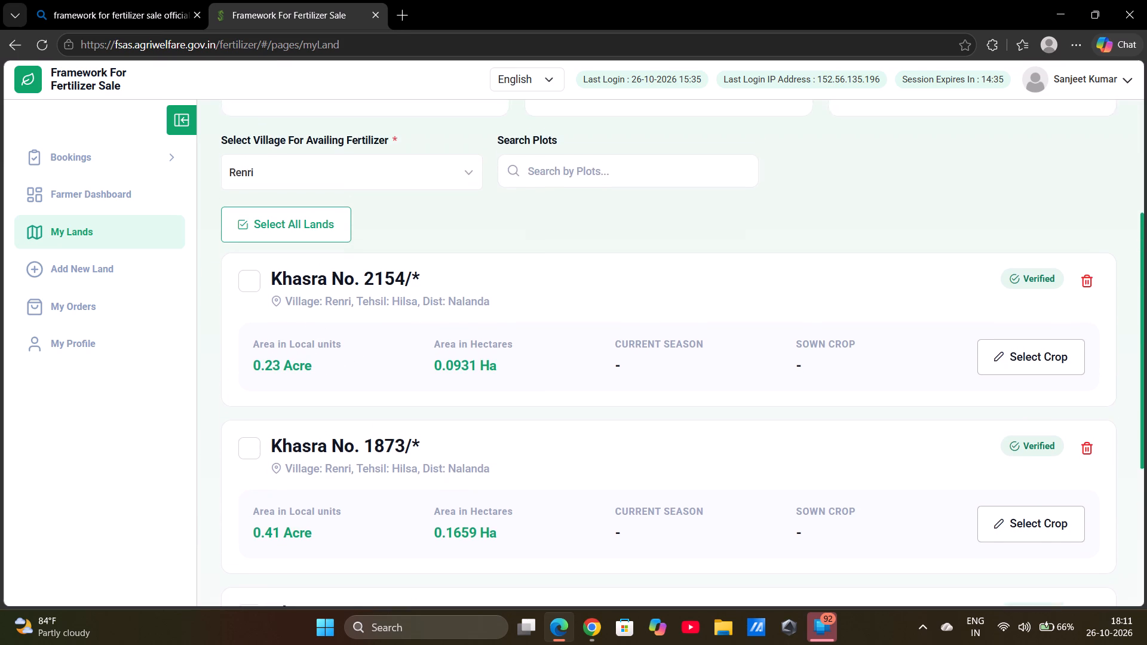
pyautogui.scroll(-1, 314, 294)
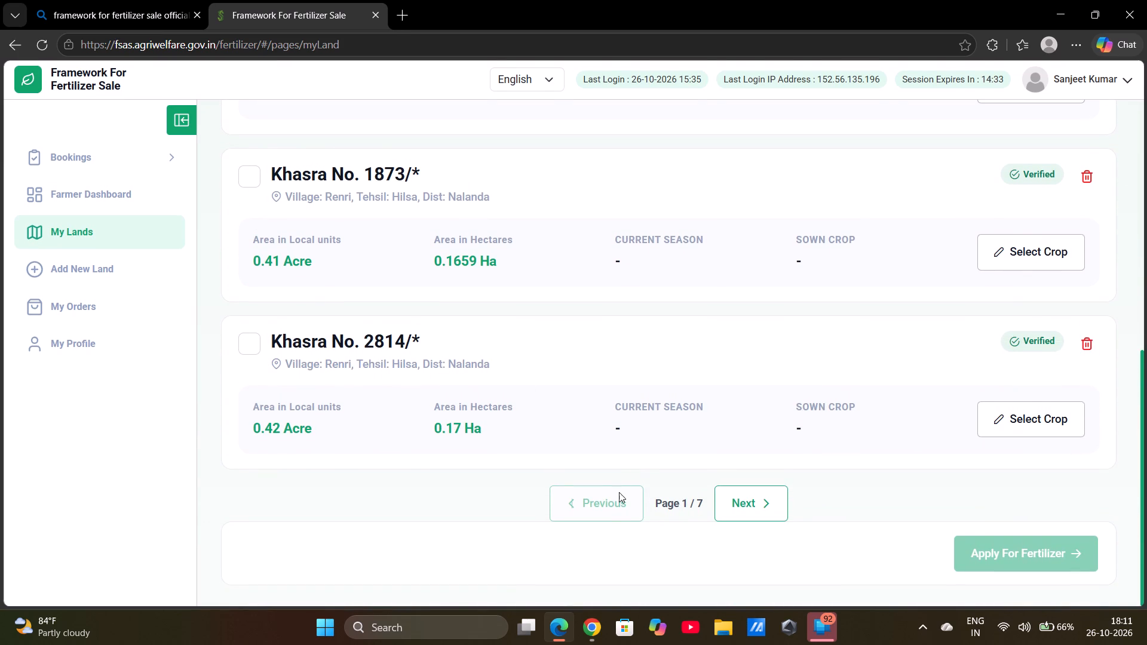
pyautogui.click(616, 503)
pyautogui.scroll(2, 552, 440)
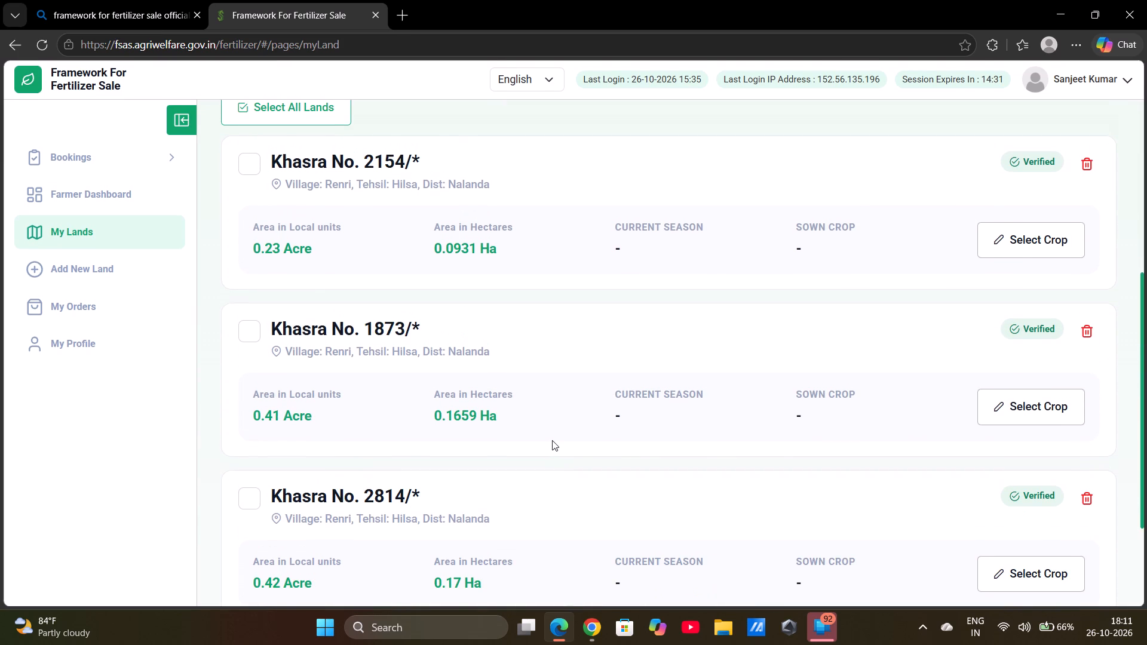
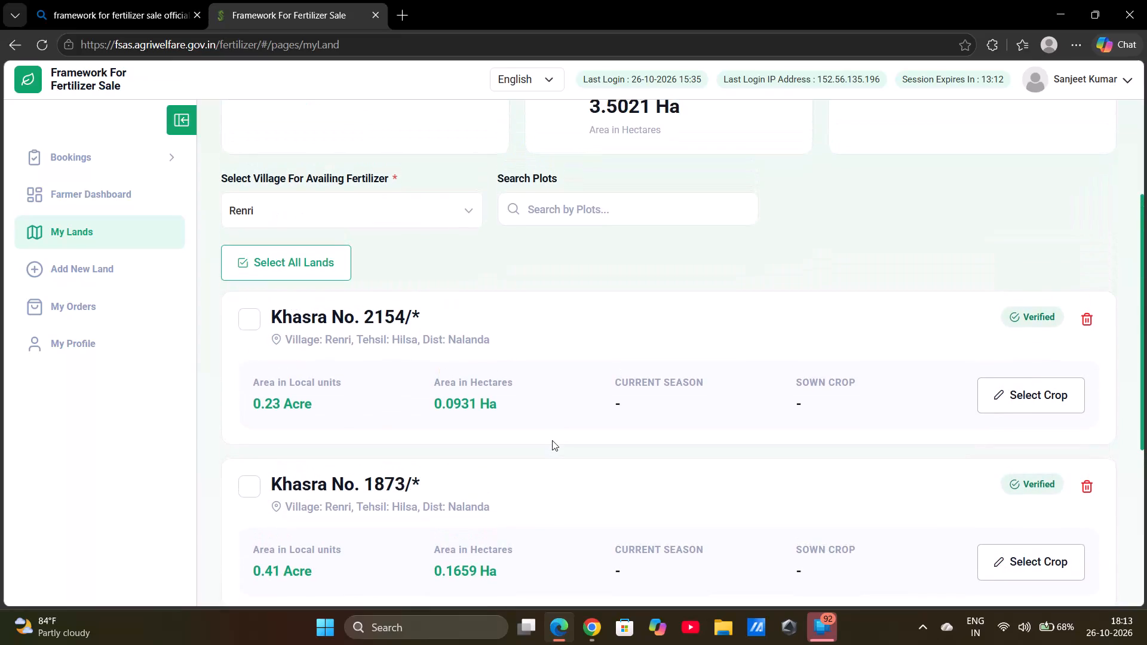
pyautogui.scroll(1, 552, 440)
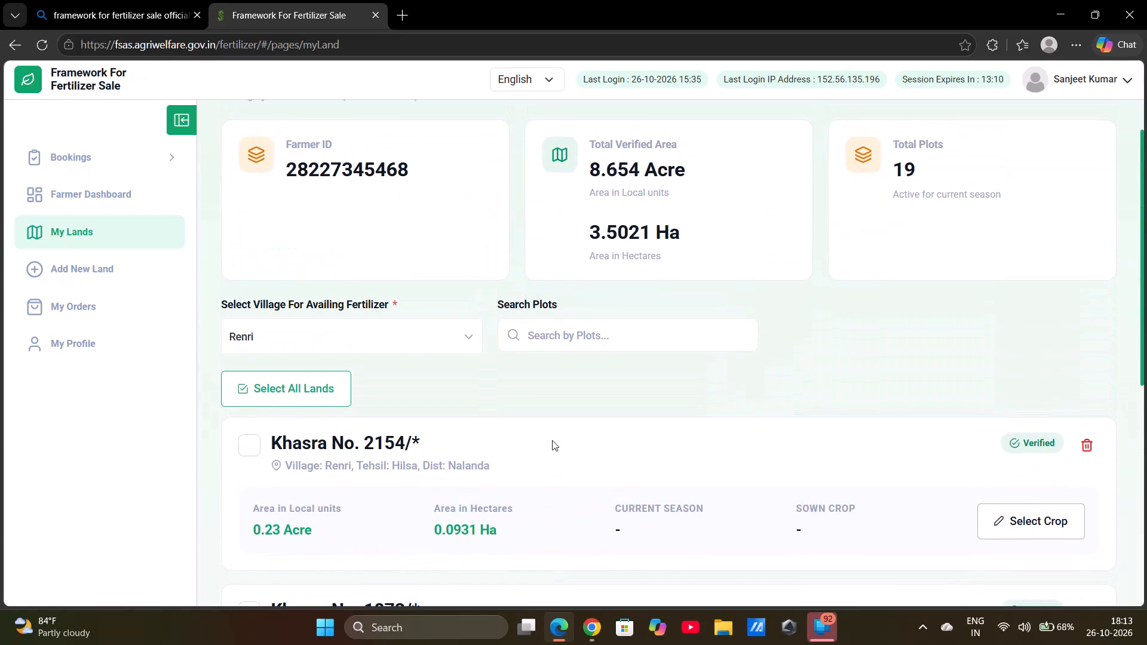
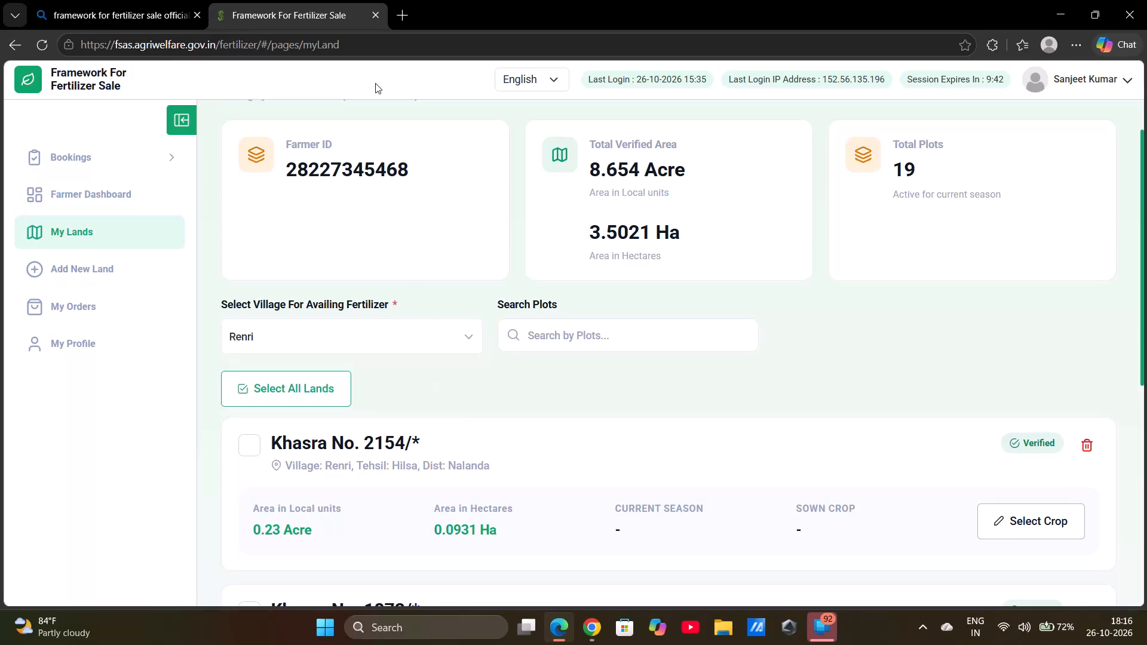
# Reload the land records and review the area summary and the Renri plots on the first page.
pyautogui.click(38, 42)
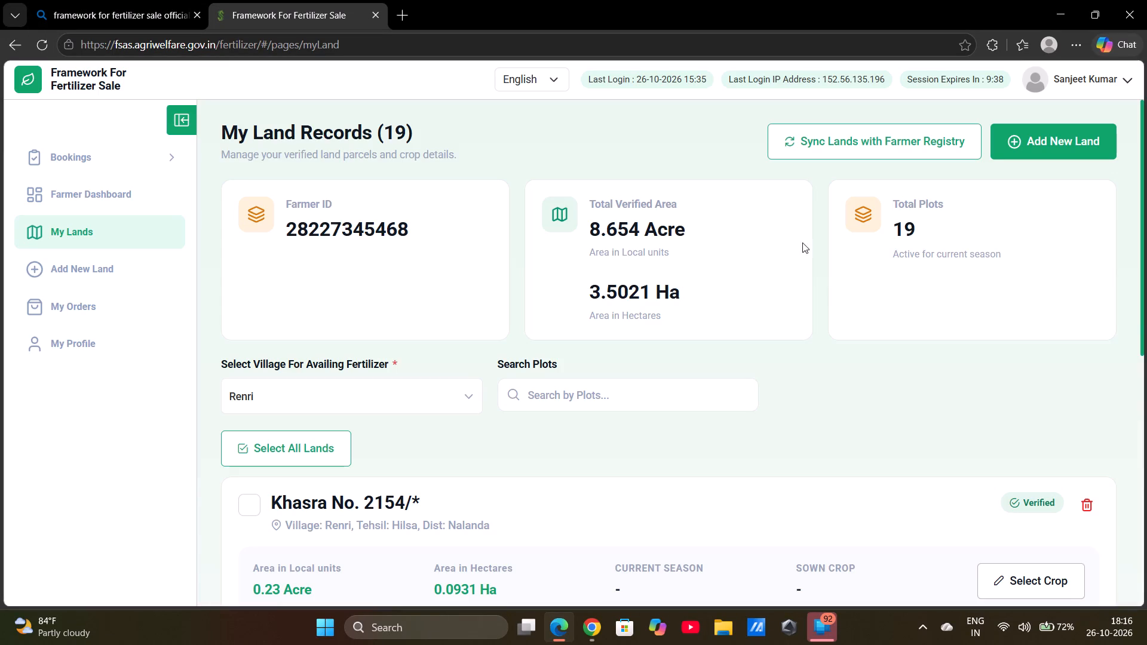
pyautogui.scroll(-5, 703, 256)
pyautogui.scroll(1, 703, 256)
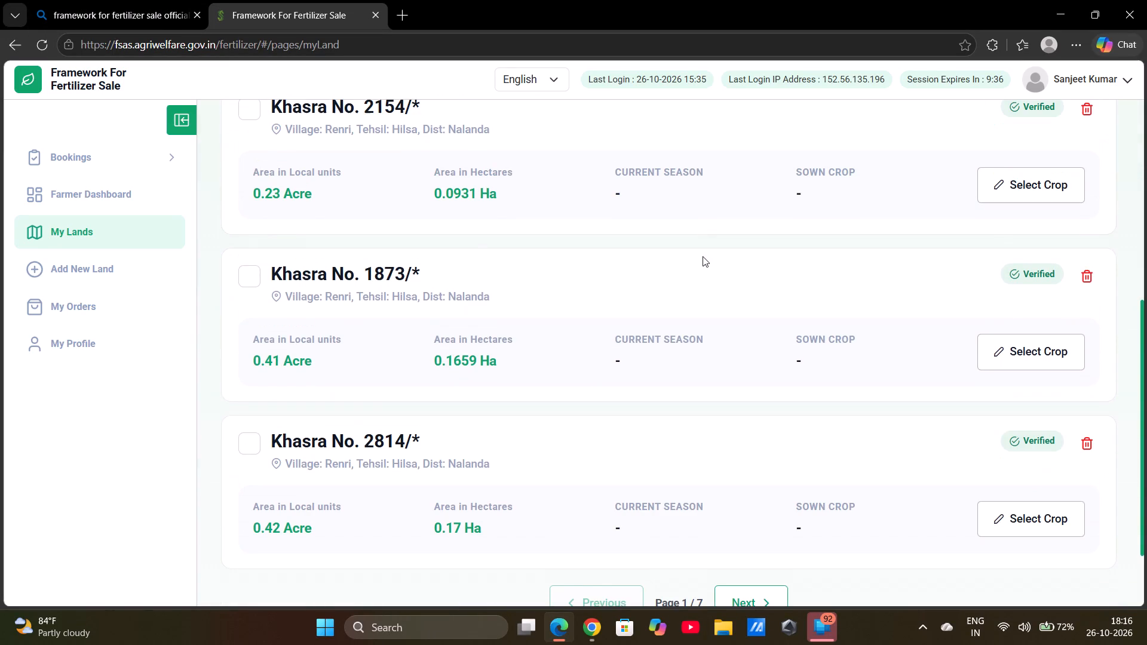
pyautogui.scroll(3, 703, 256)
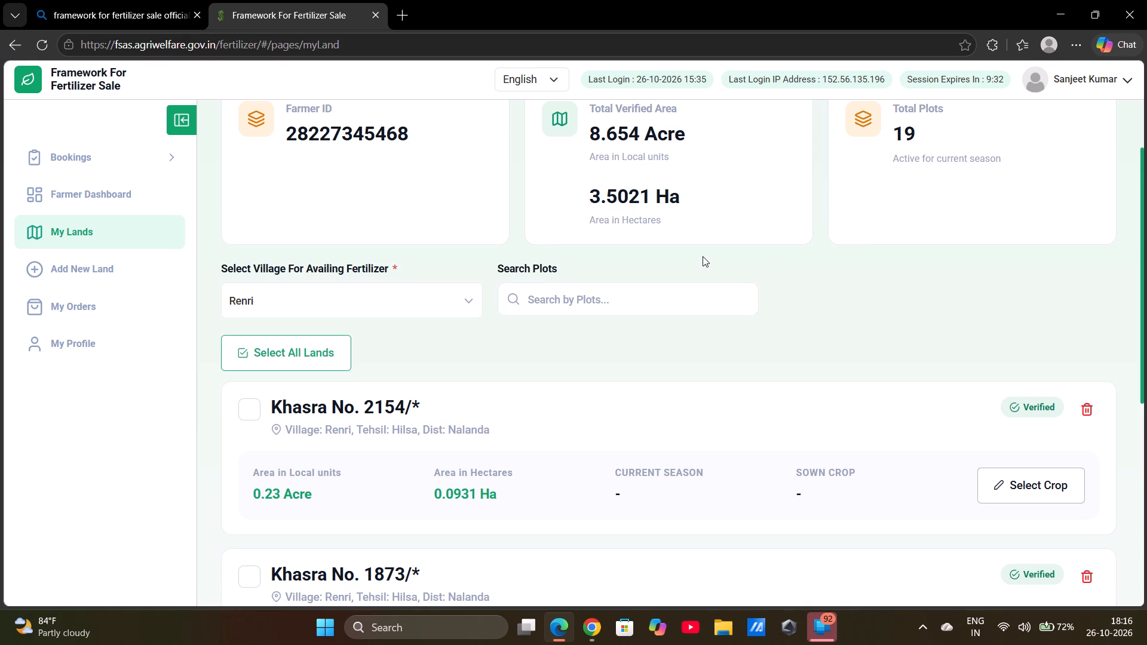
pyautogui.scroll(2, 717, 322)
pyautogui.scroll(-4, 717, 322)
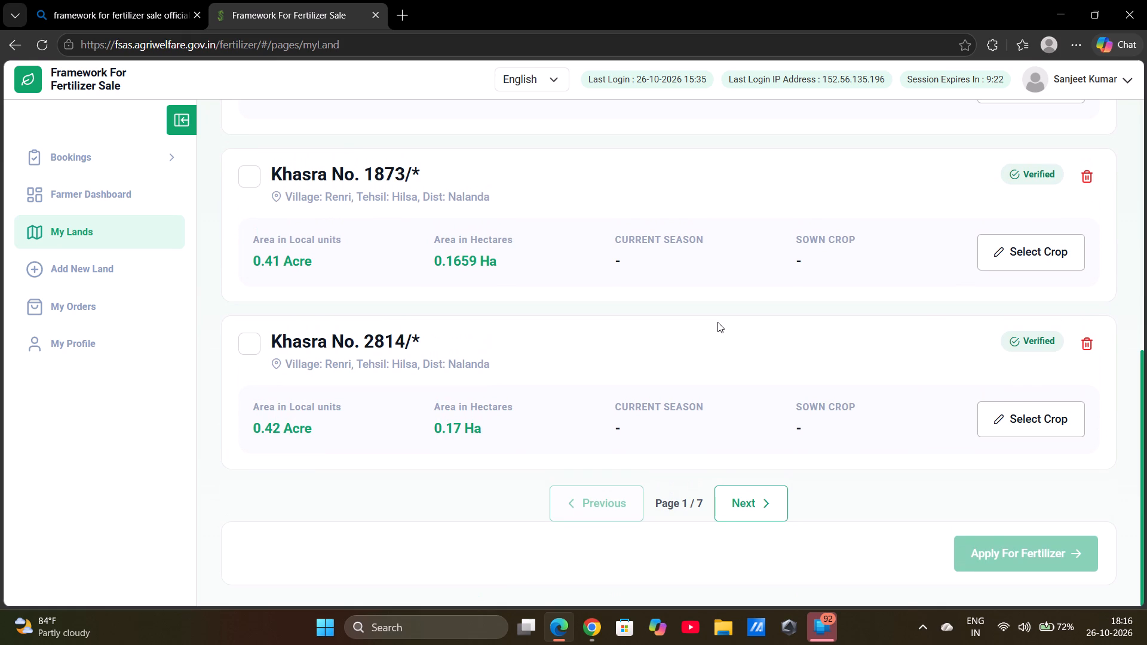
pyautogui.scroll(4, 717, 322)
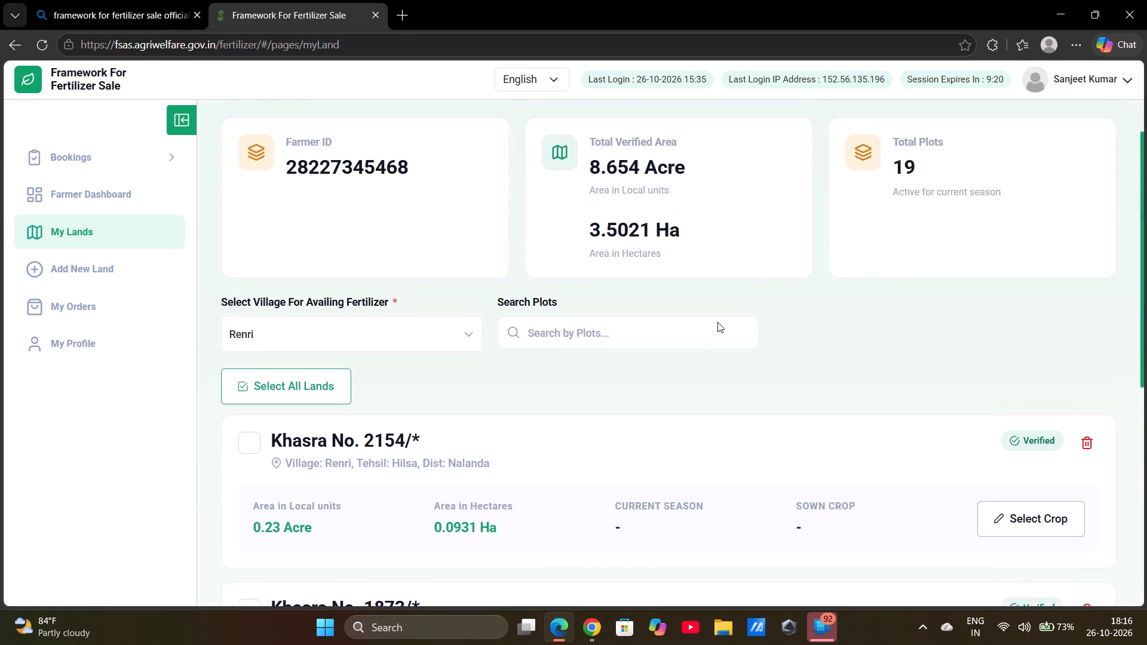
pyautogui.scroll(2, 717, 322)
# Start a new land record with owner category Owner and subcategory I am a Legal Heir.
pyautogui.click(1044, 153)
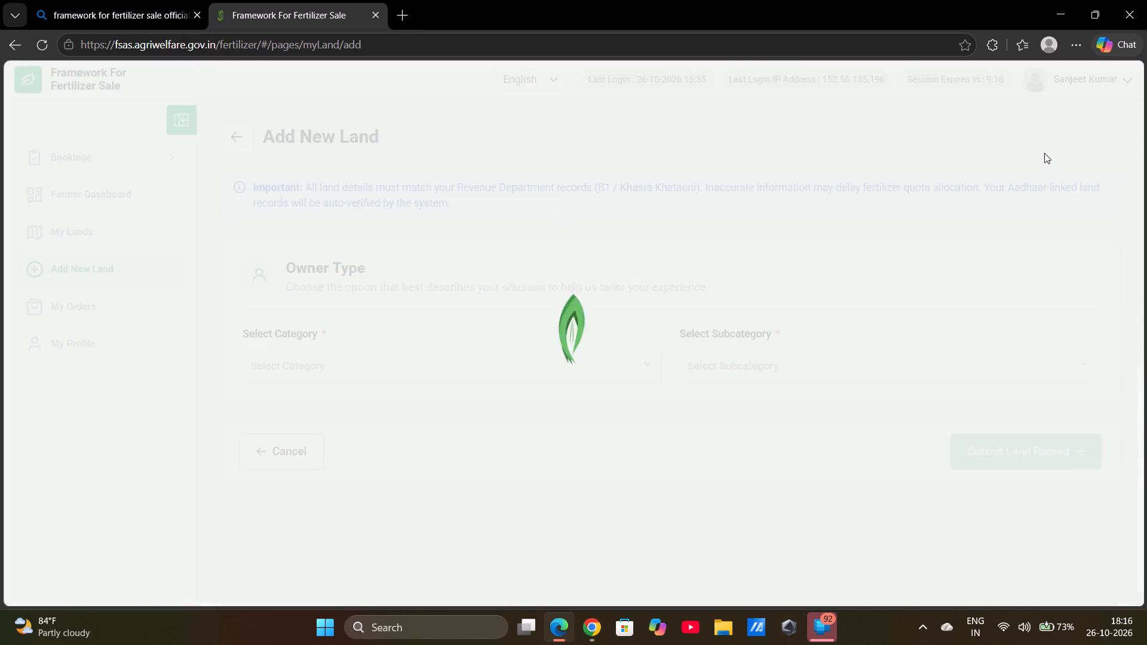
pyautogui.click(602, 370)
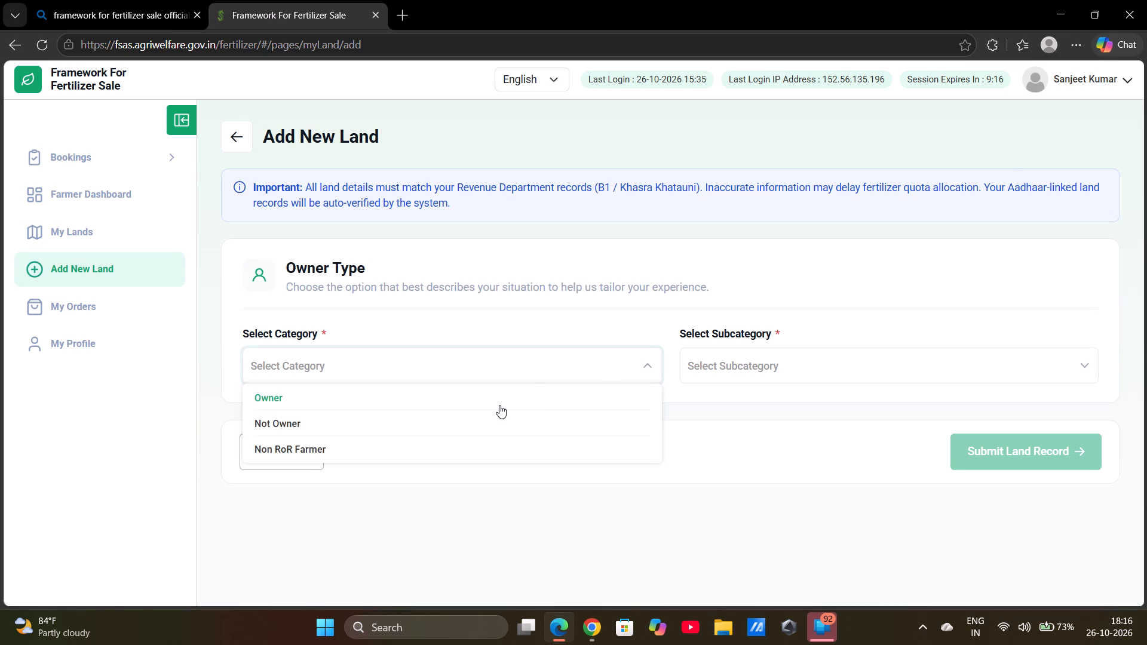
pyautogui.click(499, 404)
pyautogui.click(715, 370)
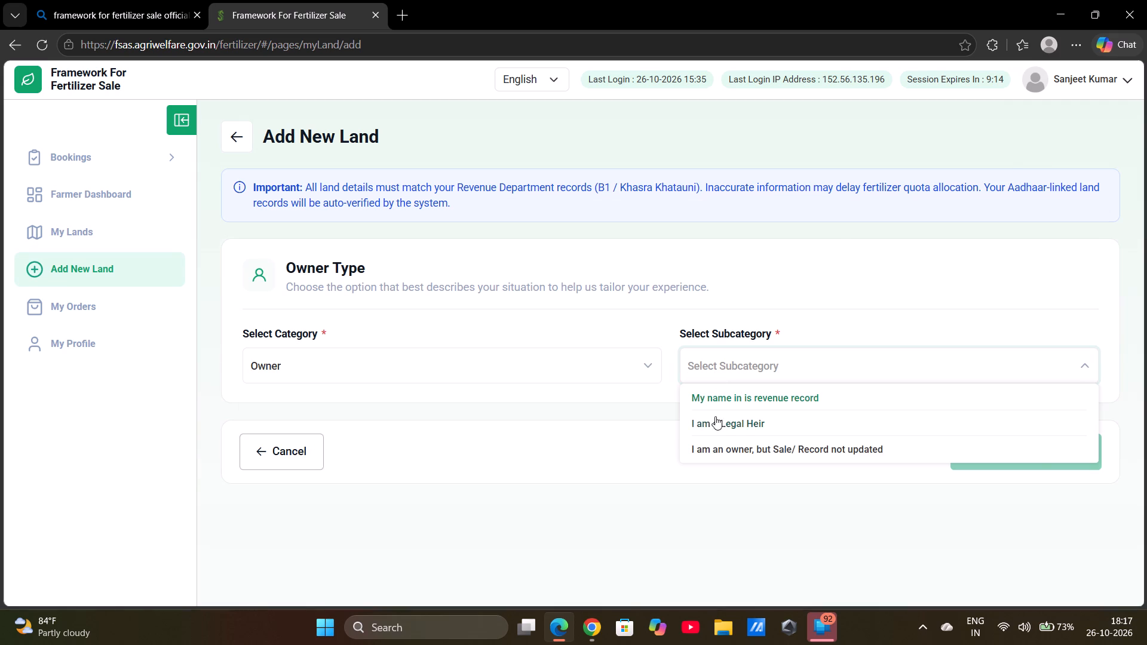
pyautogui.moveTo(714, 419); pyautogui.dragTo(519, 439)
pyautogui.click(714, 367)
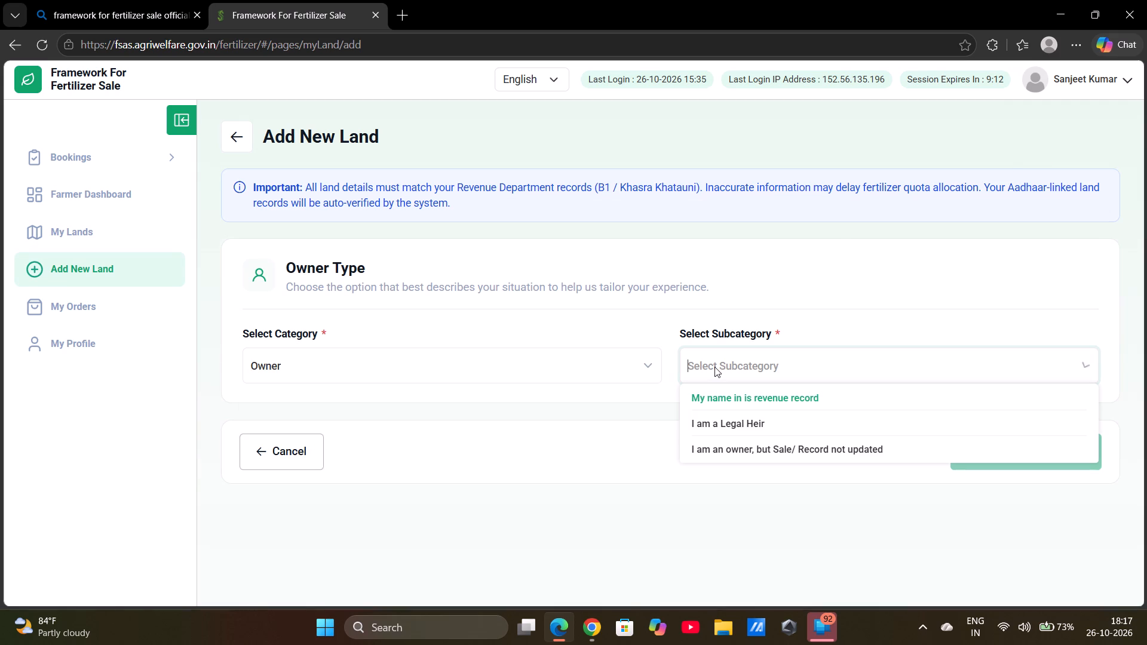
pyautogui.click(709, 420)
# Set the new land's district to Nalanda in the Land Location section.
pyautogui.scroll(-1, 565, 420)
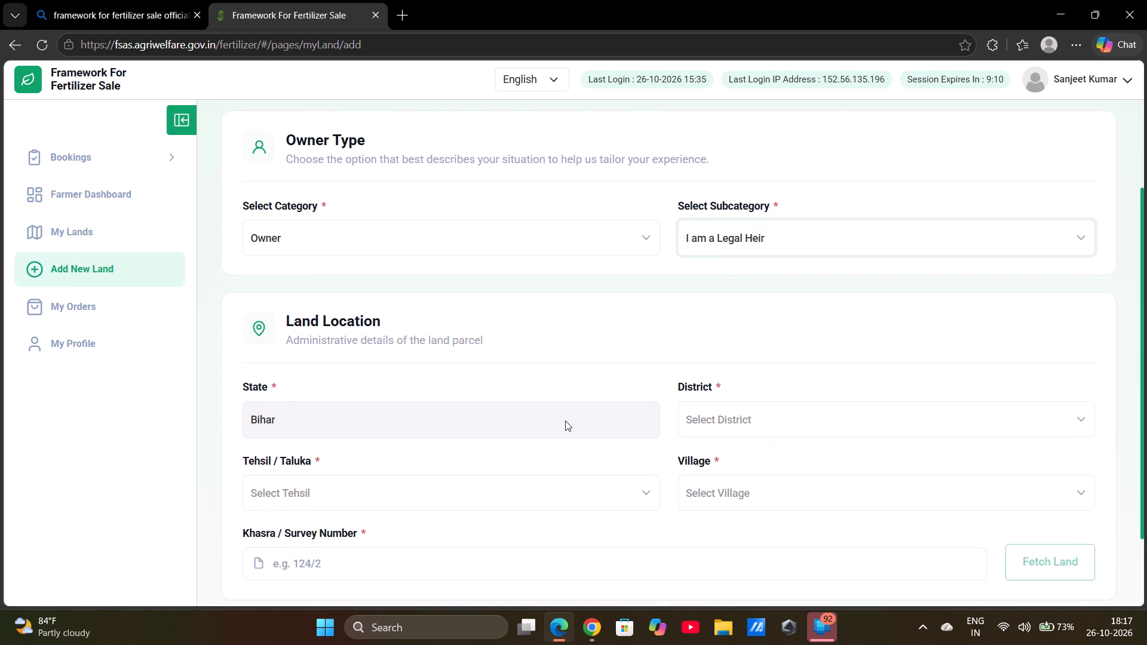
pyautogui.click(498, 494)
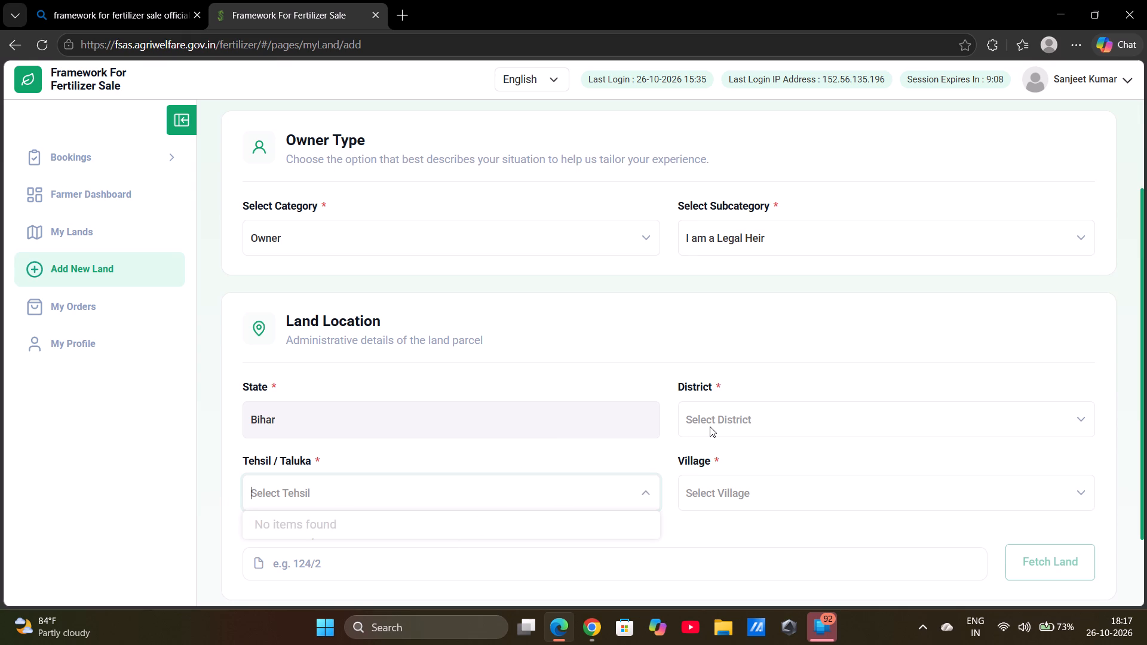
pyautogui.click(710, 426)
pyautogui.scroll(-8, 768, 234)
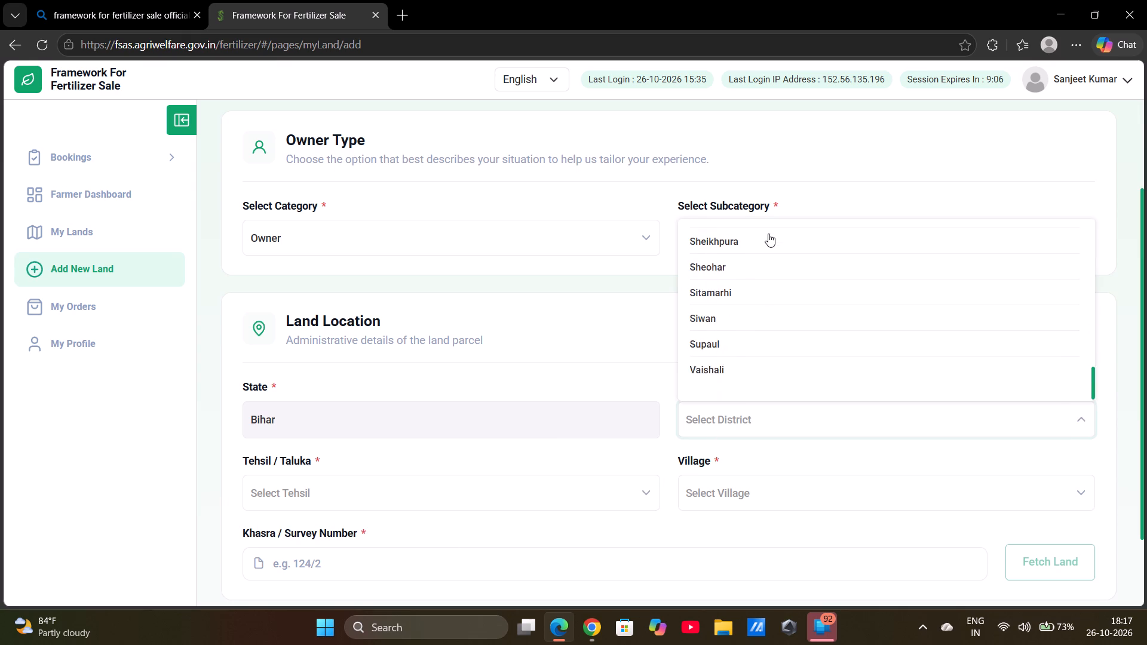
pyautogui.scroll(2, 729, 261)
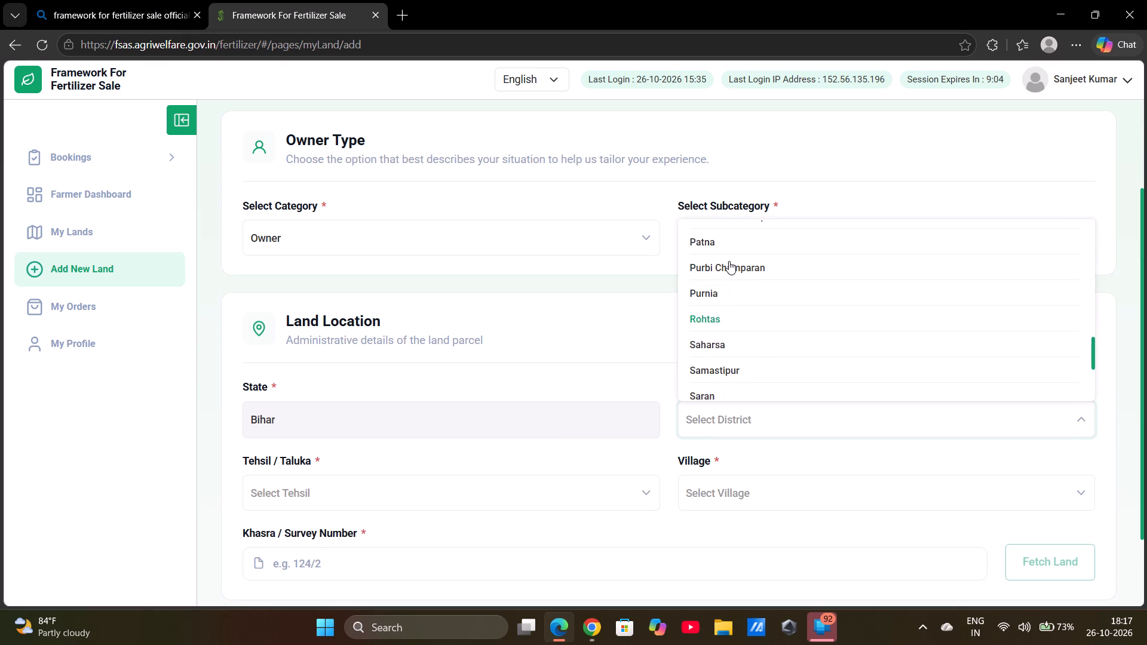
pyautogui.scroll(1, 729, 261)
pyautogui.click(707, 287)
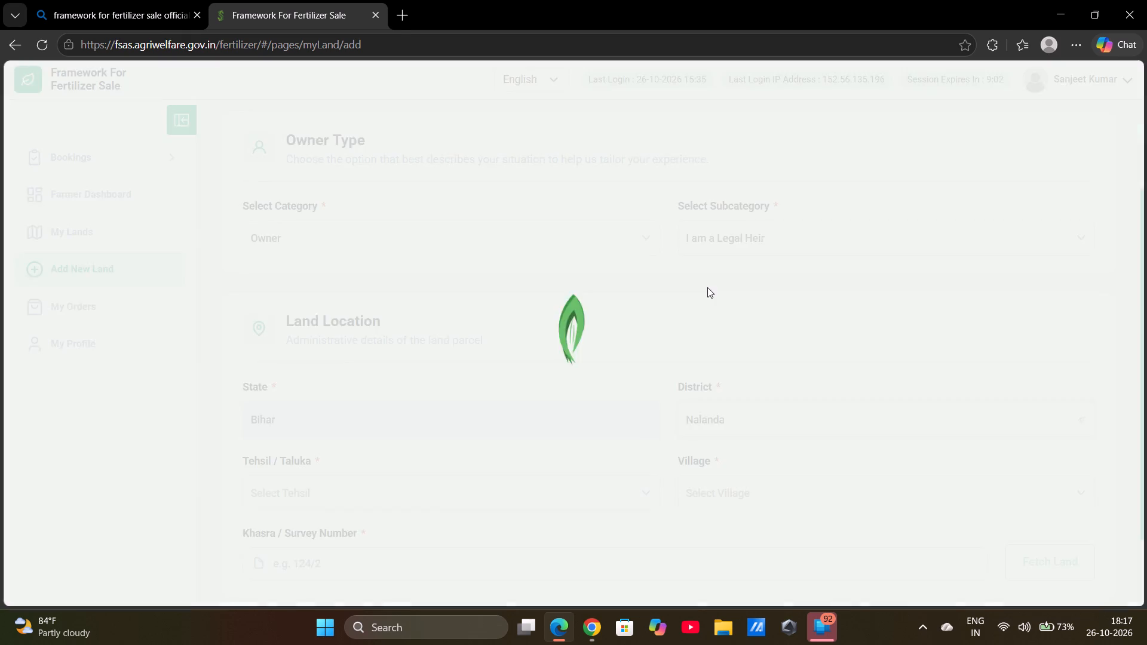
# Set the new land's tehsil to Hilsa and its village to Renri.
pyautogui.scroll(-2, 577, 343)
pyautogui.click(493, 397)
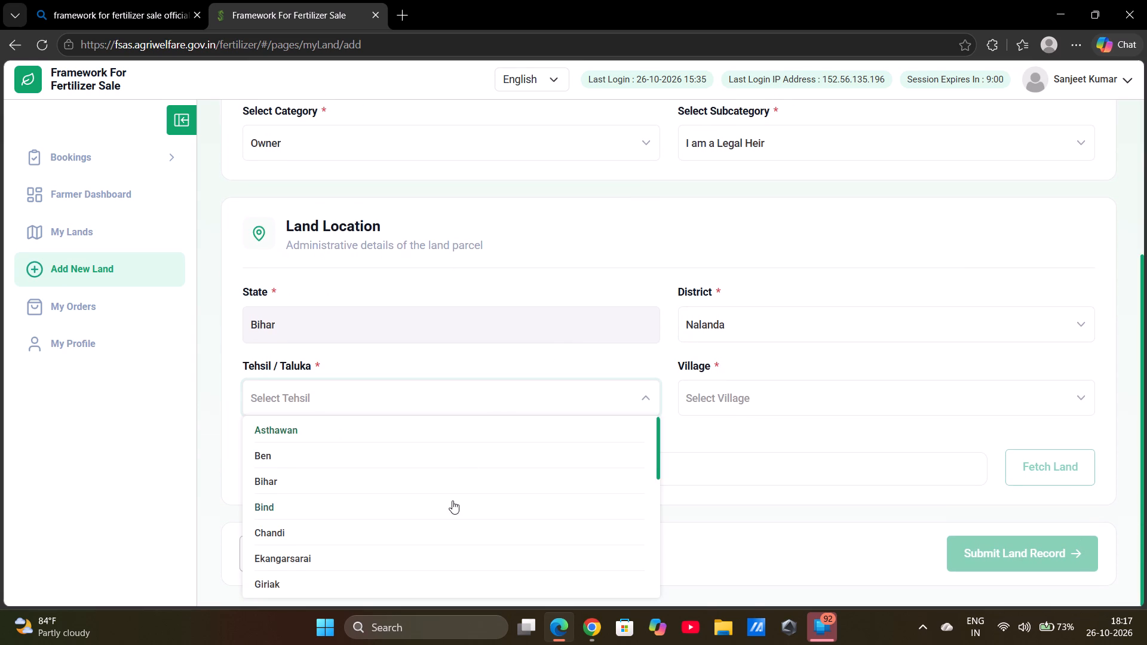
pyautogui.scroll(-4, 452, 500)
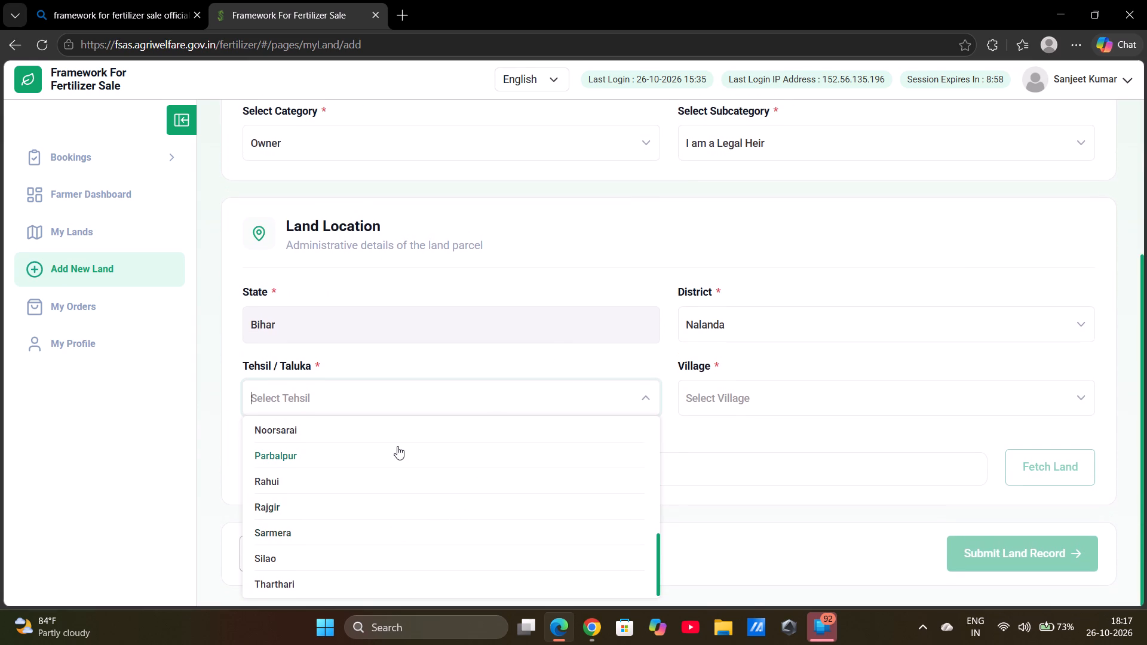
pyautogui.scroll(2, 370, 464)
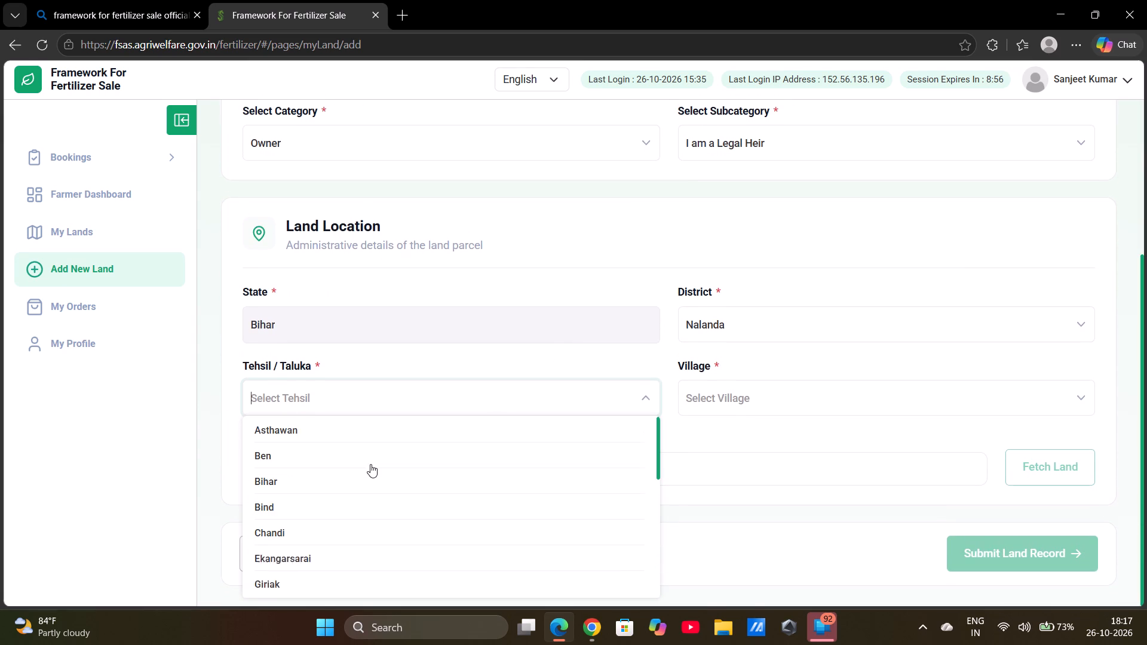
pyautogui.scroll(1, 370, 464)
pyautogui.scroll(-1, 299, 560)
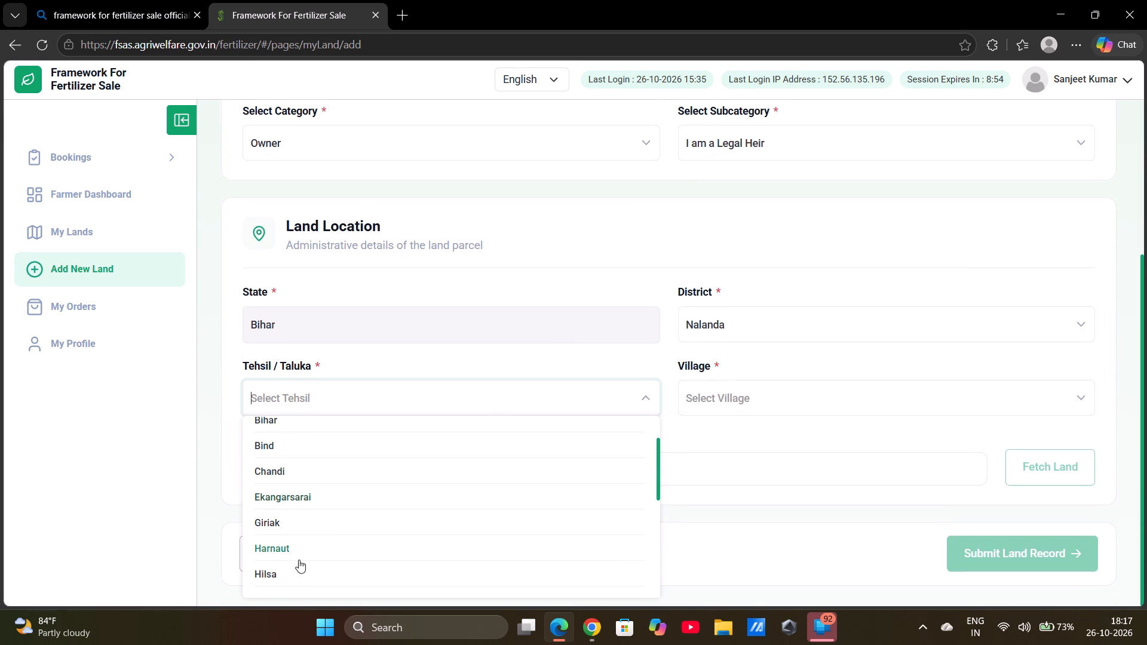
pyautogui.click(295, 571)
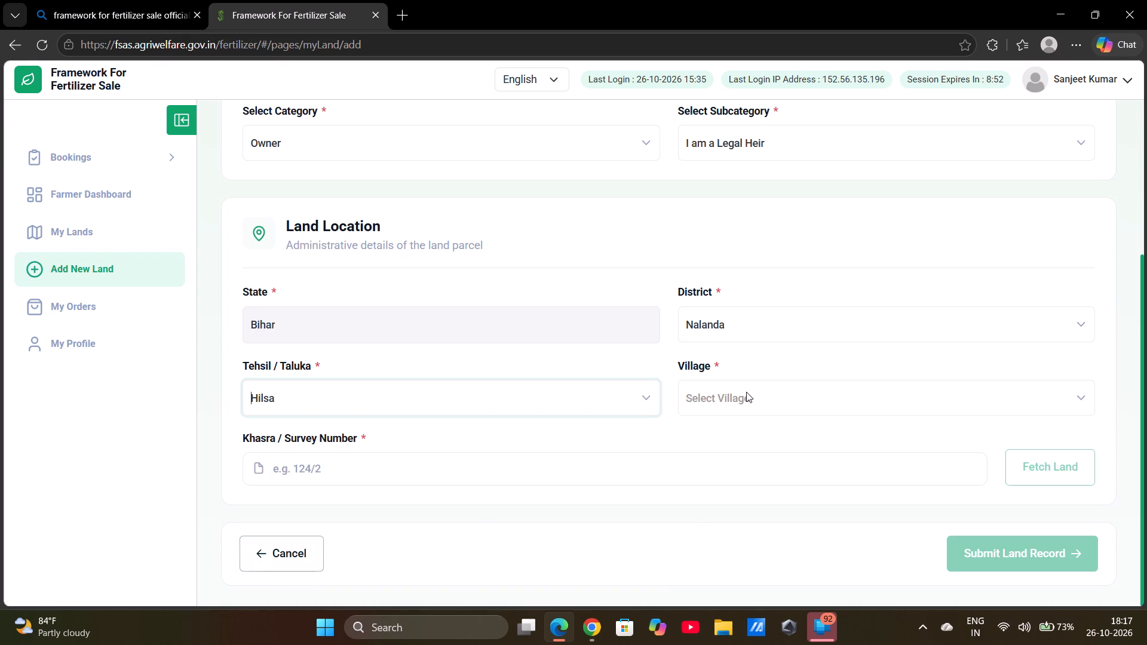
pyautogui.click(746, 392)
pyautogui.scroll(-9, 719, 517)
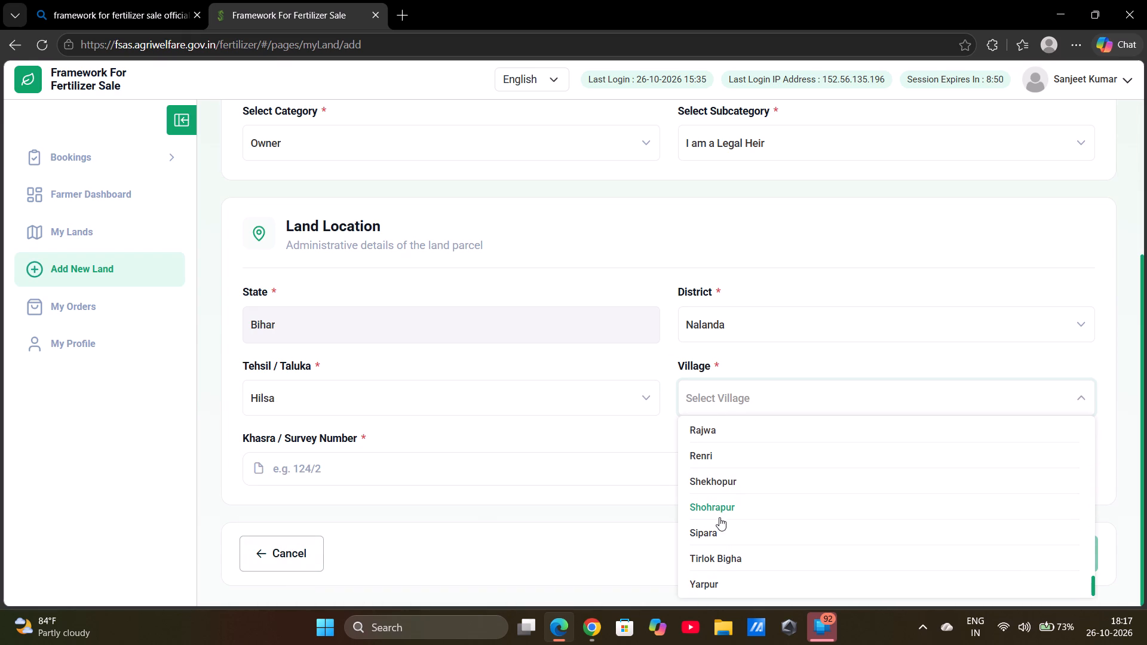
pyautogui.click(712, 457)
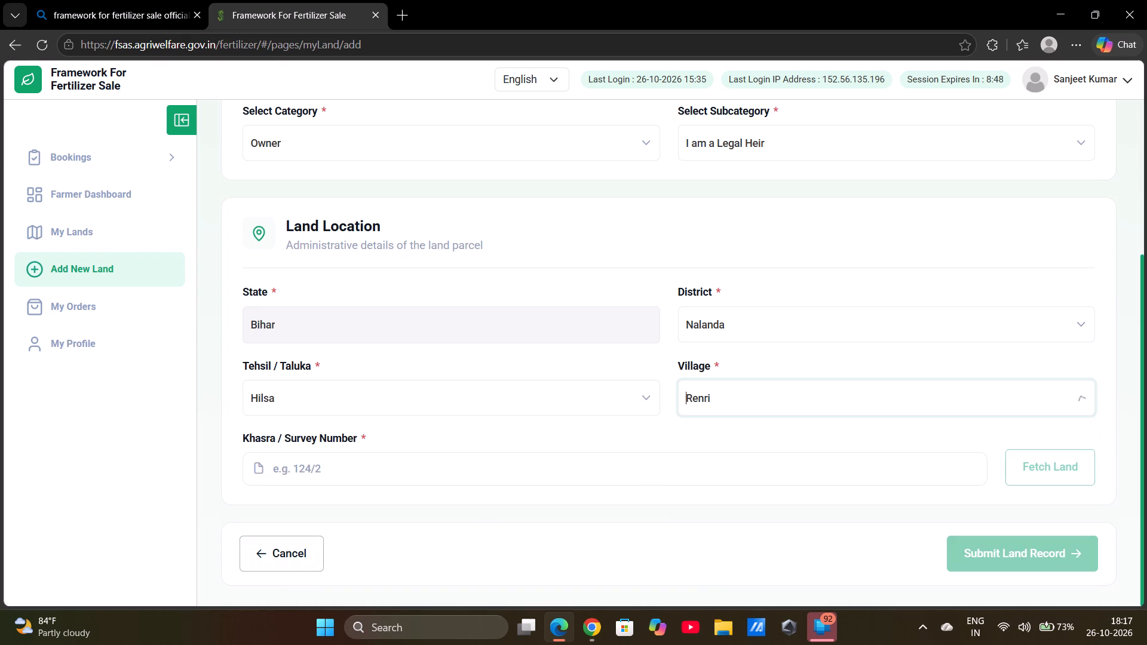
# Examine the new land form's owner type, location details and Khasra / Survey Number field.
pyautogui.click(592, 474)
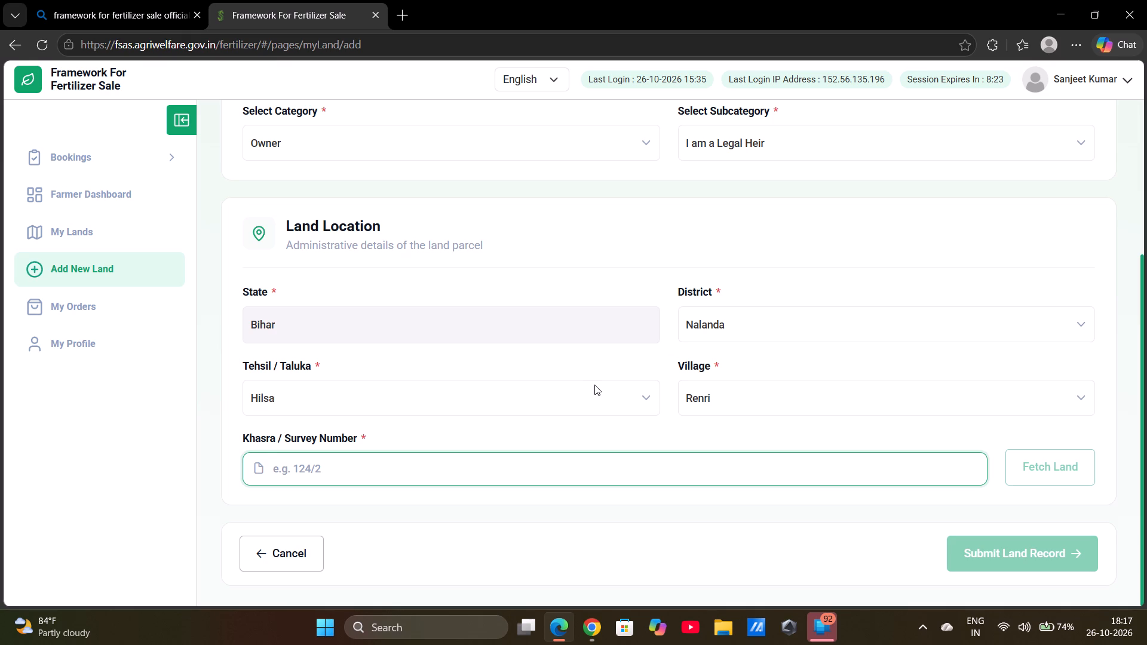
pyautogui.scroll(5, 594, 385)
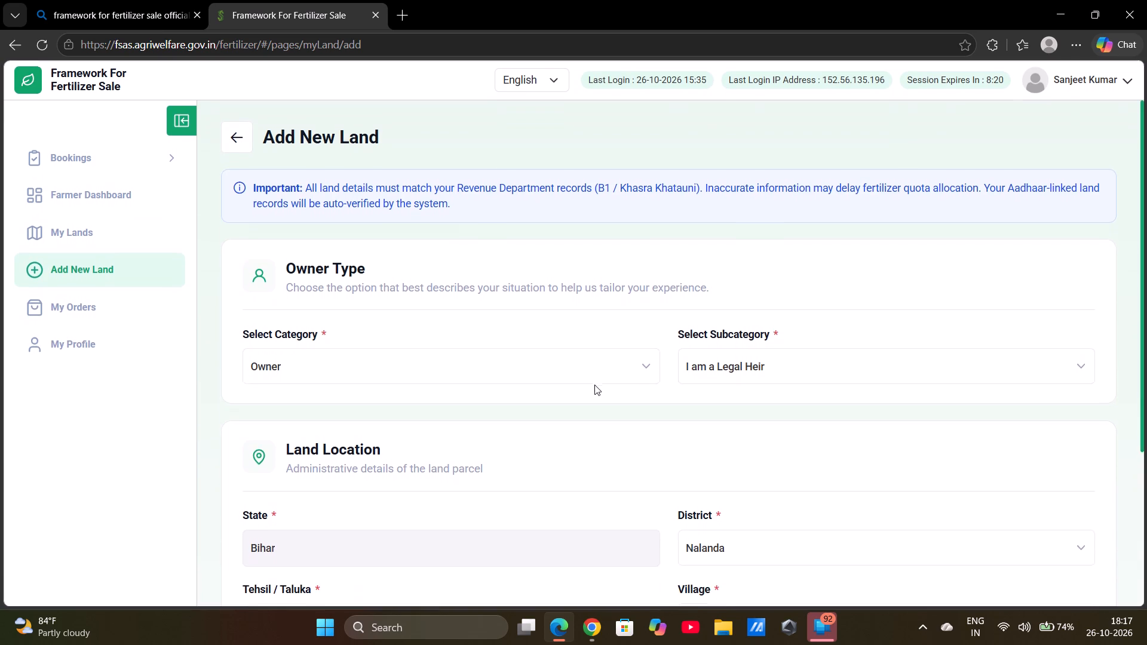
pyautogui.scroll(-2, 594, 385)
pyautogui.scroll(2, 594, 385)
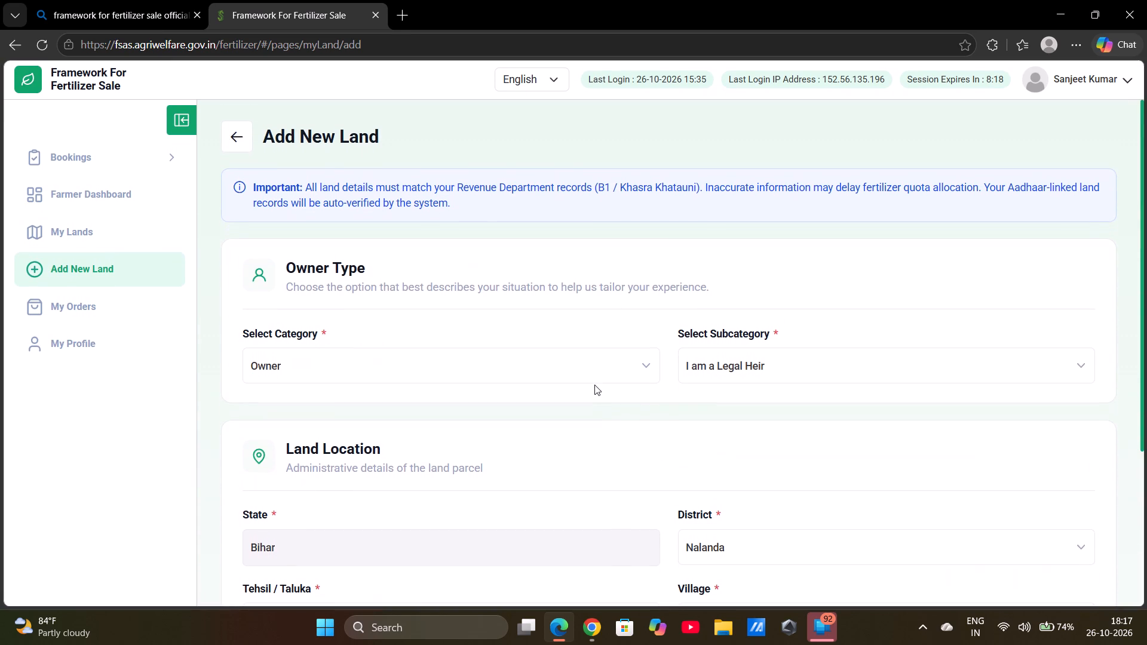
pyautogui.scroll(-3, 594, 385)
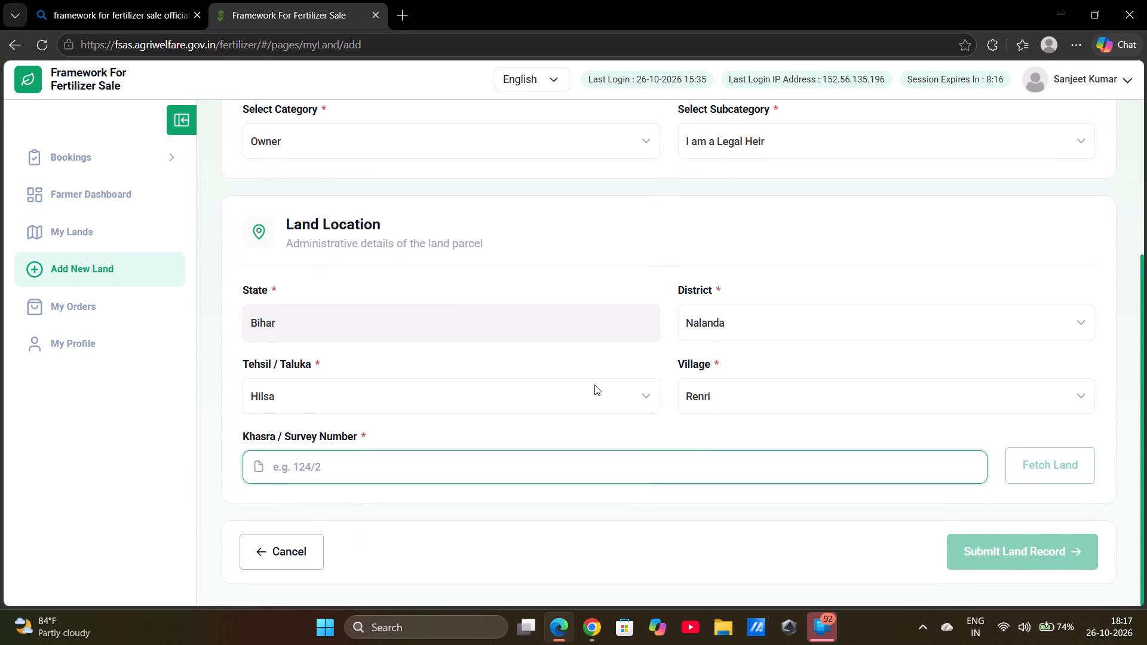
pyautogui.click(591, 450)
pyautogui.click(508, 466)
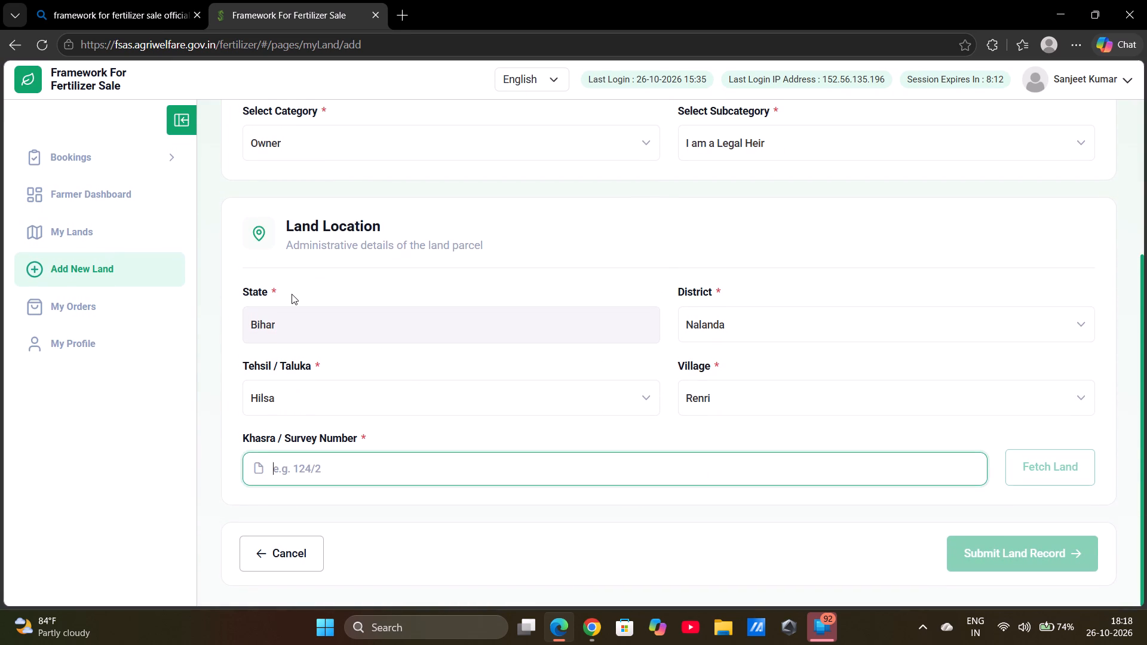
pyautogui.scroll(4, 292, 294)
pyautogui.scroll(-2, 292, 294)
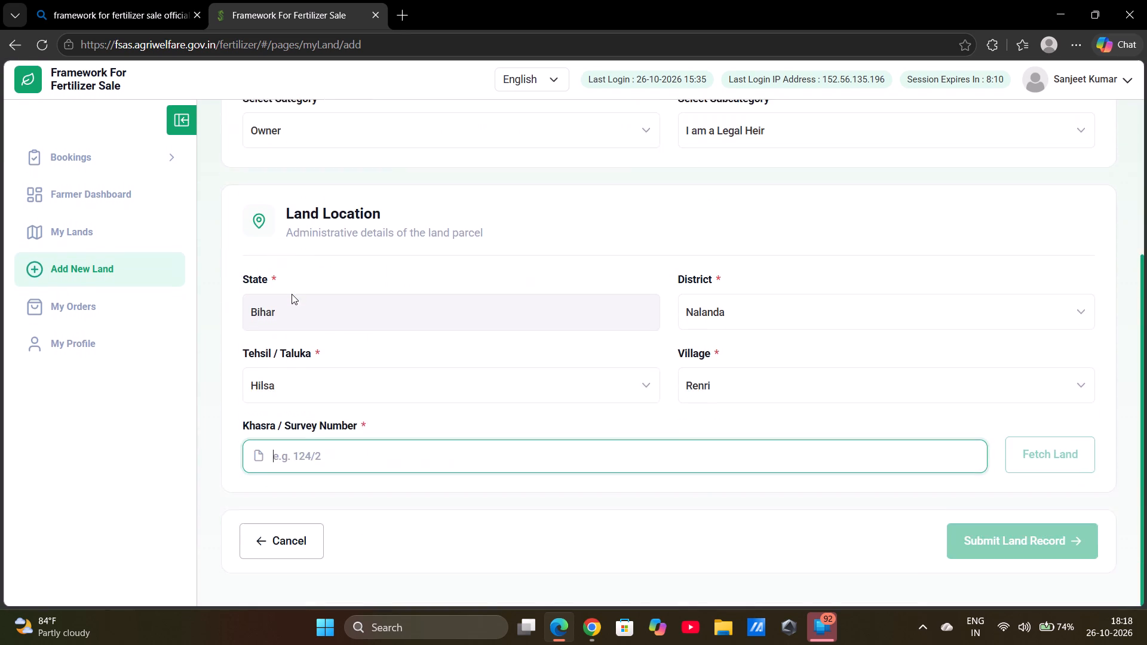
pyautogui.scroll(-3, 292, 294)
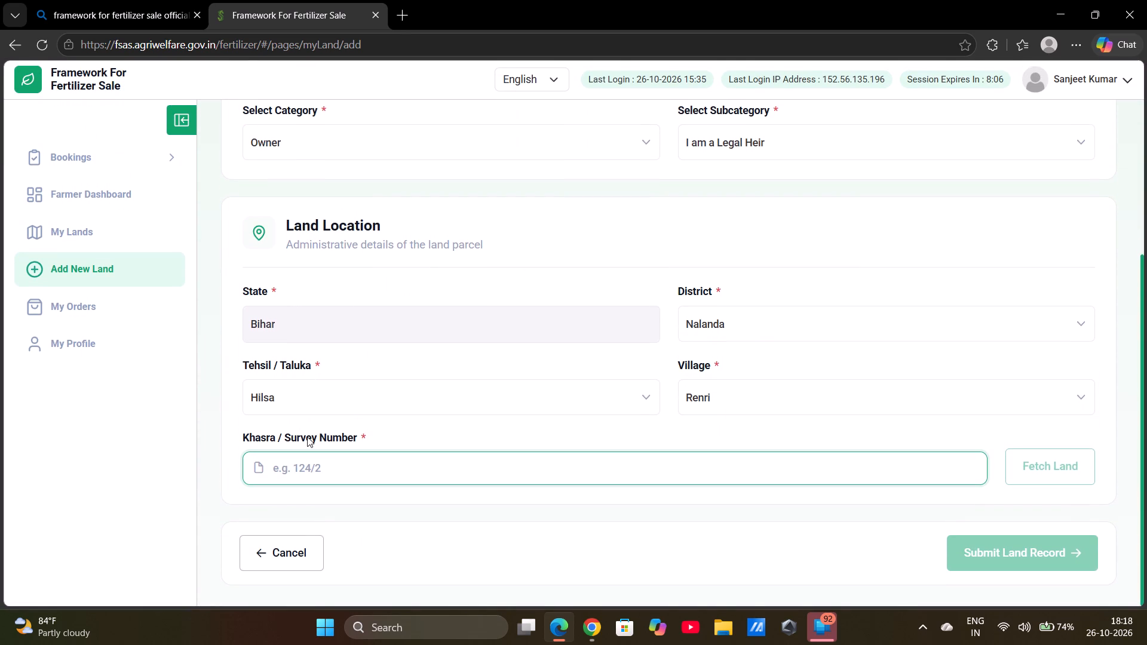
pyautogui.click(379, 463)
pyautogui.click(357, 469)
pyautogui.scroll(3, 357, 469)
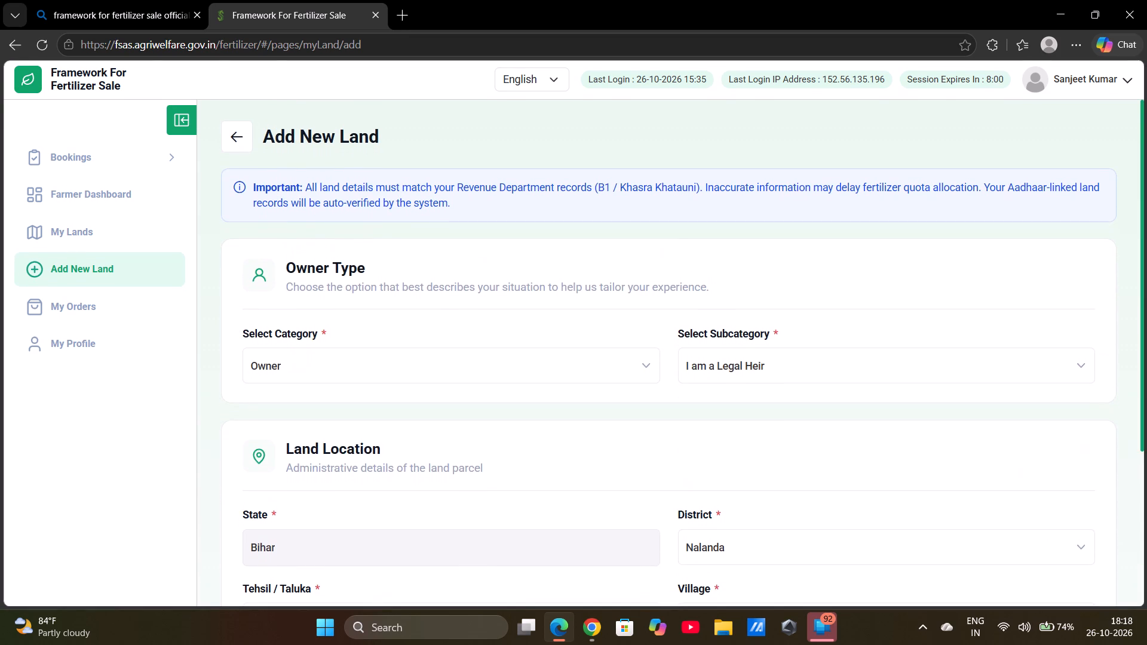
pyautogui.scroll(2, 357, 469)
pyautogui.scroll(-3, 342, 551)
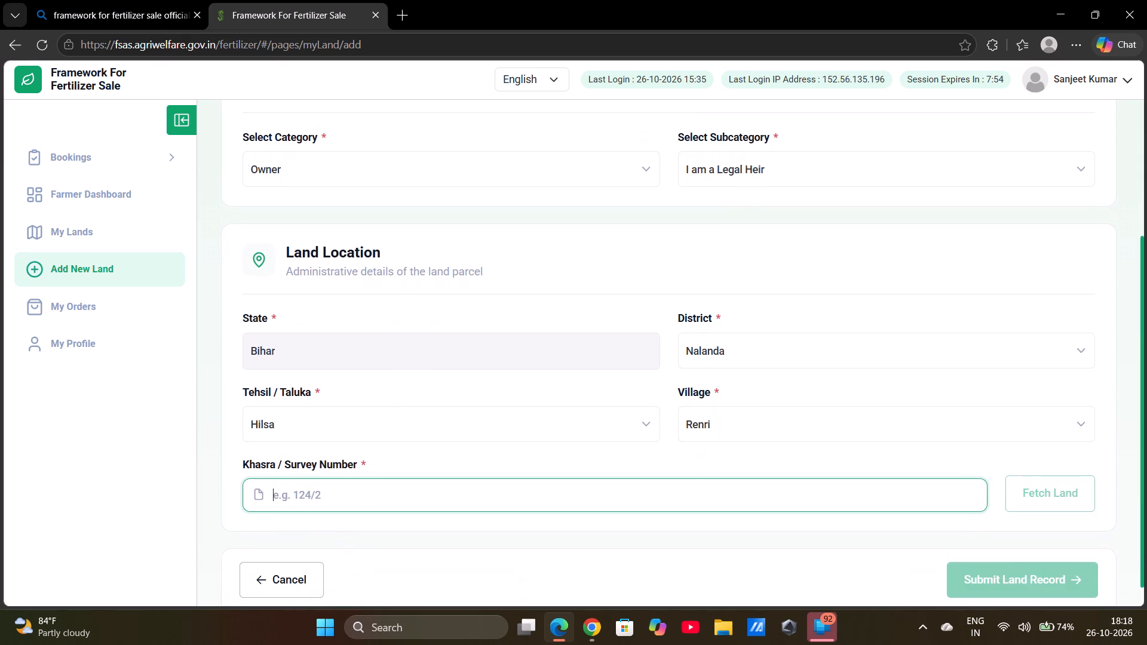
pyautogui.click(367, 486)
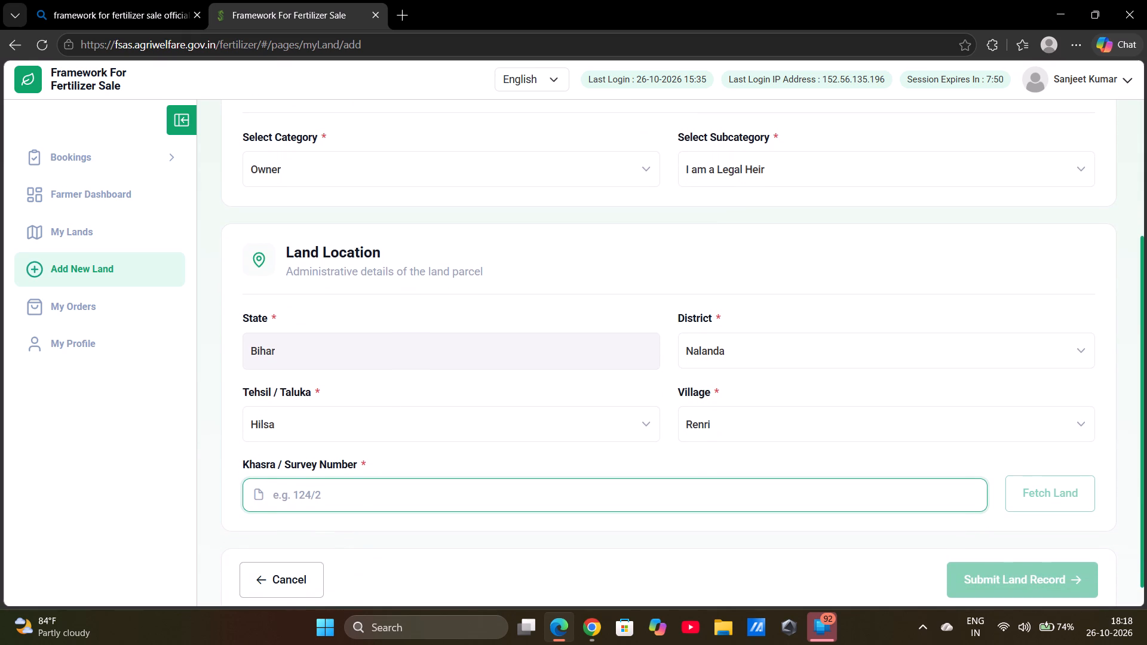
pyautogui.click(367, 486)
pyautogui.click(431, 476)
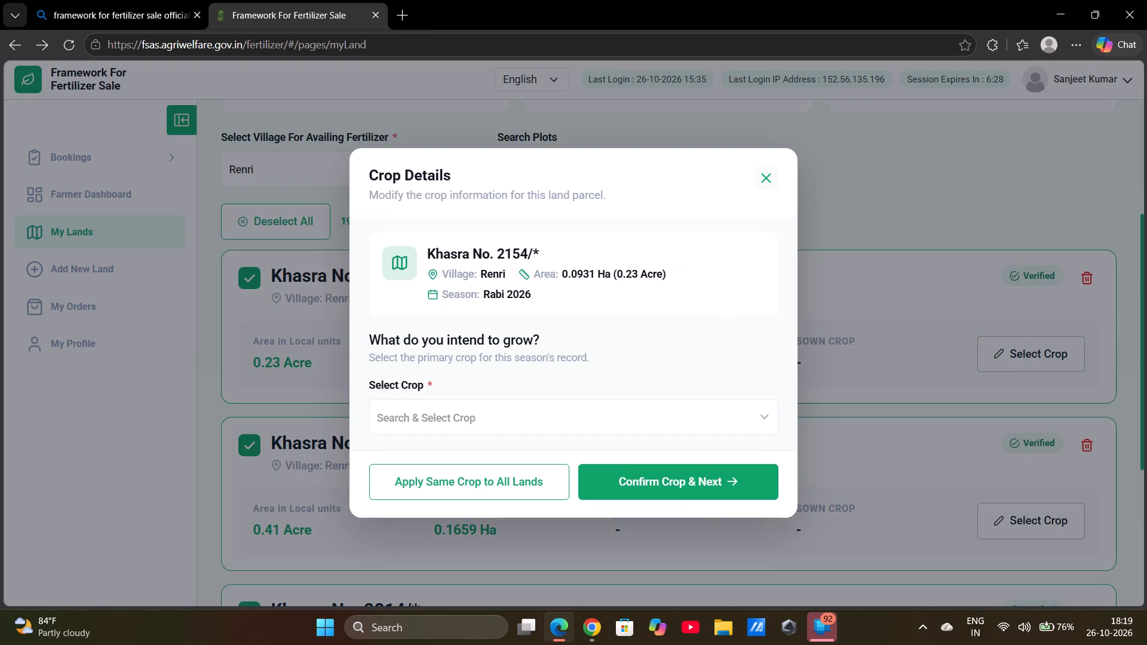
# Set the crop for Khasra No. 2154/* in the Crop Details form to रामबास (1600300).
pyautogui.click(464, 419)
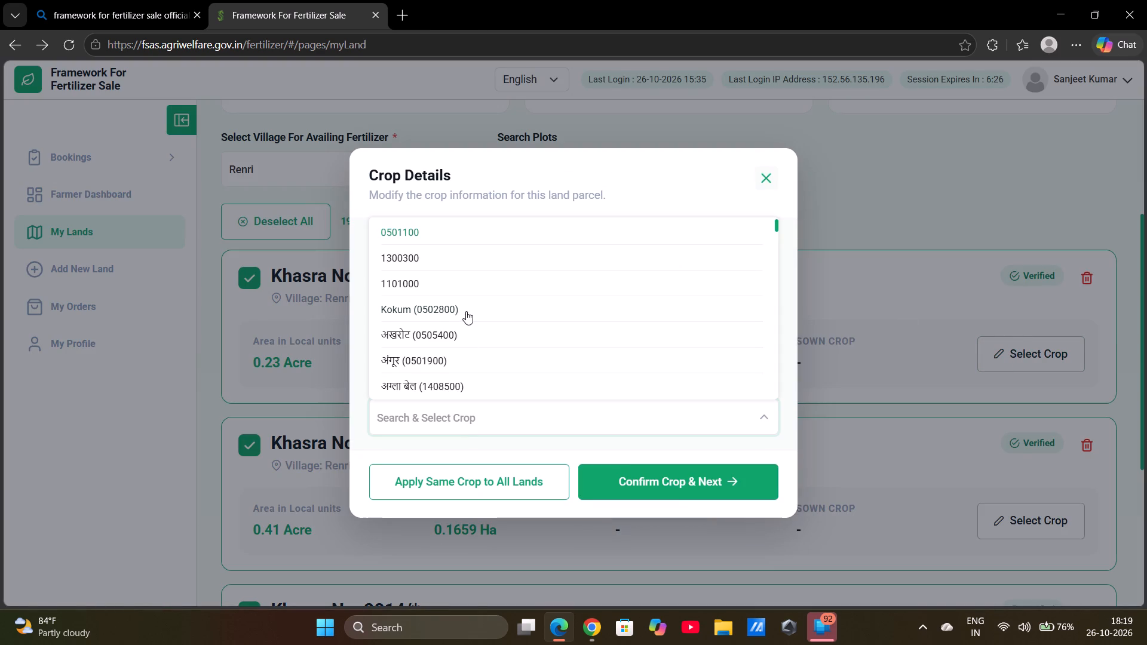
pyautogui.scroll(-17, 466, 311)
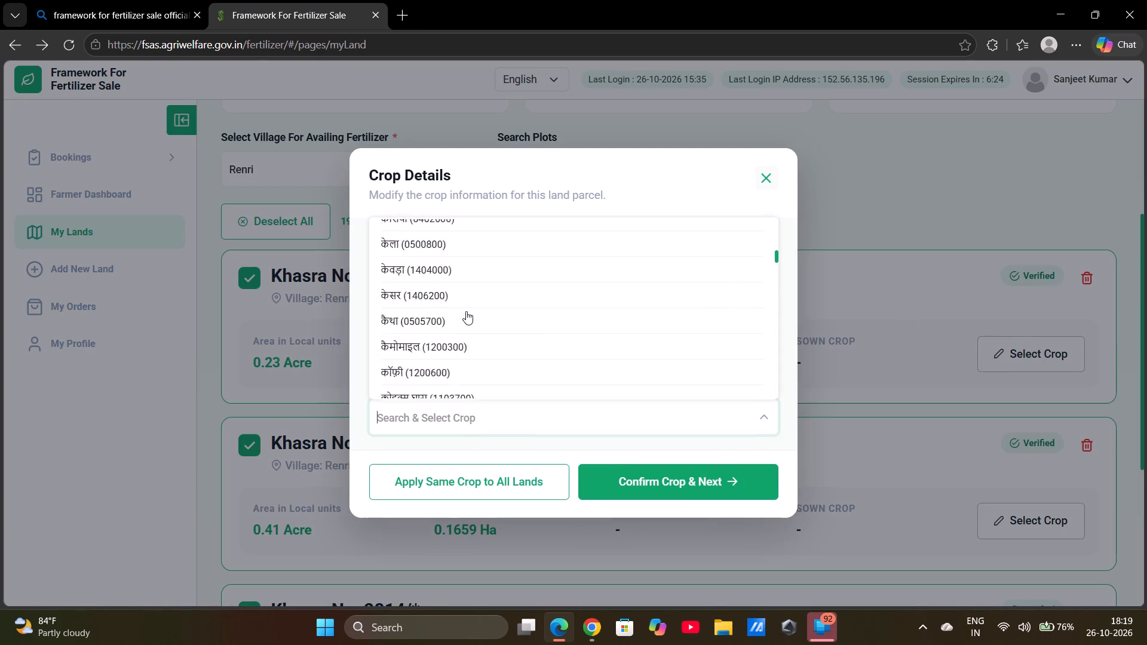
pyautogui.scroll(-19, 466, 311)
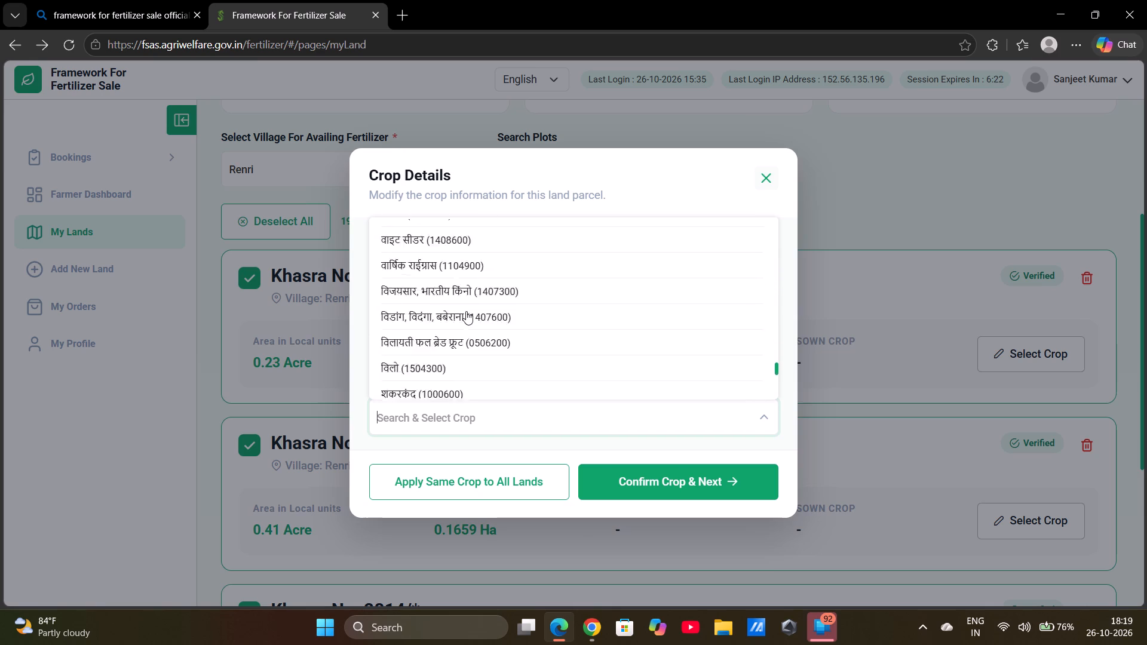
pyautogui.scroll(-3, 466, 311)
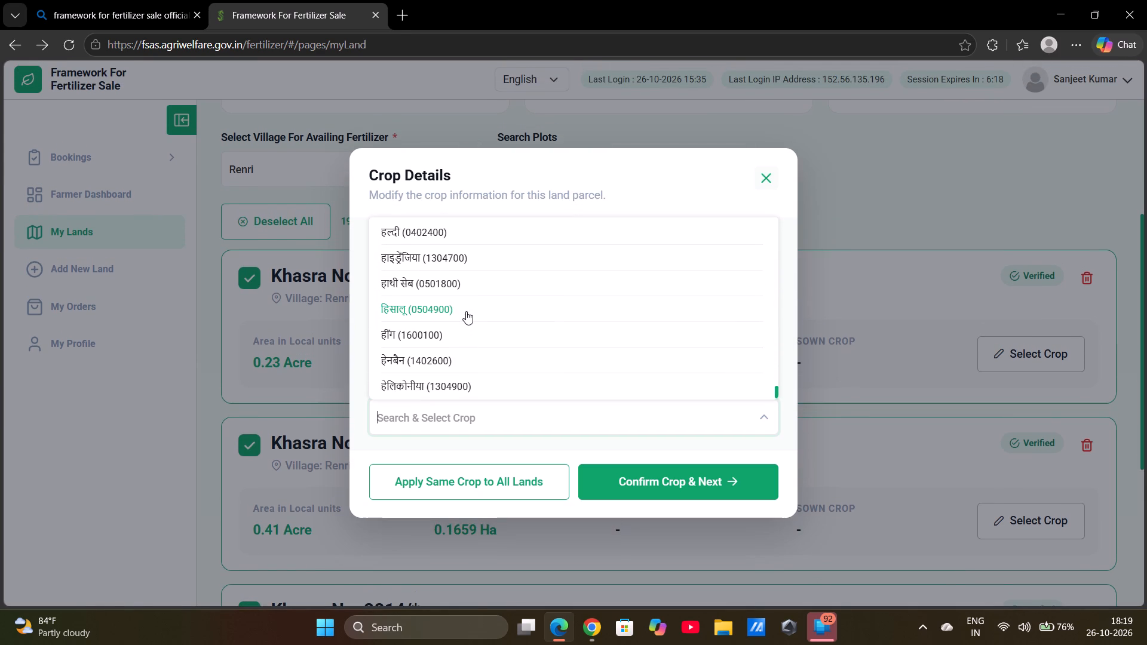
pyautogui.scroll(2, 449, 368)
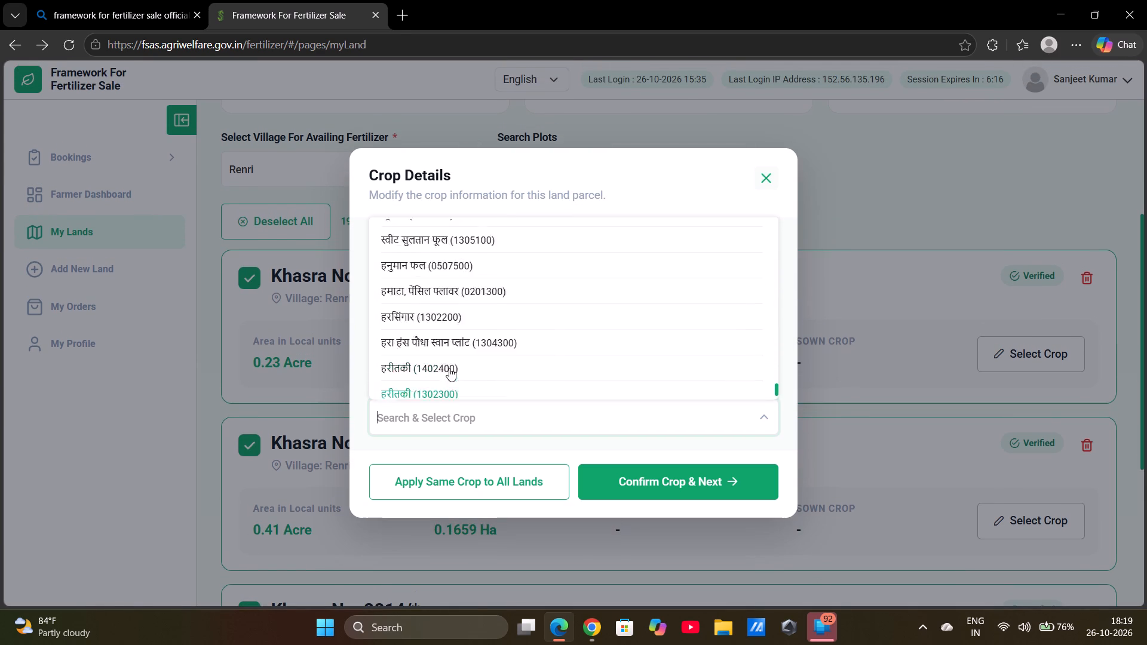
pyautogui.scroll(3, 449, 368)
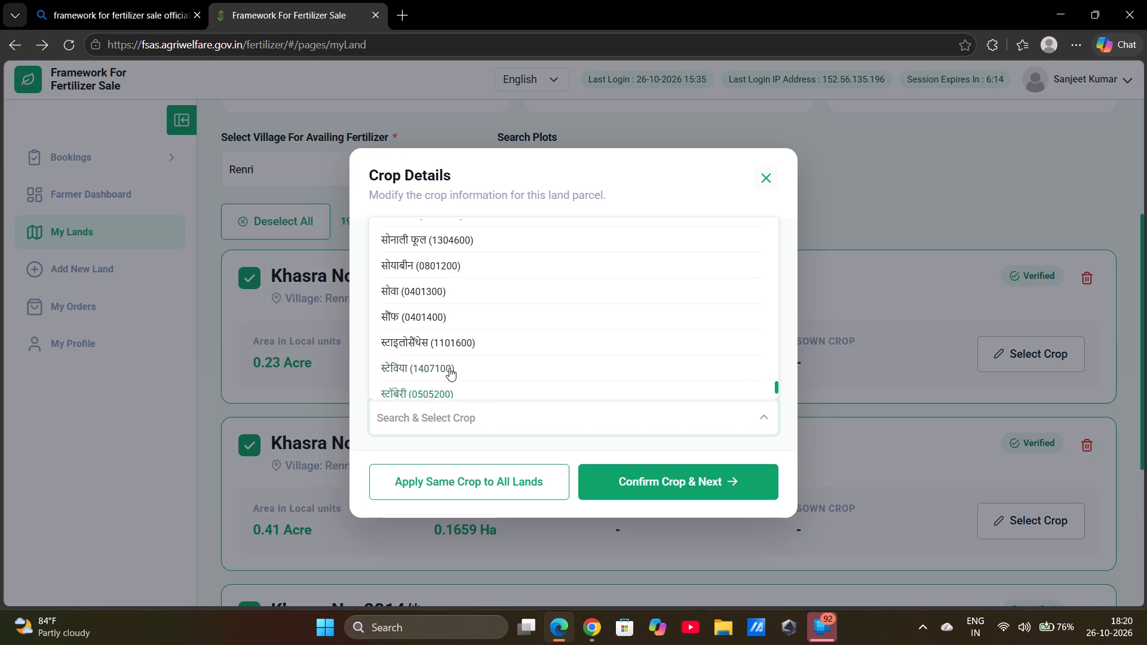
pyautogui.scroll(1, 449, 368)
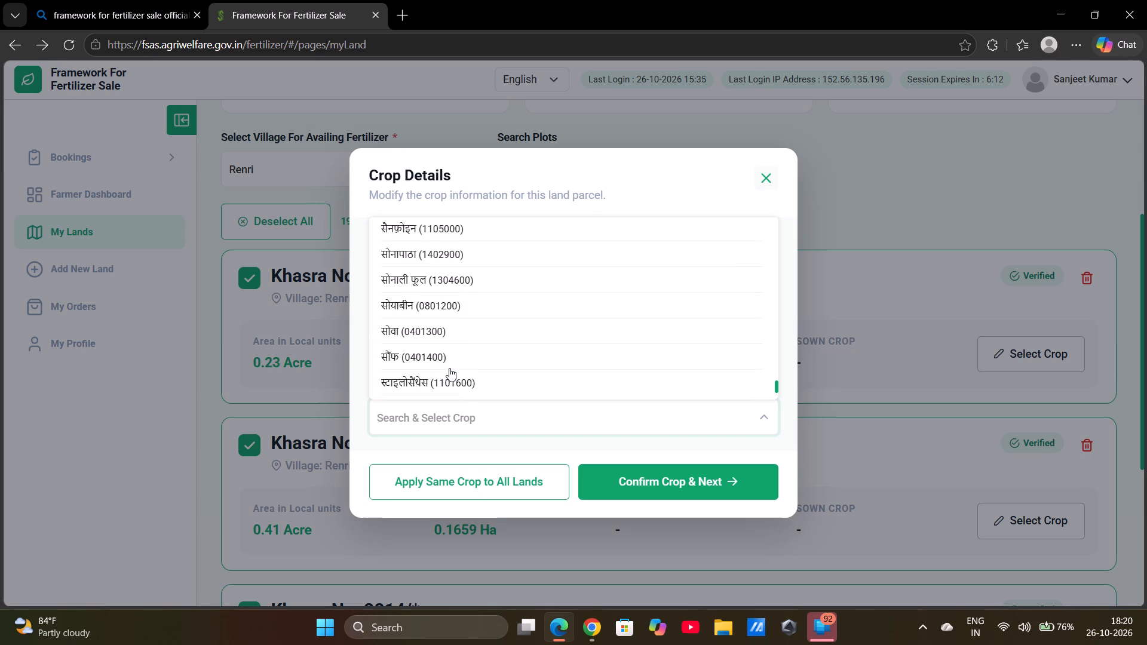
pyautogui.scroll(3, 449, 368)
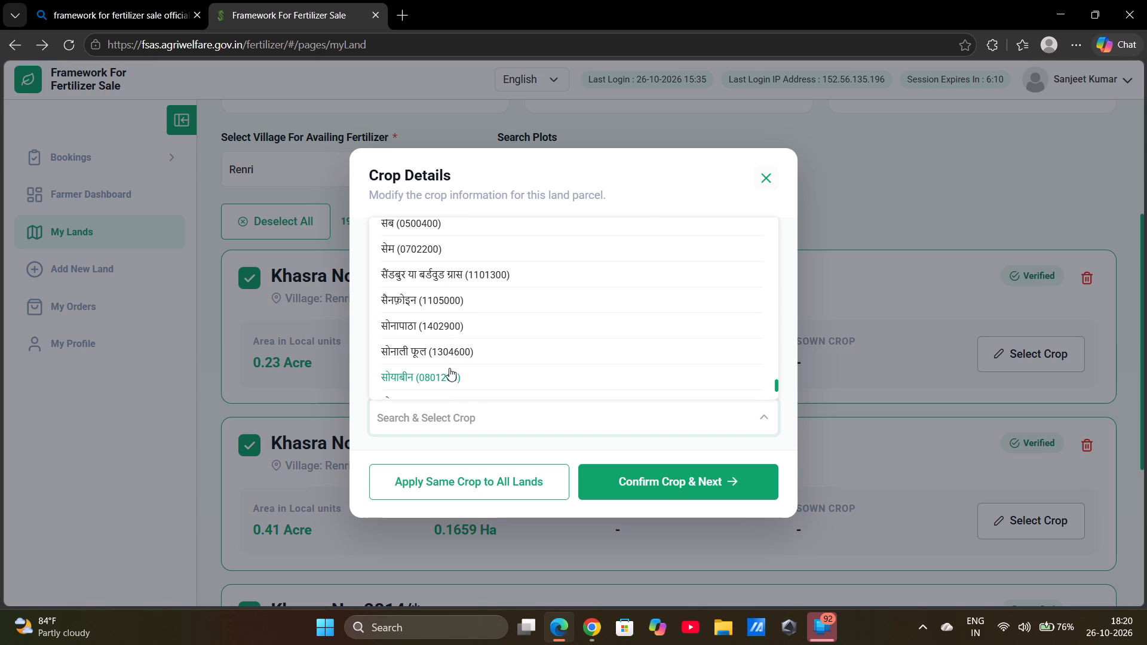
pyautogui.scroll(2, 449, 368)
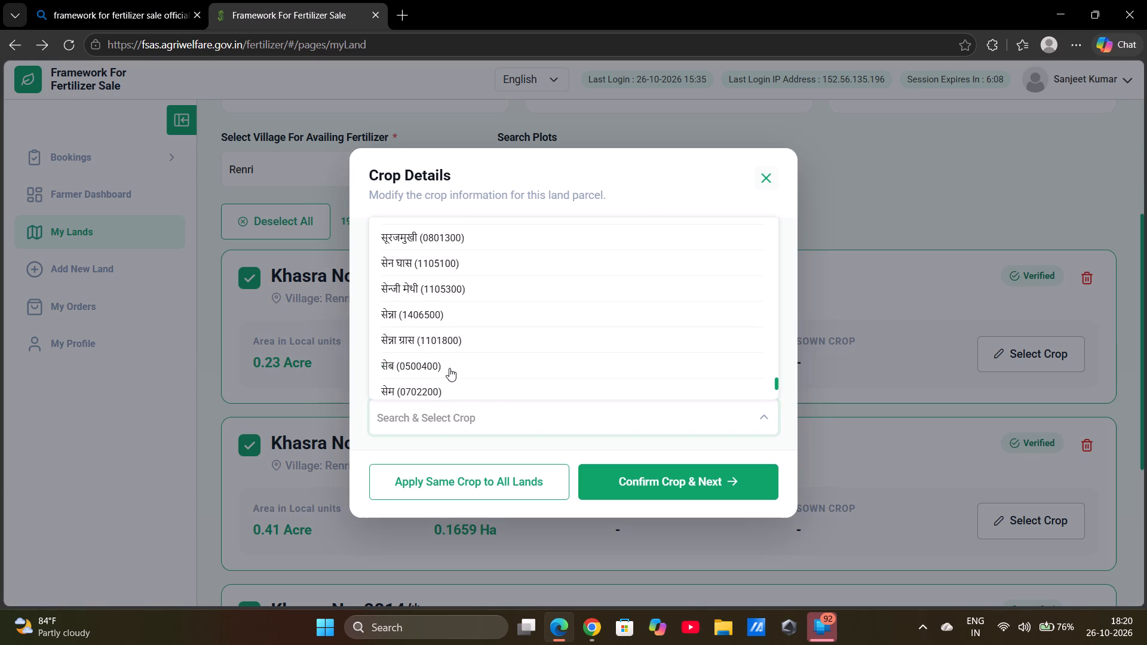
pyautogui.scroll(2, 449, 368)
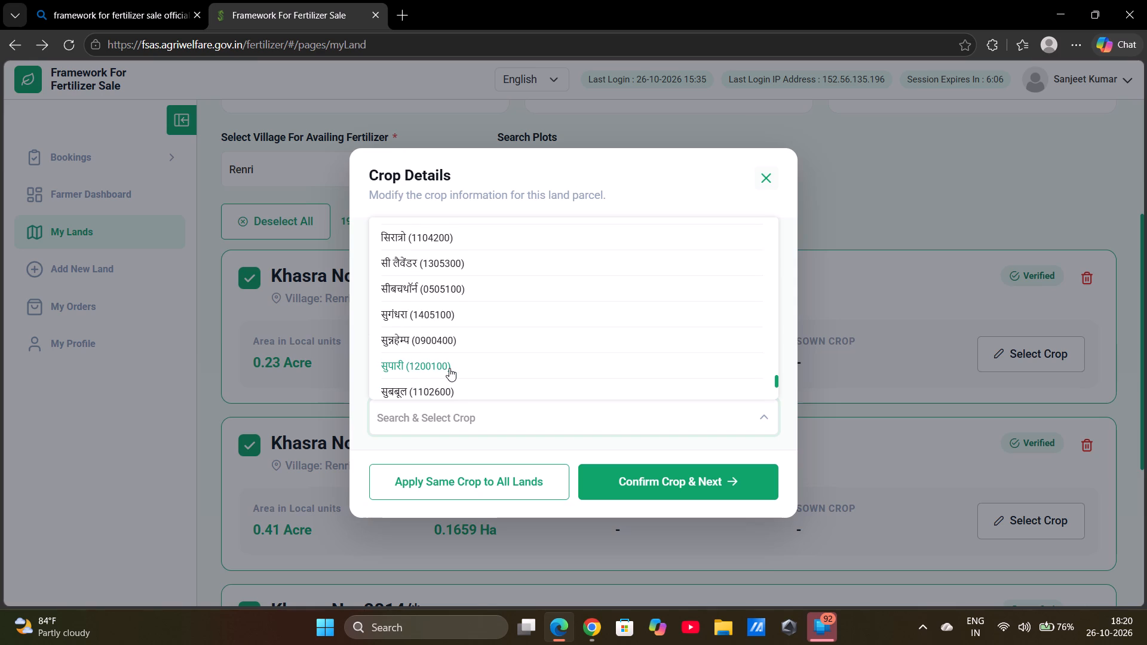
pyautogui.scroll(1, 449, 368)
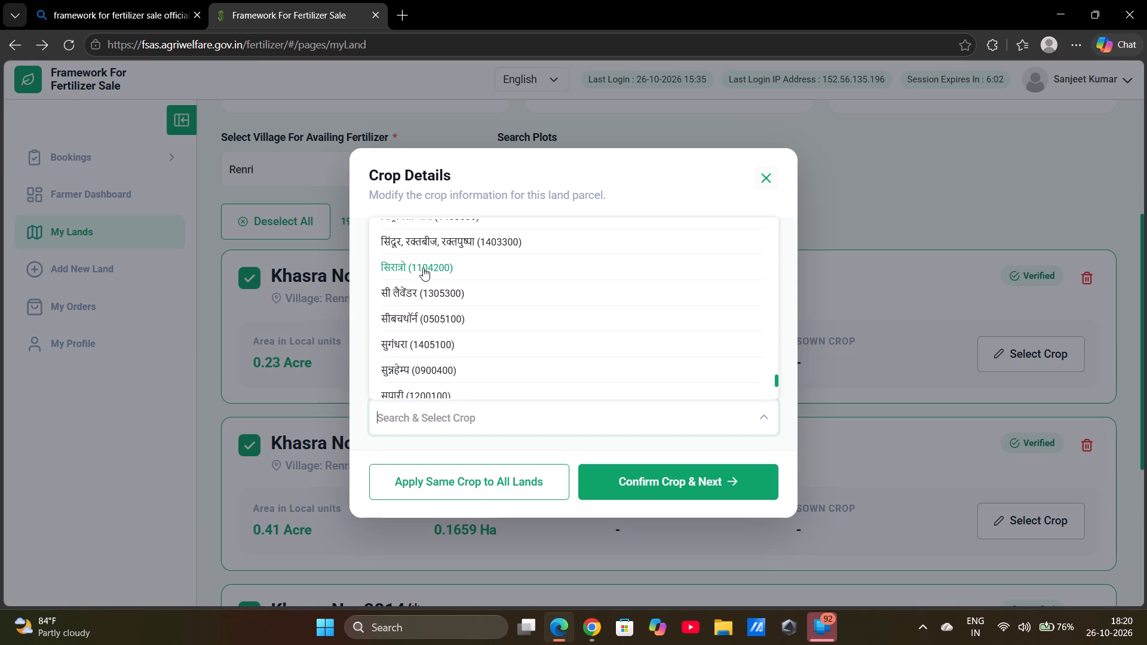
pyautogui.scroll(1, 424, 269)
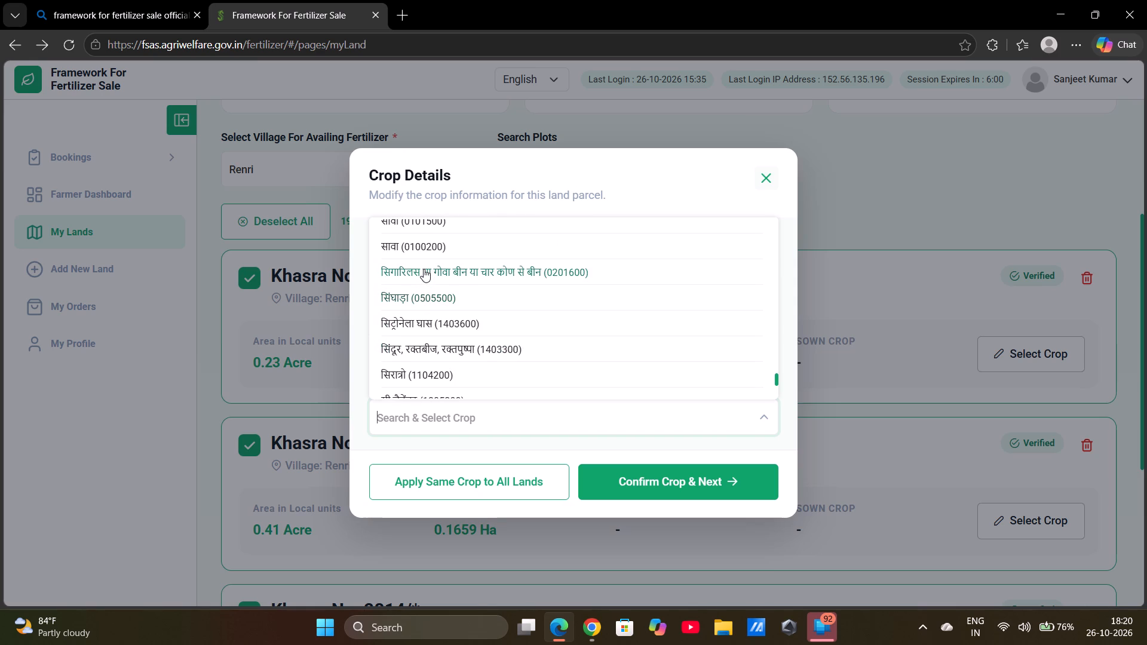
pyautogui.scroll(3, 424, 269)
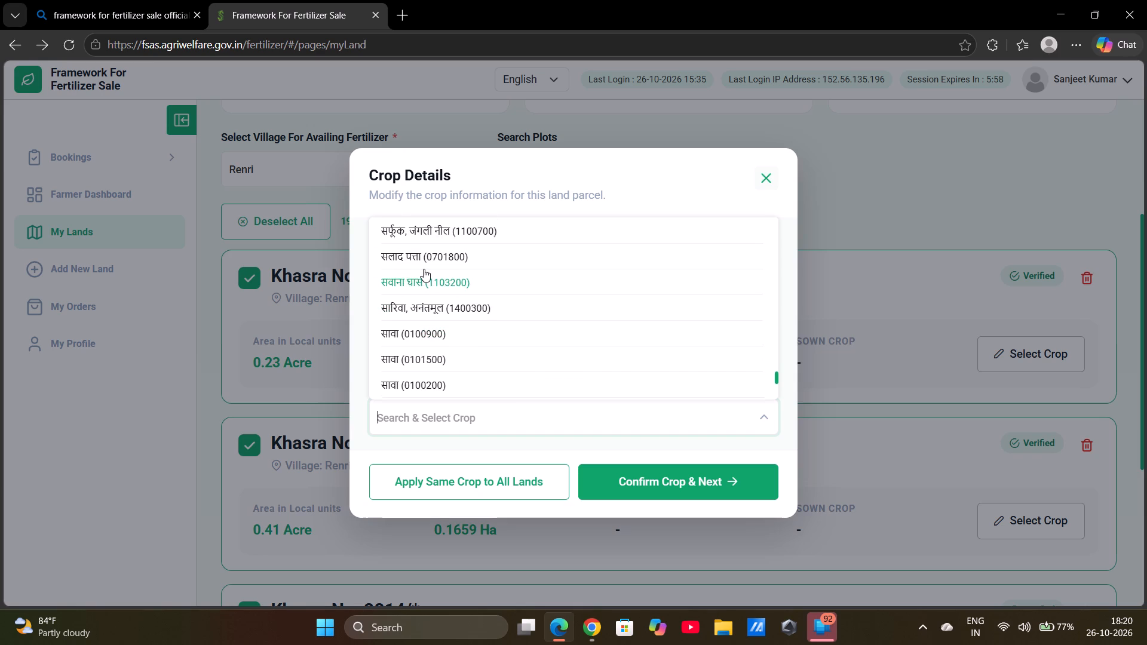
pyautogui.scroll(2, 424, 269)
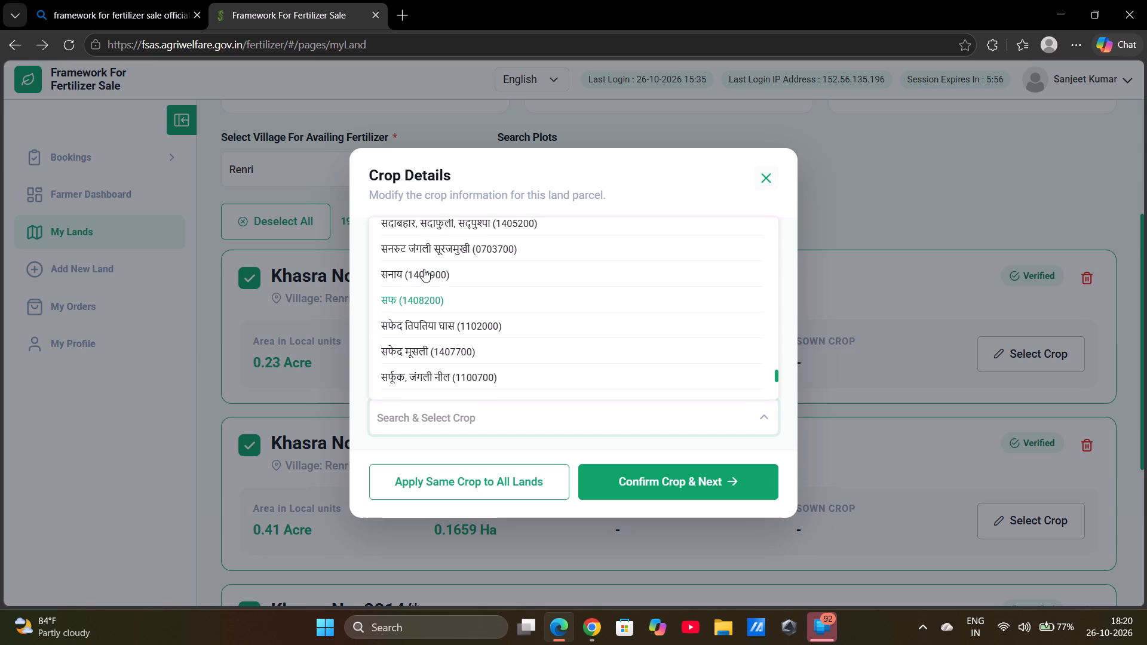
pyautogui.scroll(2, 424, 269)
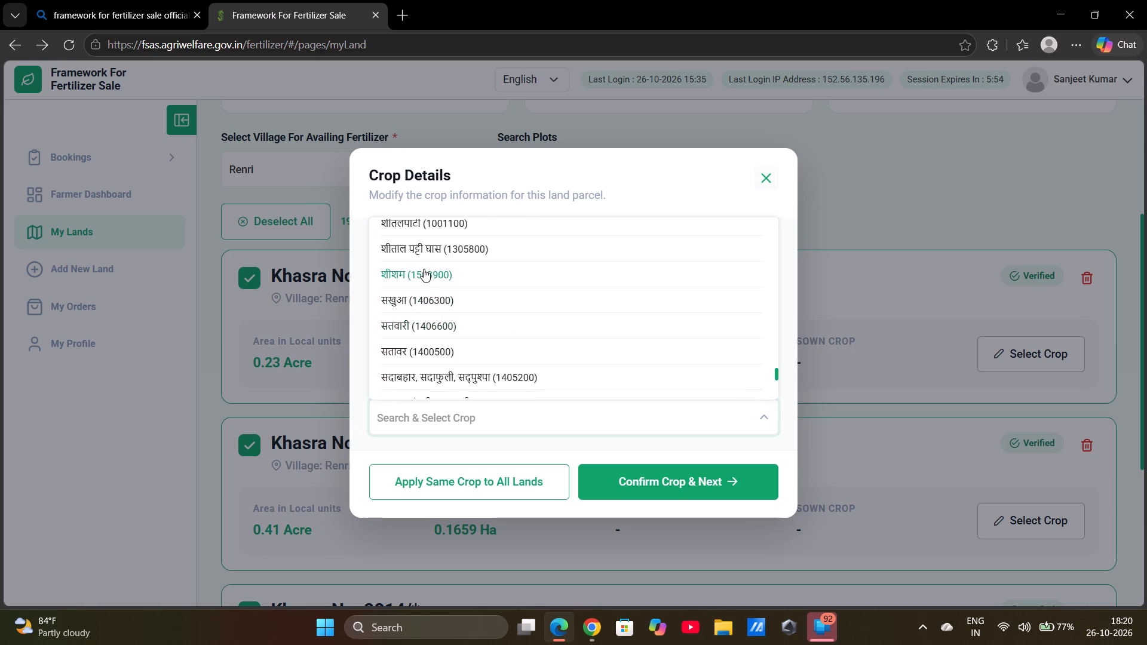
pyautogui.scroll(4, 424, 269)
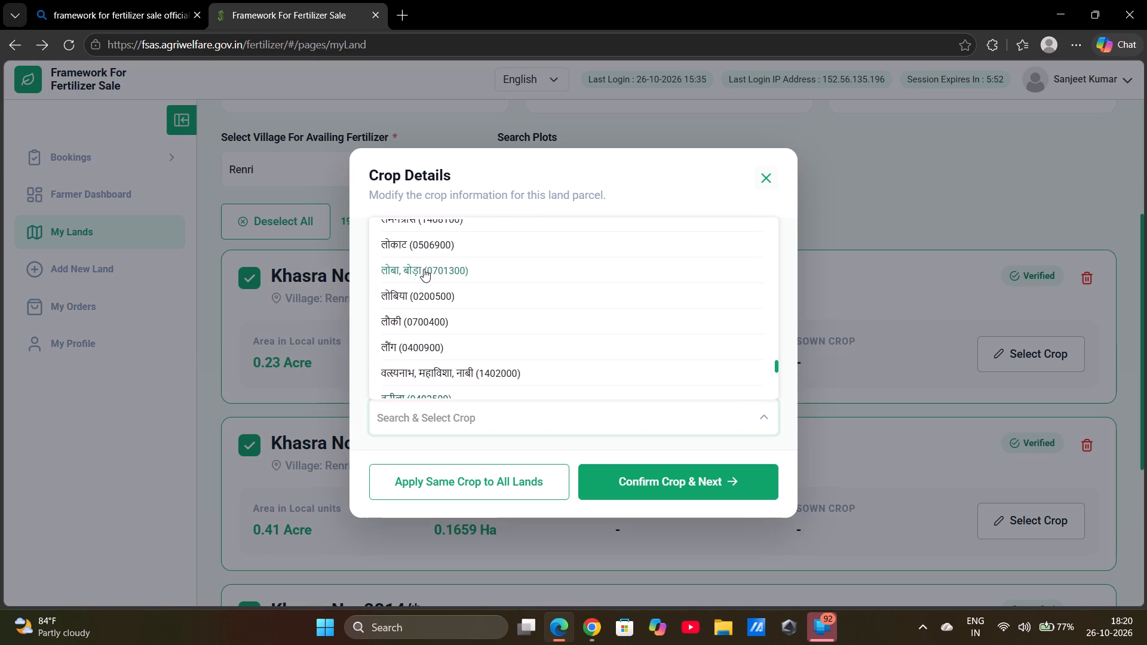
pyautogui.scroll(5, 424, 269)
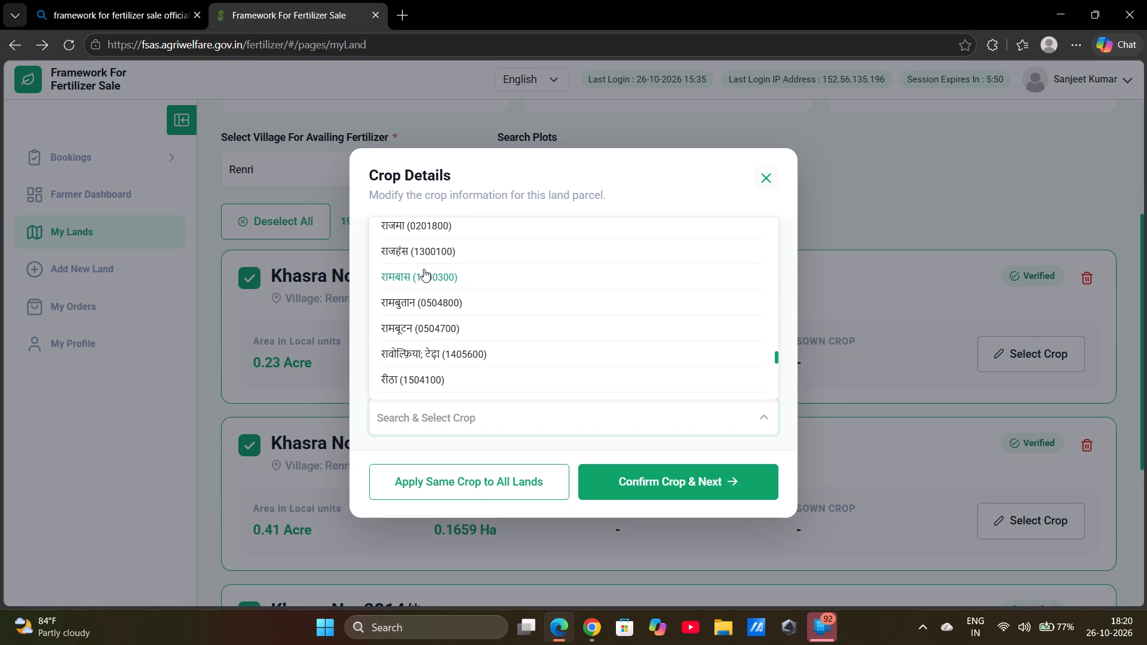
pyautogui.click(424, 269)
pyautogui.scroll(1, 424, 269)
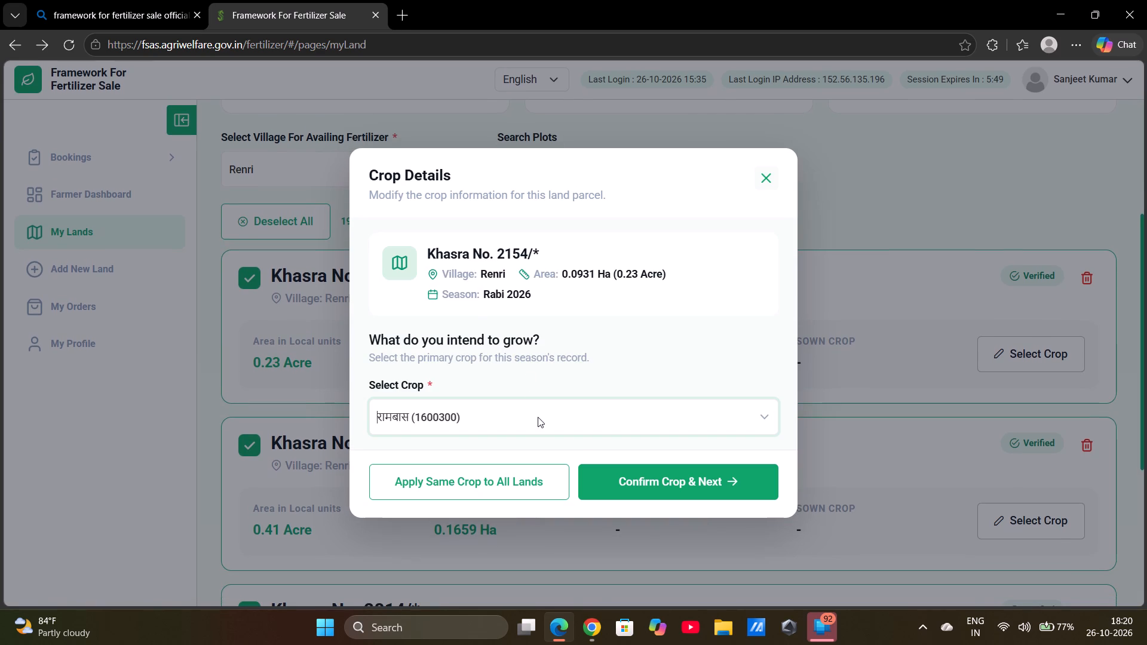
# Look through the available crops in the Crop Details form for Khasra No. 2154/* for alternatives to रामबास (1600300).
pyautogui.click(559, 420)
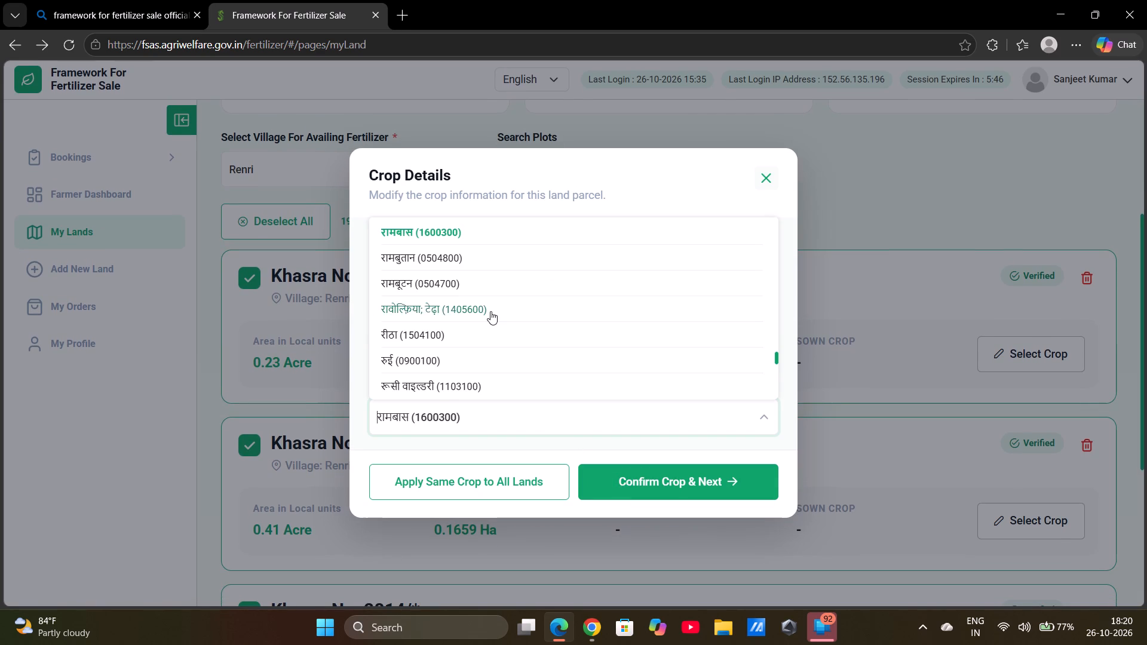
pyautogui.scroll(-3, 490, 311)
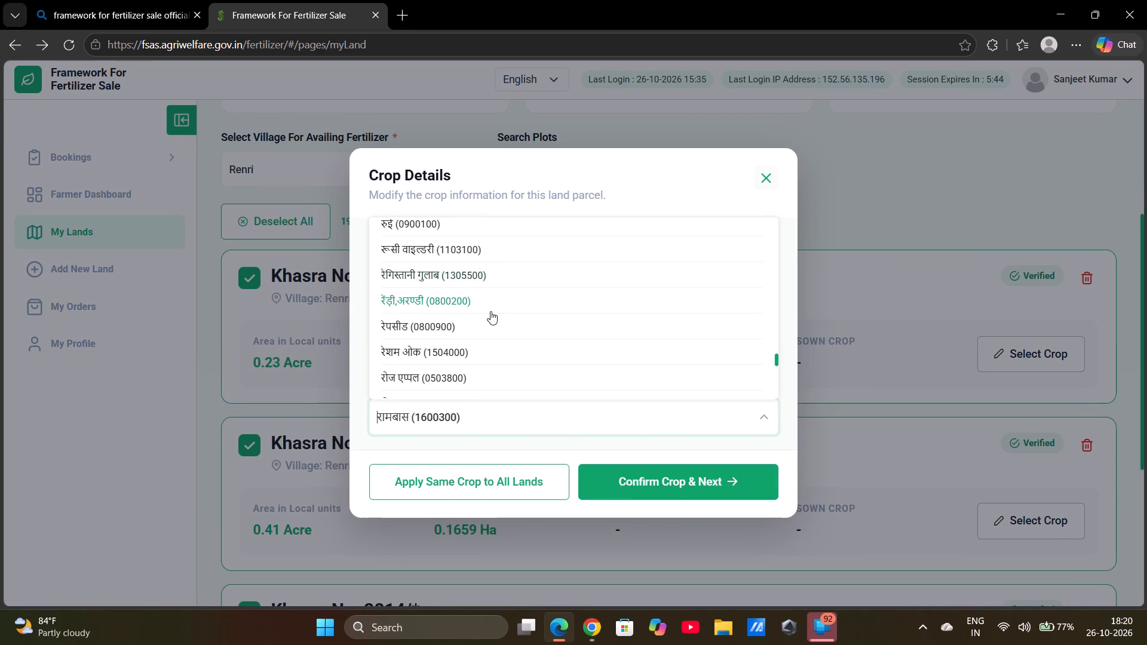
pyautogui.scroll(-2, 490, 311)
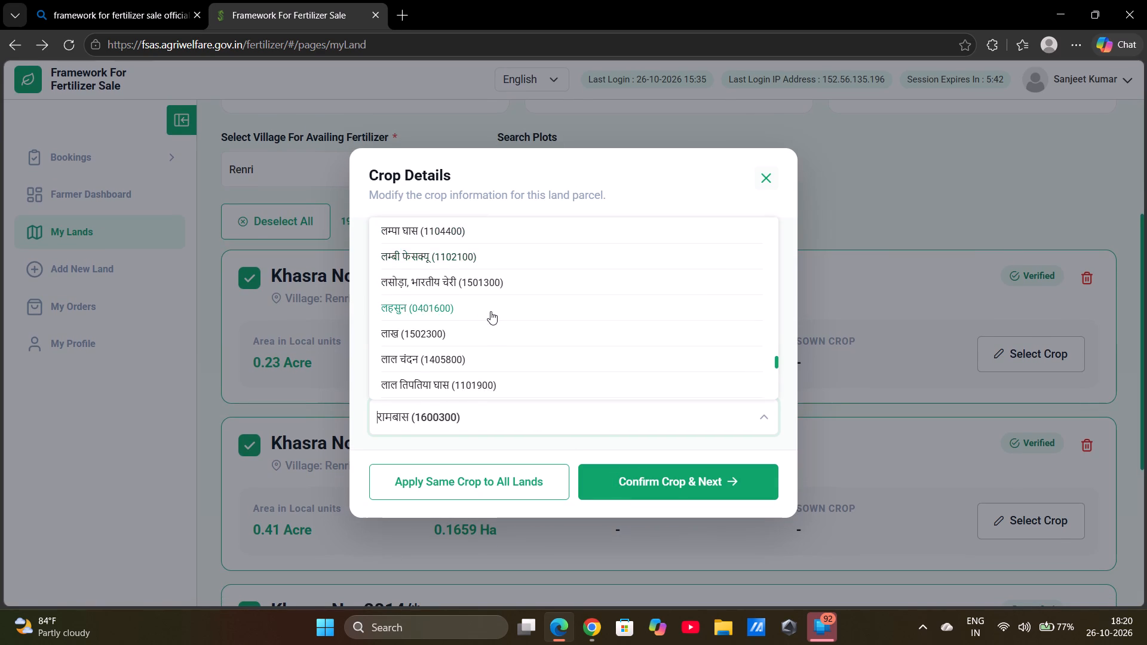
pyautogui.scroll(-3, 490, 311)
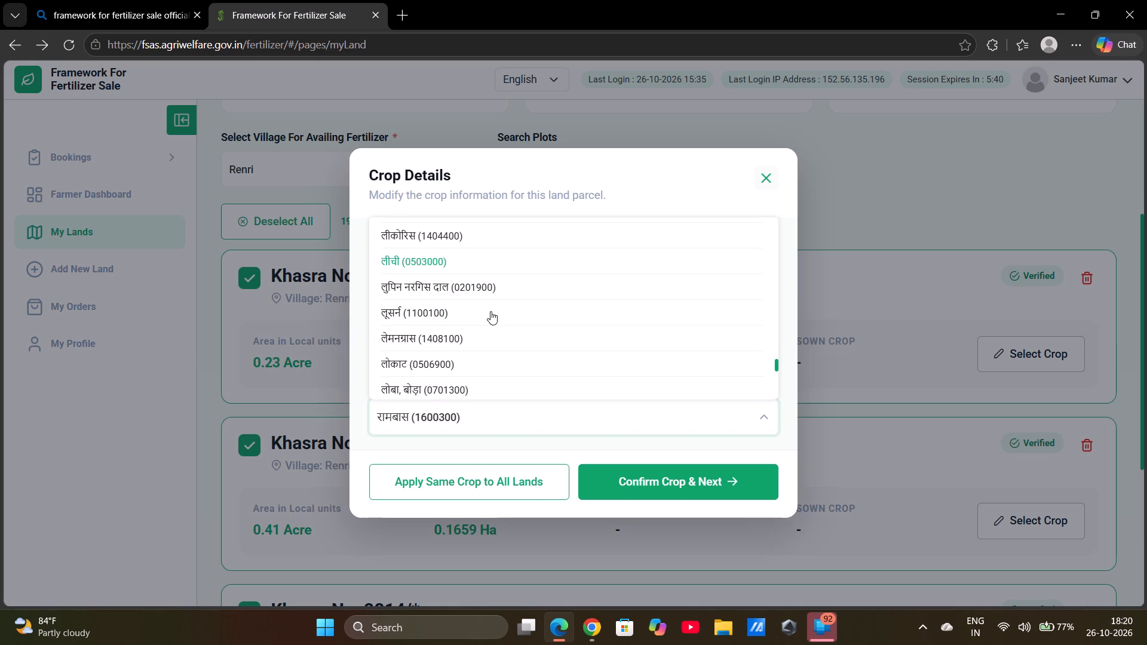
pyautogui.scroll(-2, 490, 311)
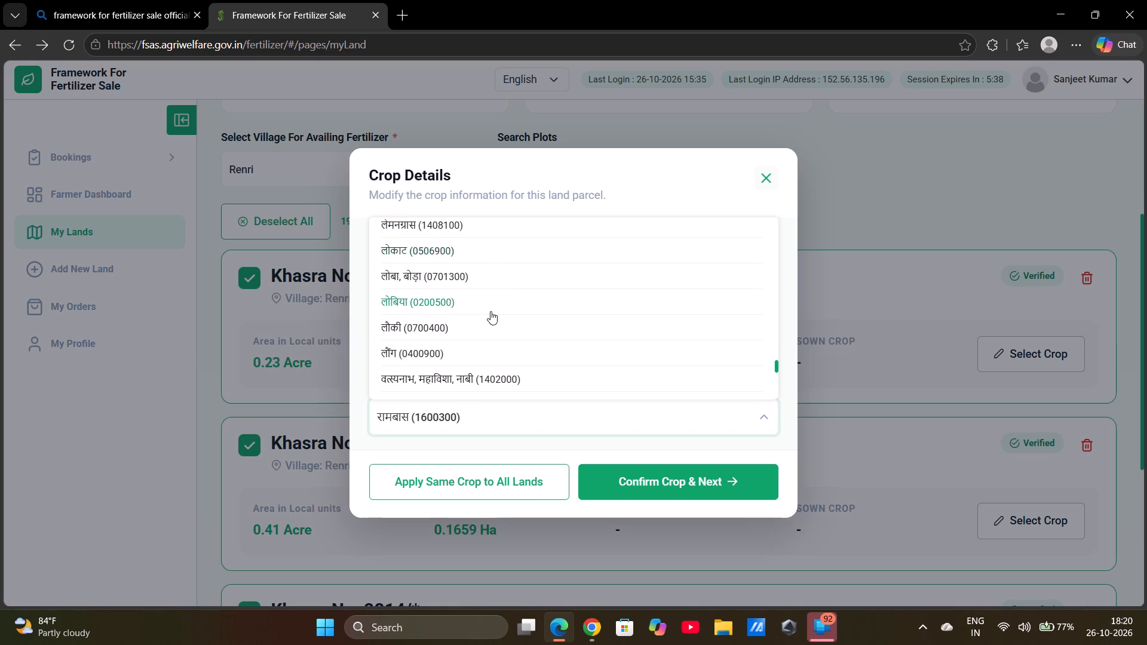
pyautogui.scroll(-4, 490, 311)
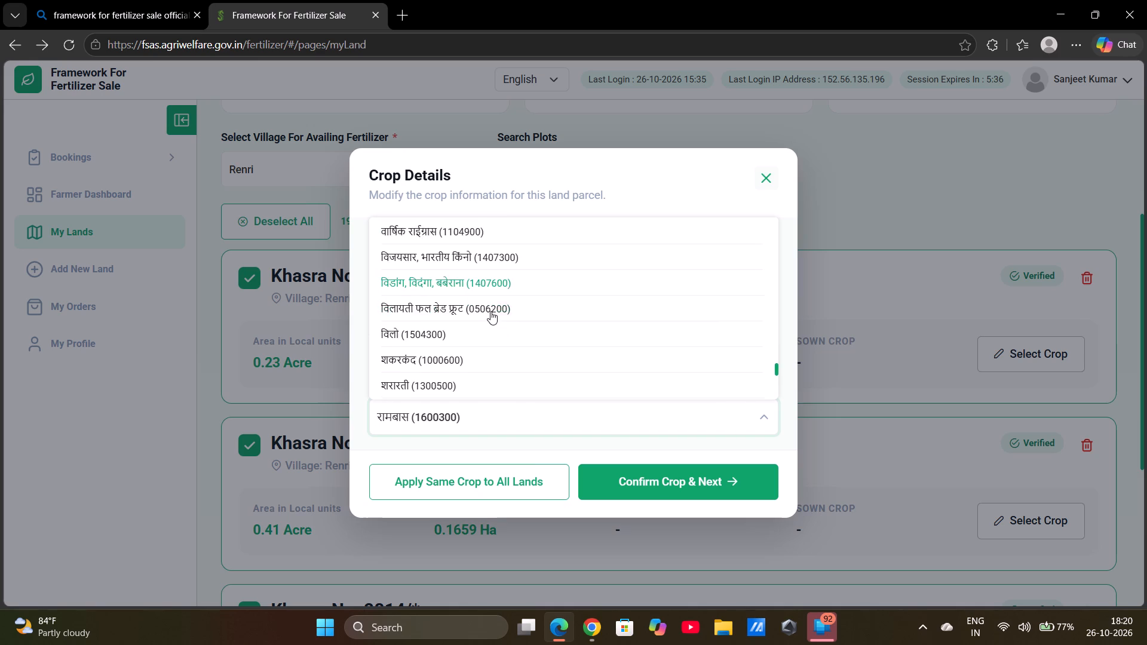
pyautogui.scroll(-2, 490, 311)
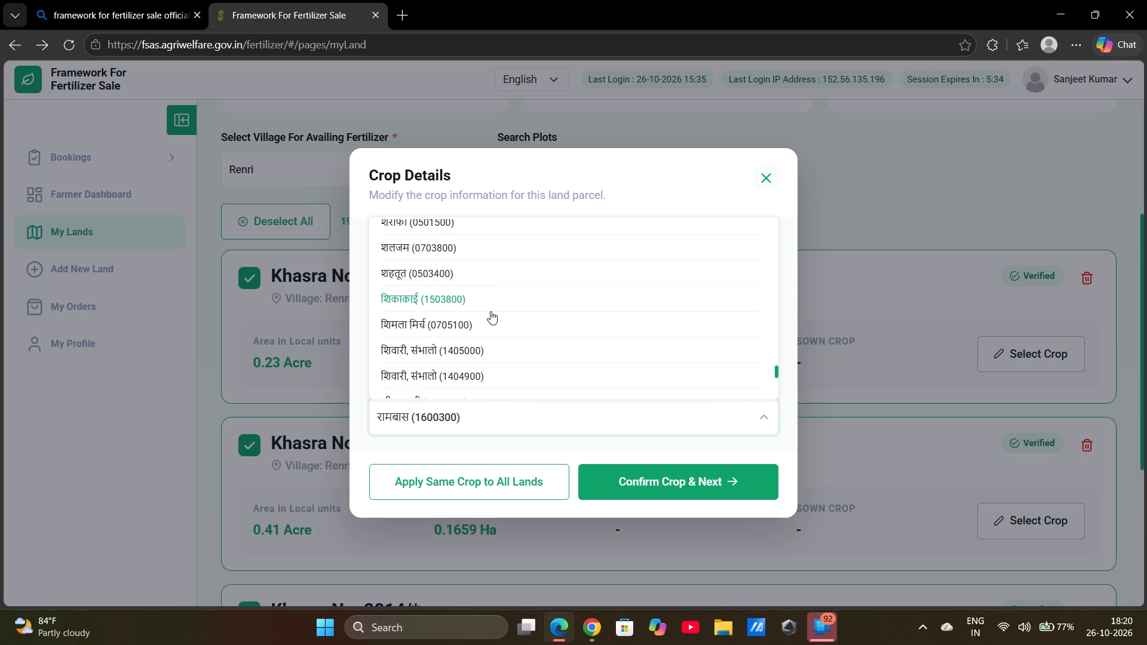
pyautogui.scroll(-1, 490, 311)
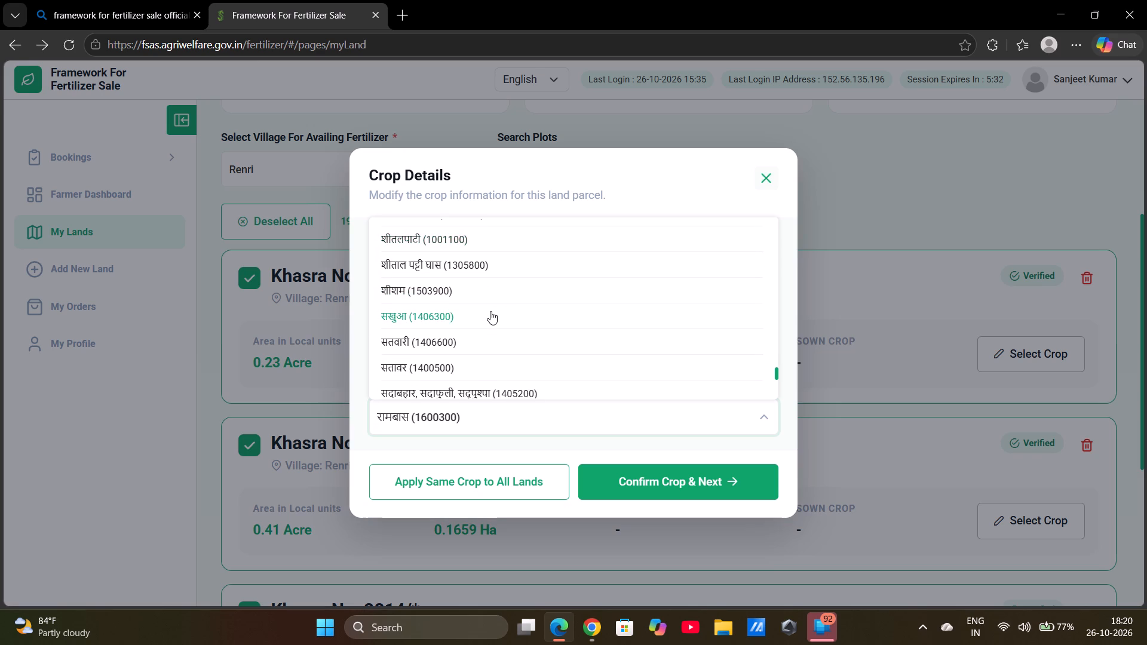
pyautogui.scroll(-1, 490, 311)
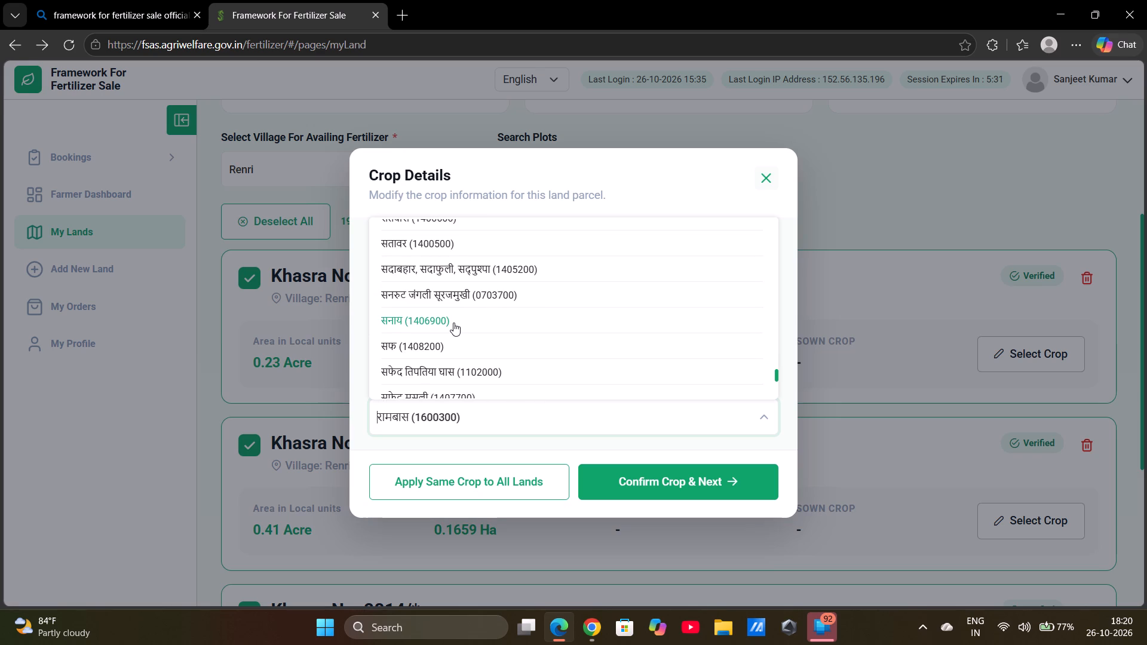
pyautogui.scroll(-1, 453, 322)
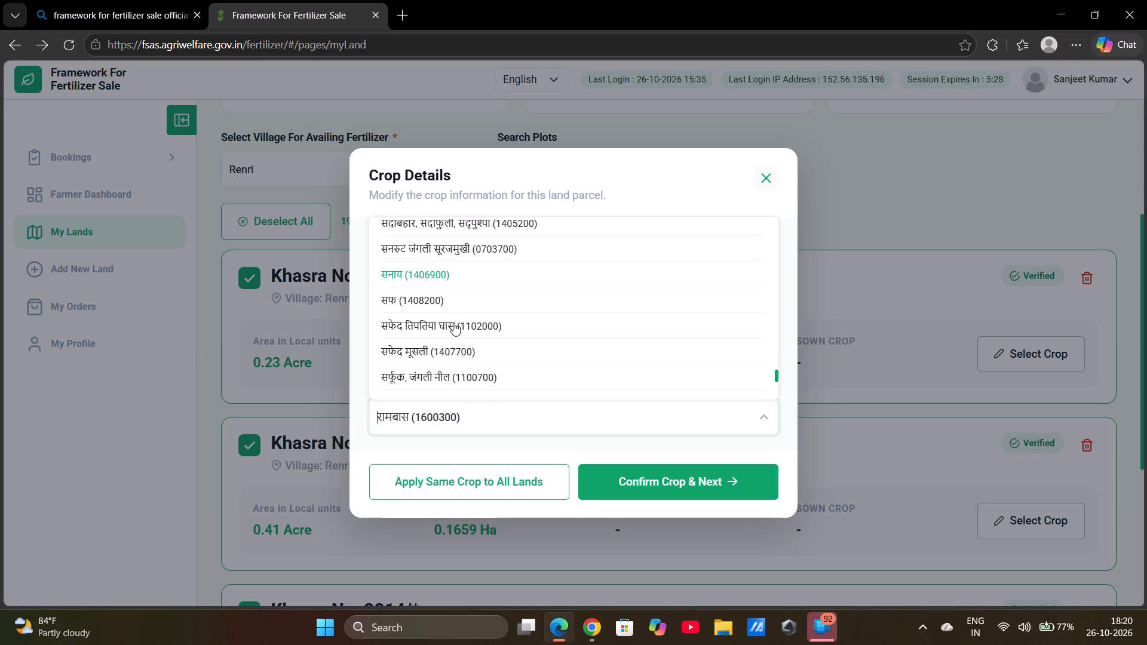
pyautogui.scroll(-4, 453, 322)
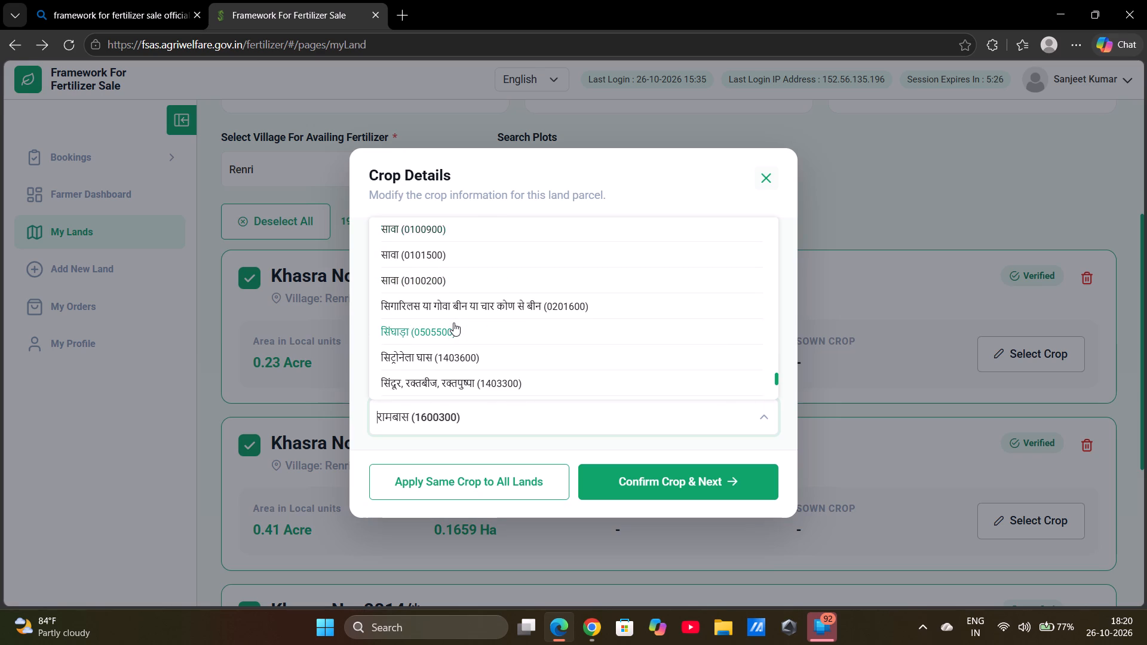
pyautogui.scroll(-2, 453, 322)
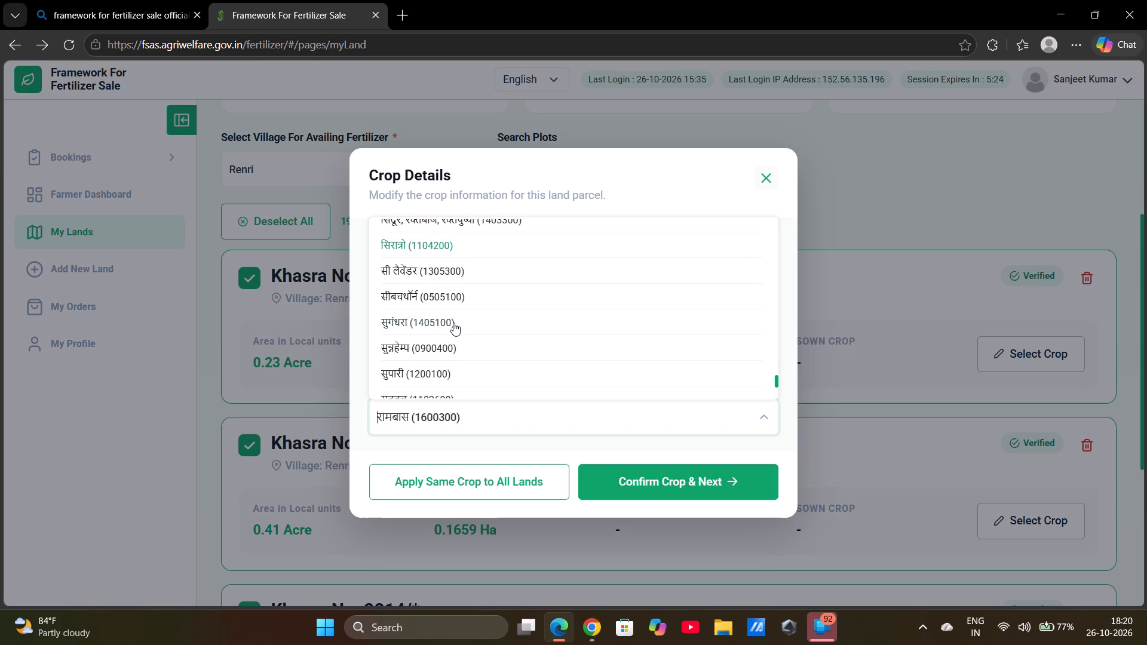
pyautogui.scroll(-11, 453, 322)
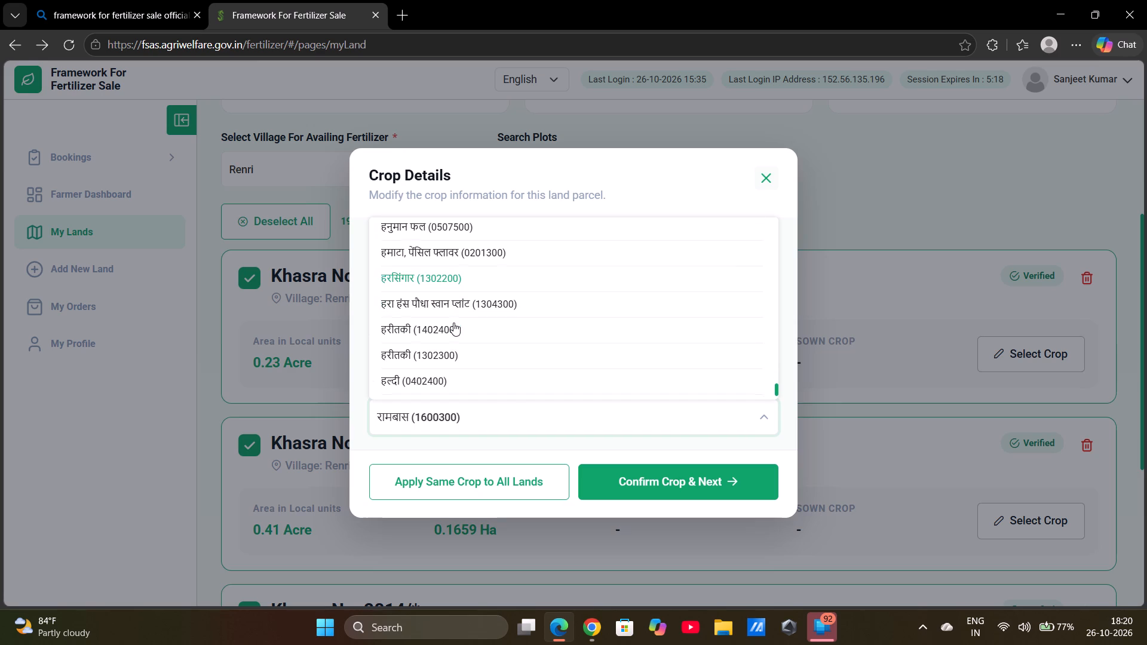
pyautogui.scroll(-2, 453, 322)
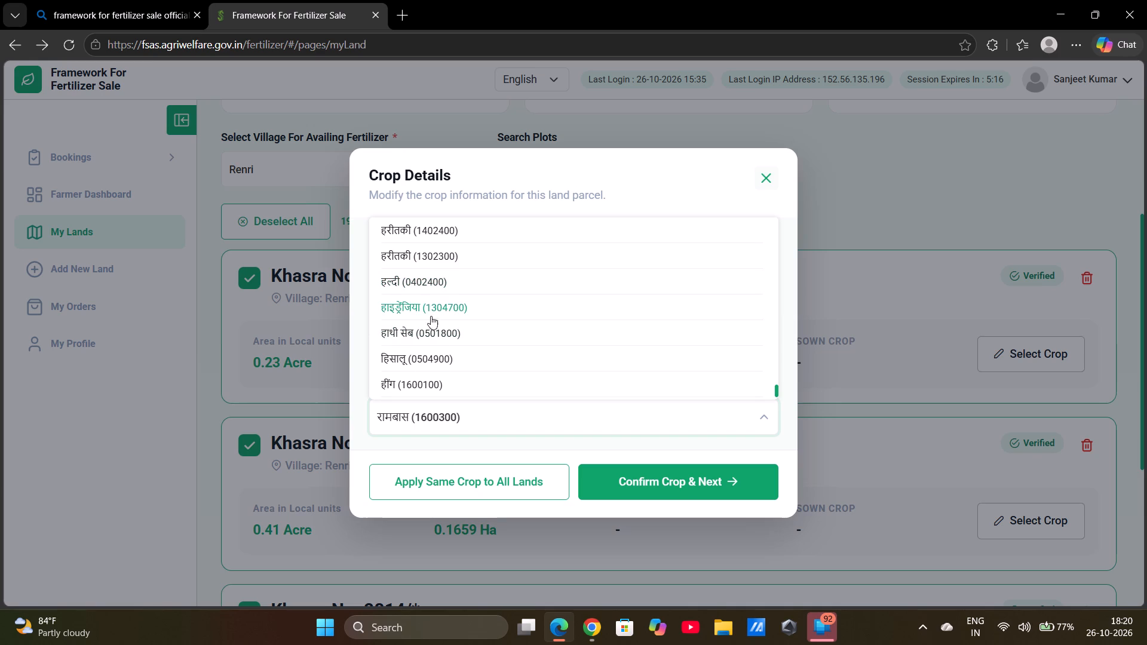
pyautogui.scroll(-2, 397, 330)
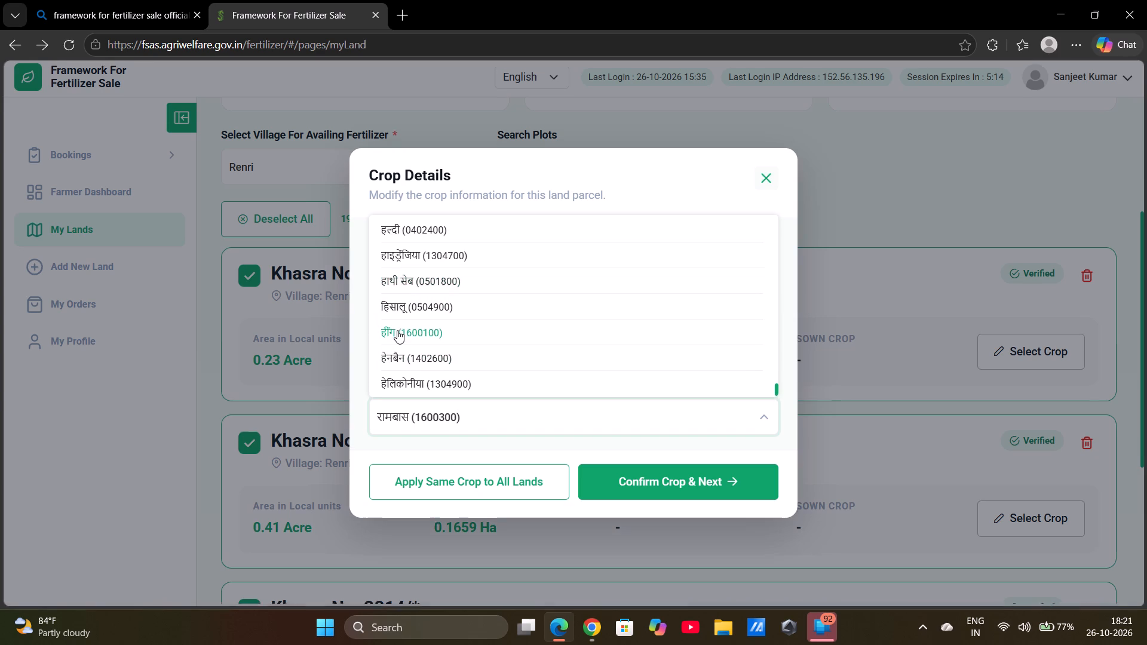
pyautogui.scroll(-2, 397, 330)
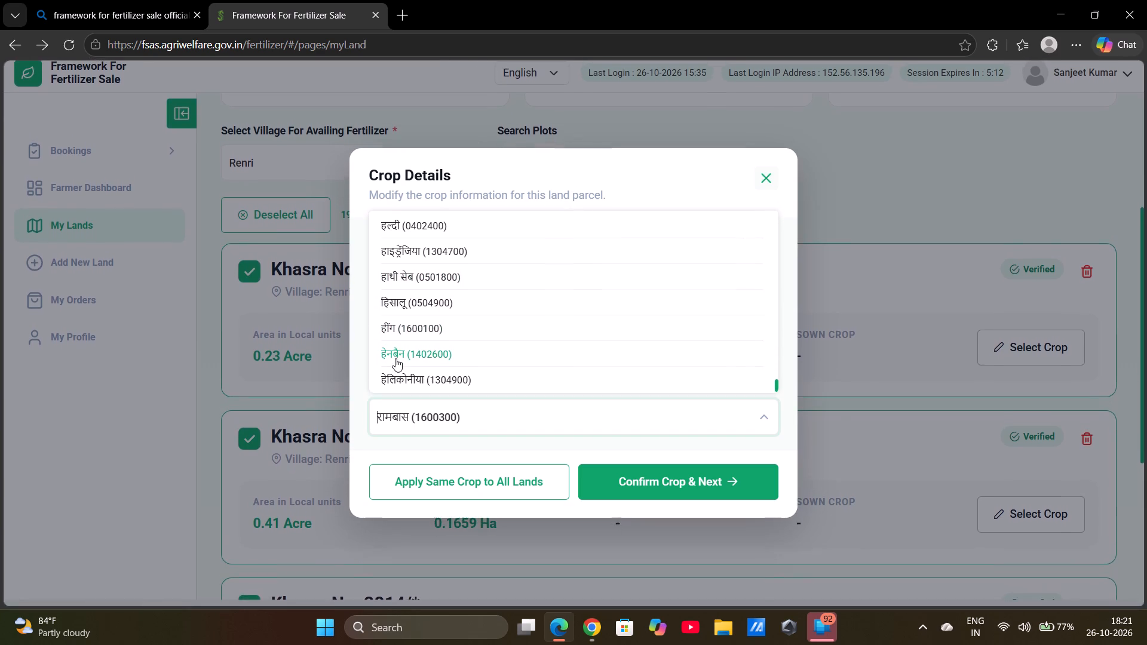
pyautogui.scroll(1, 470, 331)
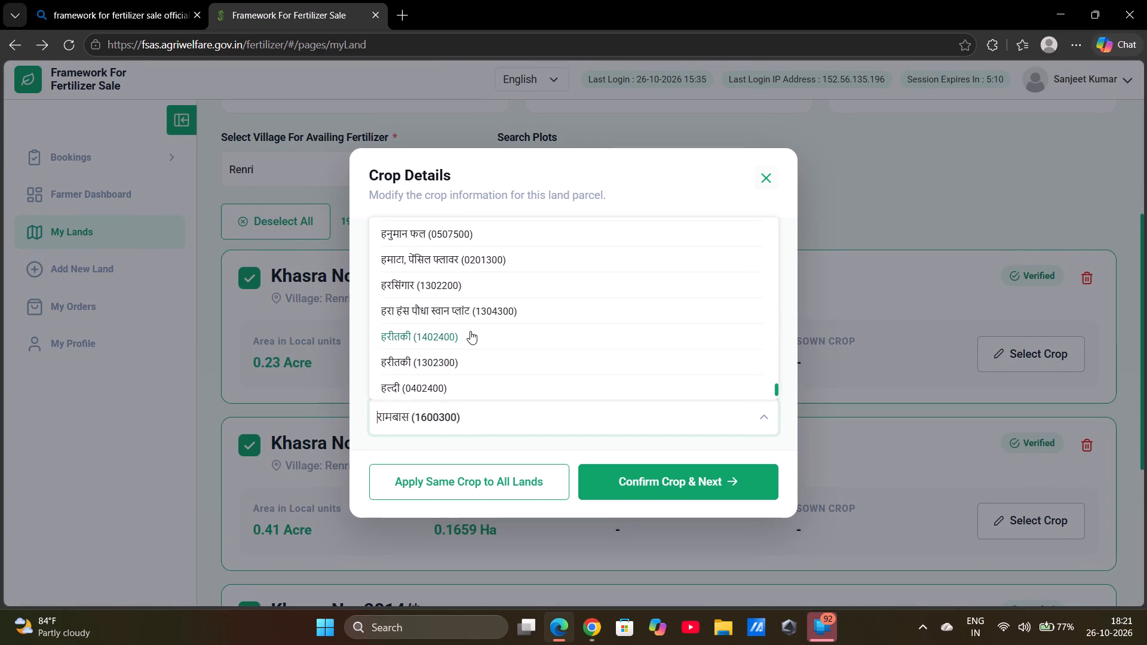
pyautogui.scroll(2, 470, 331)
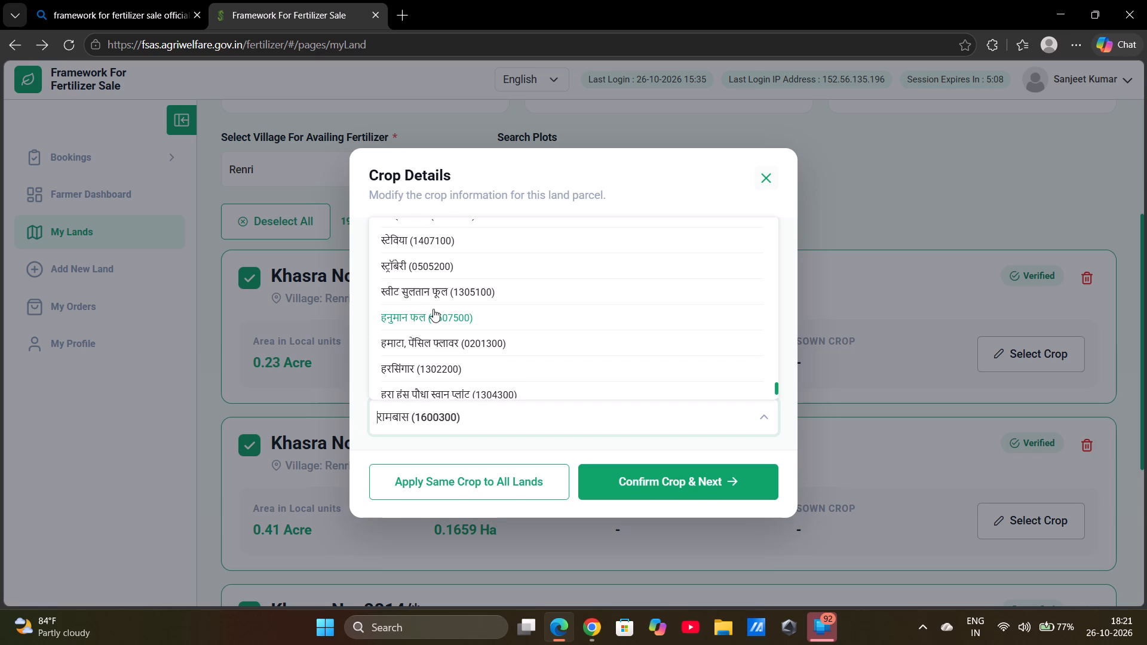
pyautogui.scroll(4, 433, 309)
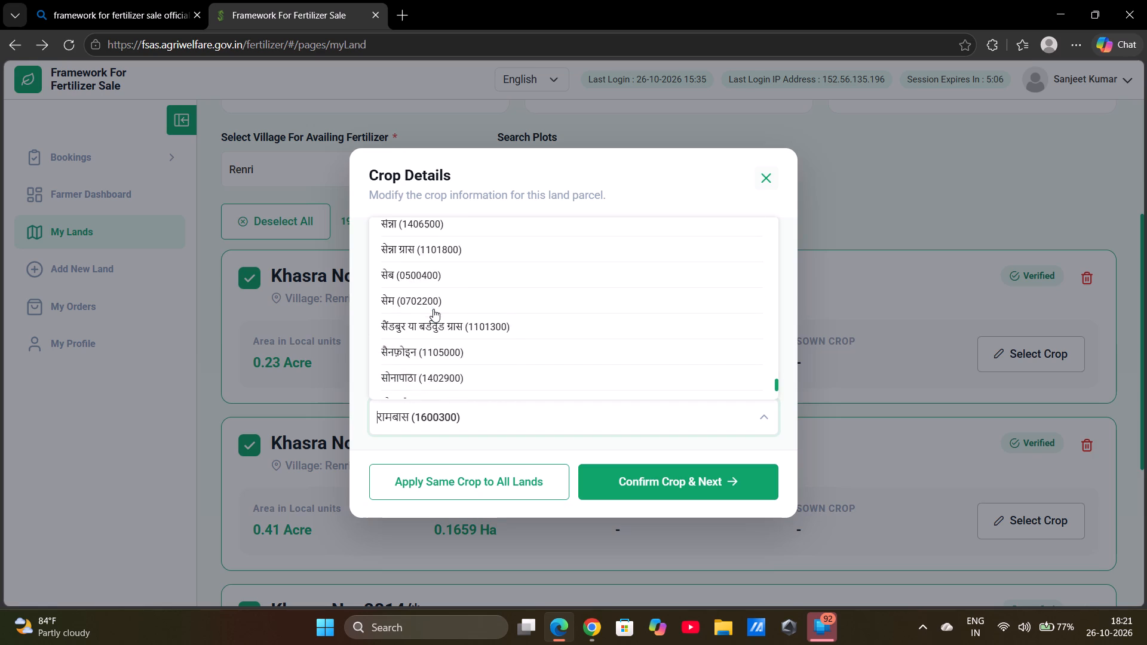
pyautogui.scroll(17, 433, 309)
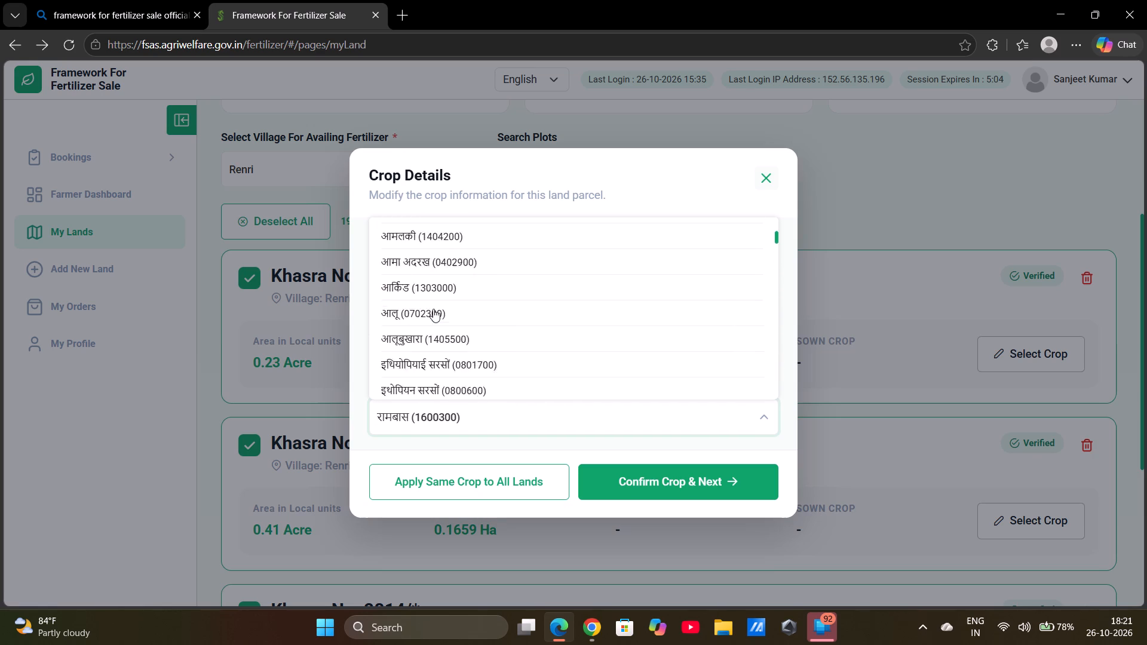
pyautogui.scroll(5, 433, 309)
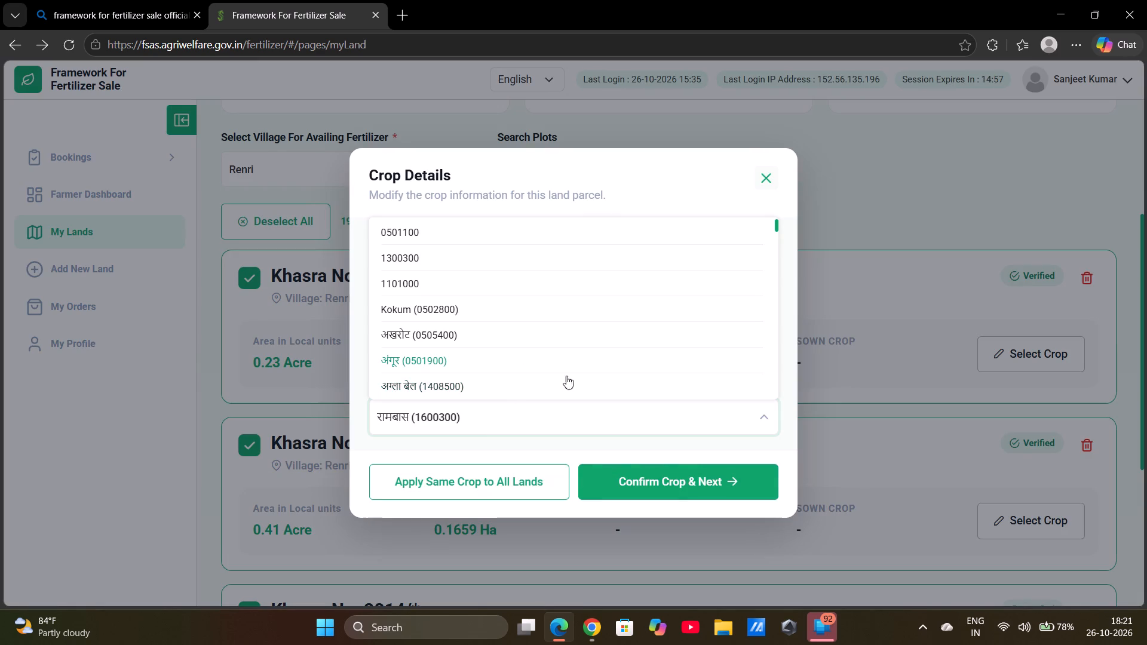
# Apply the chosen crop रामबास (1600300) to all lands from the Crop Details form.
pyautogui.click(461, 482)
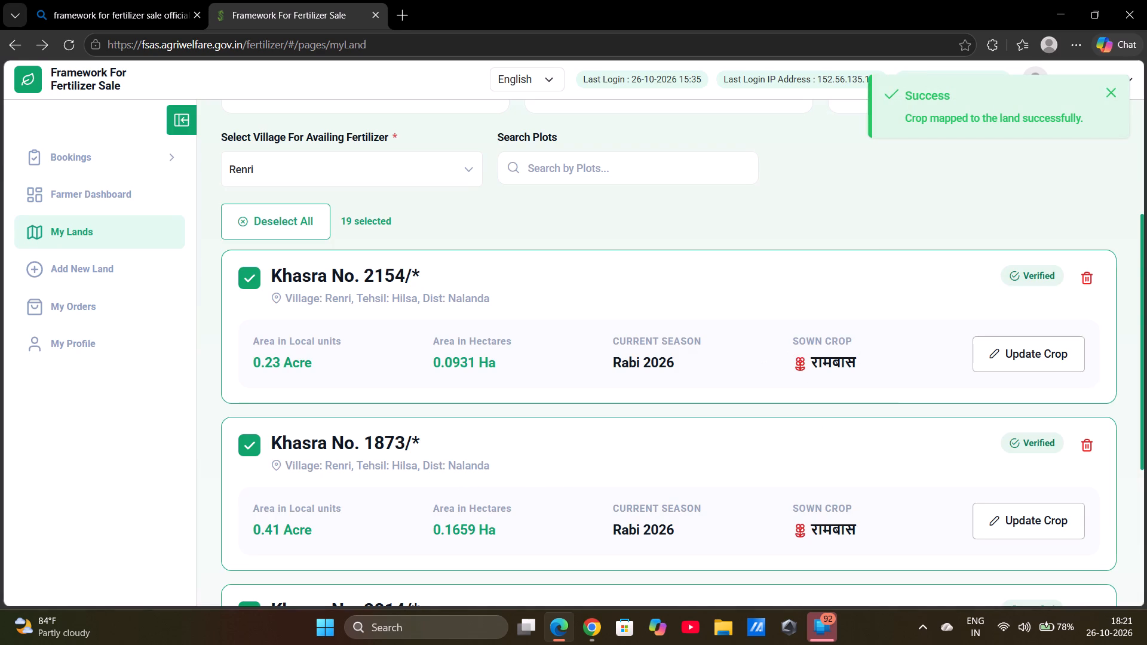
# Reopen the crop details of Khasra No. 2154/* and select मक्का (0101000) as the crop.
pyautogui.click(1013, 353)
pyautogui.click(613, 419)
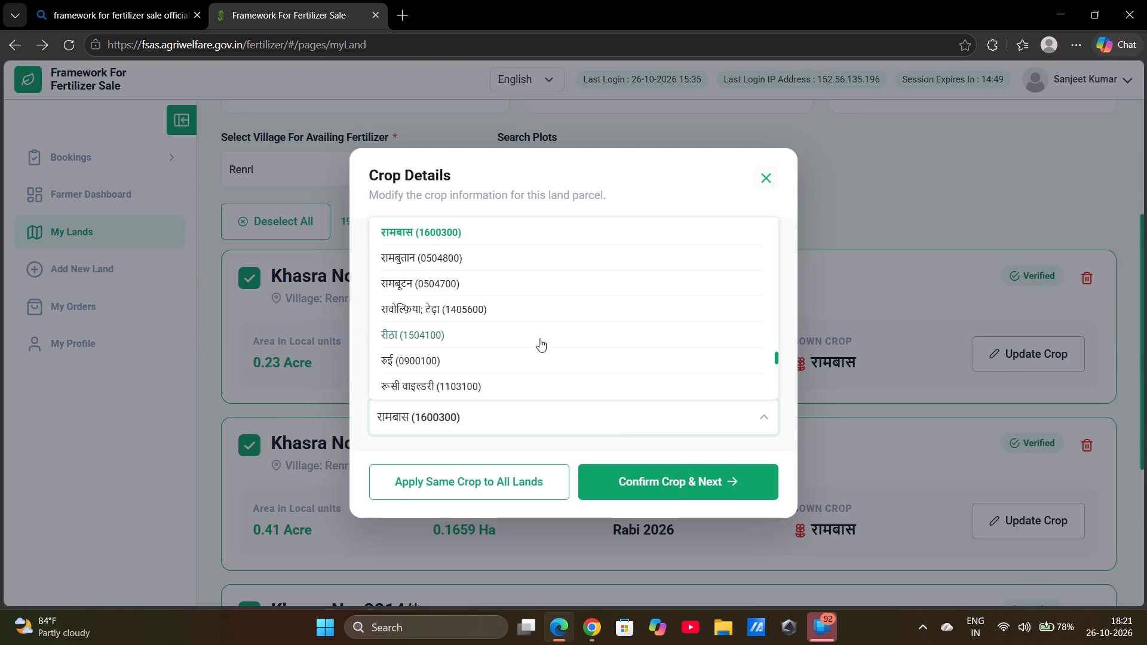
pyautogui.scroll(8, 539, 339)
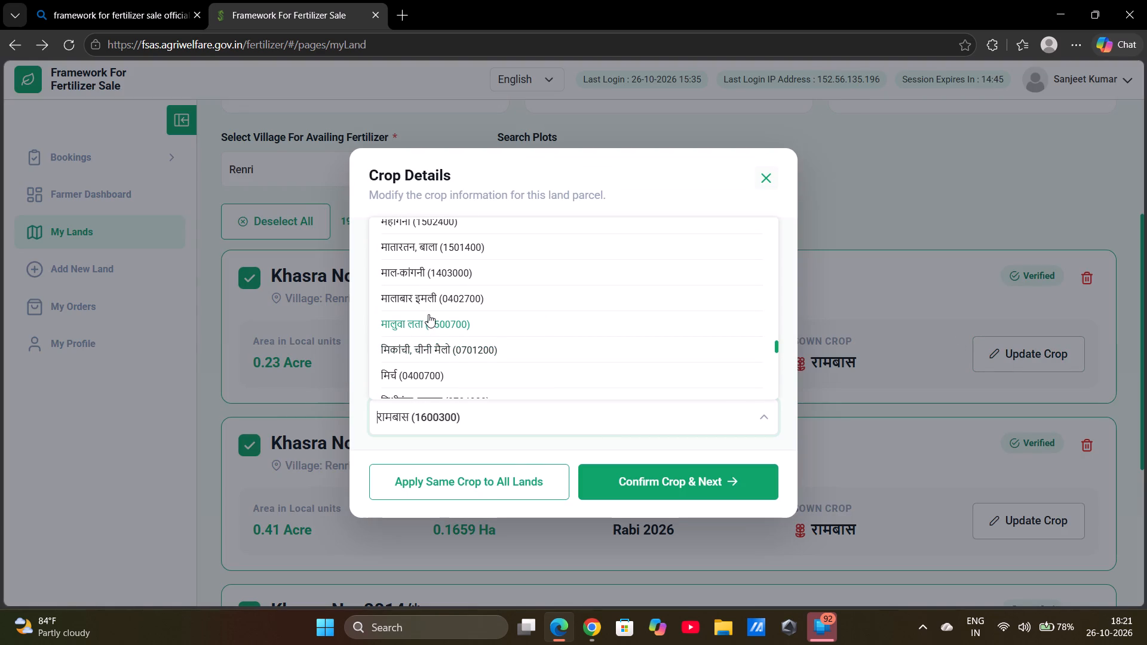
pyautogui.scroll(2, 428, 314)
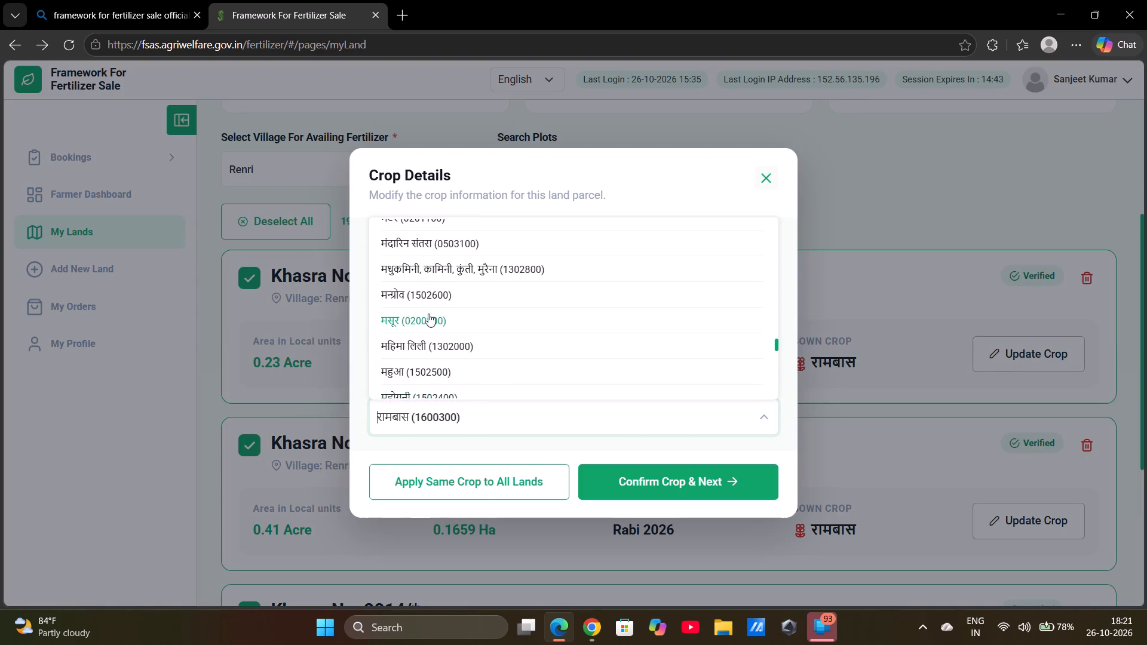
pyautogui.scroll(1, 428, 314)
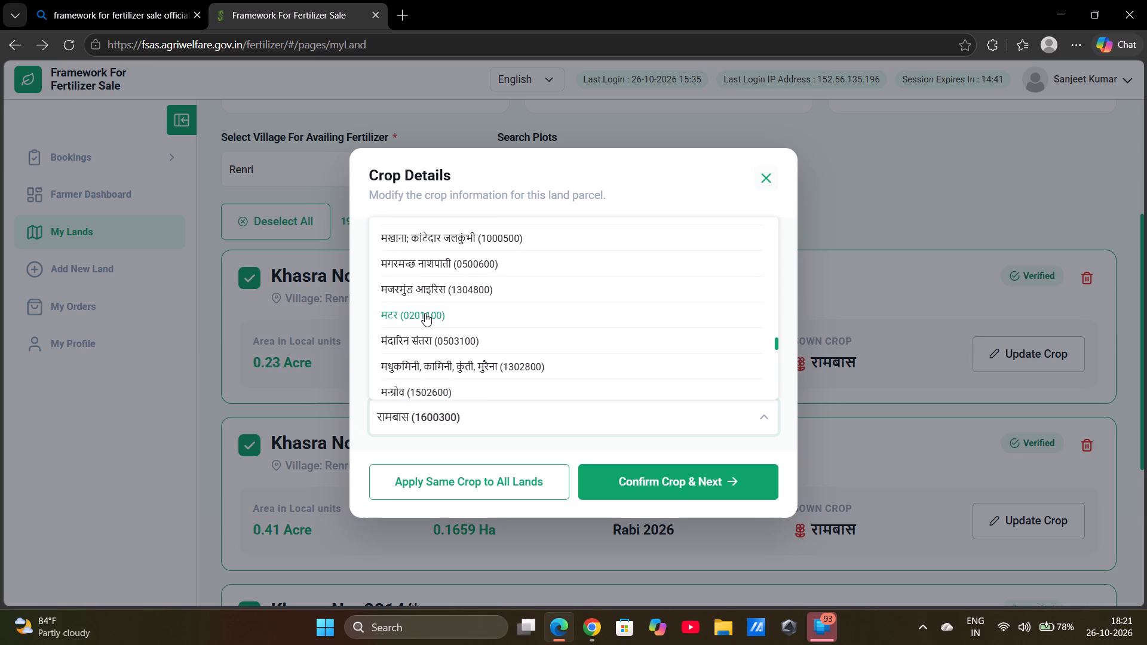
pyautogui.scroll(2, 420, 312)
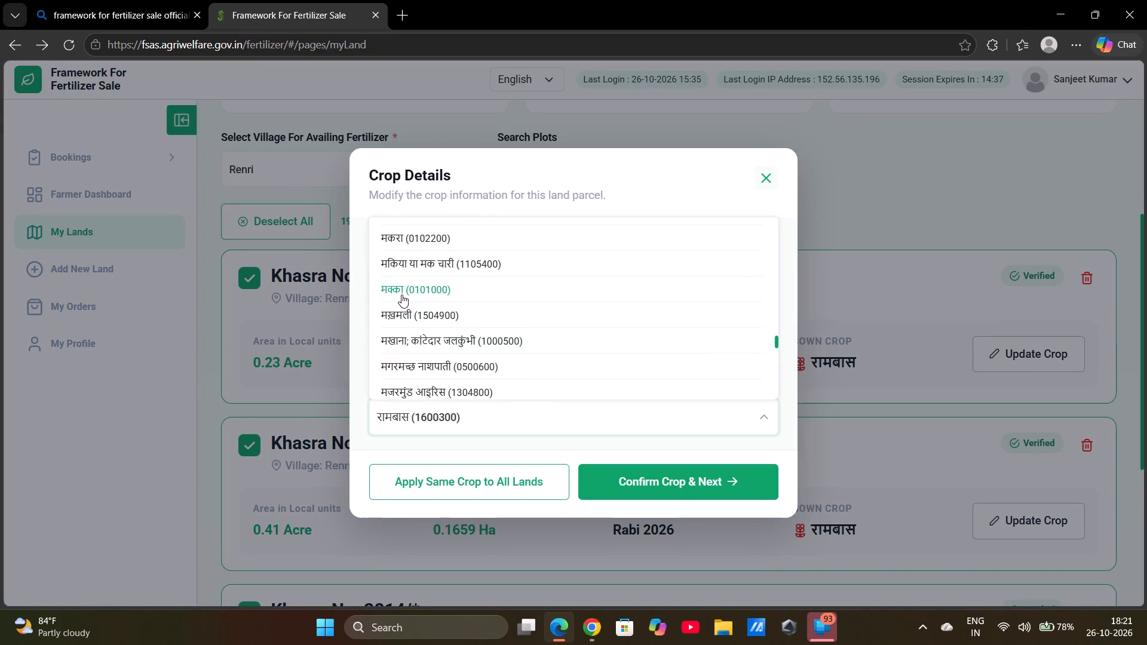
pyautogui.click(401, 294)
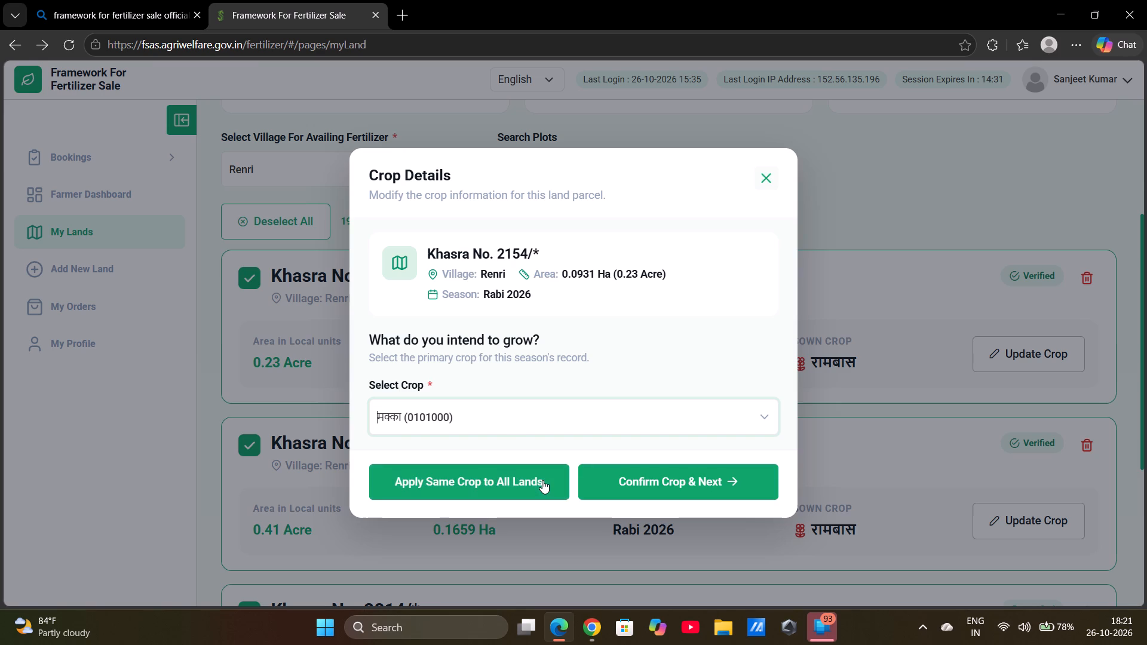
pyautogui.click(582, 428)
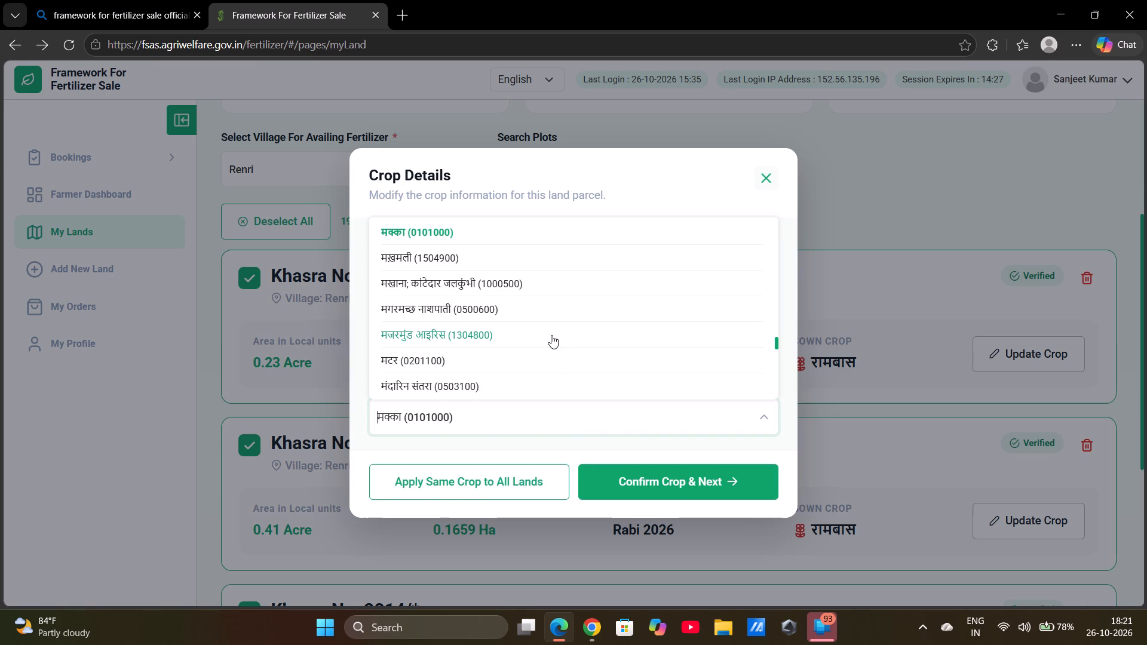
pyautogui.scroll(-4, 551, 335)
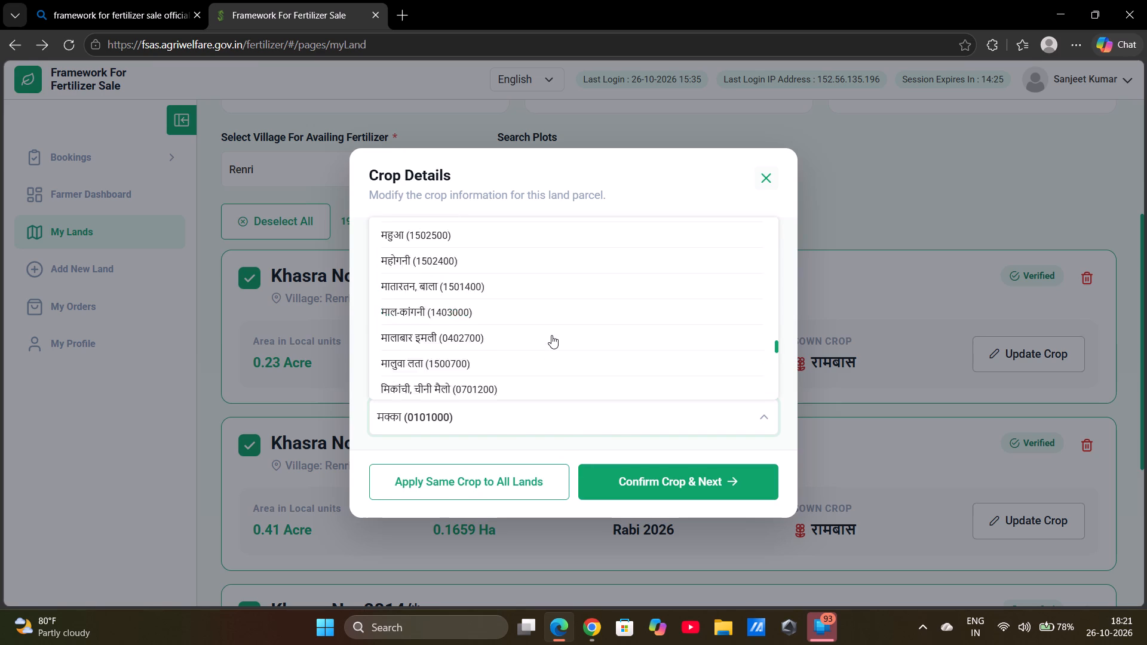
pyautogui.scroll(-8, 551, 335)
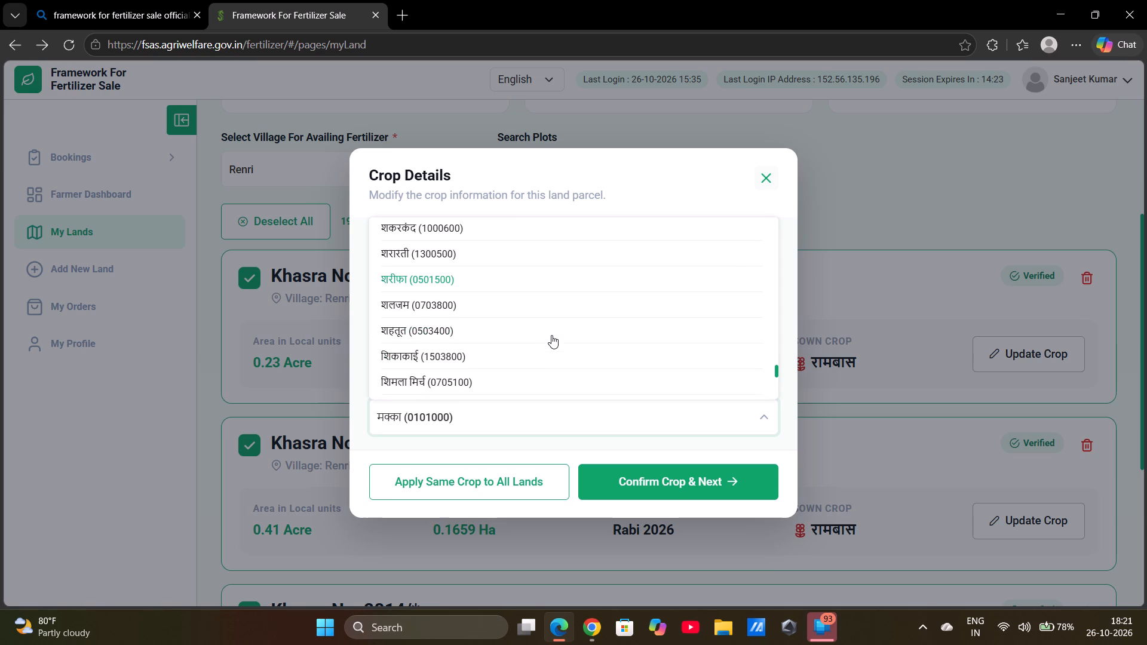
pyautogui.scroll(-1, 551, 335)
pyautogui.scroll(4, 551, 335)
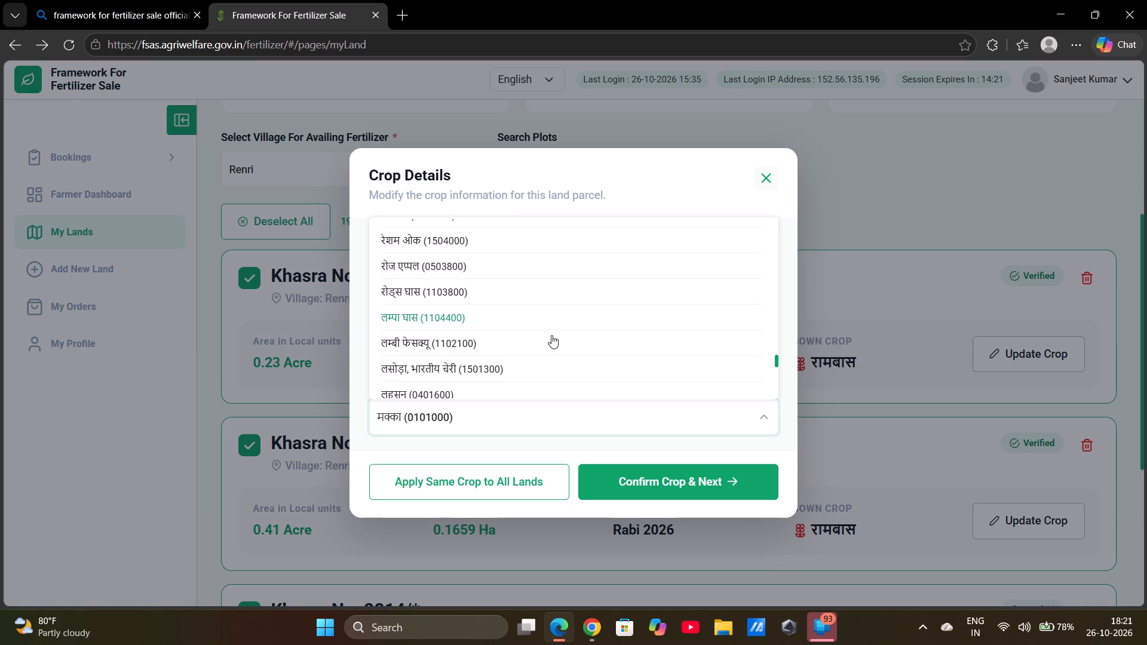
pyautogui.scroll(1, 551, 335)
pyautogui.scroll(-4, 551, 335)
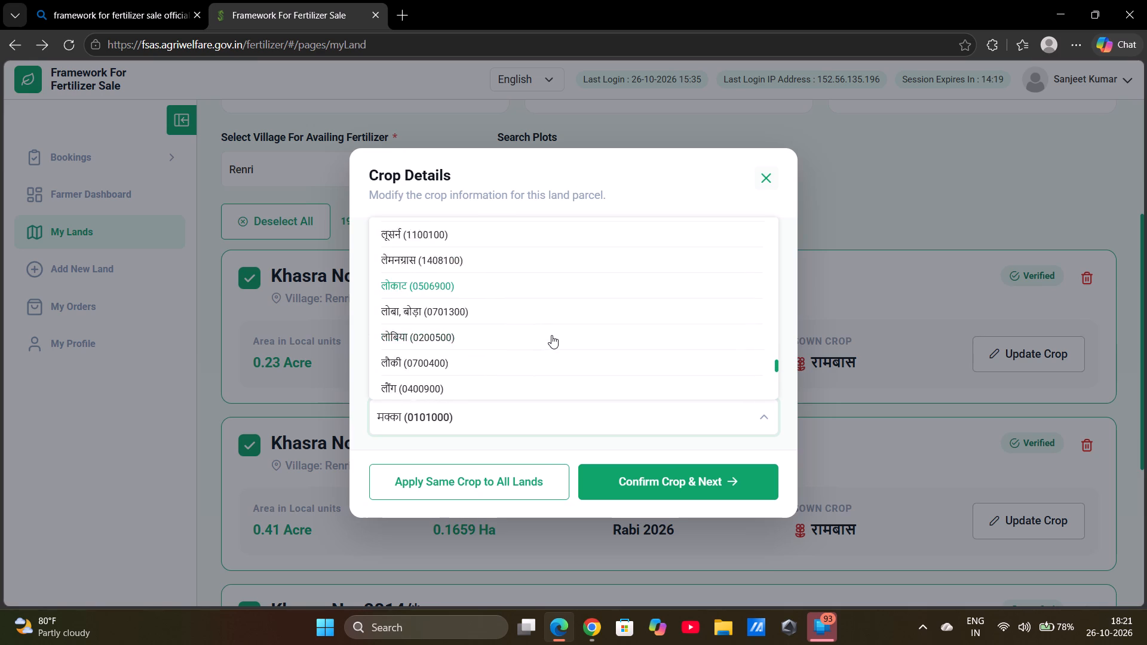
pyautogui.scroll(-3, 551, 335)
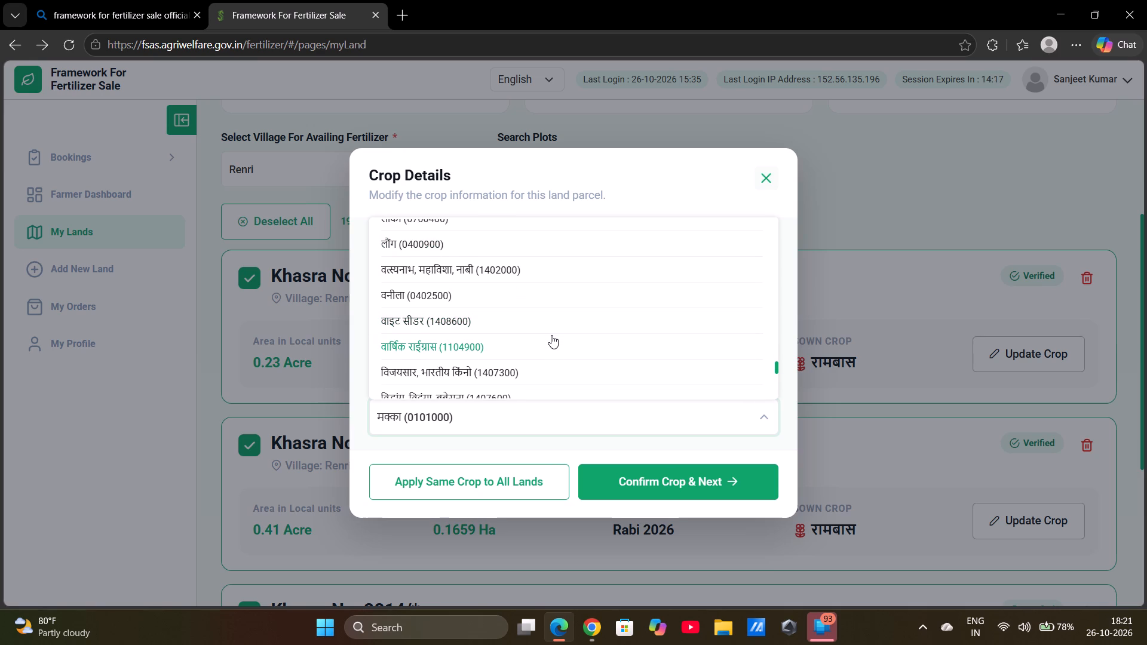
pyautogui.scroll(9, 526, 308)
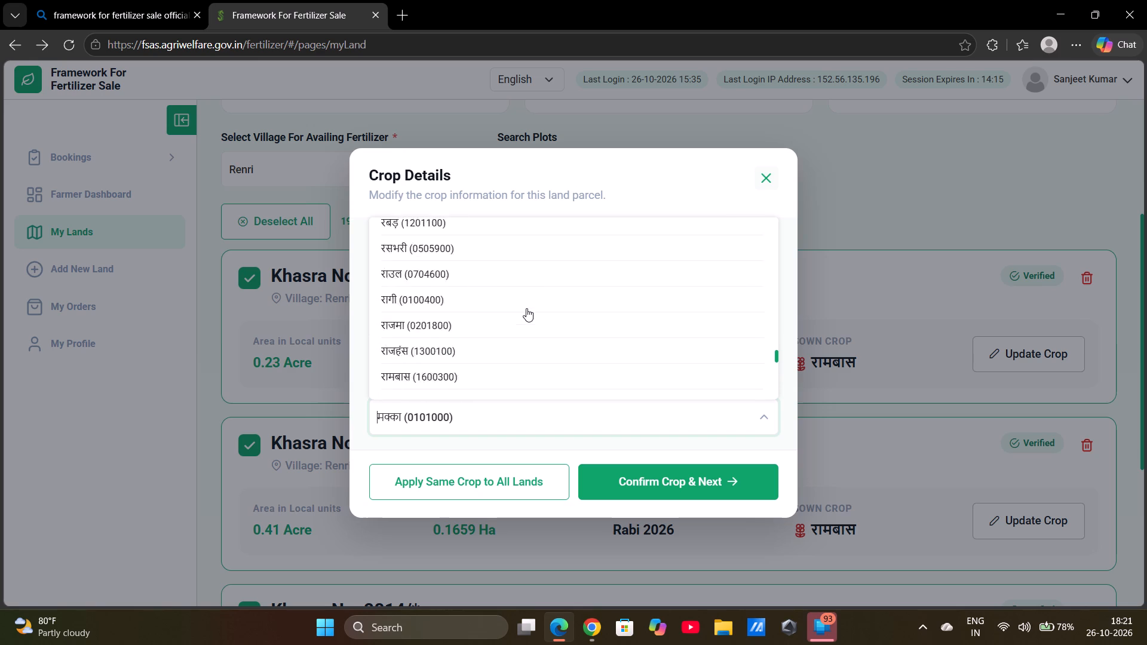
pyautogui.scroll(15, 526, 308)
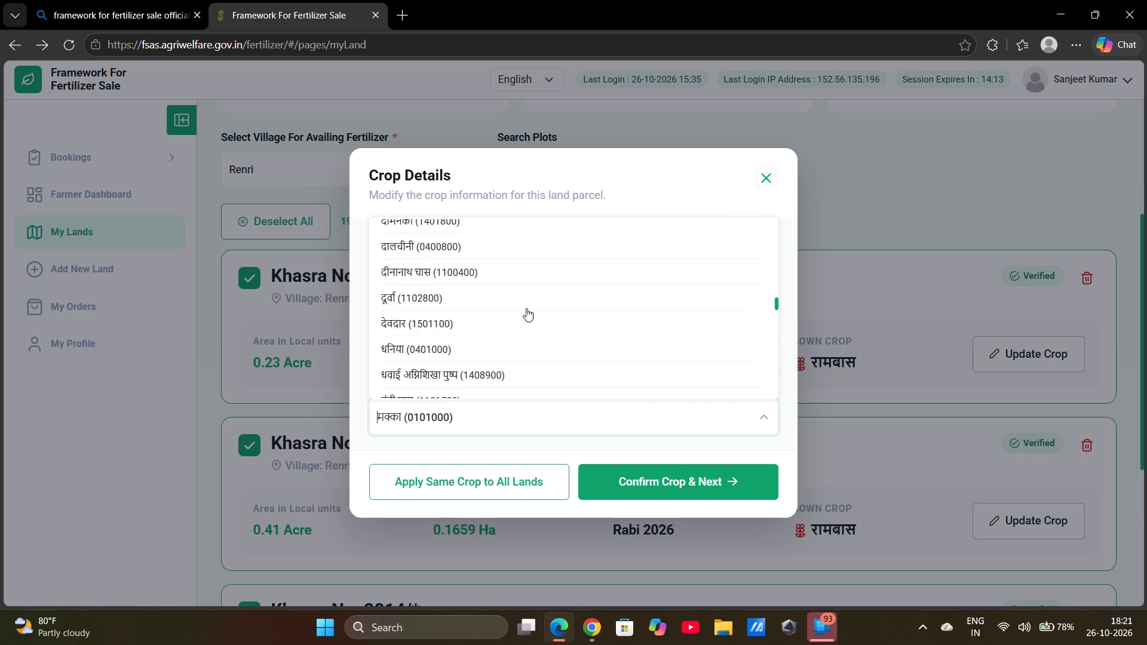
pyautogui.scroll(20, 526, 308)
pyautogui.scroll(2, 526, 308)
pyautogui.scroll(-1, 526, 308)
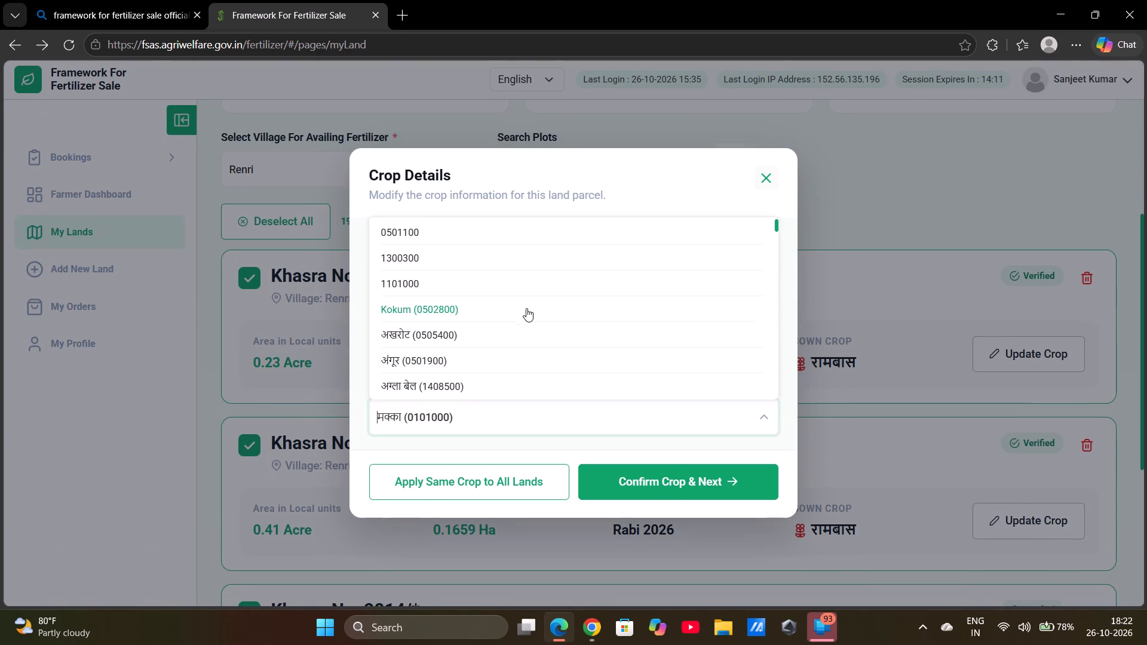
pyautogui.scroll(-5, 526, 308)
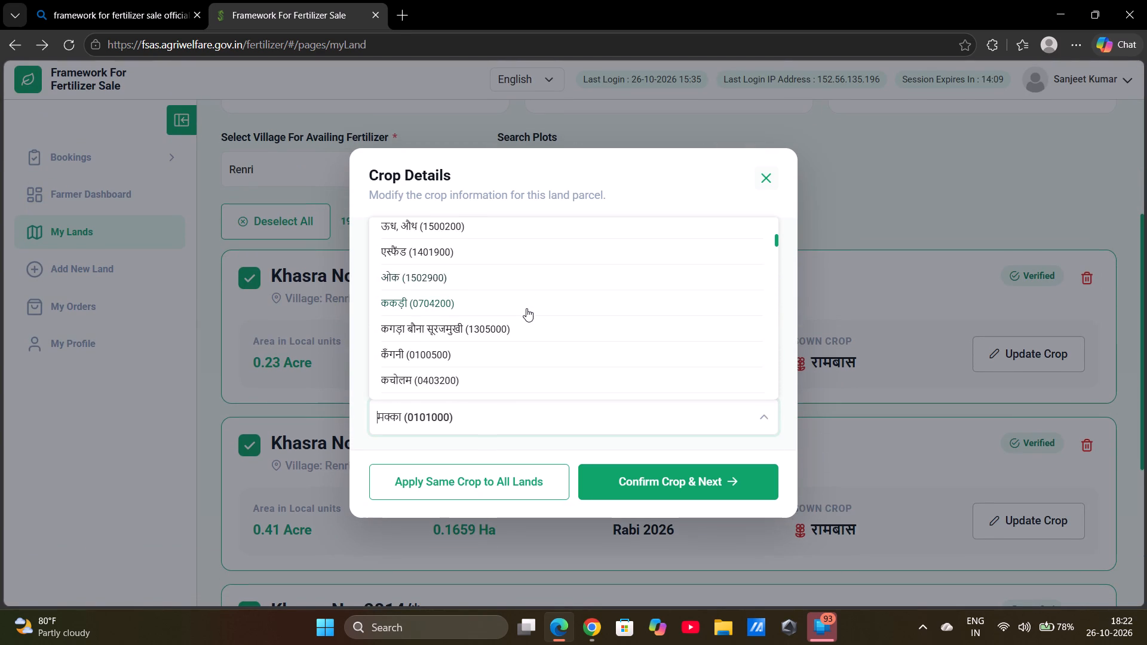
pyautogui.scroll(-5, 526, 308)
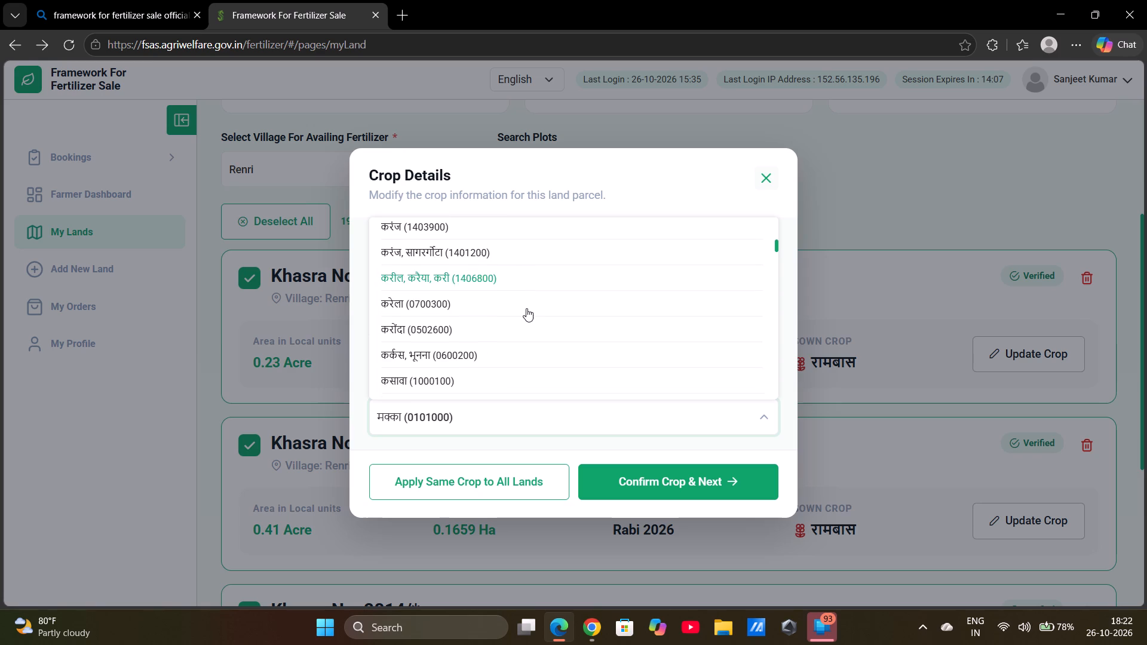
pyautogui.scroll(-4, 526, 308)
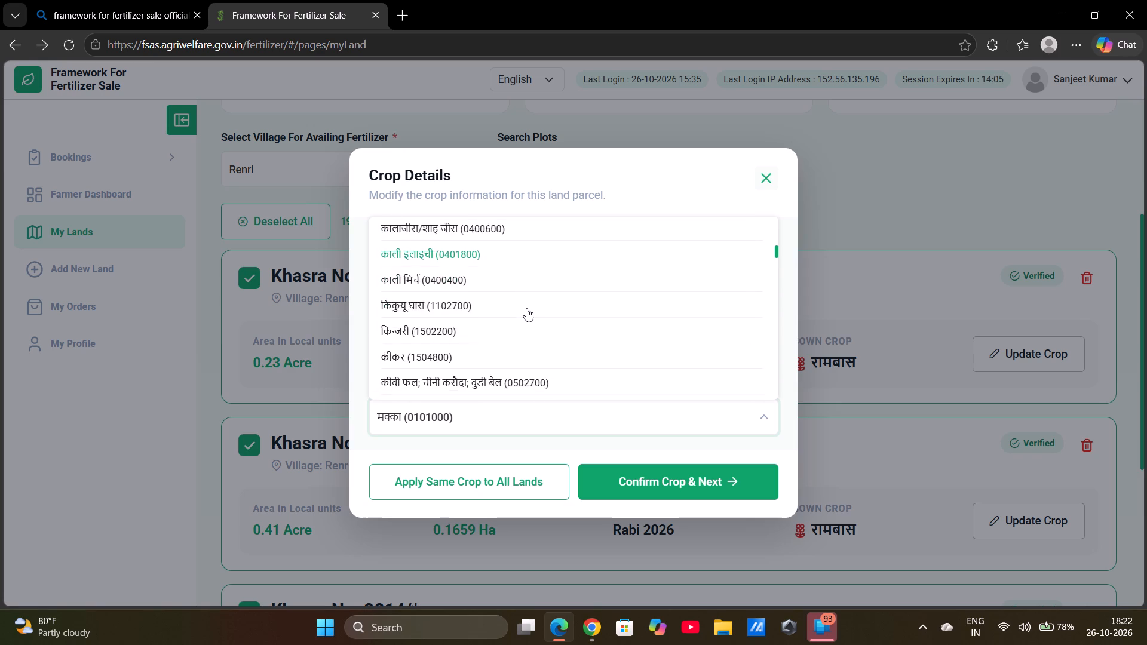
pyautogui.scroll(-4, 526, 308)
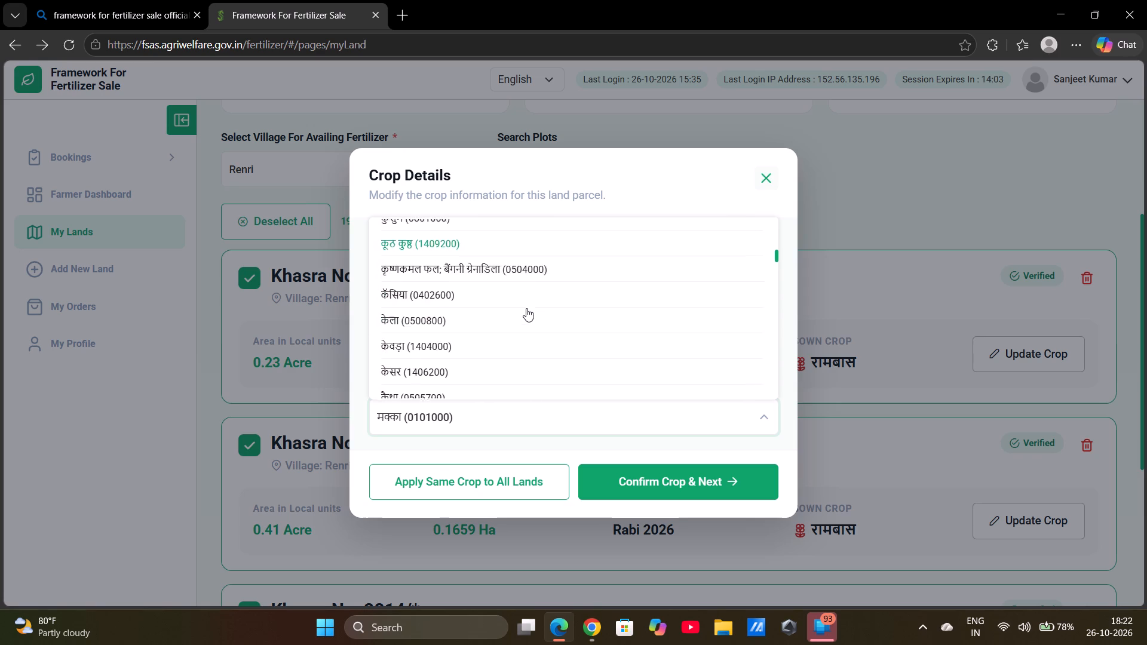
pyautogui.scroll(-5, 526, 308)
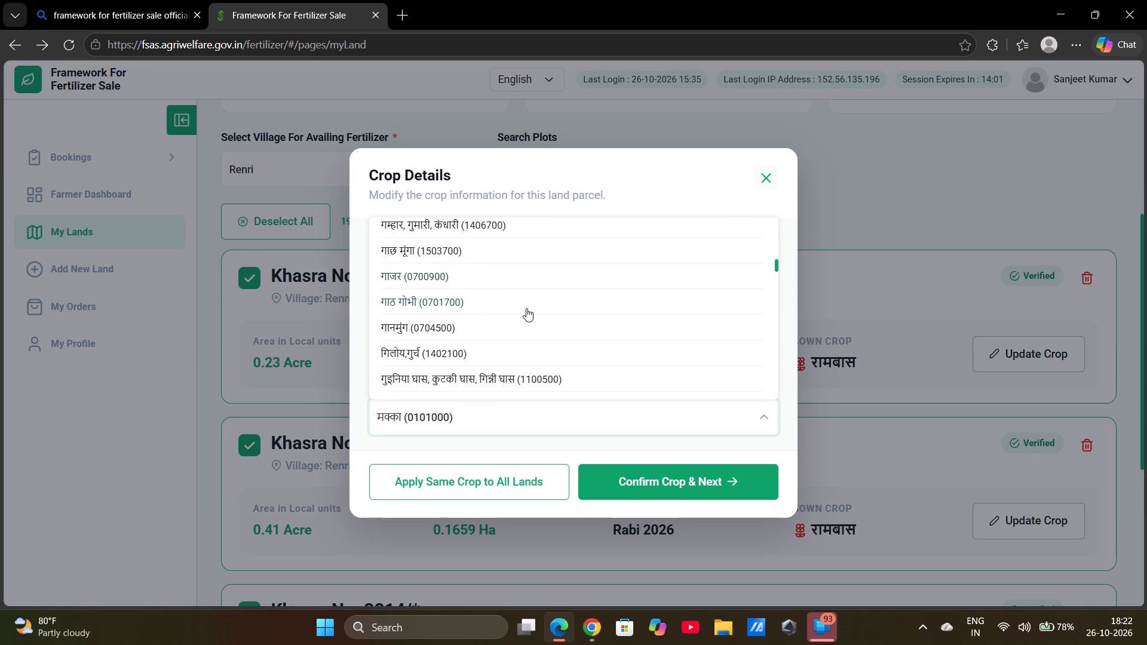
pyautogui.scroll(1, 526, 308)
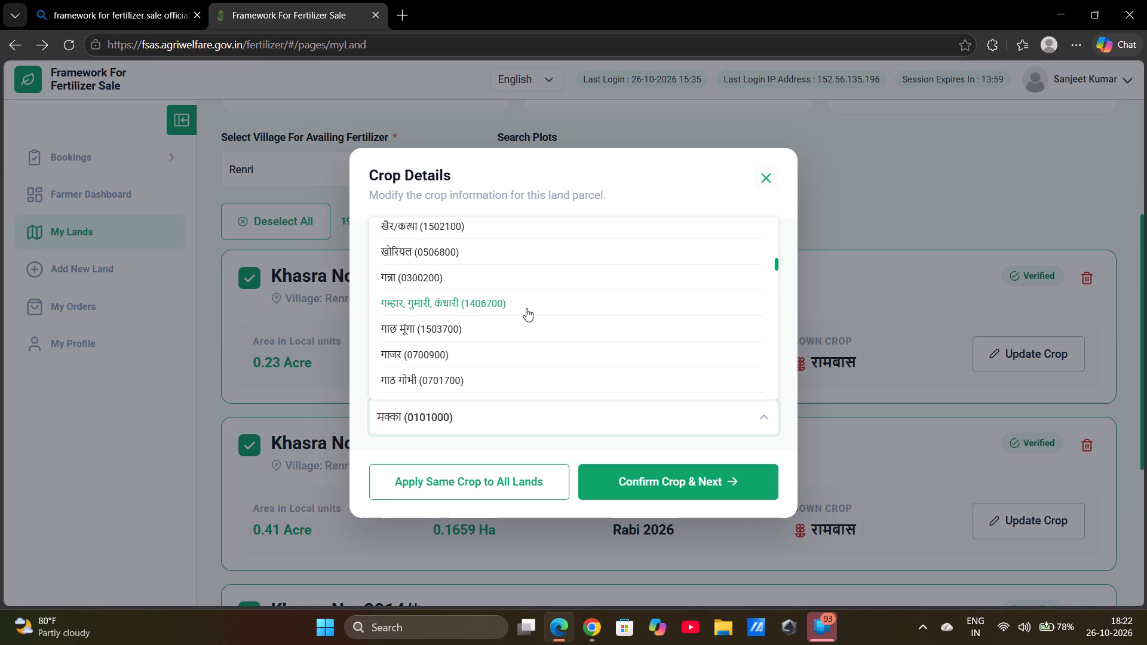
pyautogui.scroll(-1, 526, 308)
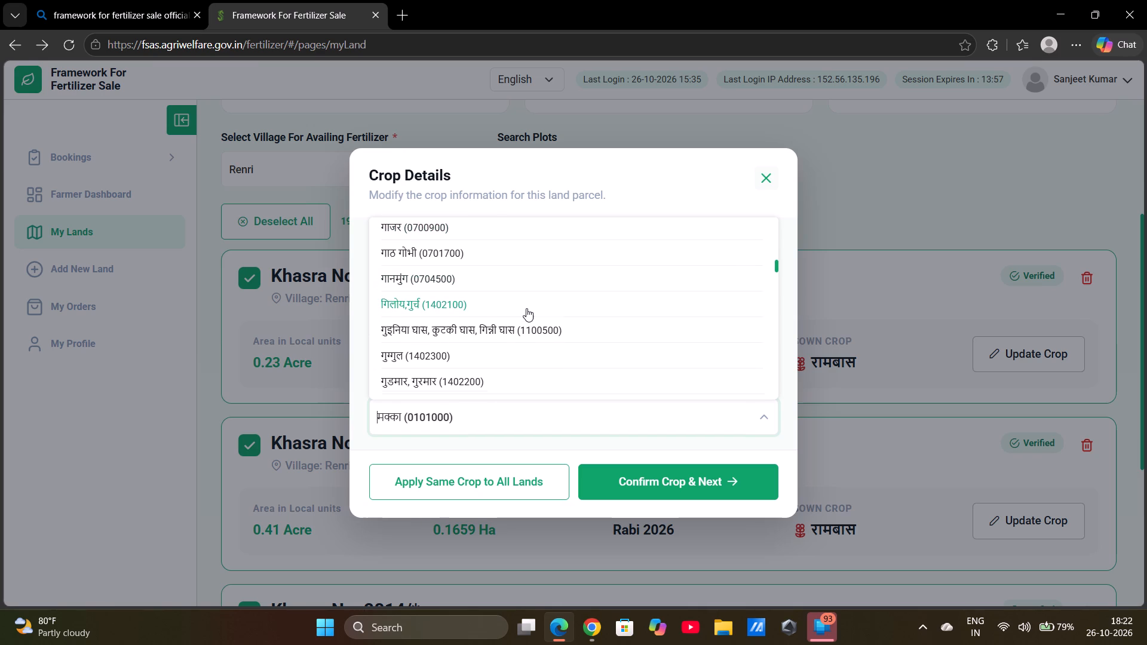
pyautogui.scroll(-2, 526, 308)
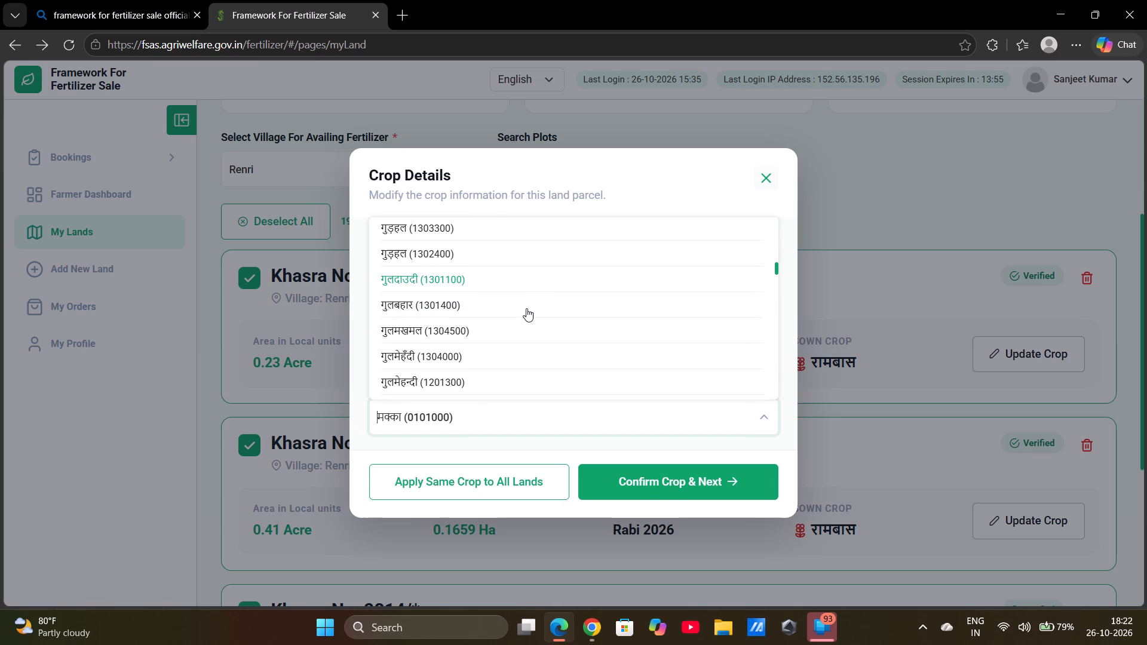
pyautogui.scroll(-1, 526, 308)
pyautogui.scroll(-1, 441, 351)
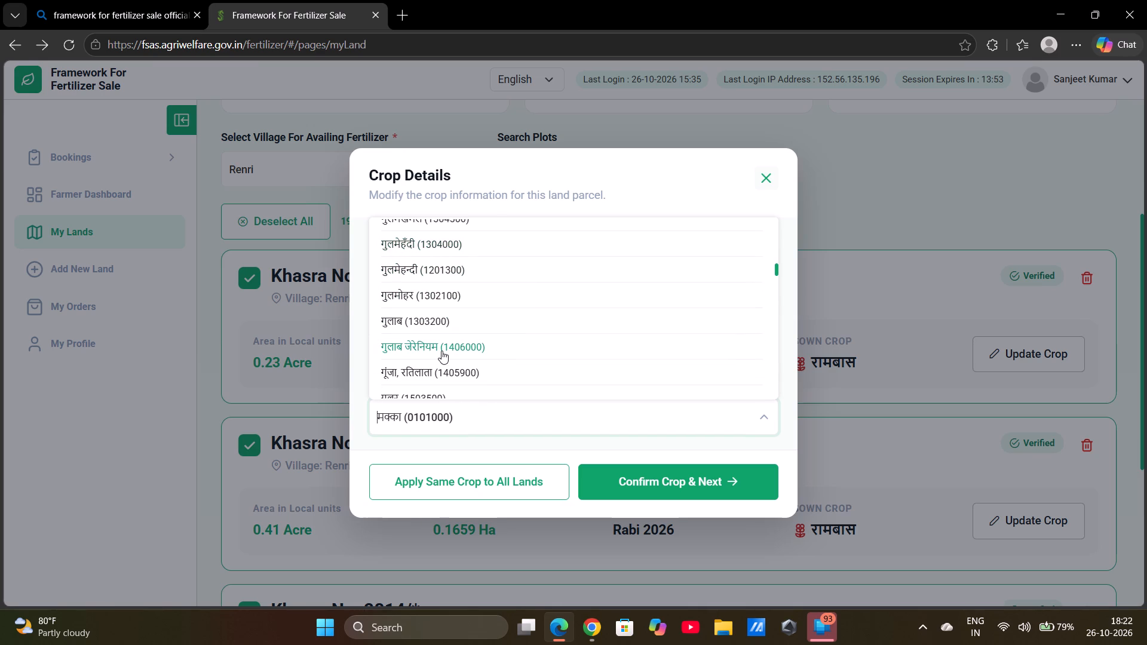
pyautogui.scroll(-2, 441, 351)
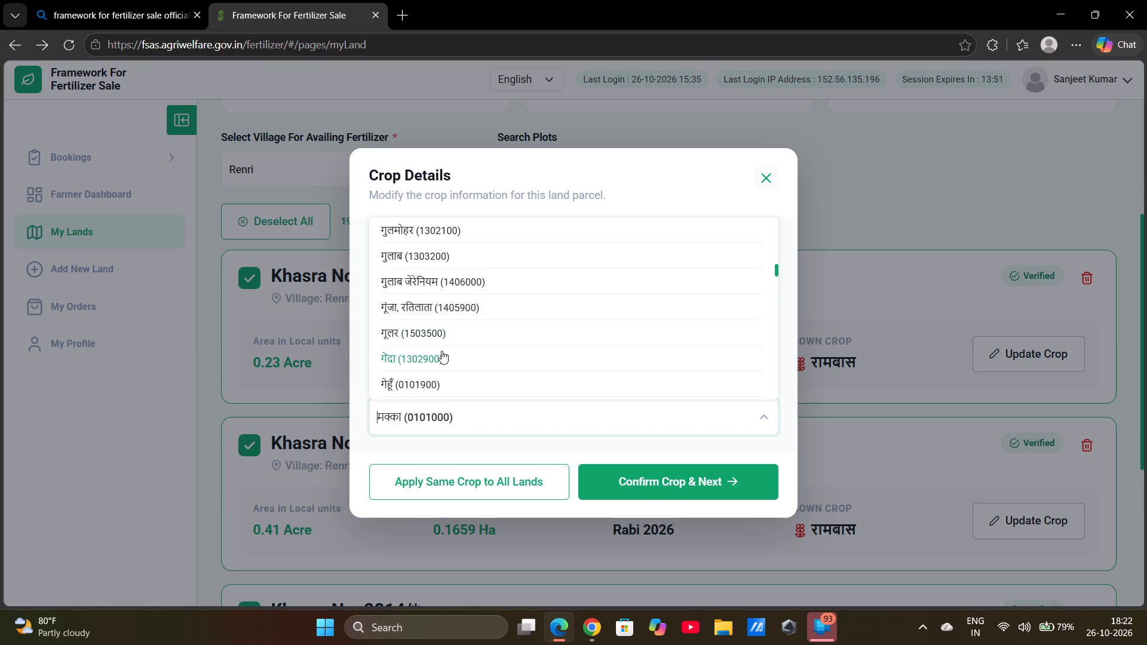
pyautogui.scroll(-1, 410, 361)
pyautogui.click(410, 361)
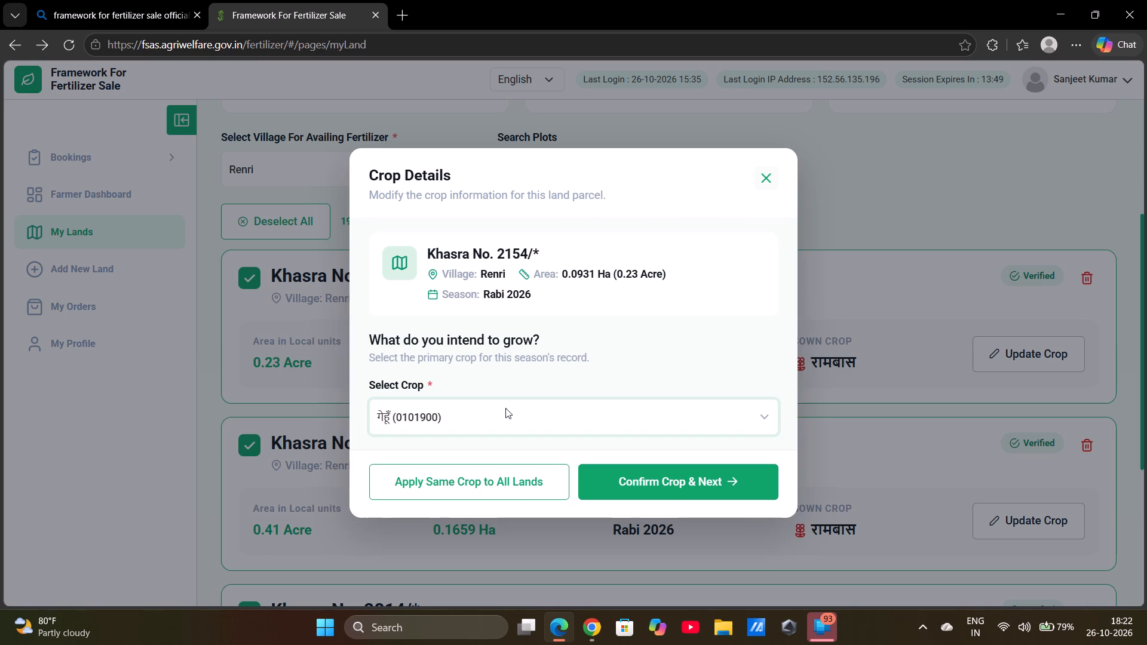
pyautogui.click(477, 480)
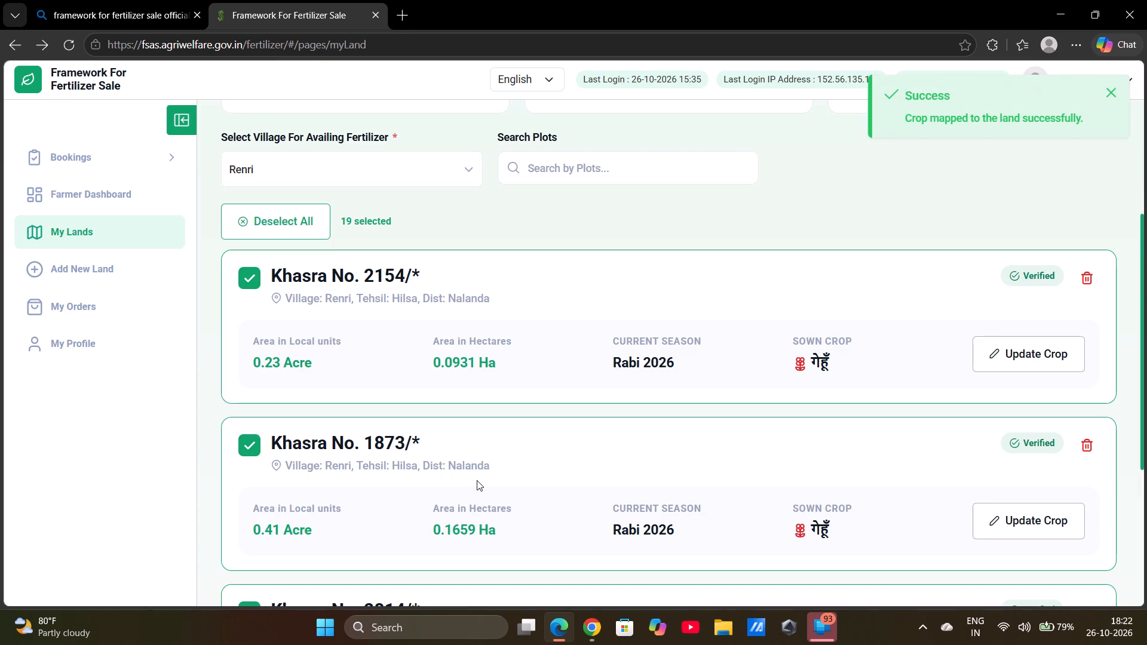
# Check the crop details of Khasra No. 2814/* and close them without changes.
pyautogui.scroll(-4, 708, 438)
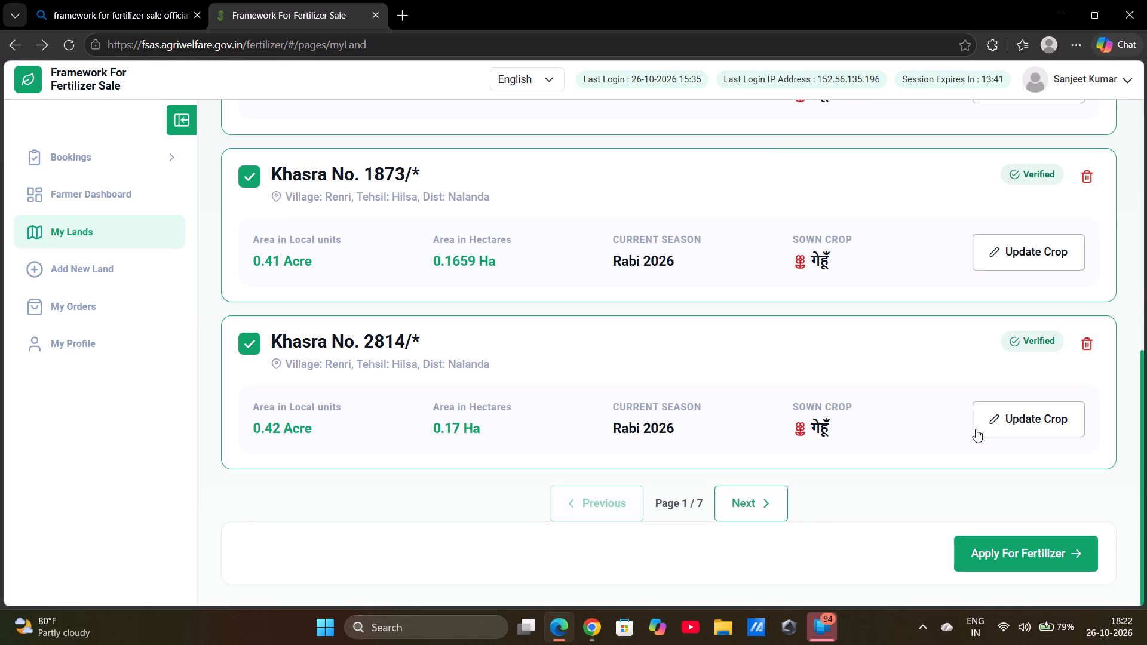
pyautogui.click(1012, 414)
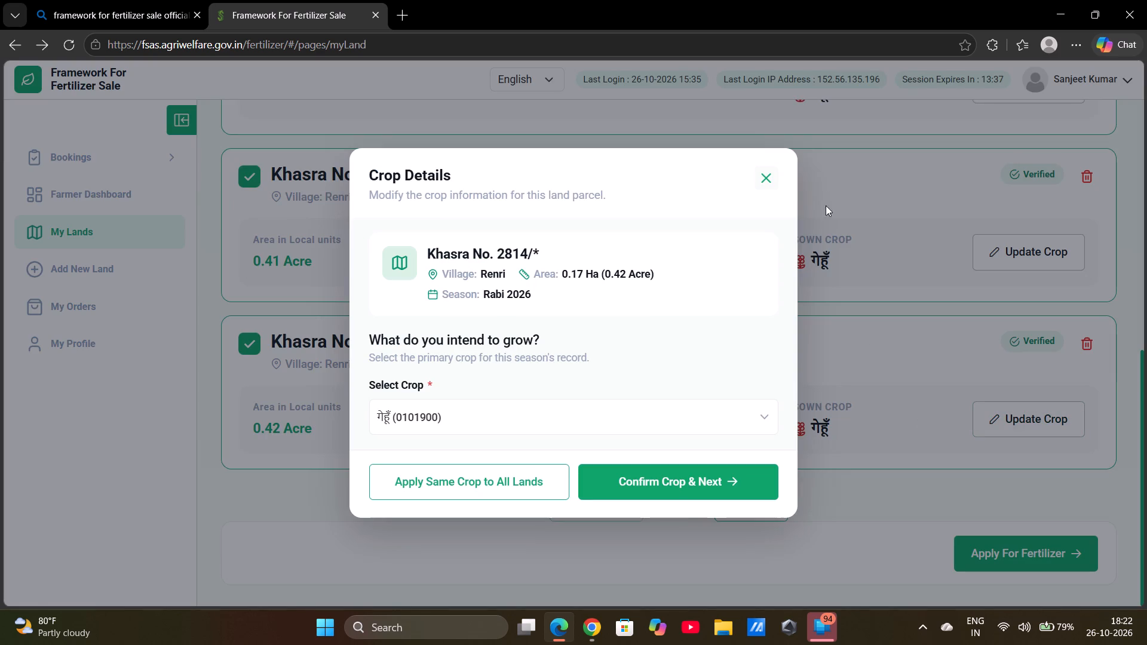
pyautogui.click(768, 177)
# Start a new land record with owner category Owner and subcategory I am a Legal Heir.
pyautogui.scroll(3, 1085, 91)
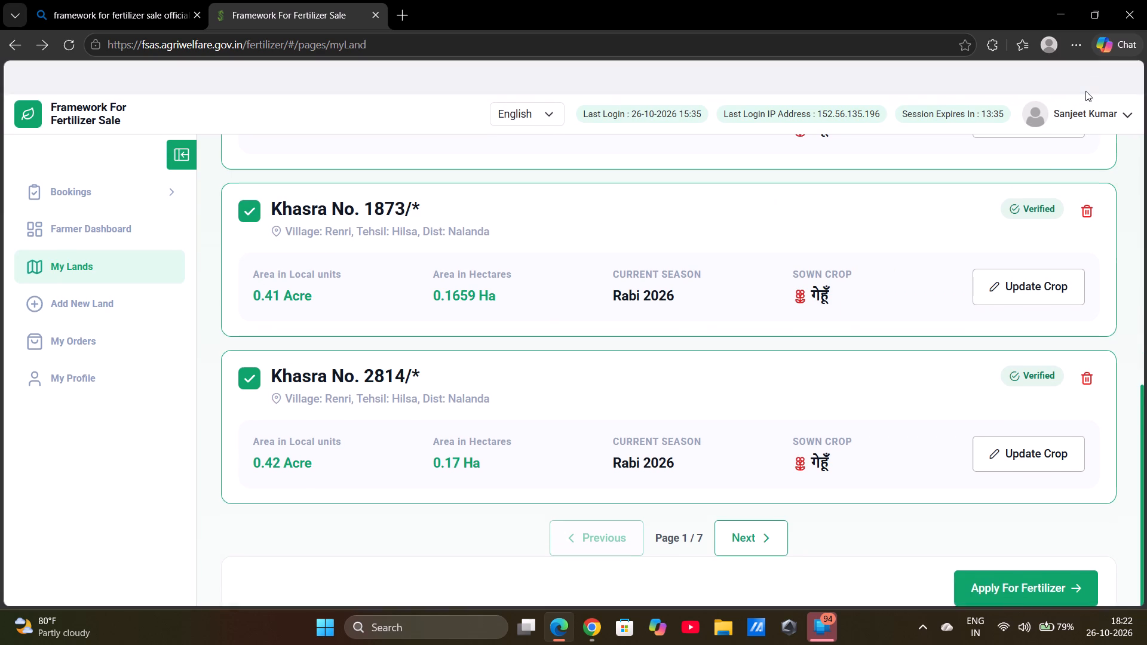
pyautogui.scroll(1, 1085, 91)
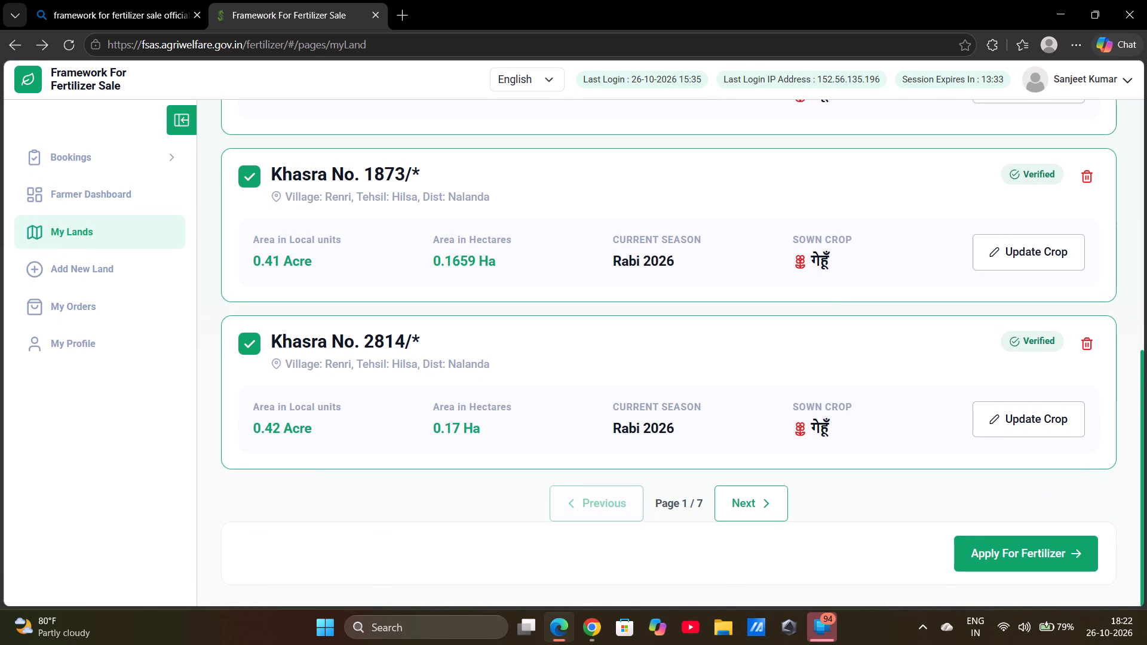
pyautogui.scroll(7, 629, 408)
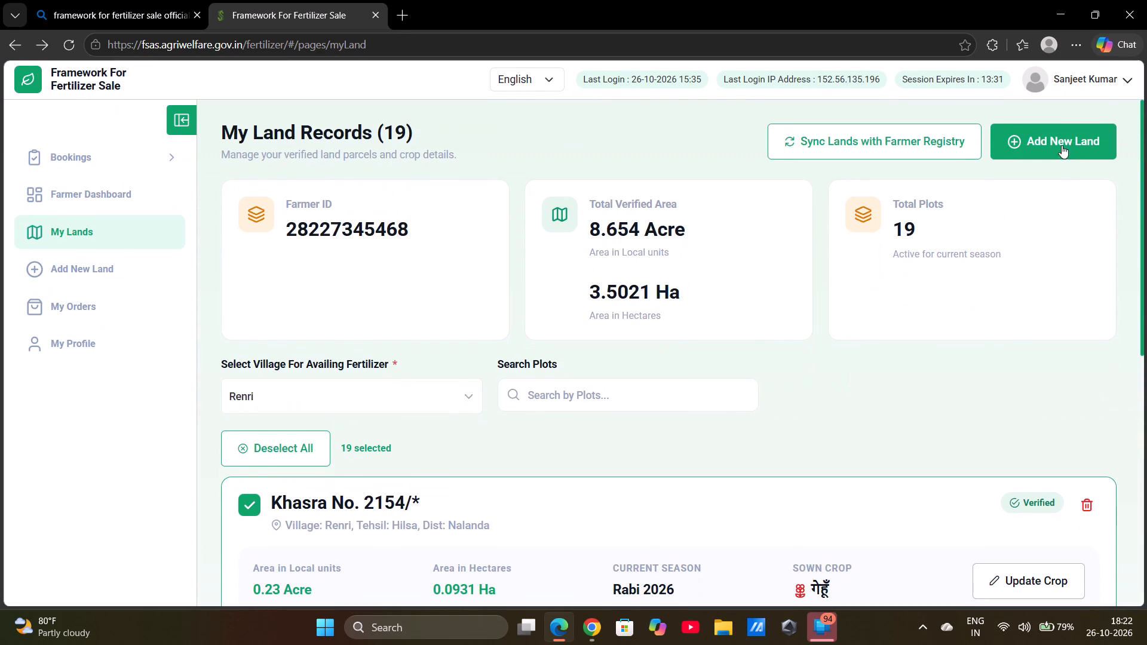
pyautogui.click(1058, 138)
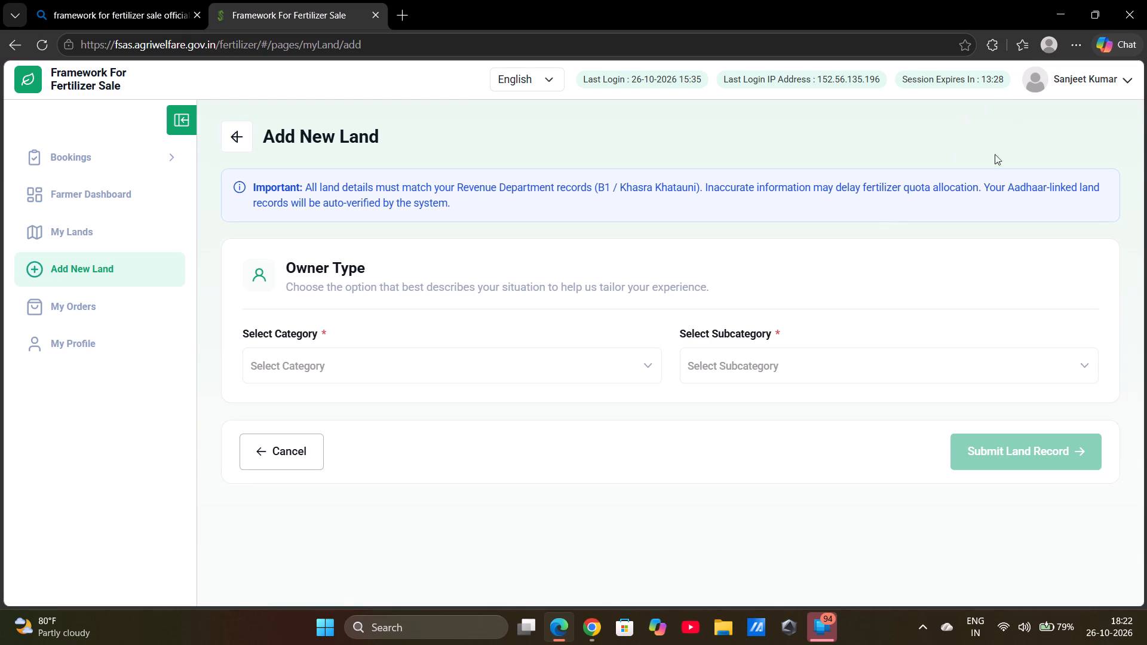
pyautogui.click(560, 375)
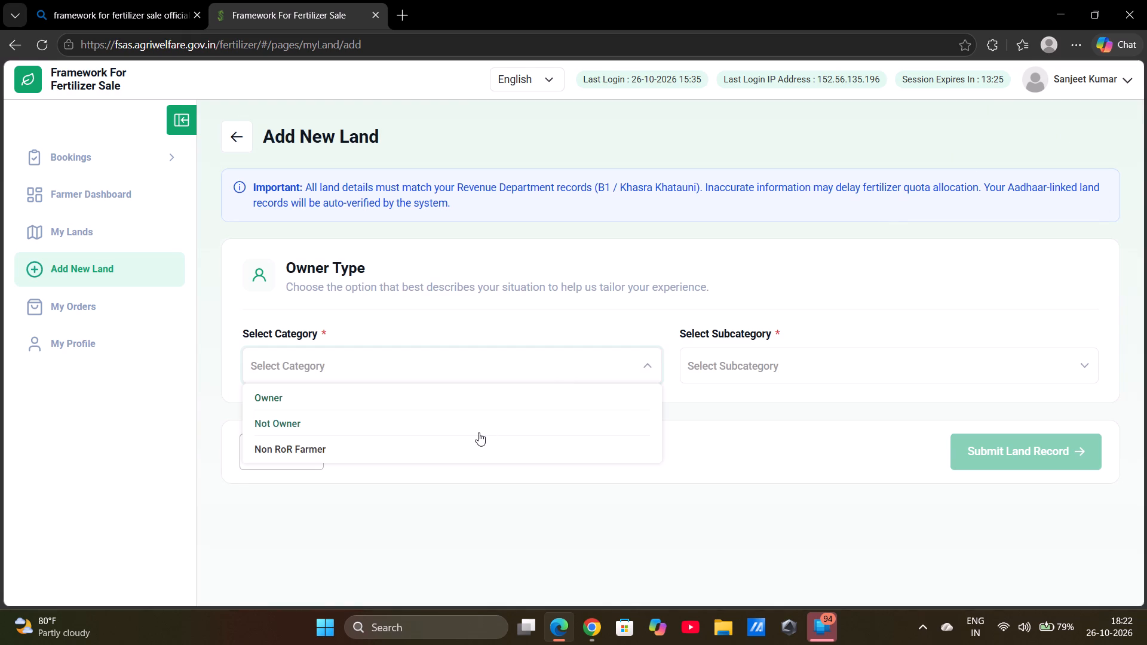
pyautogui.click(487, 392)
pyautogui.moveTo(722, 367); pyautogui.dragTo(772, 422)
pyautogui.click(772, 422)
# Set the district of the new land's location to Nalanda.
pyautogui.scroll(-2, 772, 422)
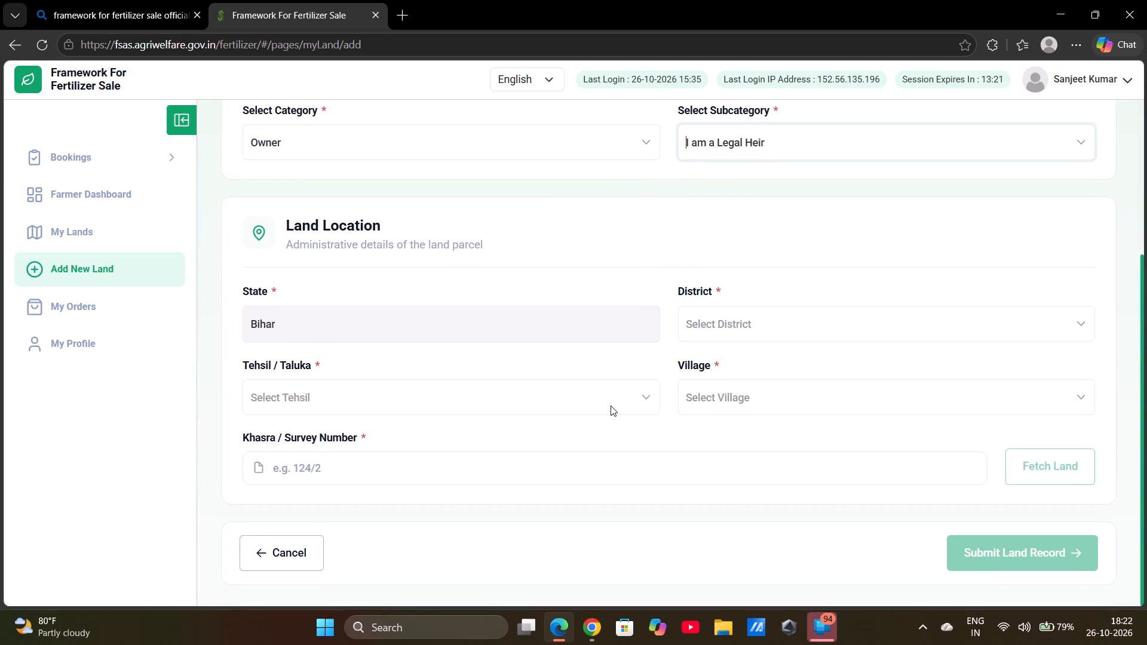
pyautogui.click(611, 406)
pyautogui.click(801, 318)
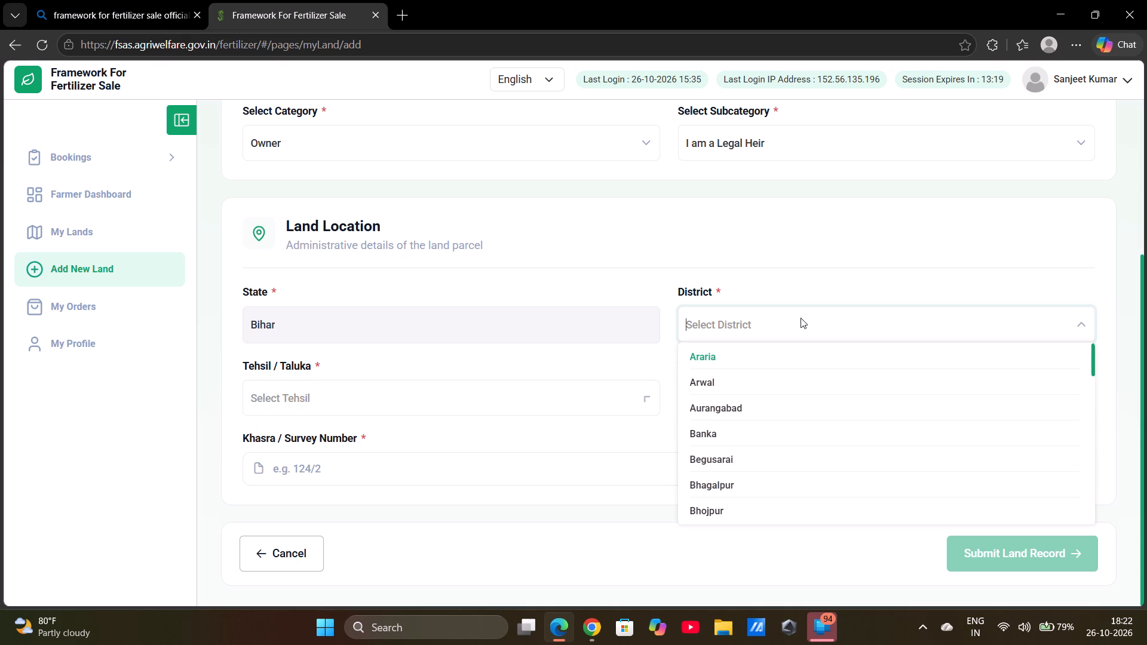
pyautogui.scroll(-9, 786, 366)
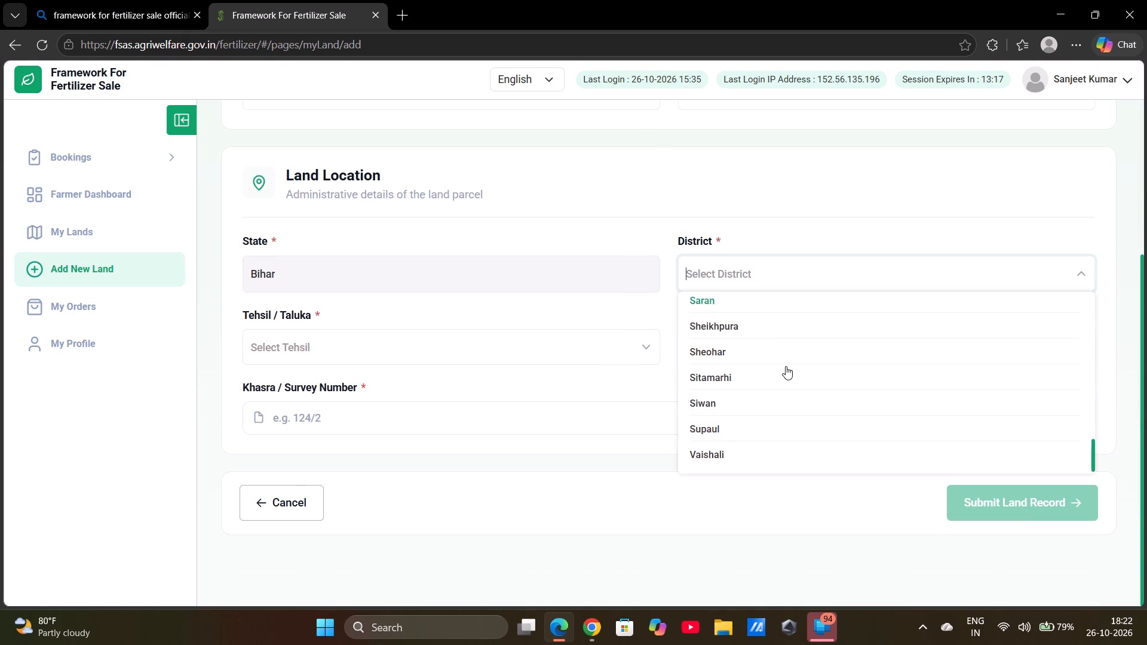
pyautogui.scroll(-1, 786, 366)
pyautogui.scroll(1, 786, 366)
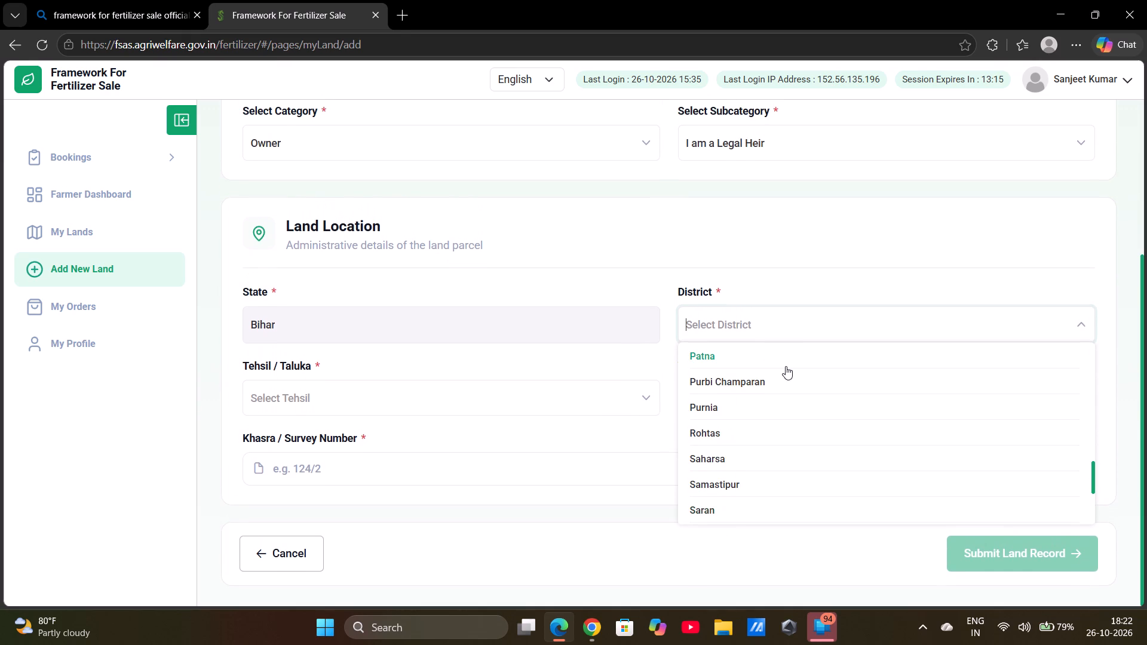
pyautogui.scroll(5, 786, 366)
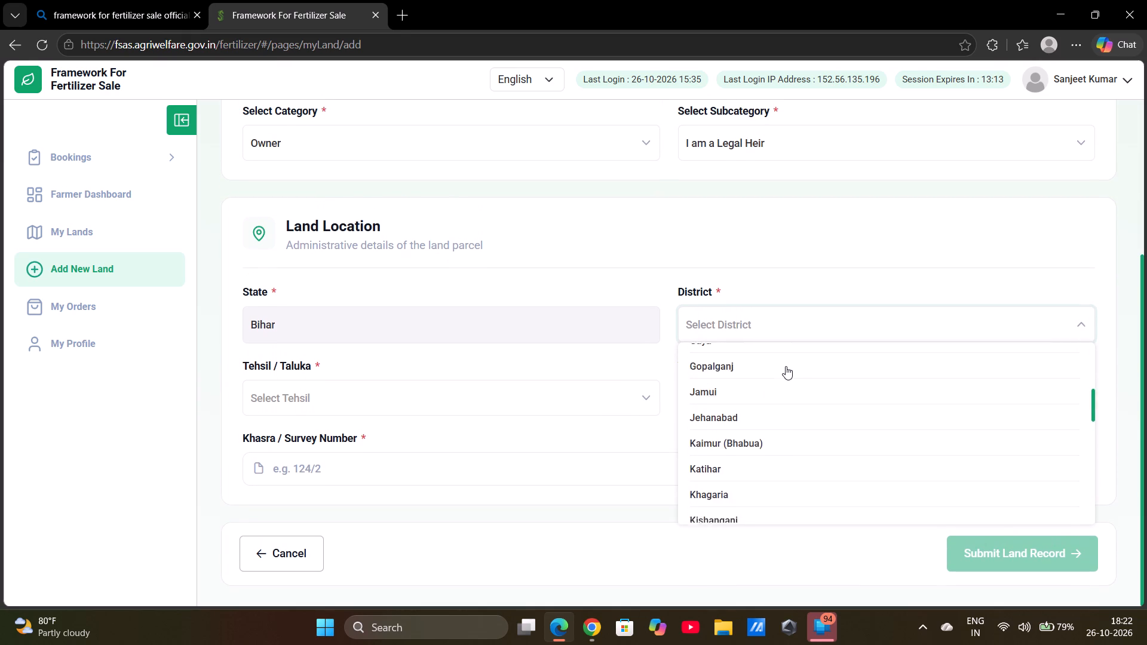
pyautogui.scroll(3, 786, 366)
pyautogui.scroll(-5, 786, 366)
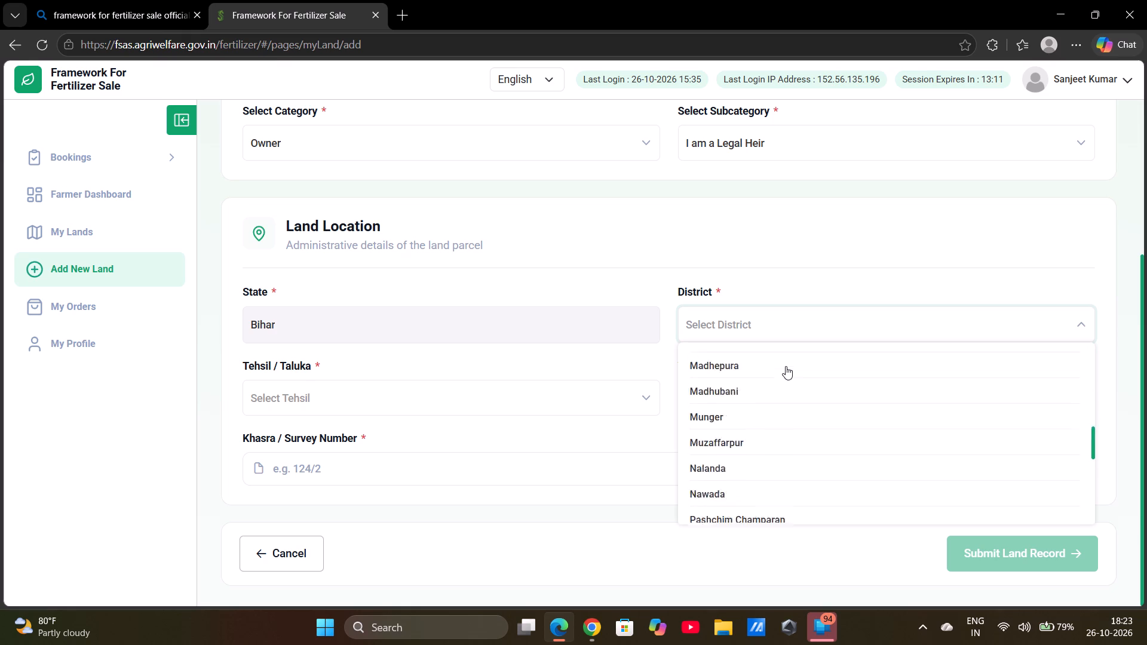
pyautogui.scroll(-2, 786, 366)
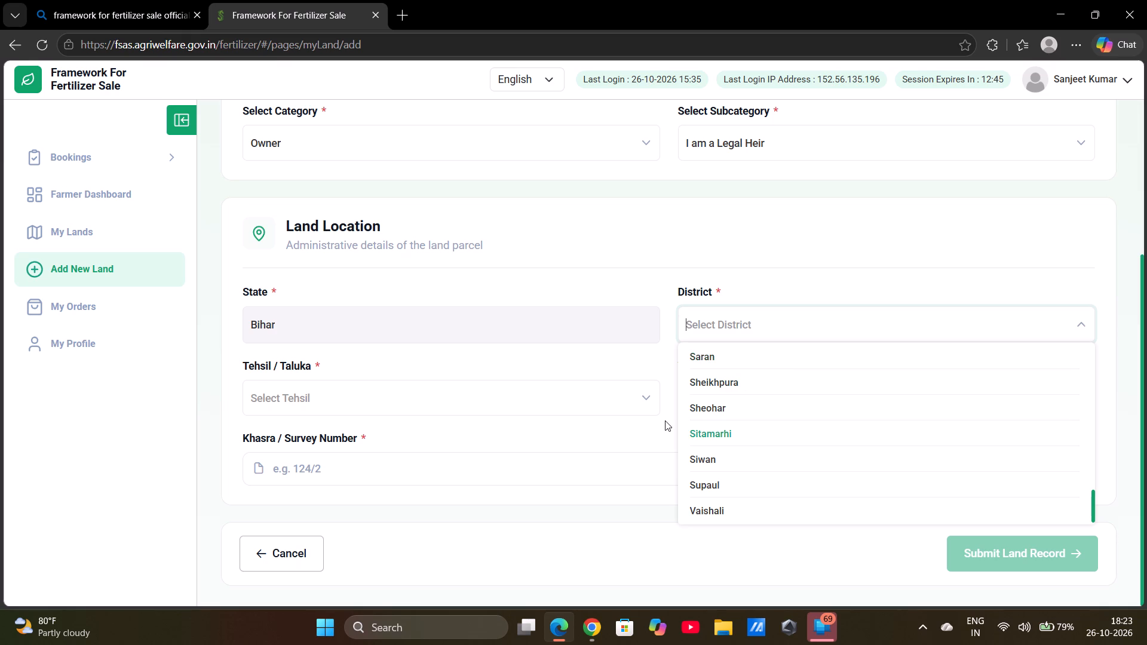
pyautogui.scroll(-5, 808, 366)
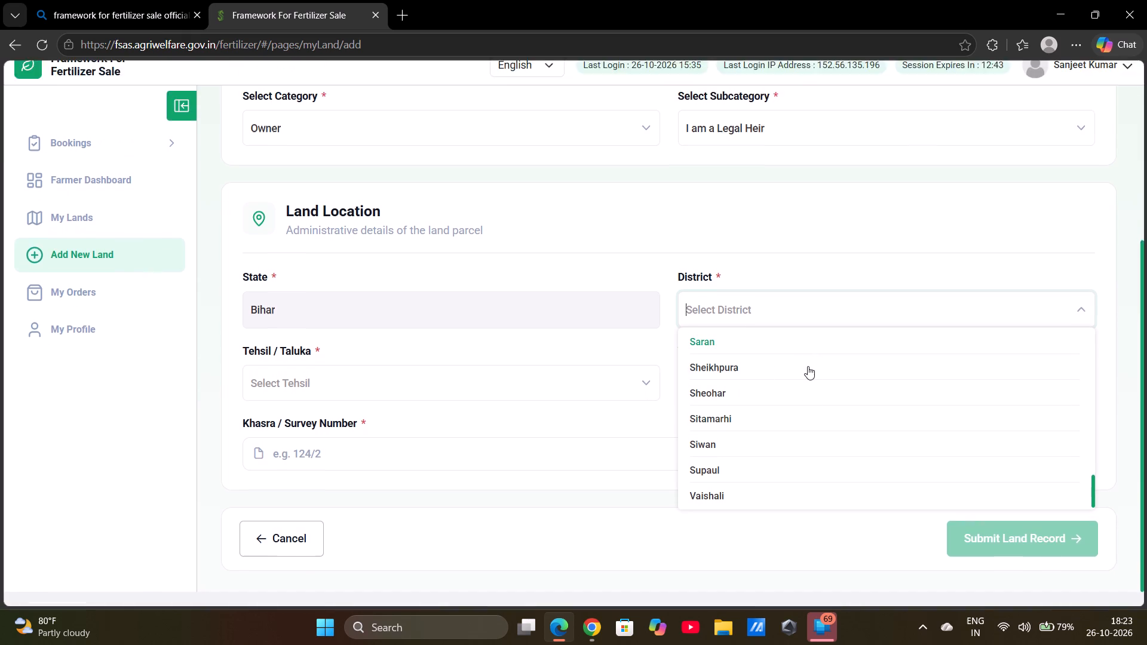
pyautogui.scroll(-2, 808, 366)
pyautogui.click(767, 309)
pyautogui.moveTo(767, 309); pyautogui.dragTo(826, 421)
pyautogui.scroll(-1, 826, 421)
pyautogui.scroll(2, 826, 421)
pyautogui.scroll(-1, 826, 421)
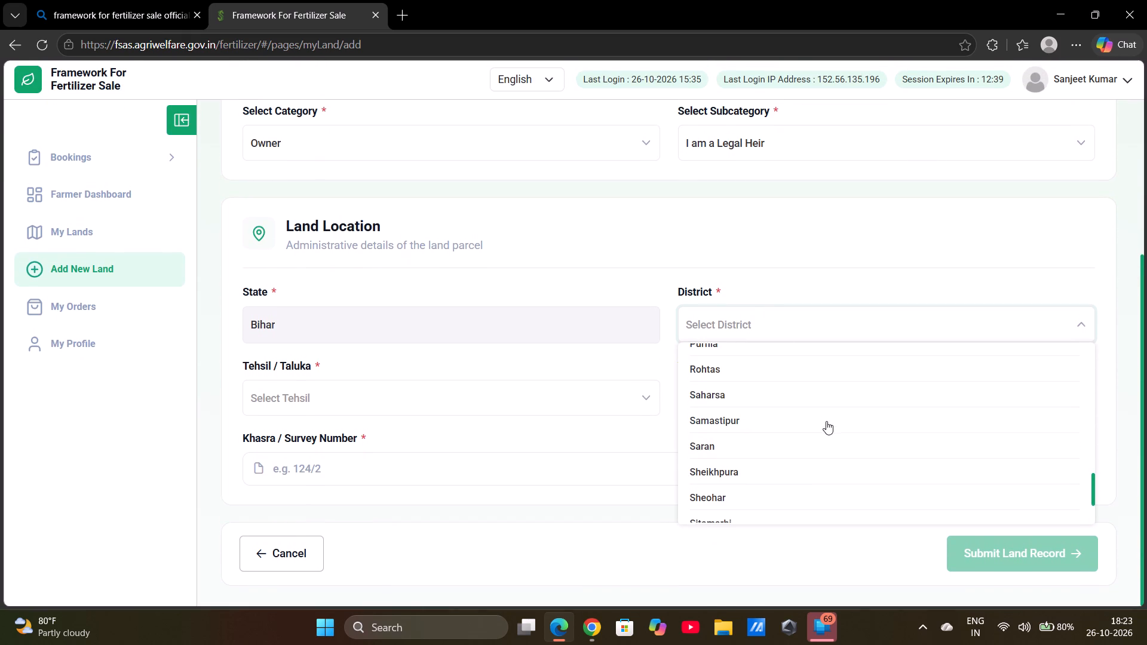
pyautogui.scroll(2, 826, 421)
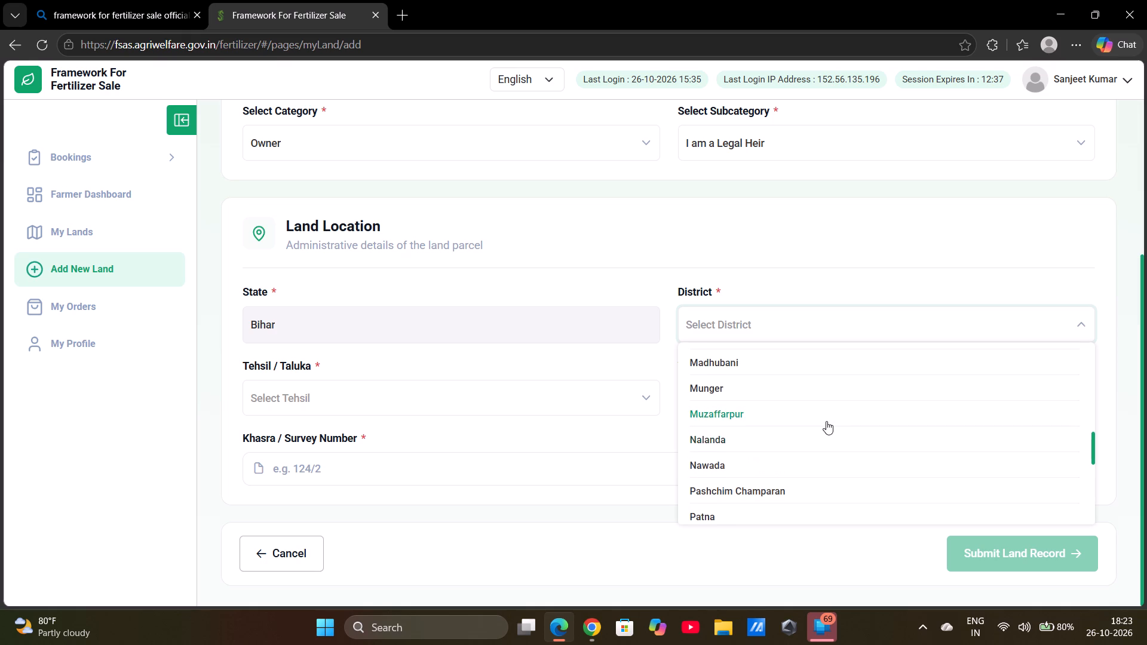
pyautogui.scroll(3, 826, 421)
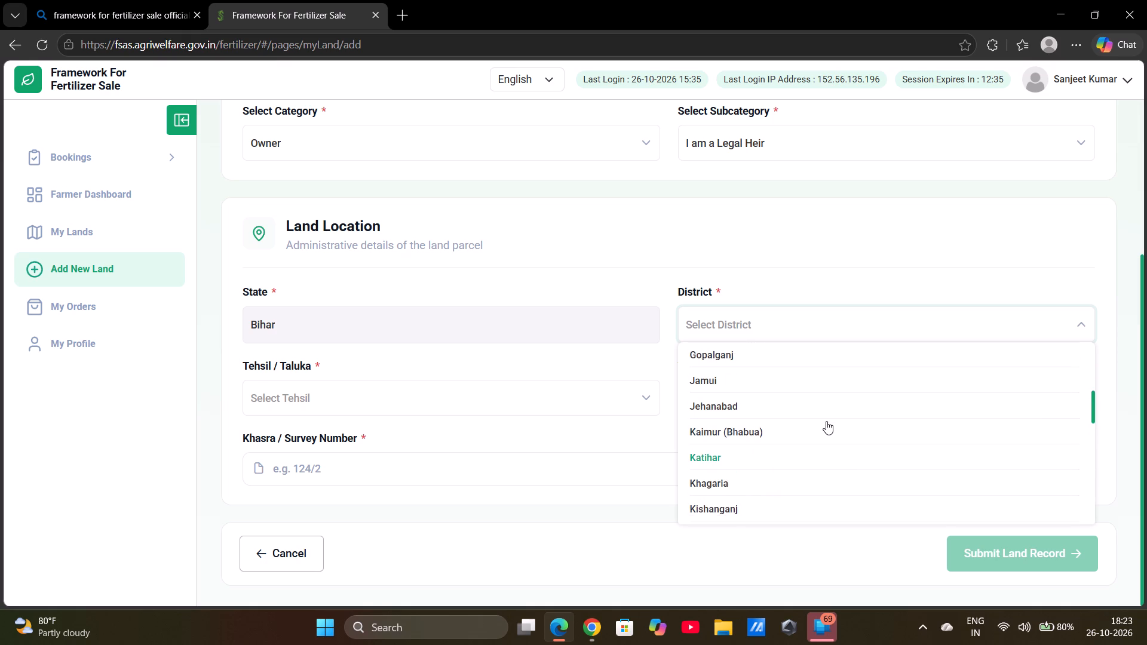
pyautogui.scroll(2, 826, 421)
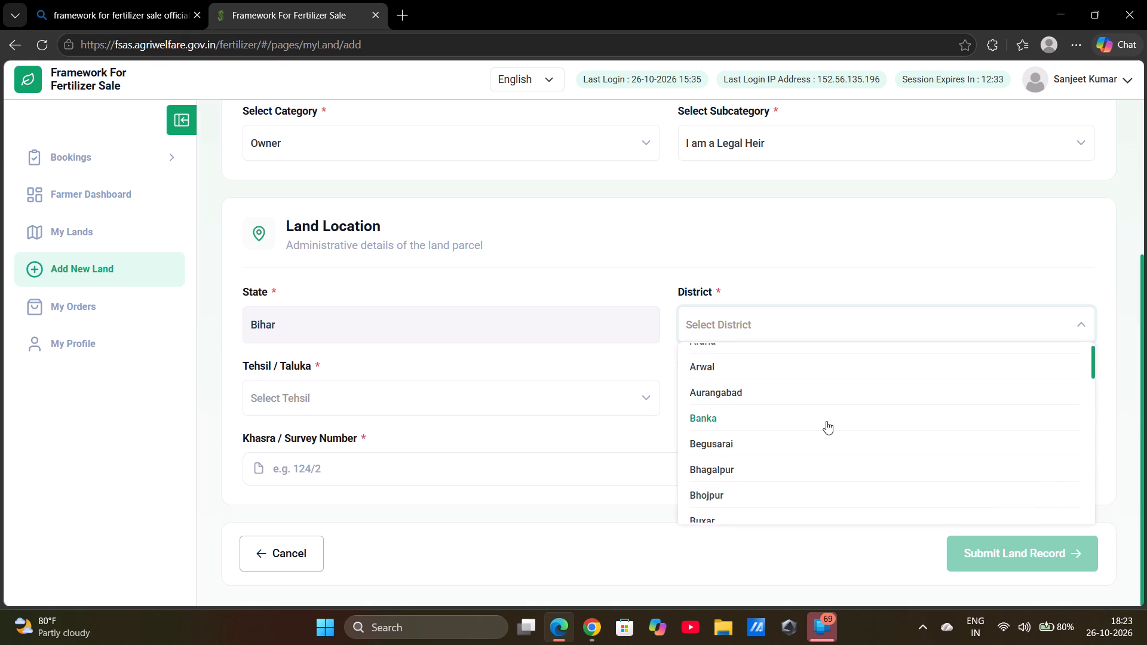
pyautogui.scroll(-4, 826, 421)
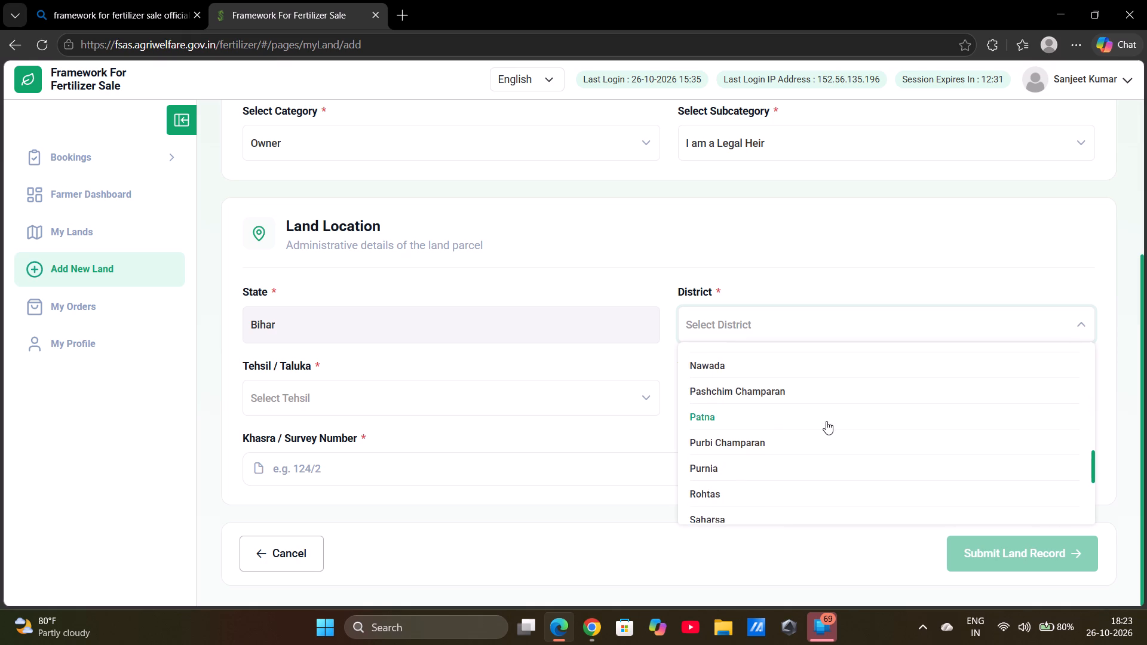
pyautogui.scroll(1, 765, 368)
pyautogui.click(745, 383)
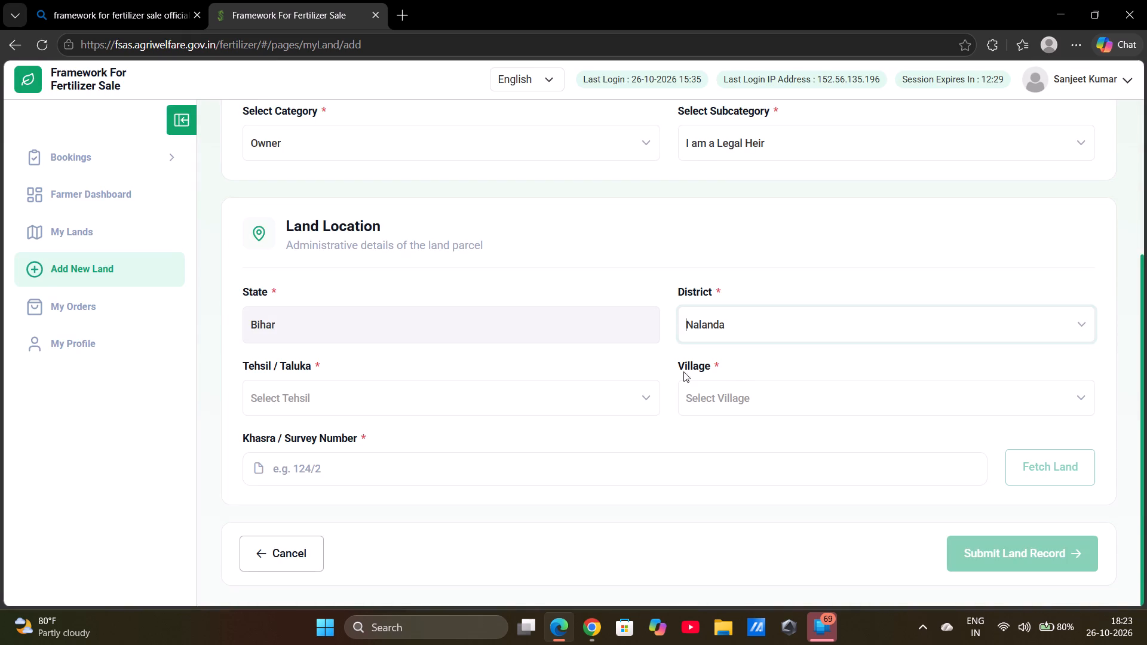
# Set the Tehsil / Taluka of the new land to Hilsa.
pyautogui.click(621, 397)
pyautogui.rightClick(511, 504)
pyautogui.scroll(-1, 511, 504)
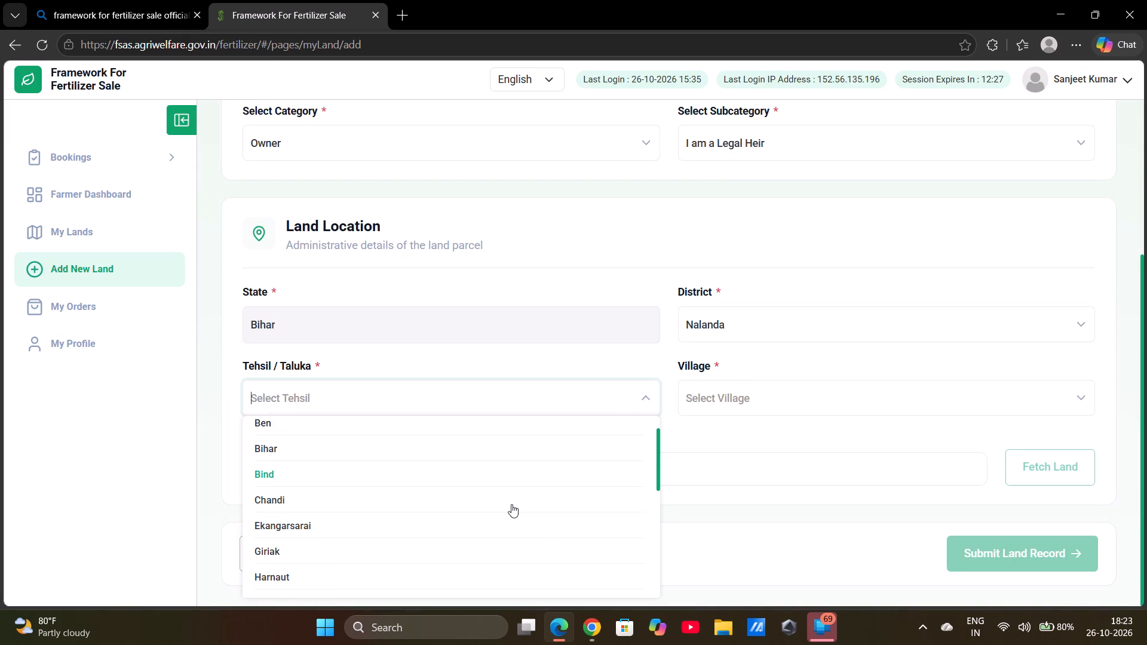
pyautogui.scroll(-1, 511, 504)
pyautogui.click(410, 582)
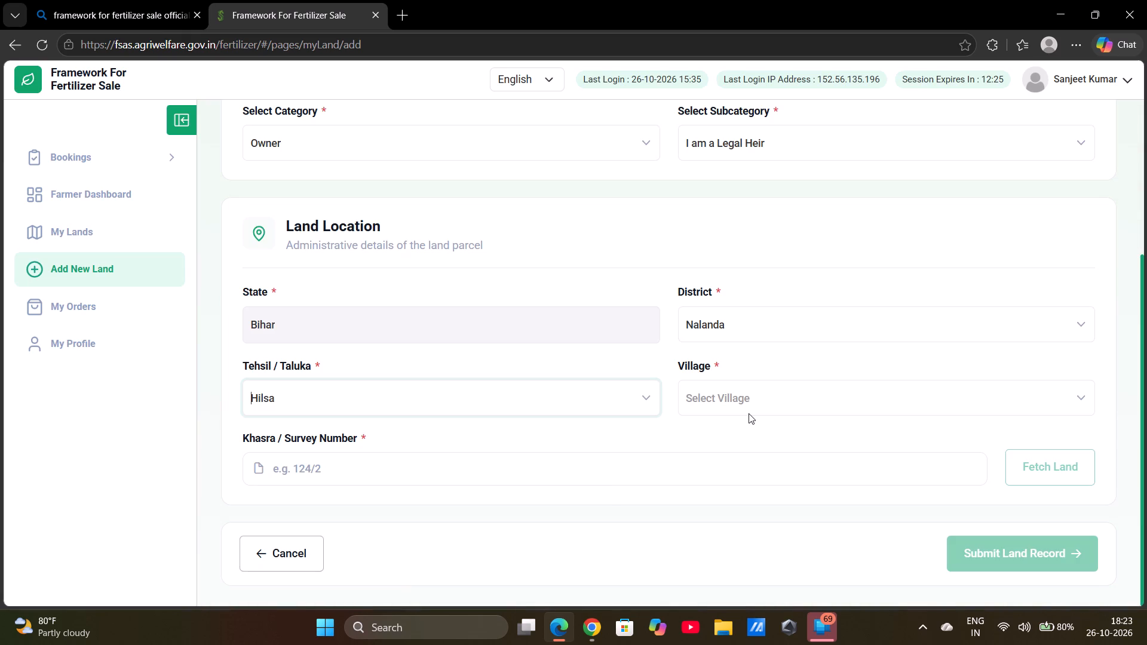
# Set the village of the new land to Renri.
pyautogui.click(749, 411)
pyautogui.scroll(-3, 729, 518)
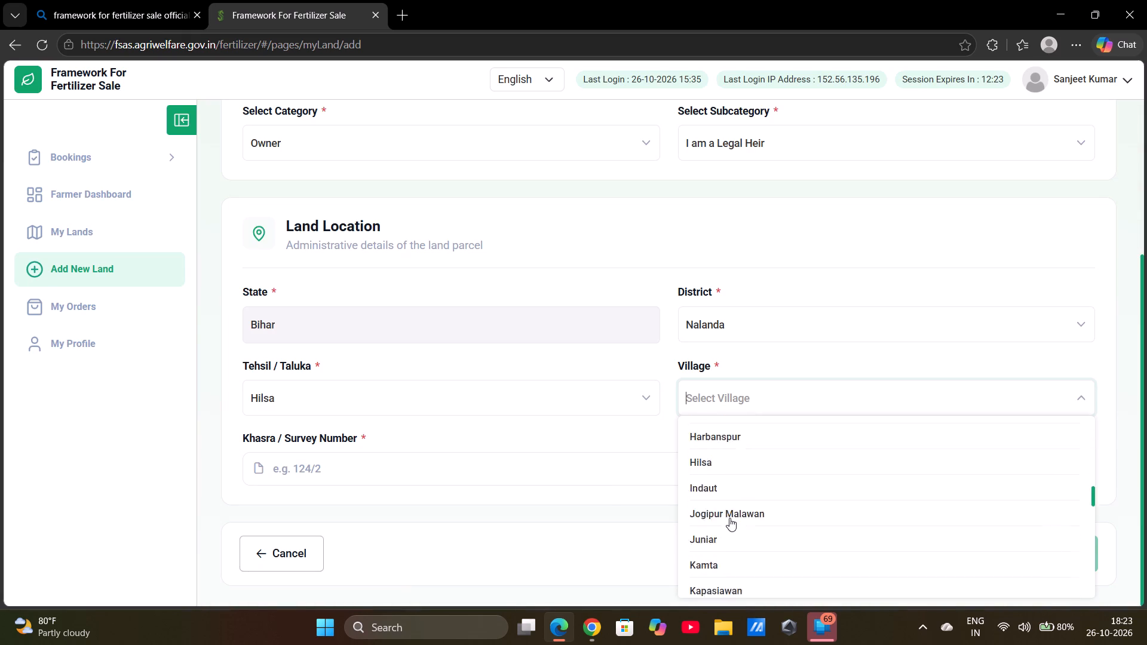
pyautogui.scroll(-5, 729, 518)
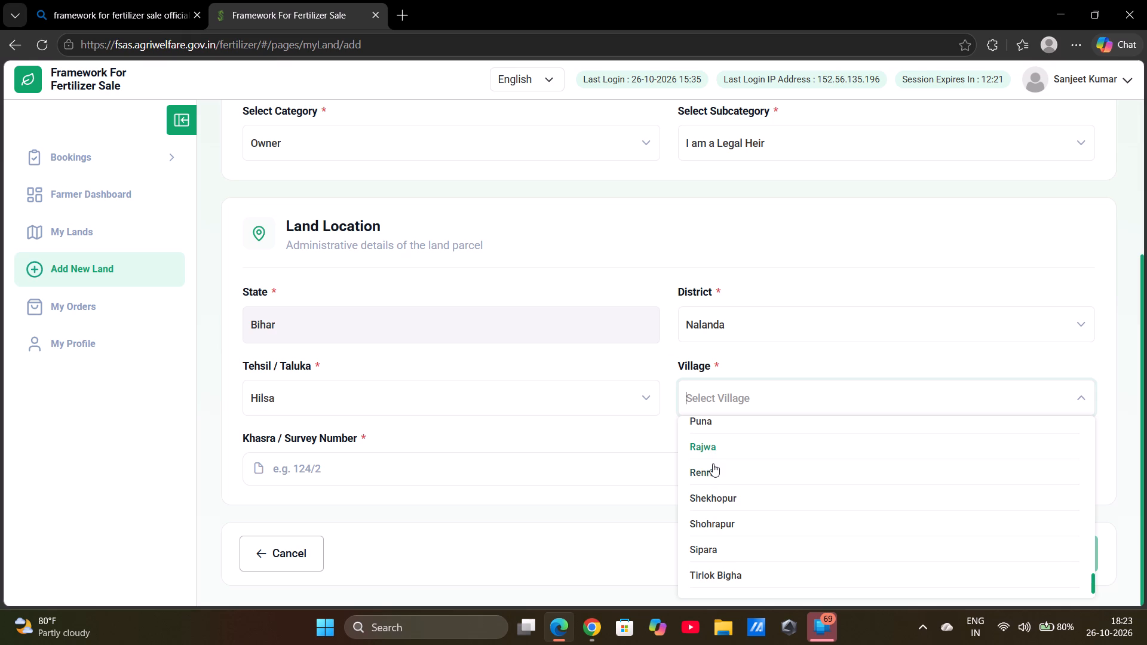
pyautogui.click(712, 465)
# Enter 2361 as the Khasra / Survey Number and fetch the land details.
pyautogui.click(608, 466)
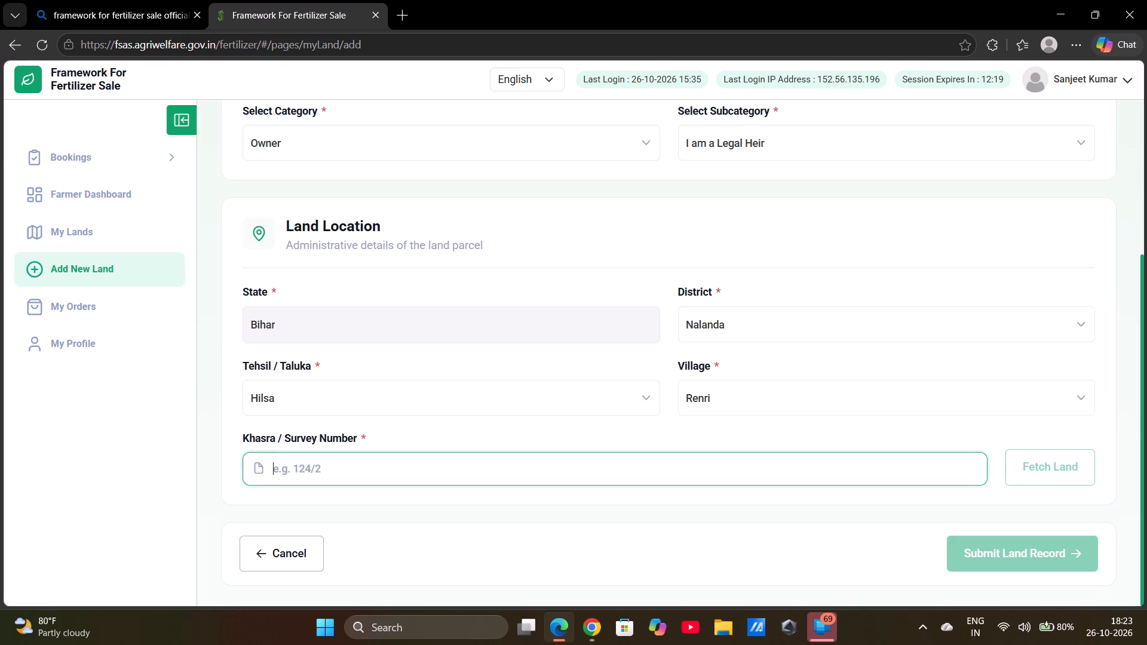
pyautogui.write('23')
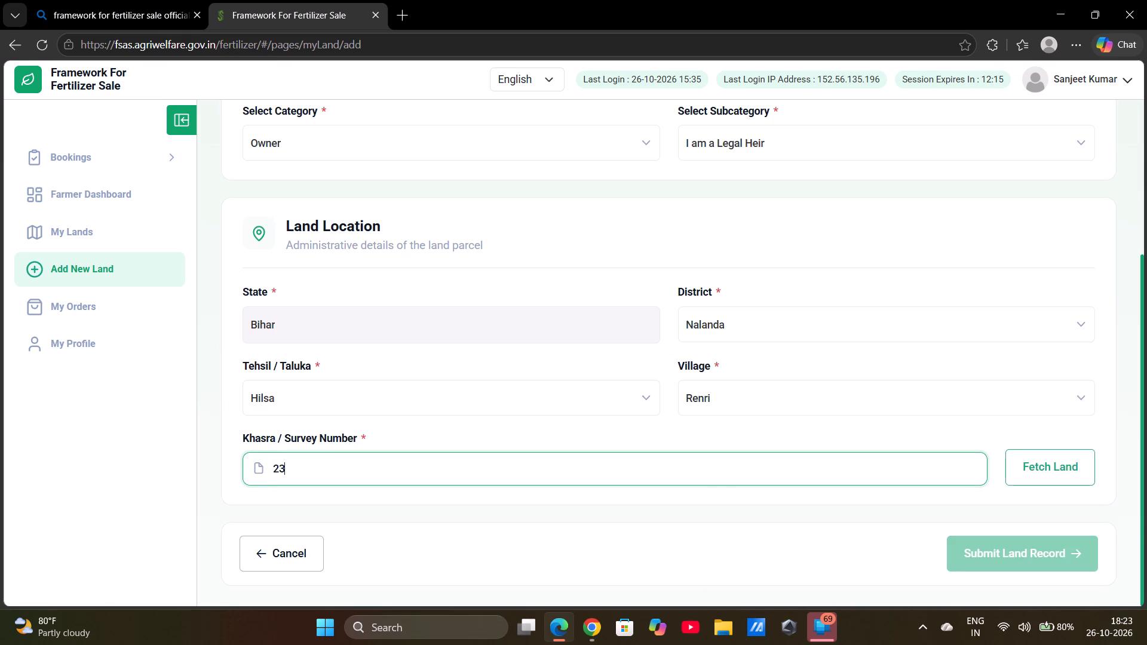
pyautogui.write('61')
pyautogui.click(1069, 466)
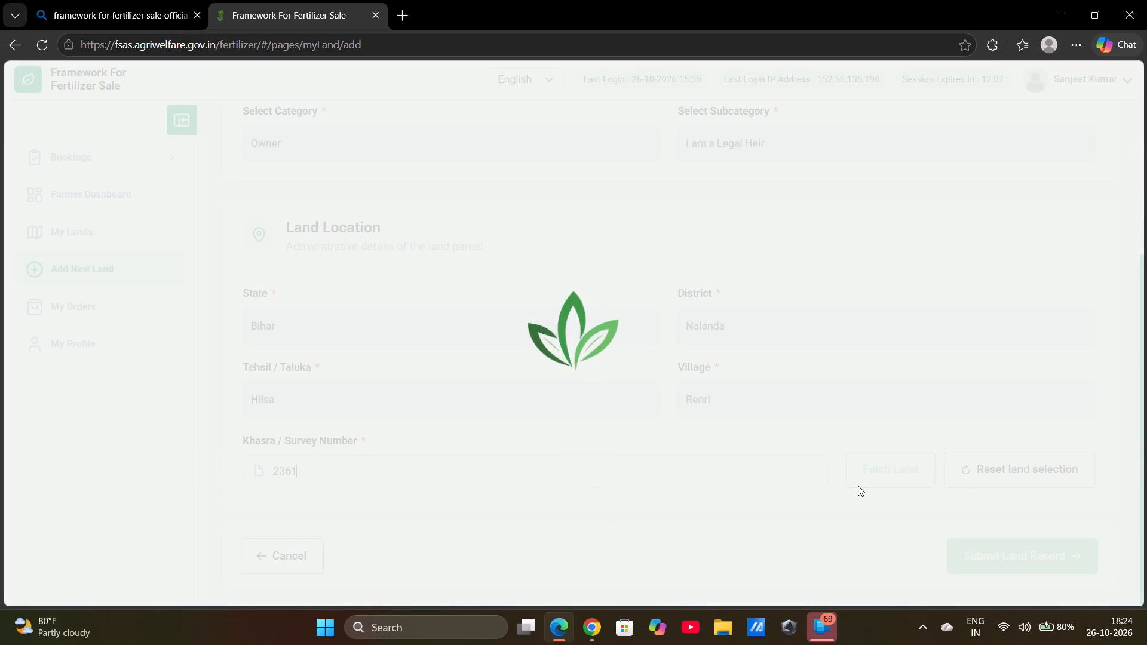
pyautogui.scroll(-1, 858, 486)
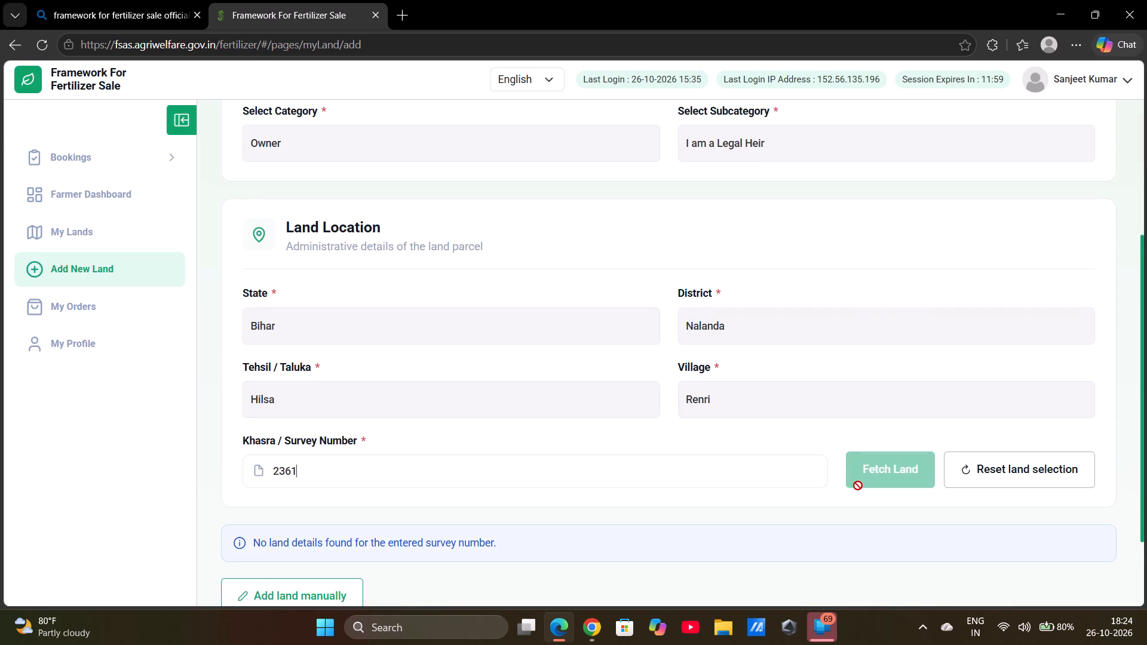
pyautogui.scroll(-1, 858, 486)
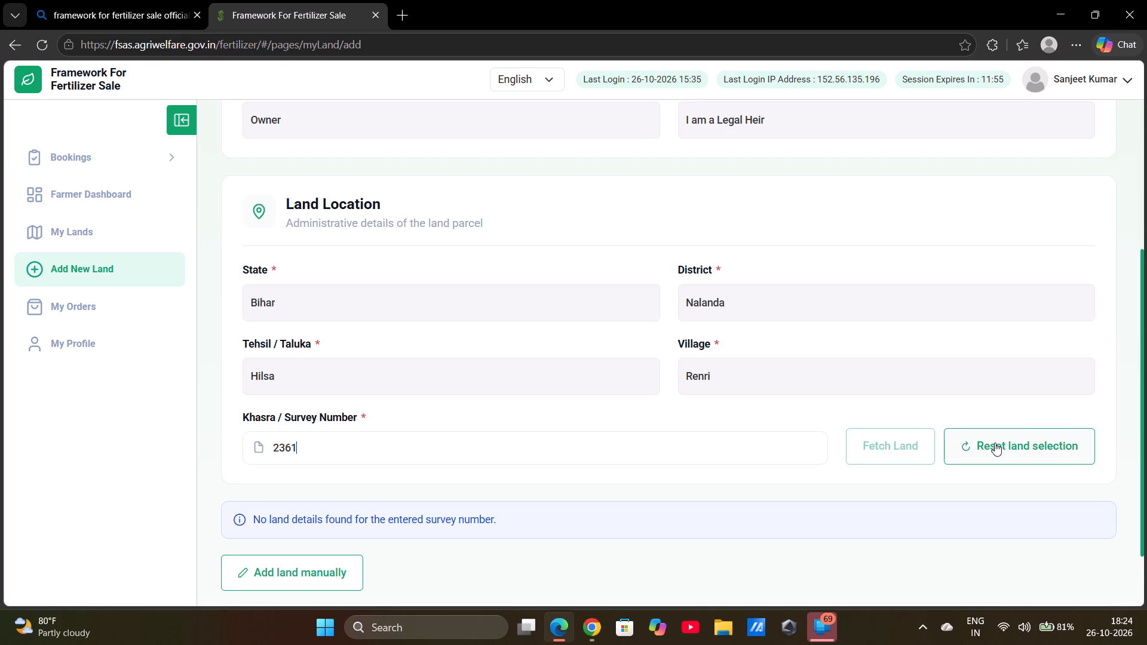
# Reset the land selection, re-enter Khasra / Survey Number 2361 and fetch the land details again.
pyautogui.click(995, 443)
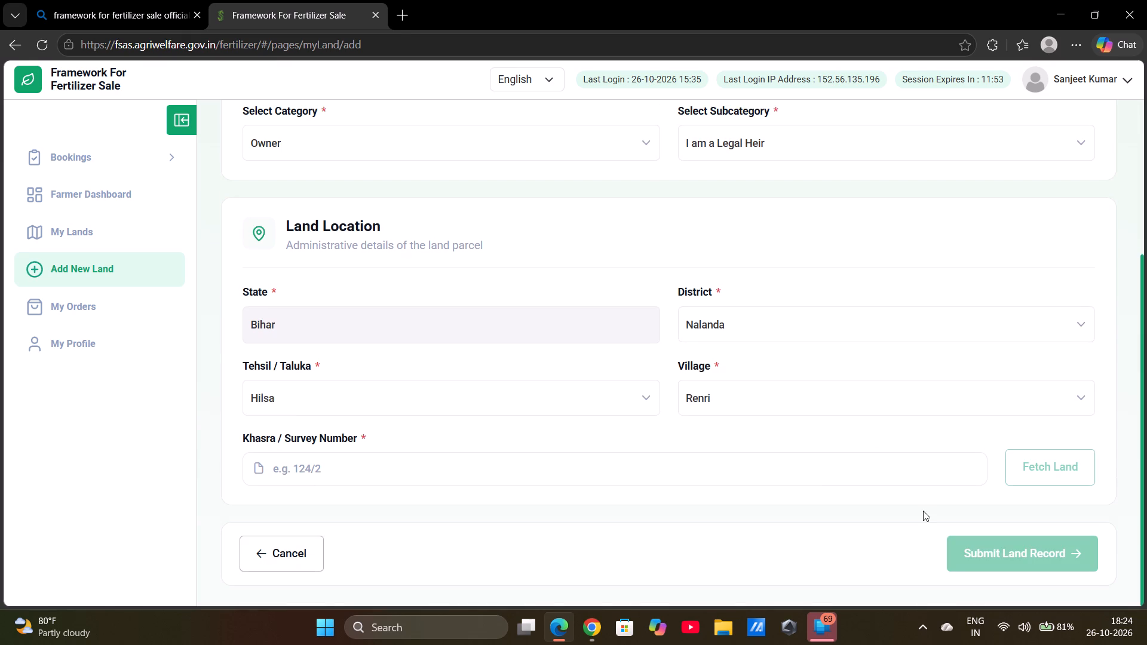
pyautogui.click(851, 494)
pyautogui.click(772, 475)
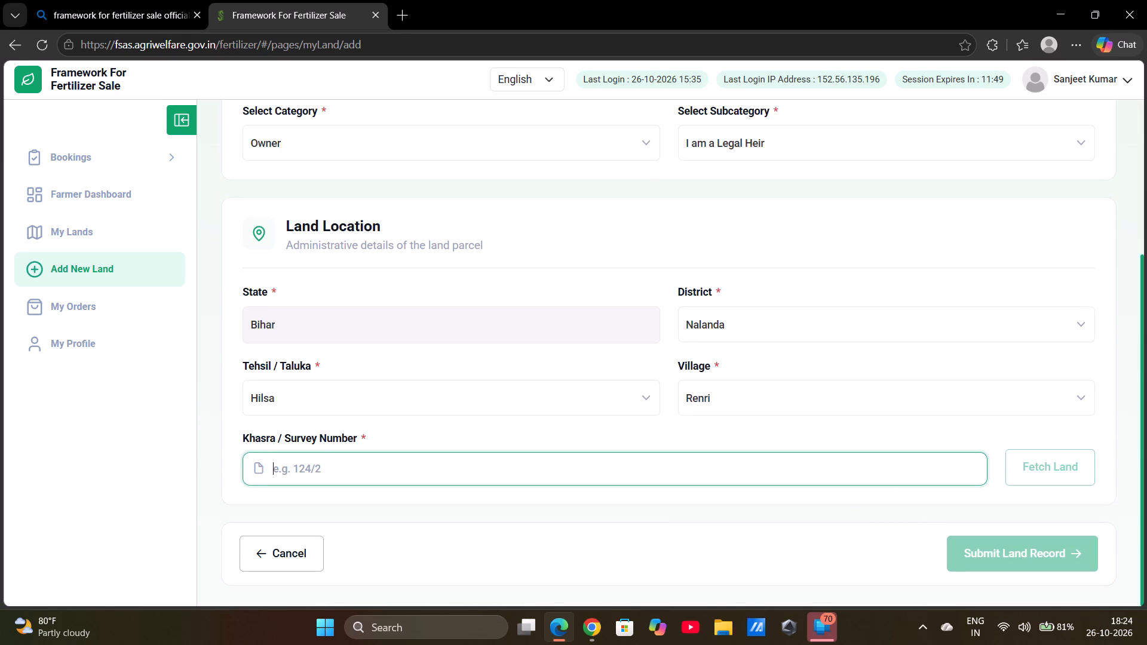
pyautogui.press('2')
pyautogui.press('3')
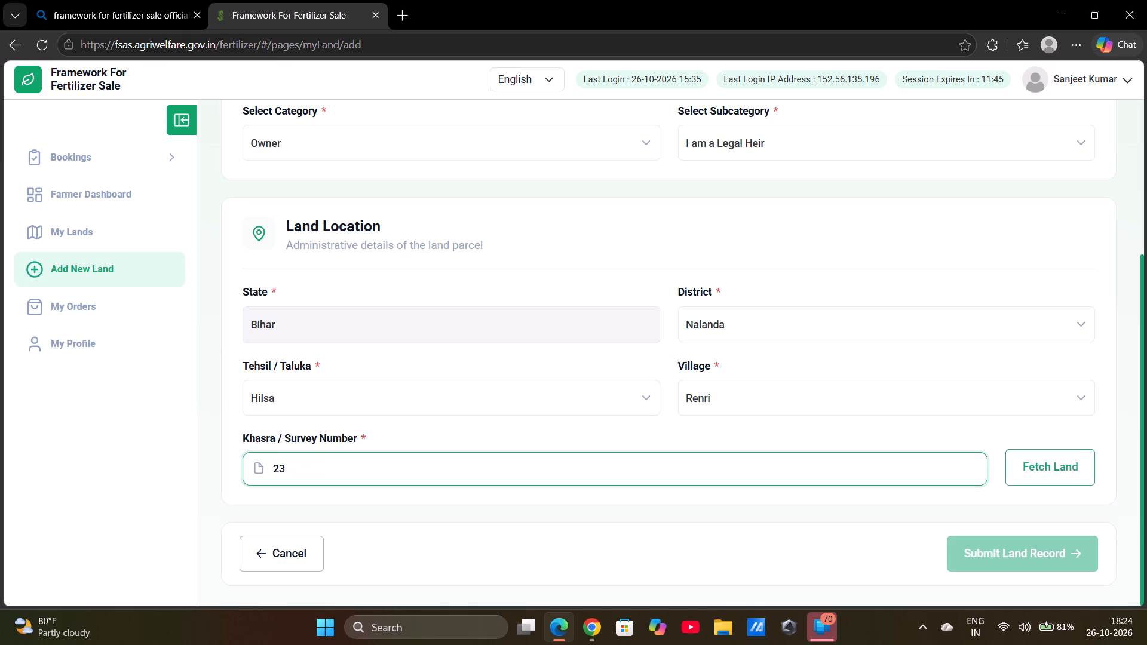
pyautogui.write('621')
pyautogui.press('BackSpace')
pyautogui.press('BackSpace')
pyautogui.press('BackSpace')
pyautogui.write('61')
pyautogui.click(1010, 466)
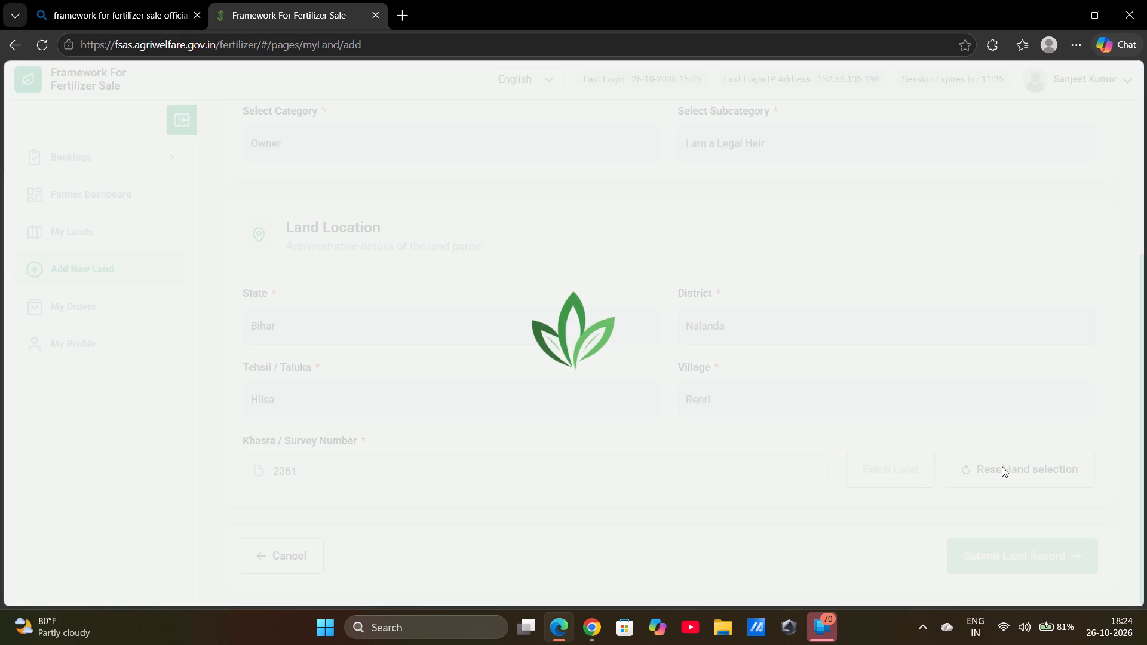
pyautogui.scroll(-2, 933, 469)
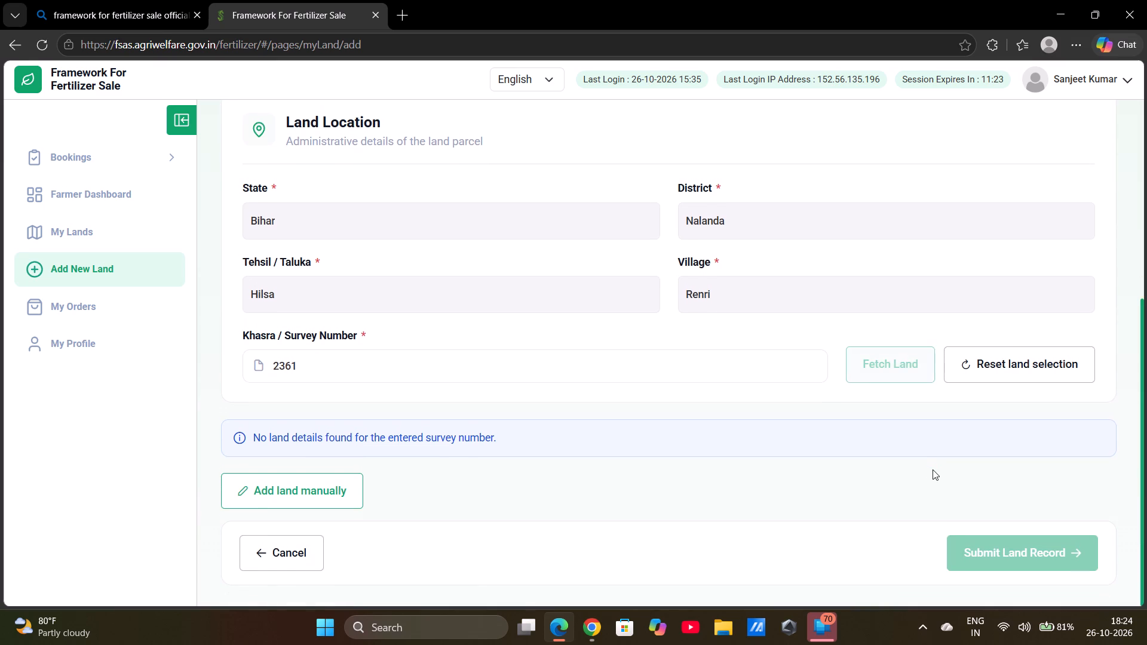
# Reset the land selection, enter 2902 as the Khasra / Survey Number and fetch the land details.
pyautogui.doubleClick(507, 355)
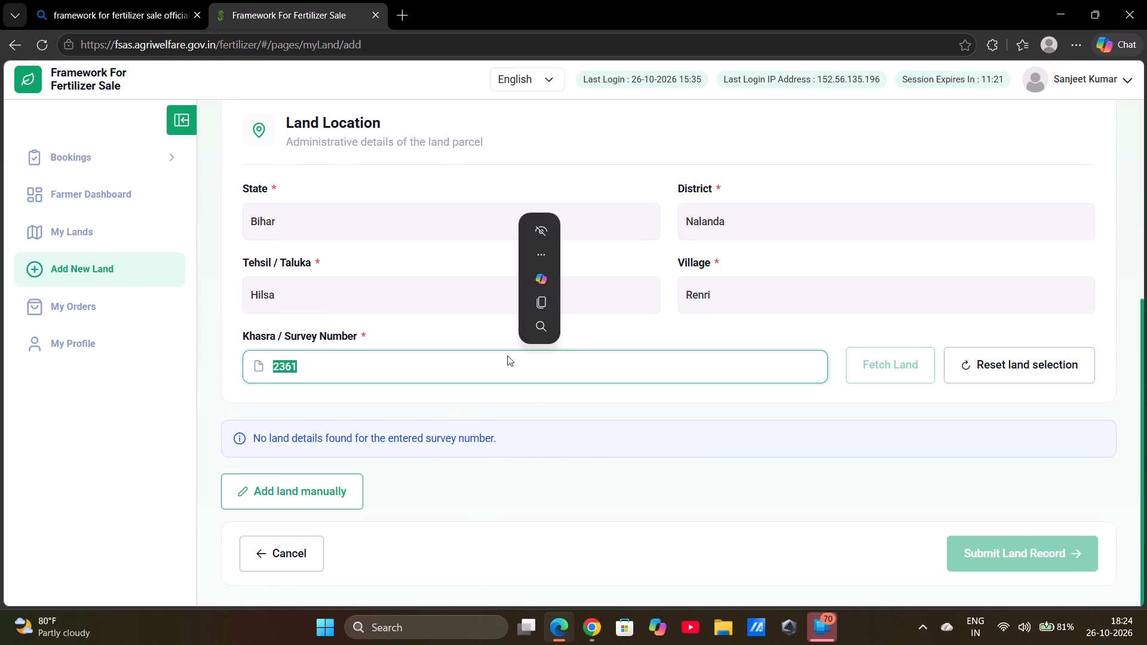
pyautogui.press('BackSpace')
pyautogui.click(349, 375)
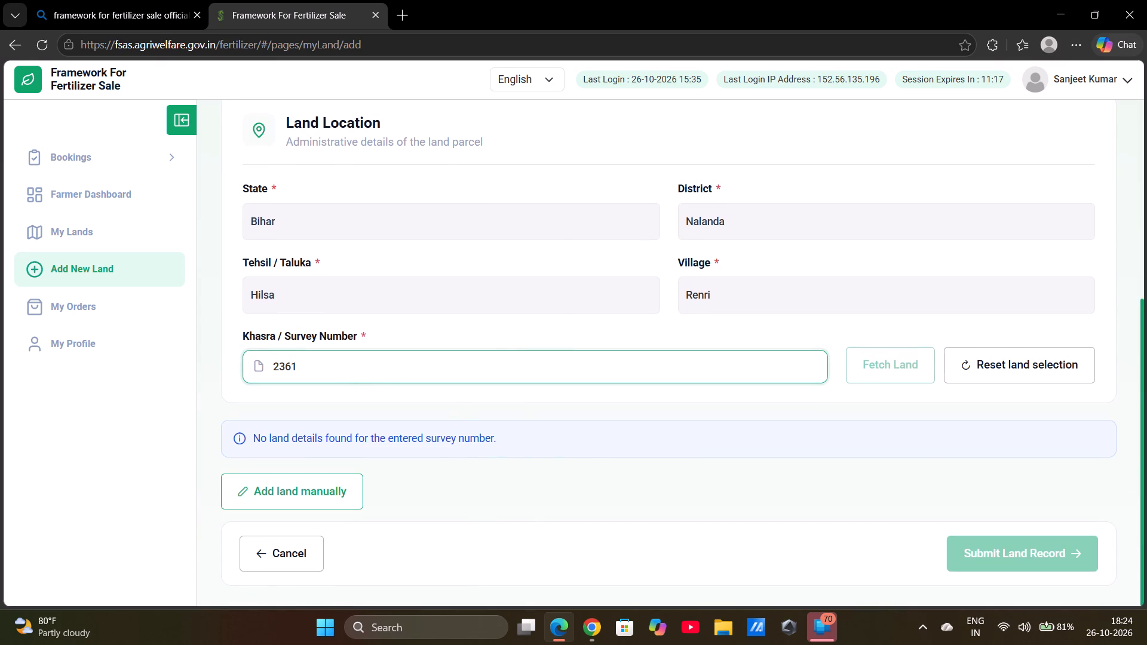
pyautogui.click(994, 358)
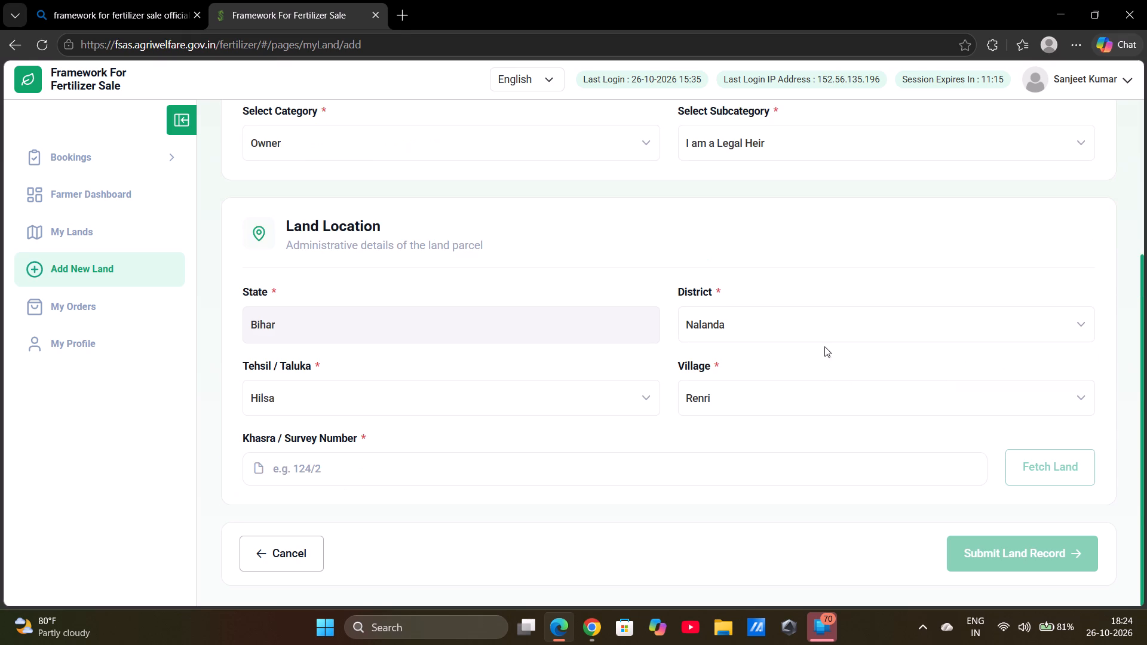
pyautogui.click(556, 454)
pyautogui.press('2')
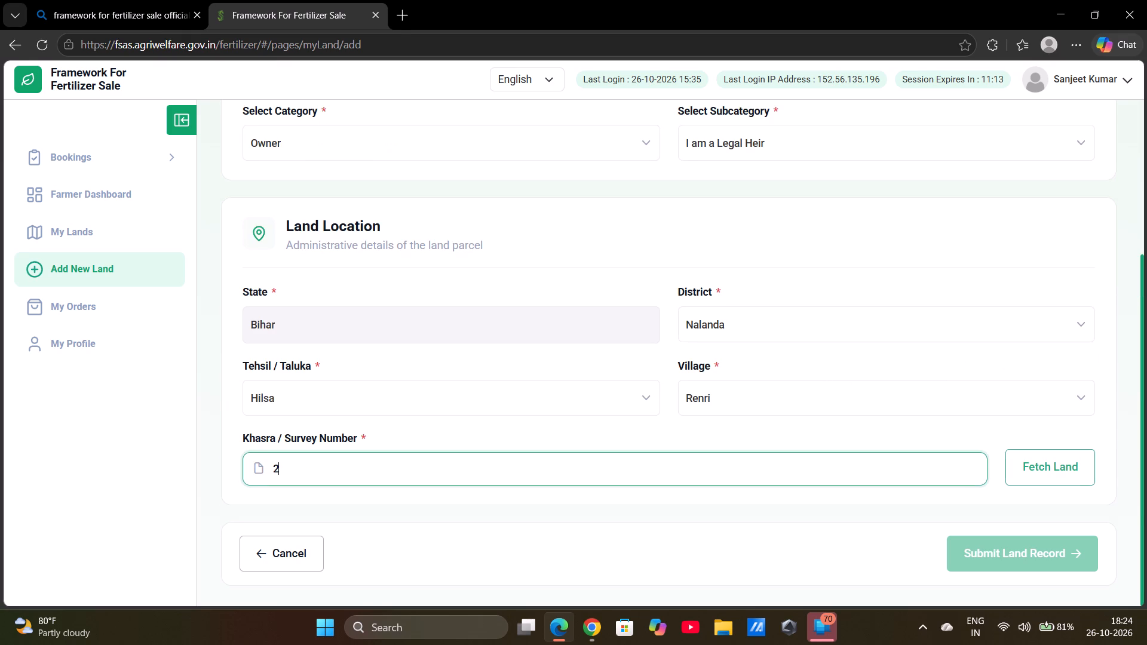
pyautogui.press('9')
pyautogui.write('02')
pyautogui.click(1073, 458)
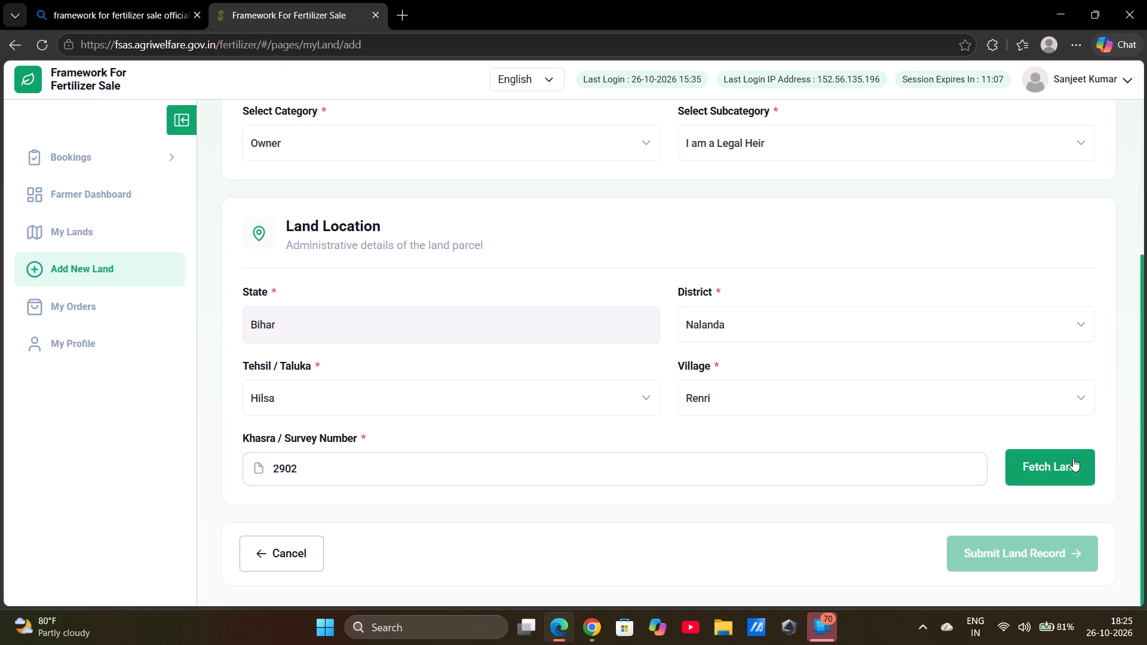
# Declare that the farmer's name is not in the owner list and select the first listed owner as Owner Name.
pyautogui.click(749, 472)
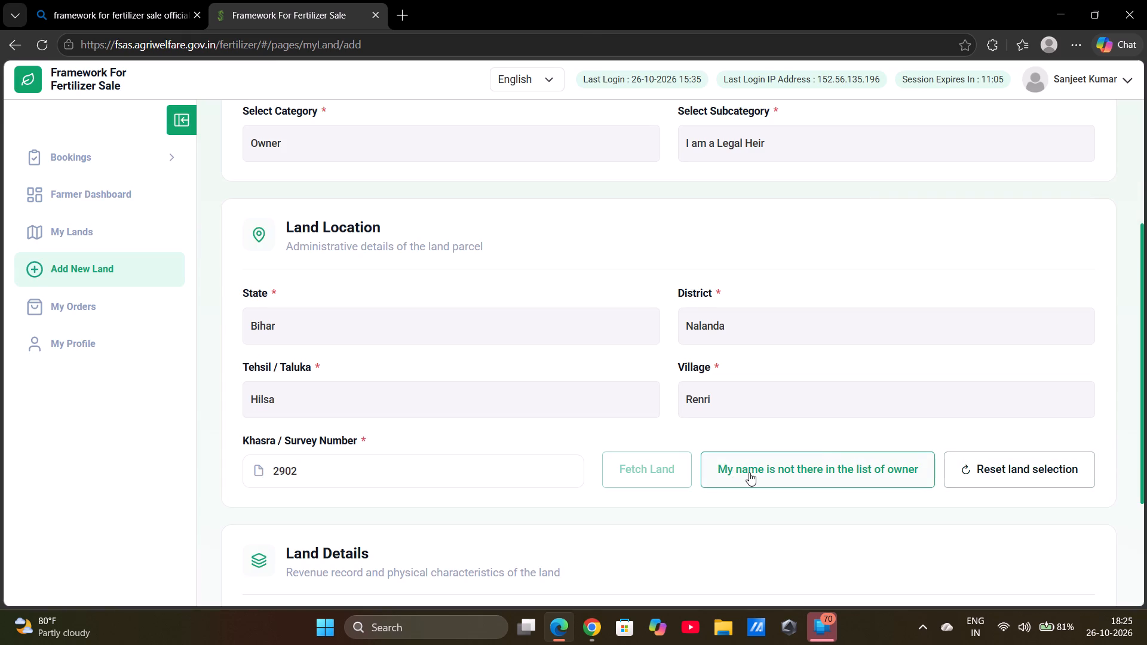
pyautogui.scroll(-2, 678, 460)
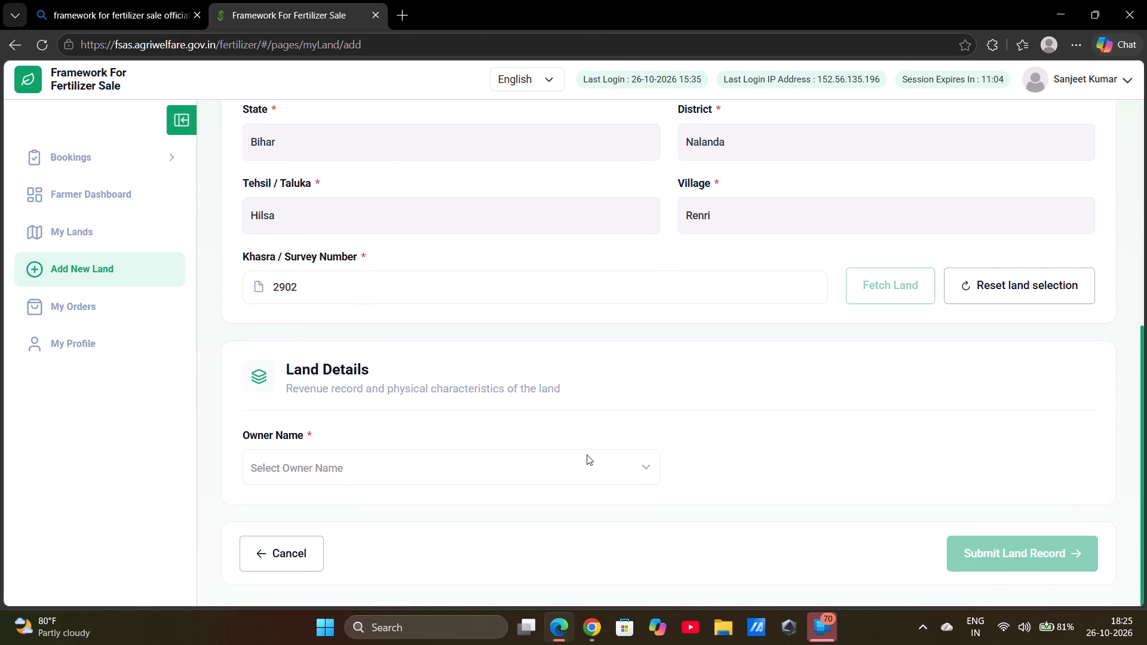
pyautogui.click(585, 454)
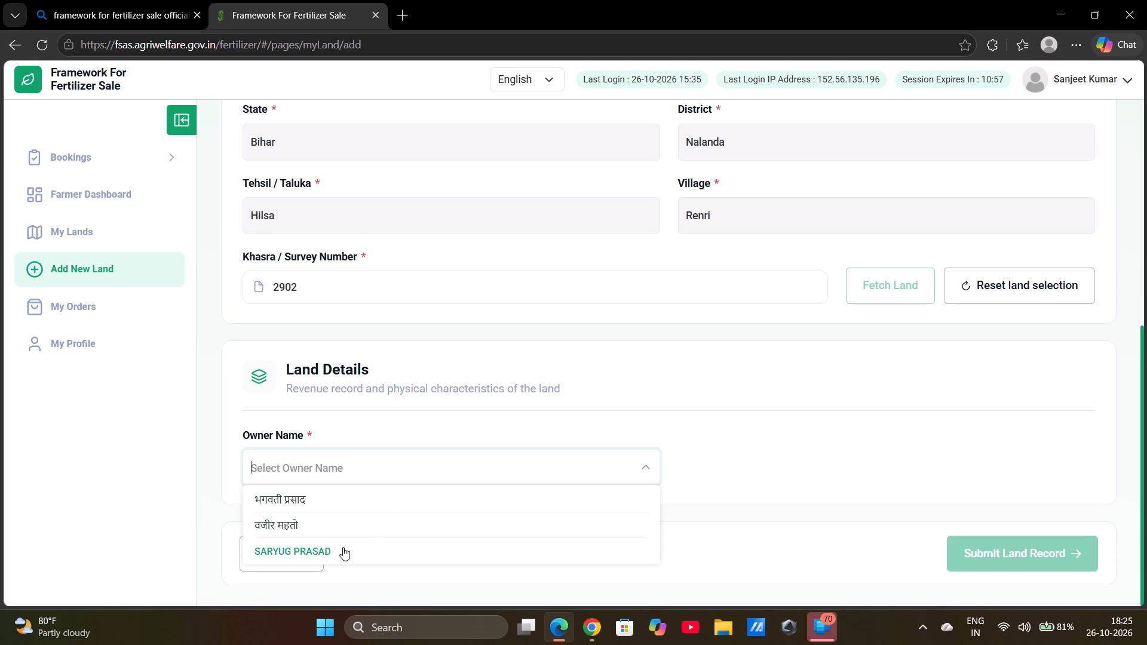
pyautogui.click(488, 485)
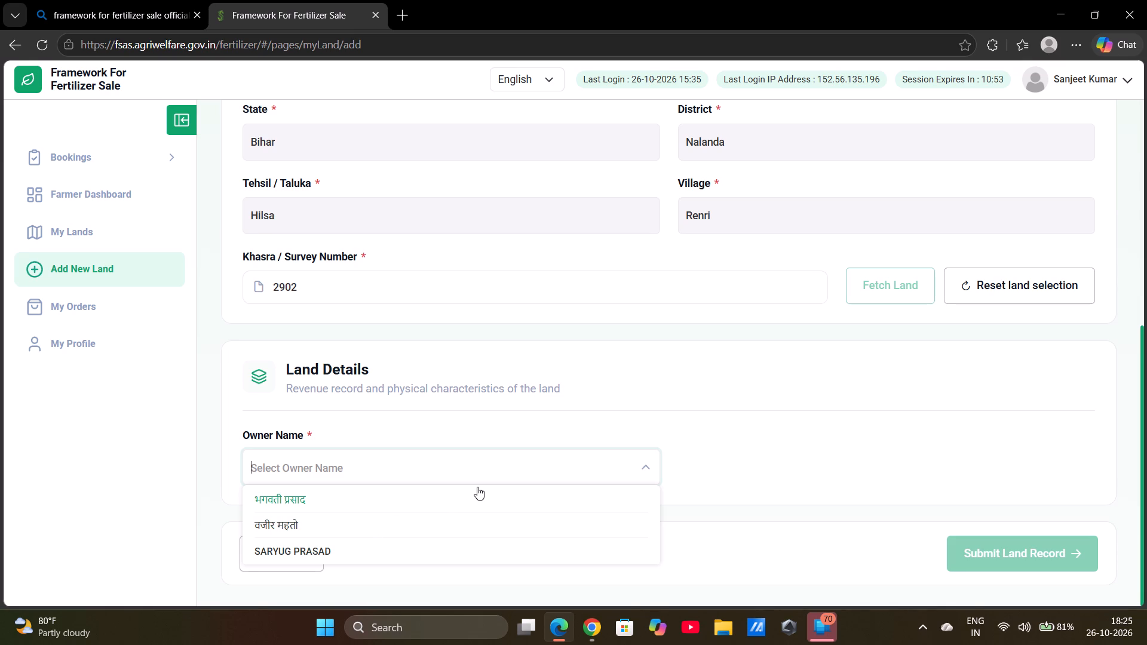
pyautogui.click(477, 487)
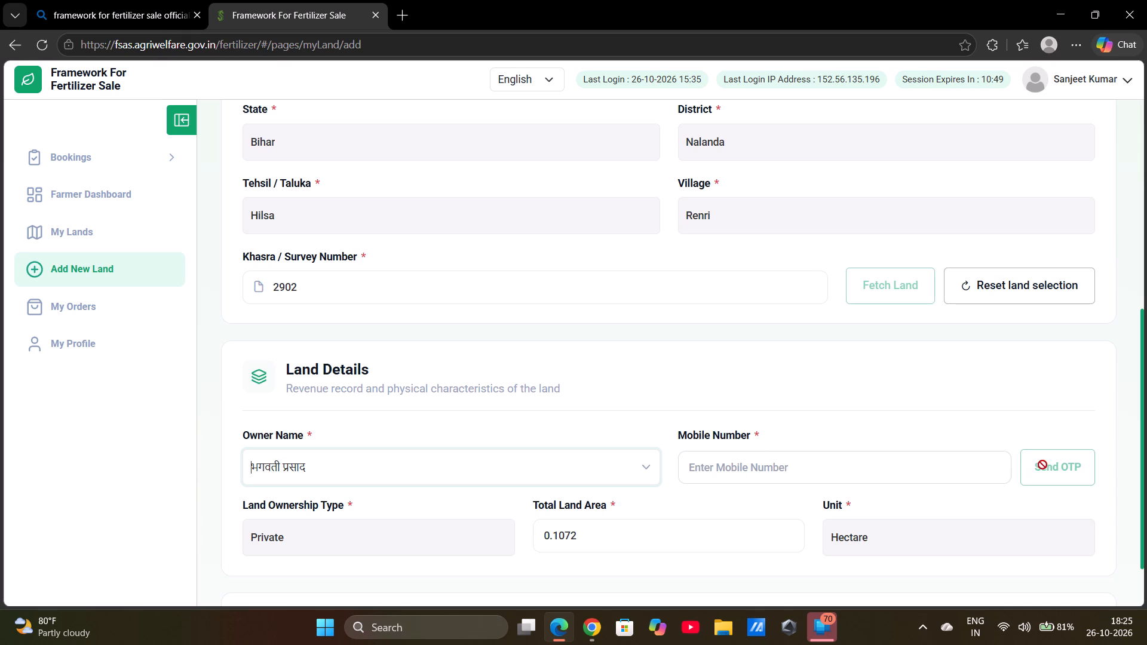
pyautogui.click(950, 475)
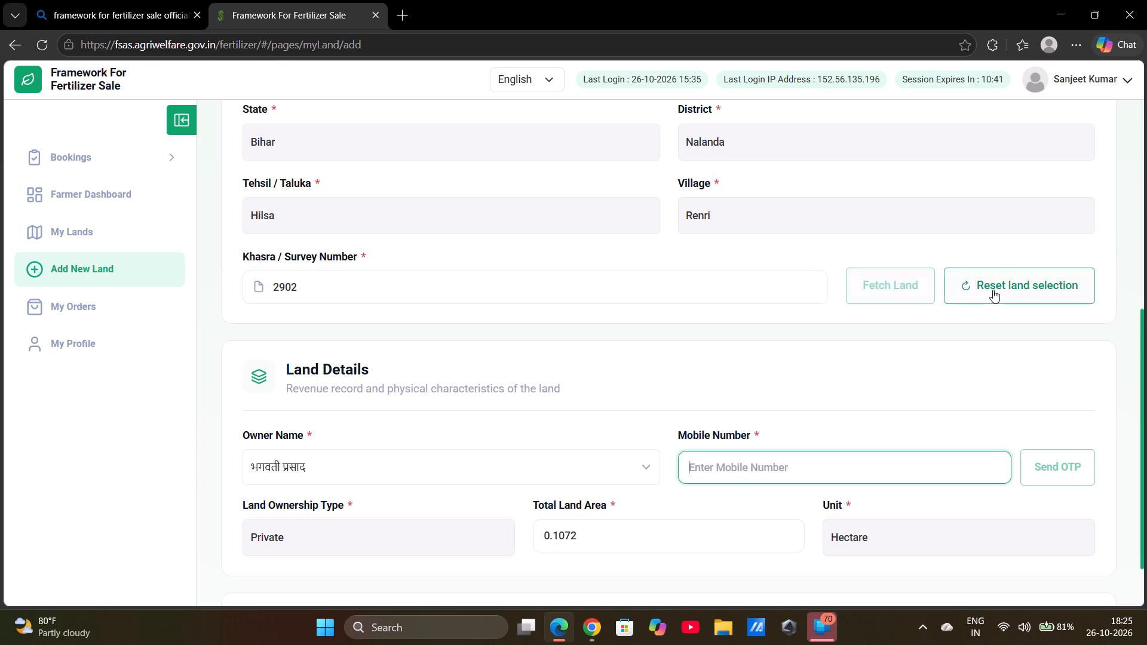
# Reset the land selection to clear Khasra / Survey Number 2902 and its fetched land details.
pyautogui.scroll(2, 805, 286)
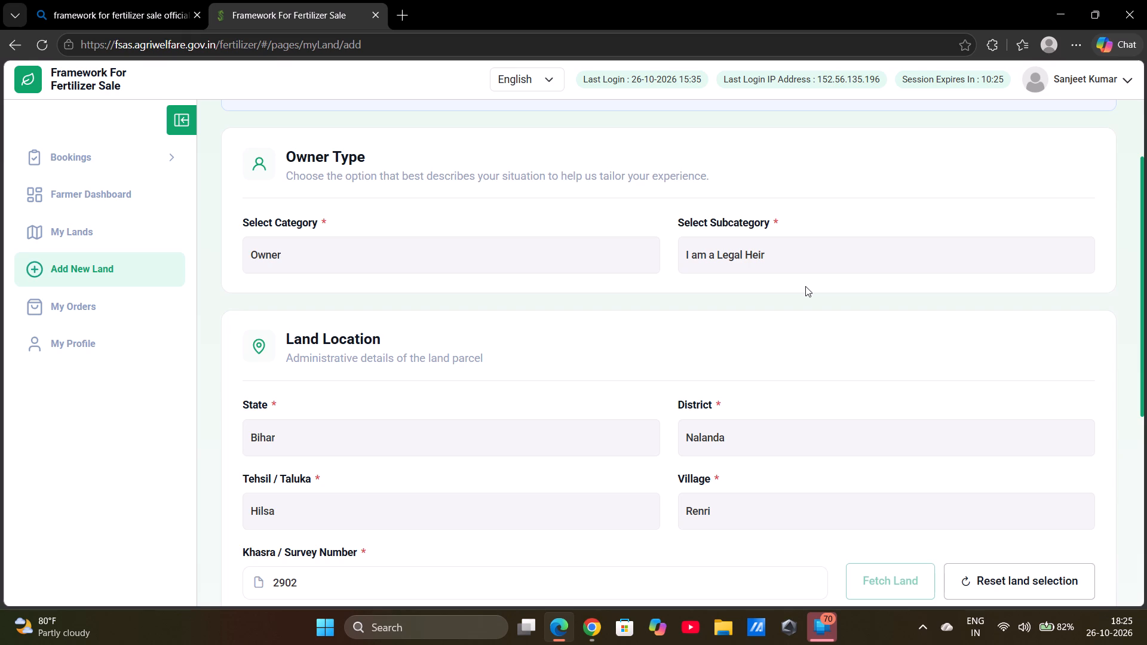
pyautogui.scroll(-3, 805, 286)
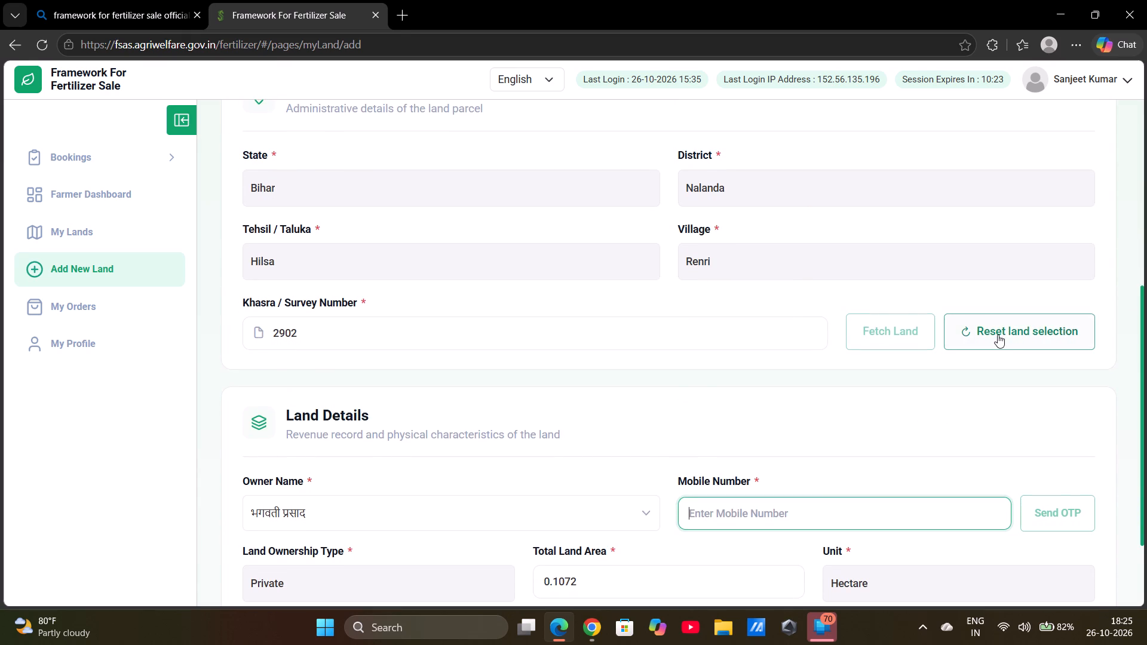
pyautogui.scroll(-5, 799, 644)
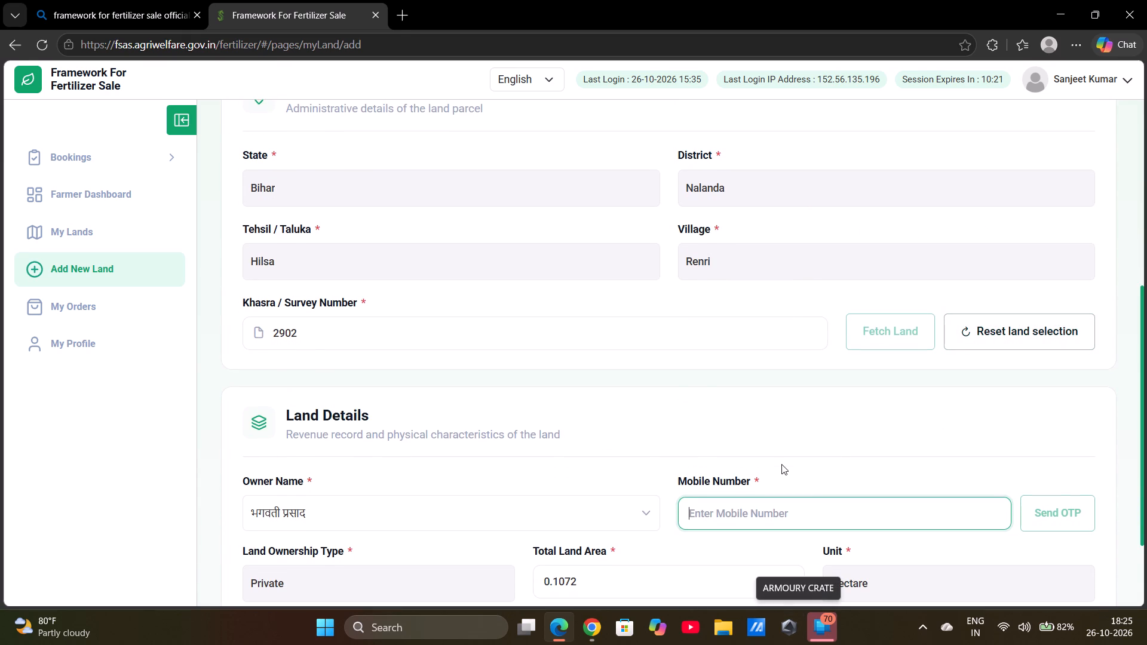
pyautogui.scroll(-5, 781, 464)
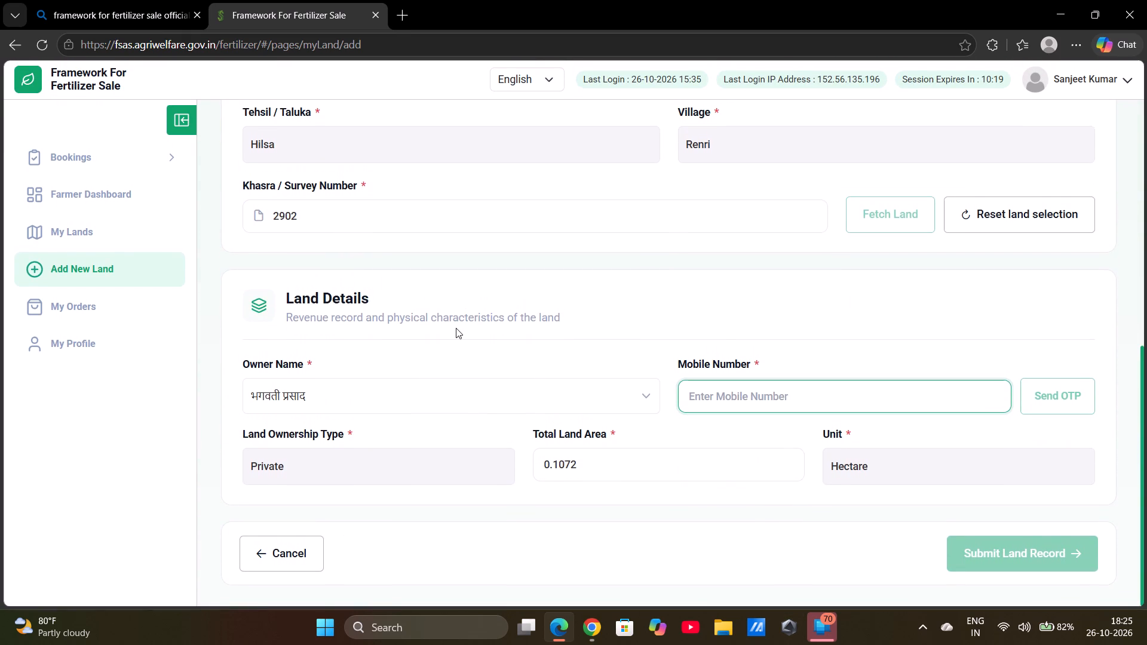
pyautogui.scroll(1, 456, 328)
pyautogui.click(427, 322)
pyautogui.press('BackSpace')
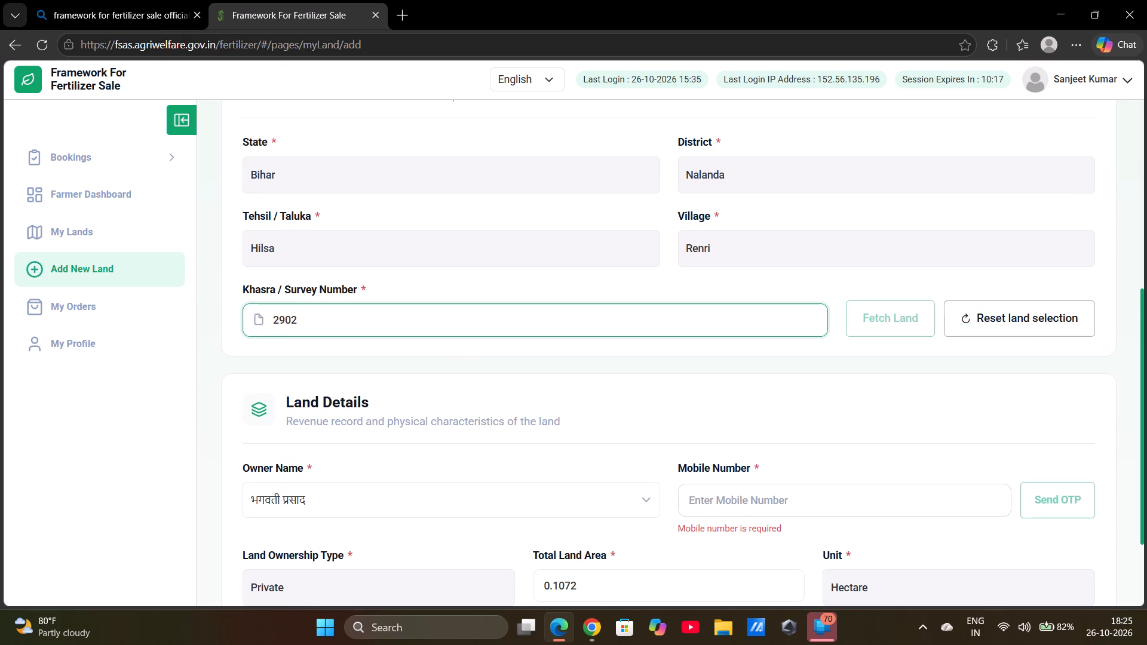
pyautogui.press('BackSpace')
pyautogui.press('BackSpace')
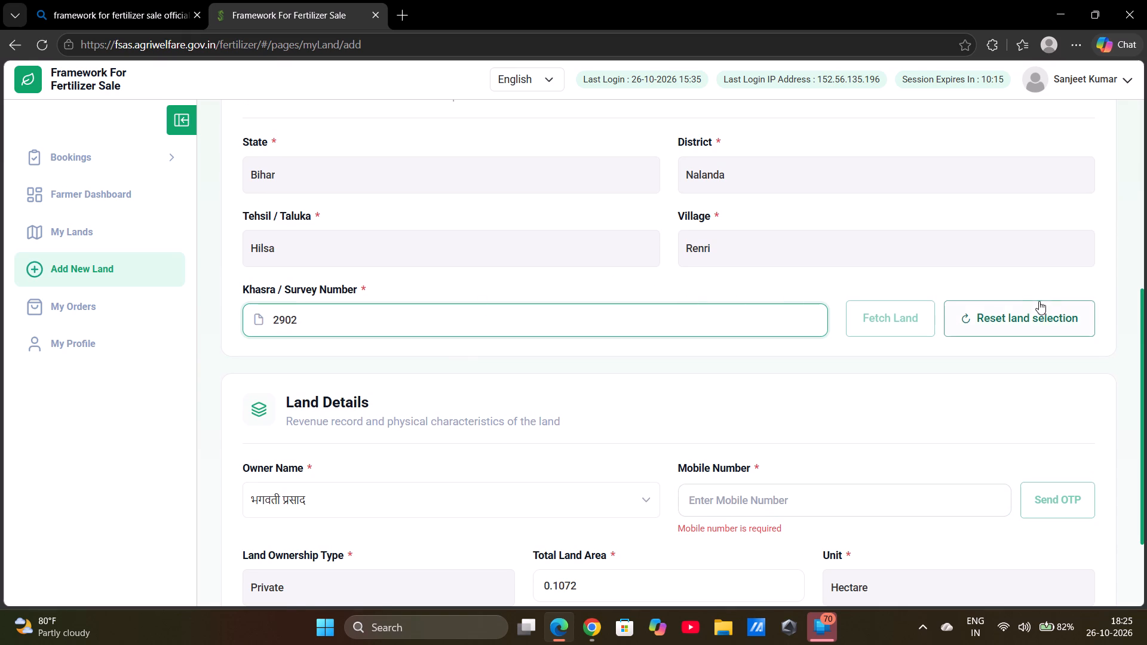
pyautogui.click(1042, 312)
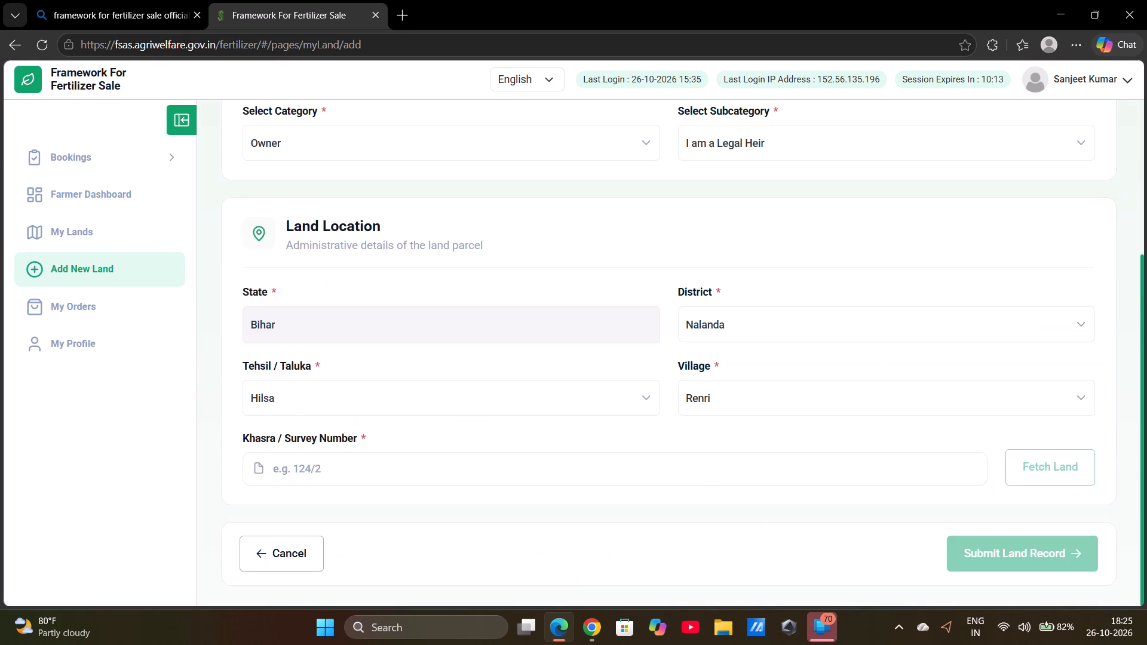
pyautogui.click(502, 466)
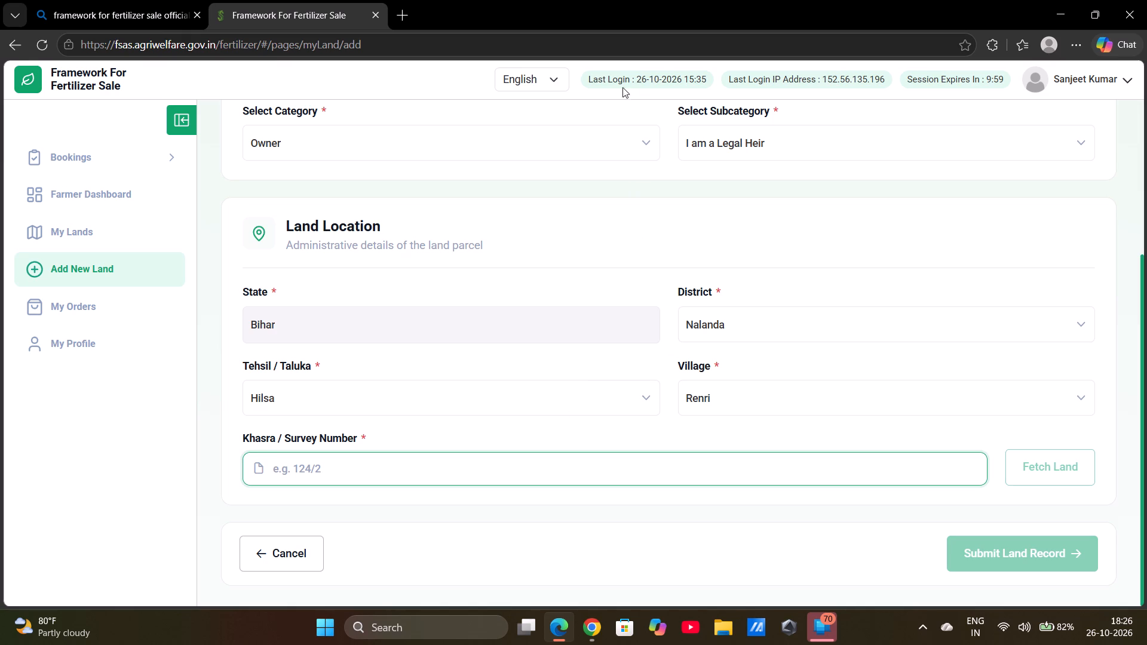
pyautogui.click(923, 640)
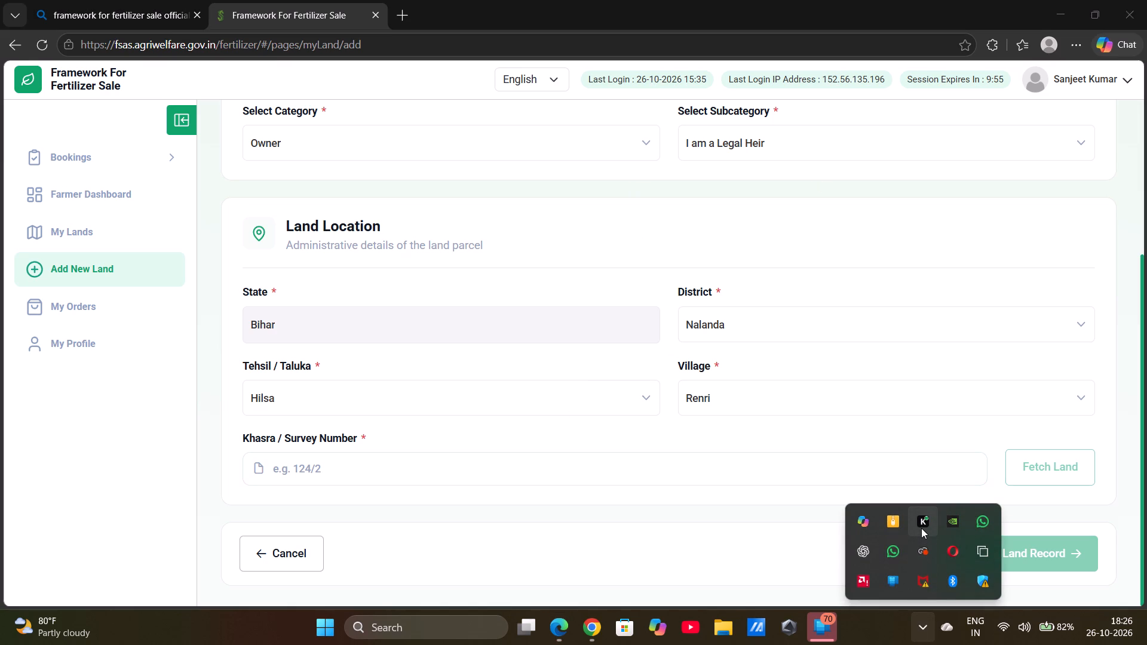
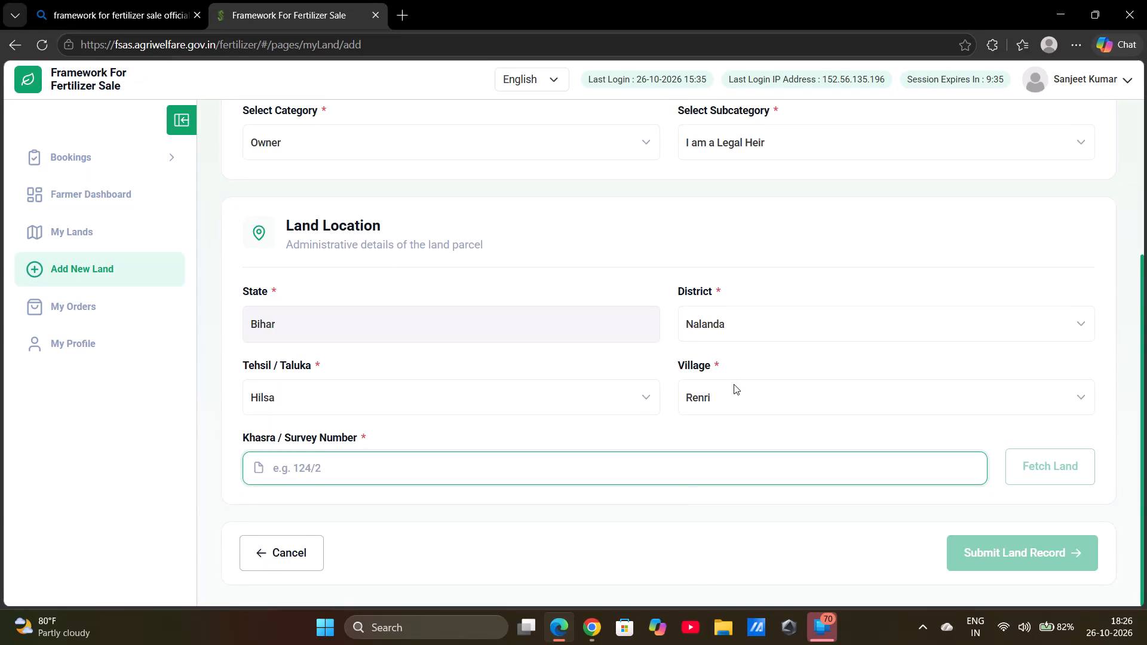
# Cancel the unfinished new land entry and return to the land records list.
pyautogui.click(734, 384)
pyautogui.click(734, 384)
pyautogui.click(734, 384)
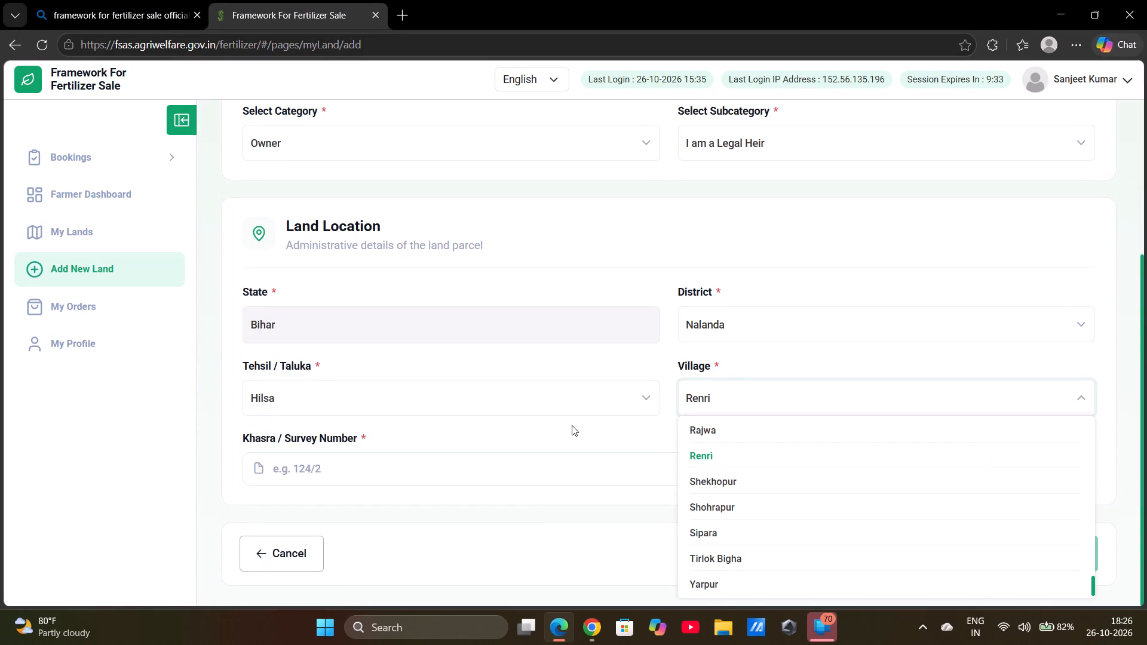
pyautogui.click(335, 533)
pyautogui.click(287, 555)
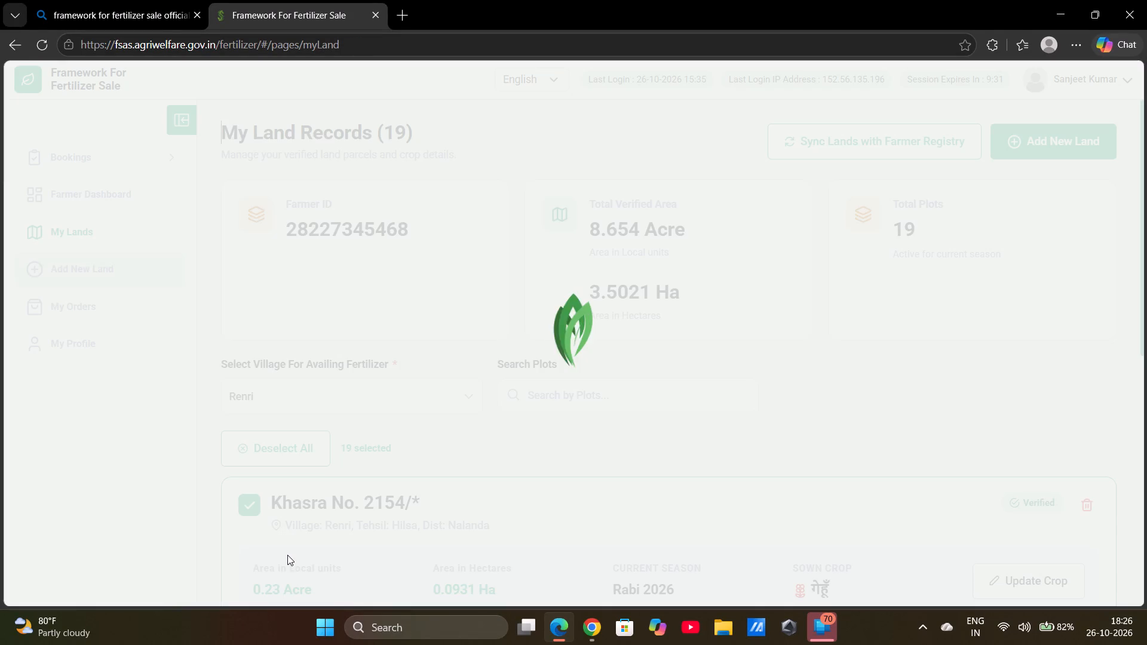
# Examine the verified area, plot summary and the Renri plots listed on the first page of the land records.
pyautogui.scroll(-2, 450, 490)
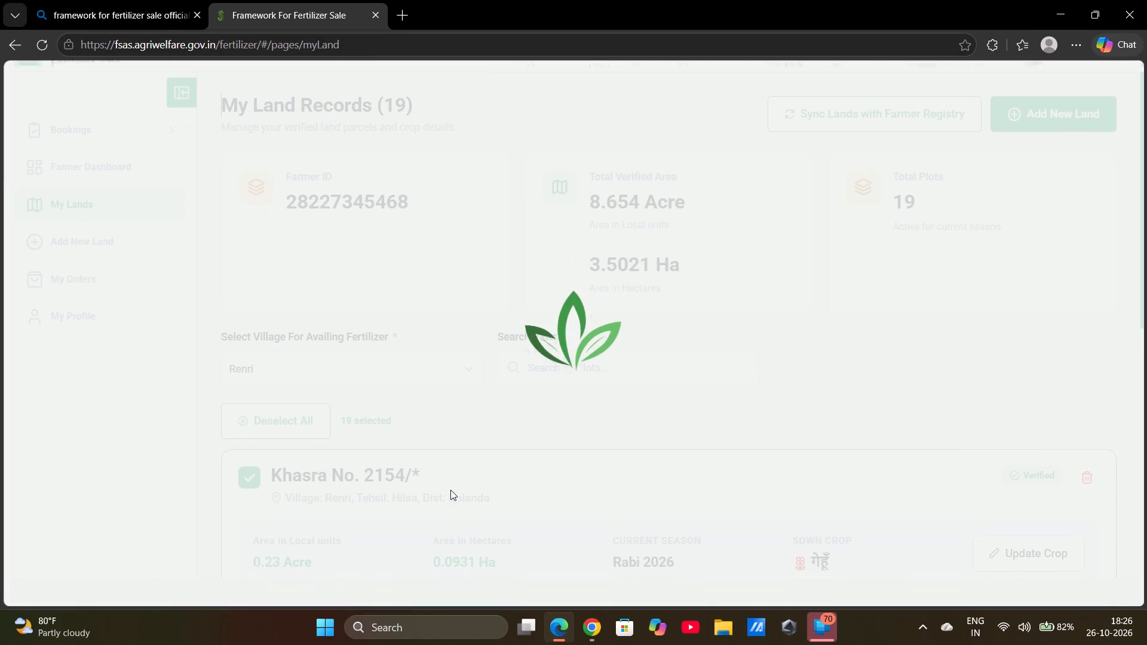
pyautogui.scroll(-3, 450, 490)
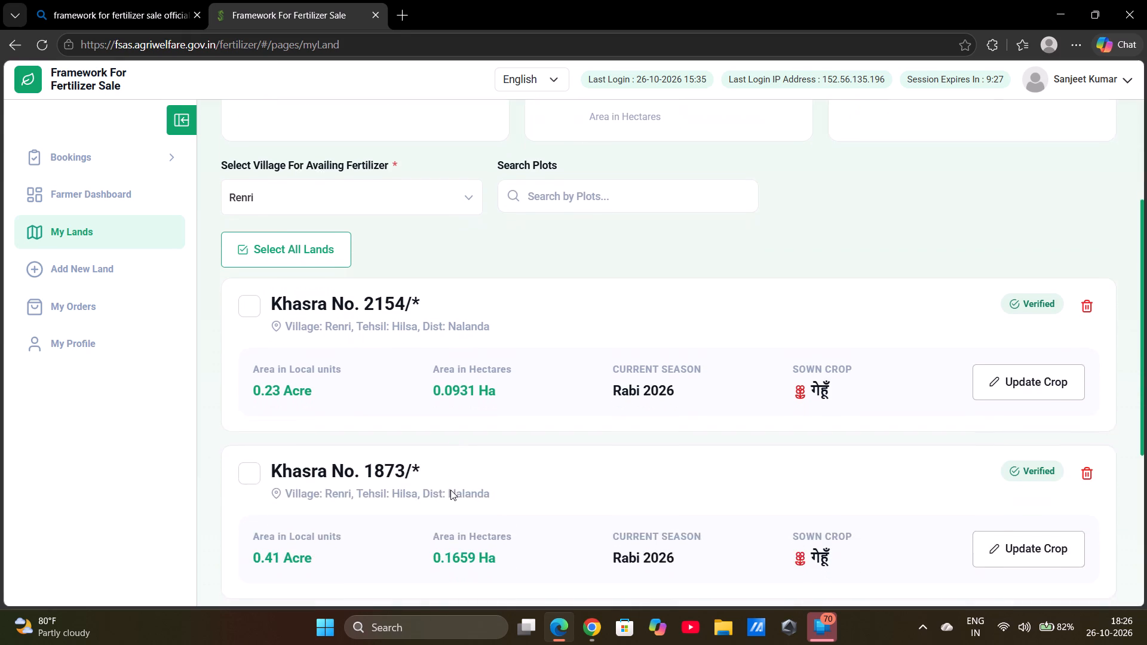
pyautogui.scroll(-2, 450, 490)
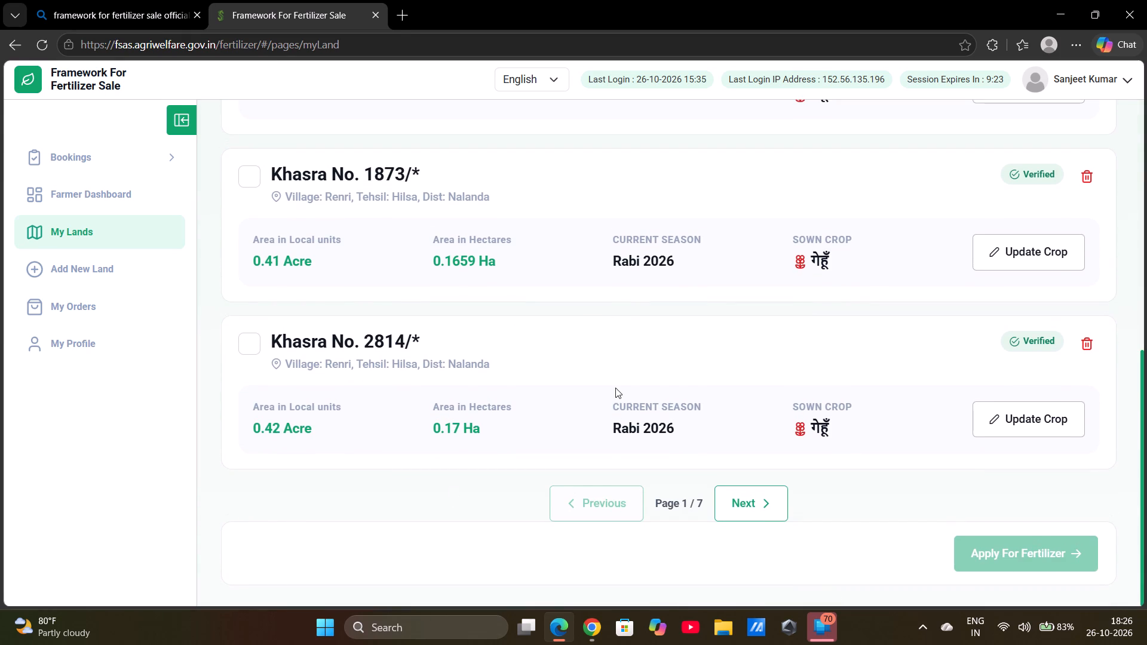
pyautogui.scroll(3, 615, 388)
pyautogui.scroll(2, 849, 214)
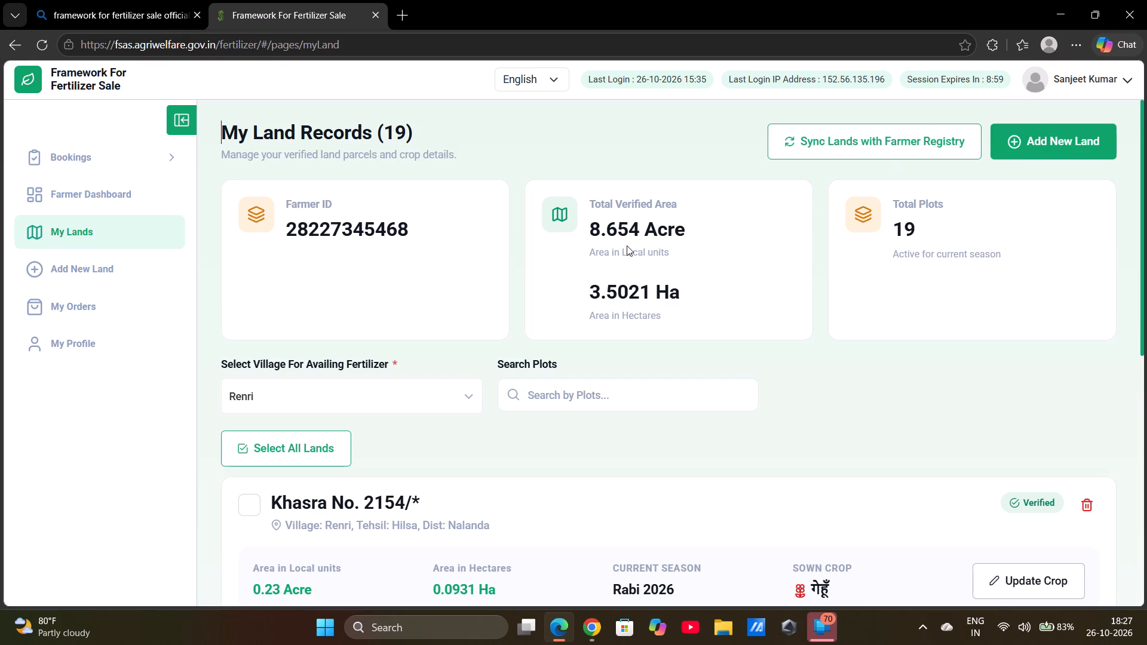
pyautogui.scroll(-3, 634, 260)
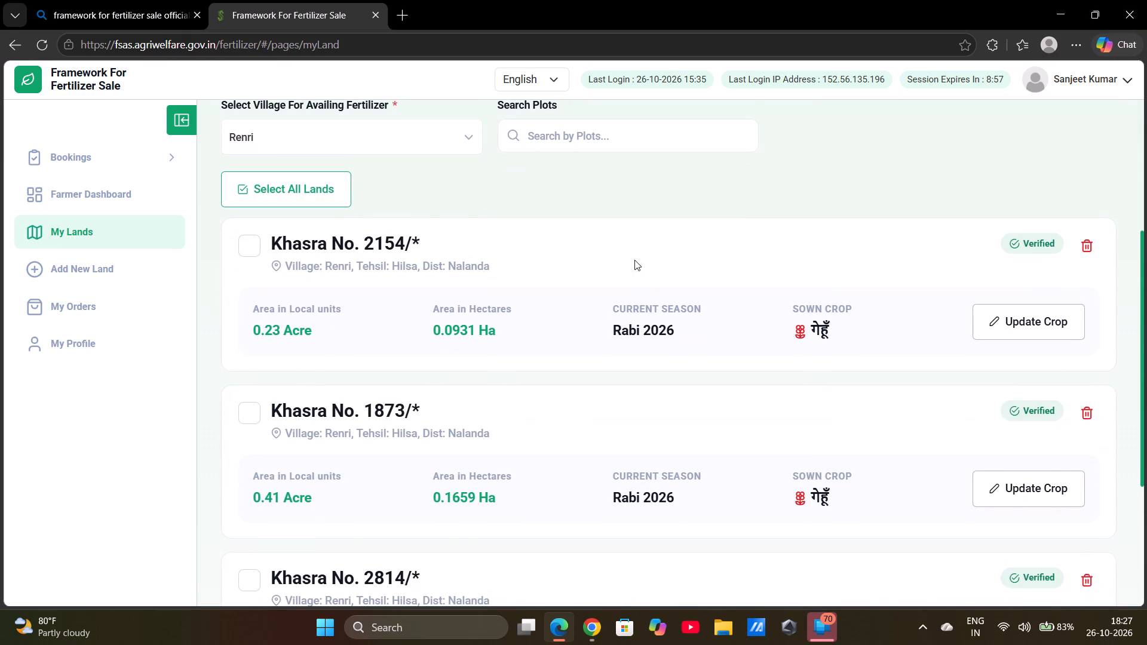
pyautogui.scroll(-1, 634, 260)
pyautogui.scroll(-1, 752, 257)
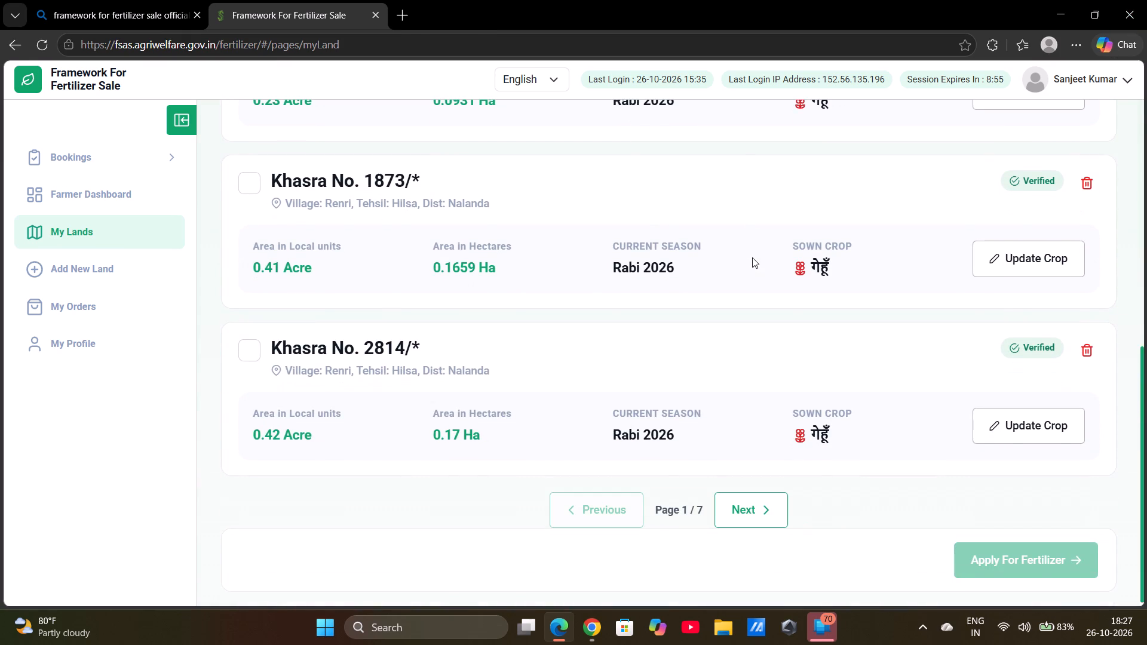
pyautogui.scroll(-1, 752, 257)
pyautogui.scroll(3, 752, 257)
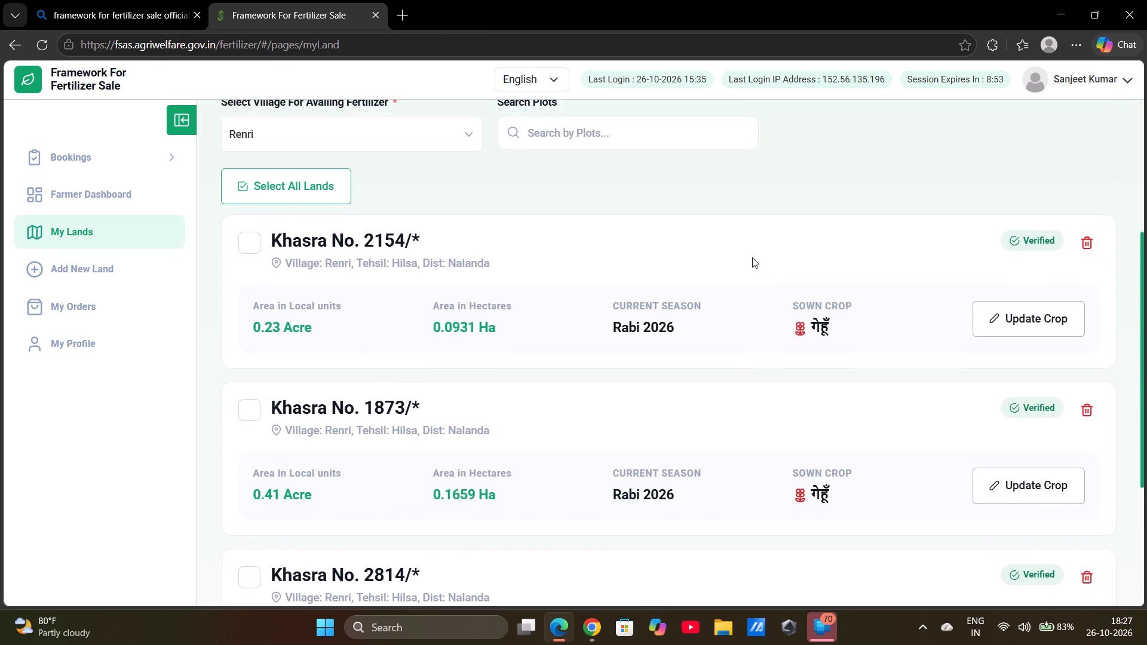
pyautogui.scroll(2, 752, 257)
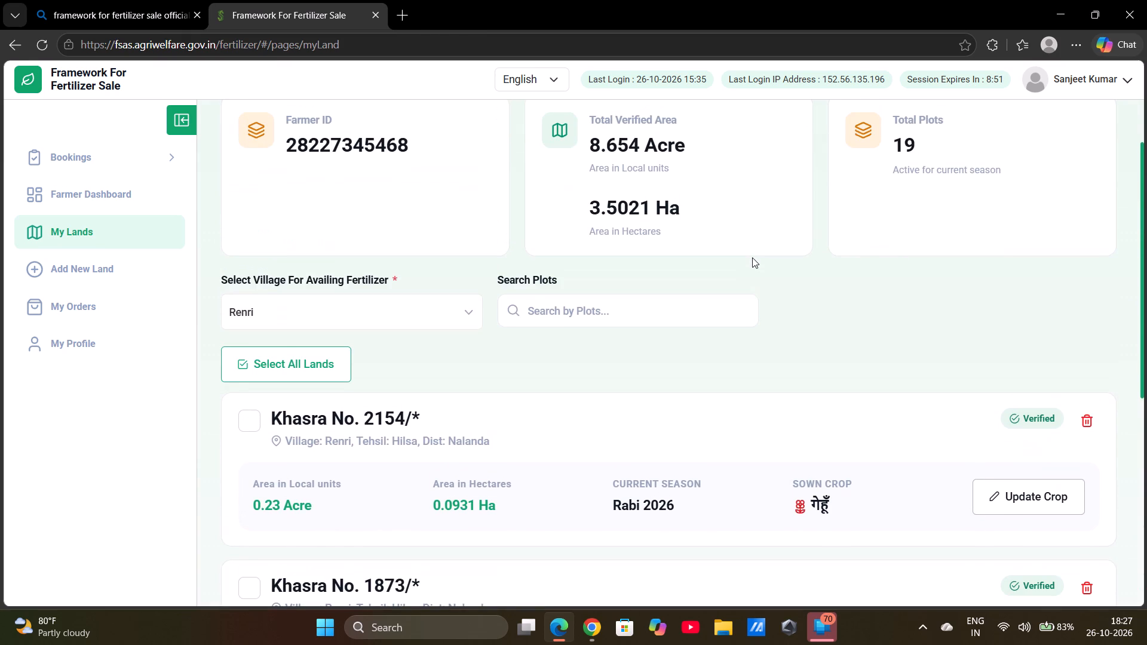
pyautogui.scroll(-2, 916, 330)
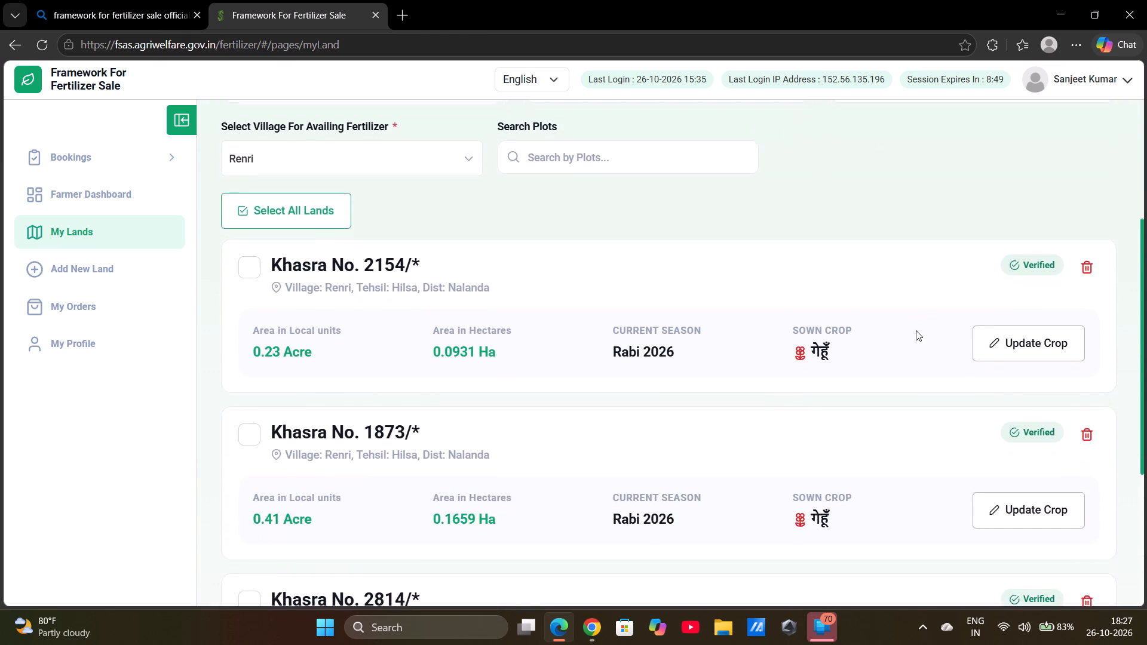
pyautogui.scroll(-2, 916, 330)
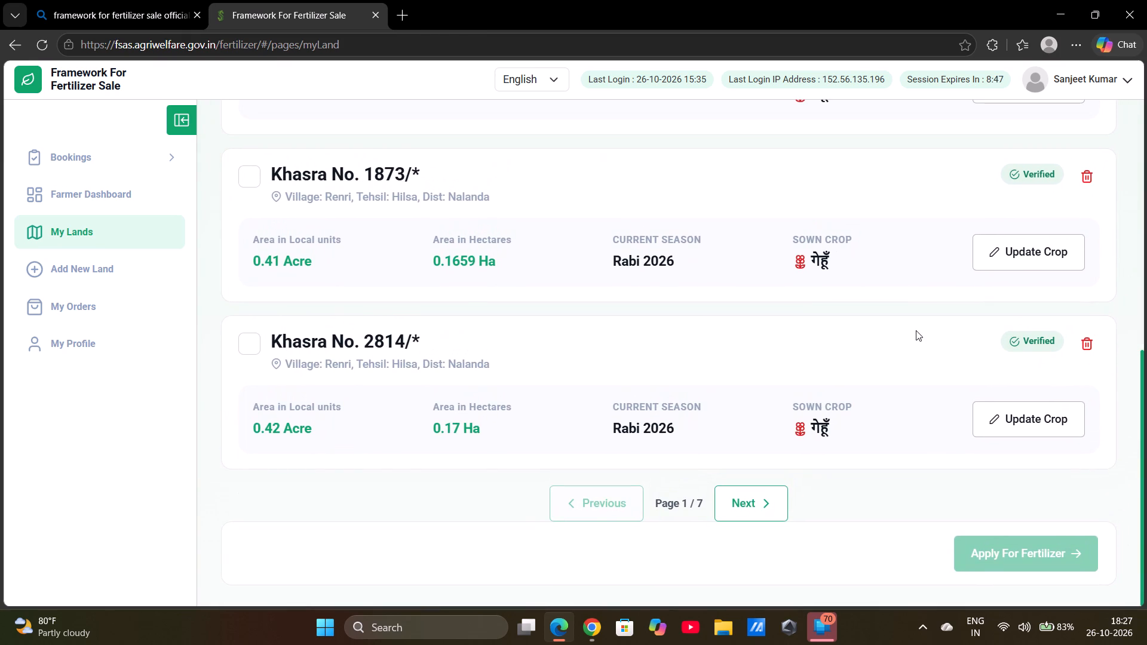
pyautogui.scroll(2, 1036, 338)
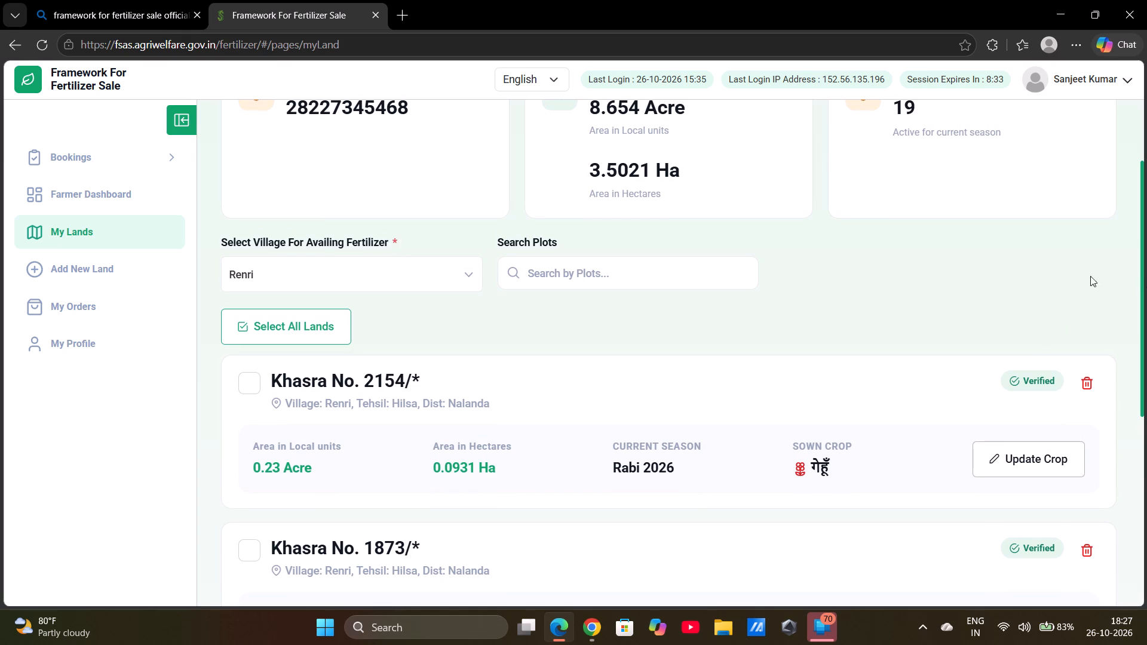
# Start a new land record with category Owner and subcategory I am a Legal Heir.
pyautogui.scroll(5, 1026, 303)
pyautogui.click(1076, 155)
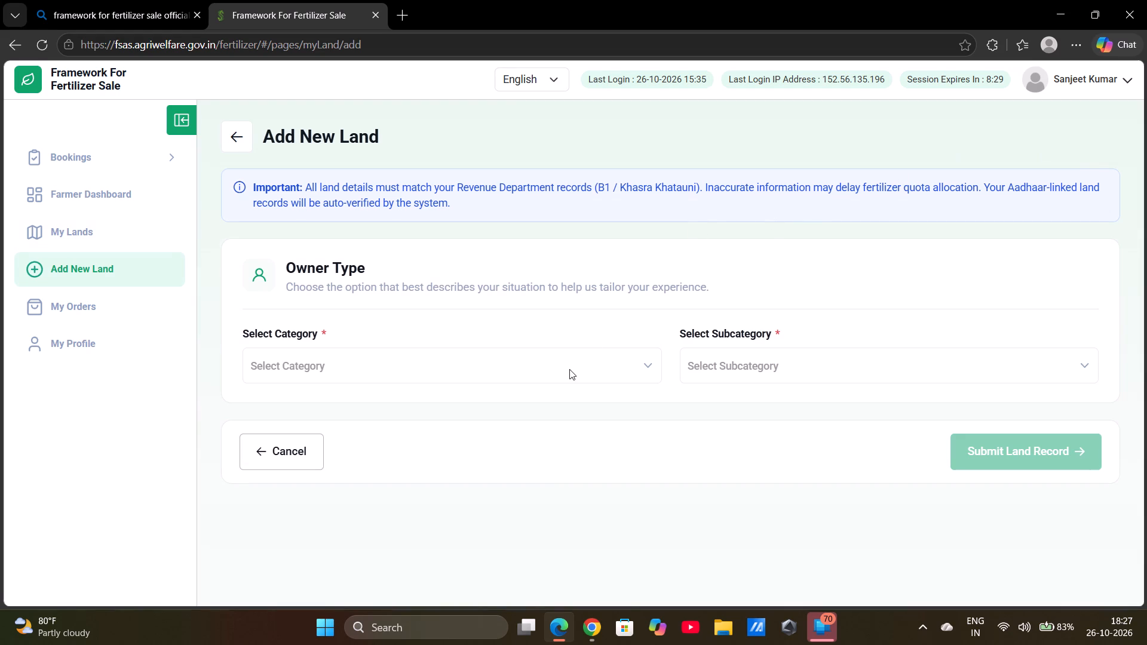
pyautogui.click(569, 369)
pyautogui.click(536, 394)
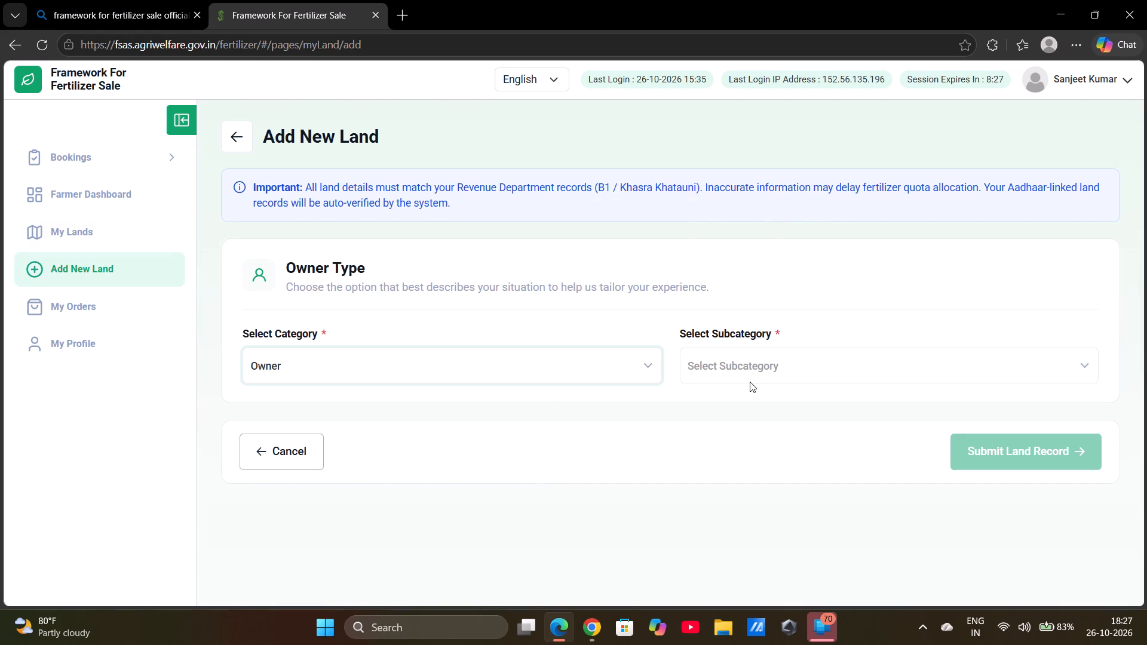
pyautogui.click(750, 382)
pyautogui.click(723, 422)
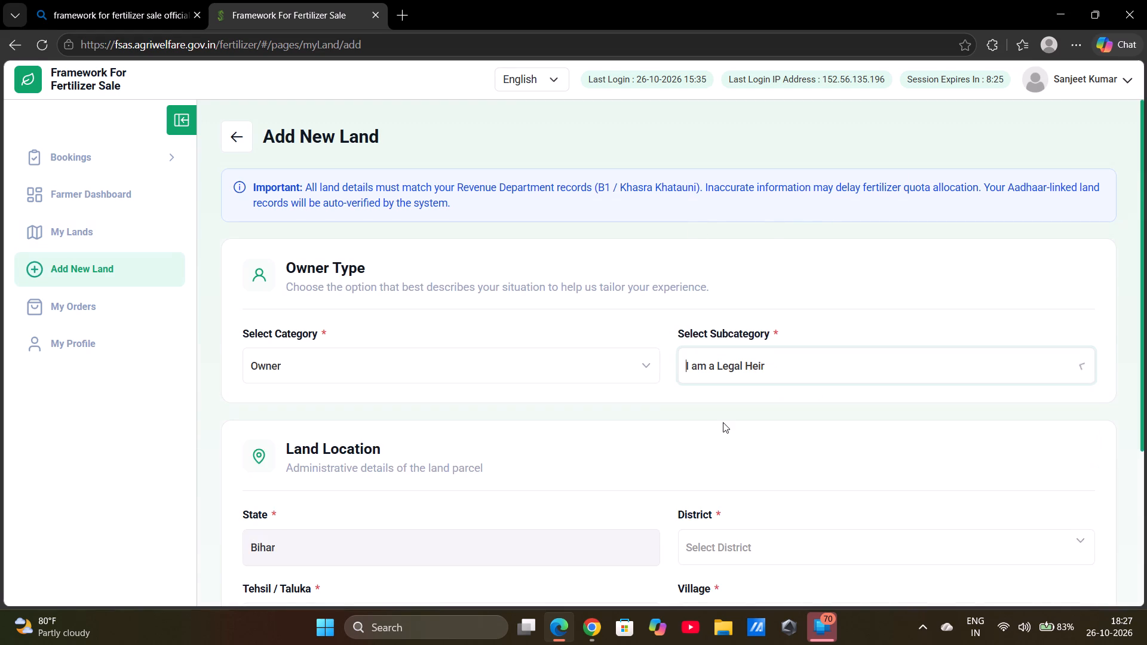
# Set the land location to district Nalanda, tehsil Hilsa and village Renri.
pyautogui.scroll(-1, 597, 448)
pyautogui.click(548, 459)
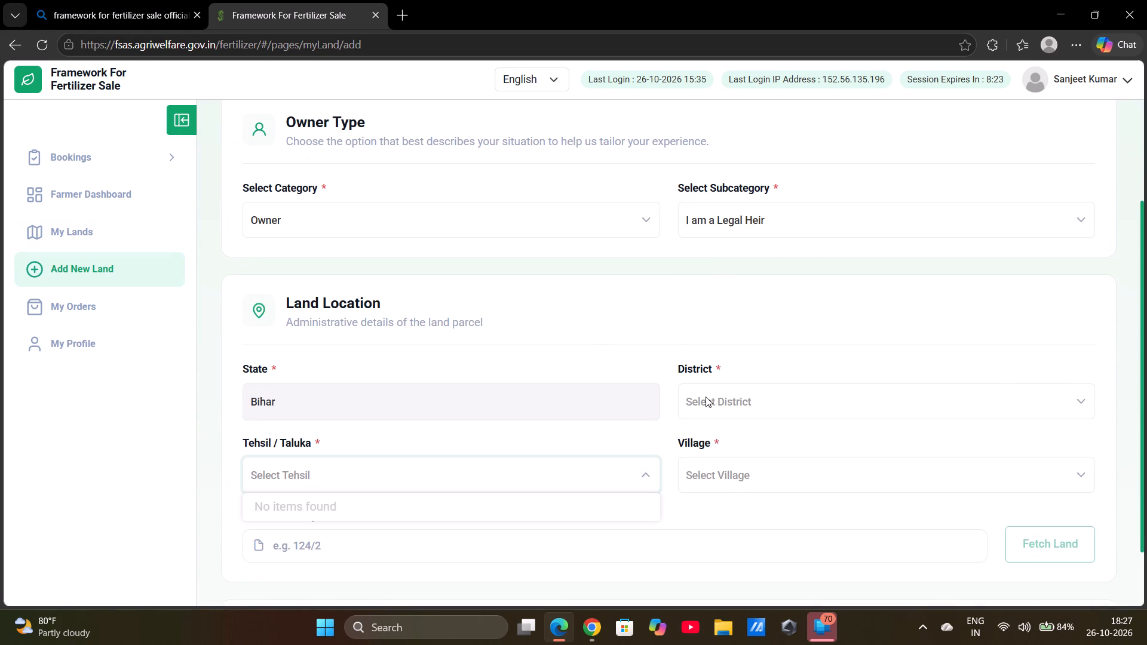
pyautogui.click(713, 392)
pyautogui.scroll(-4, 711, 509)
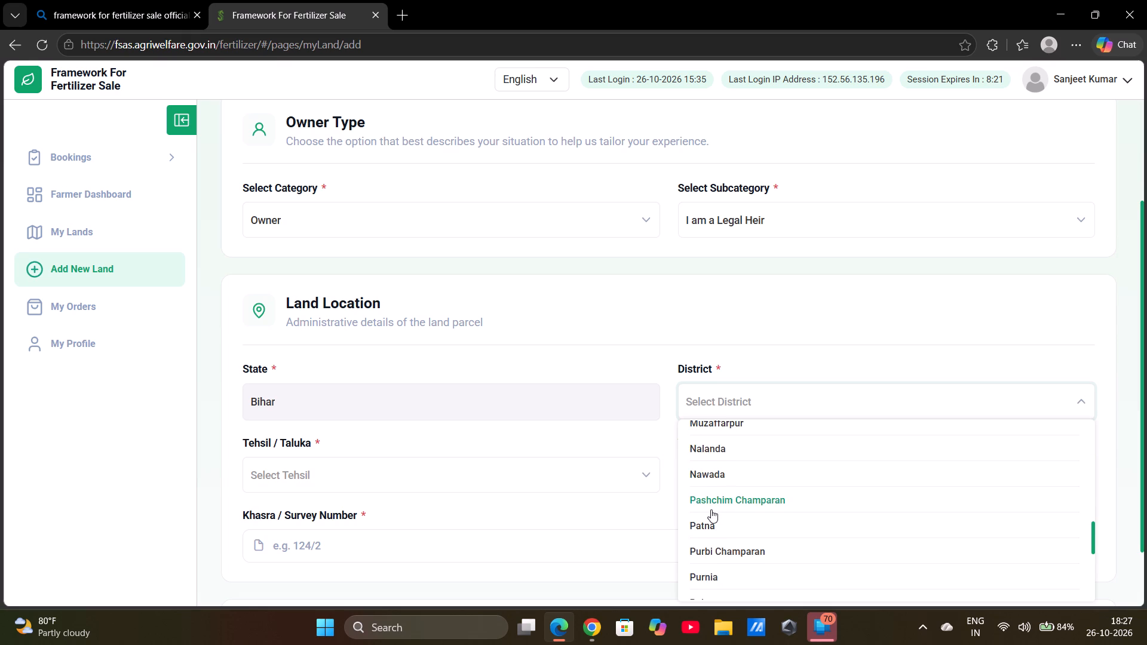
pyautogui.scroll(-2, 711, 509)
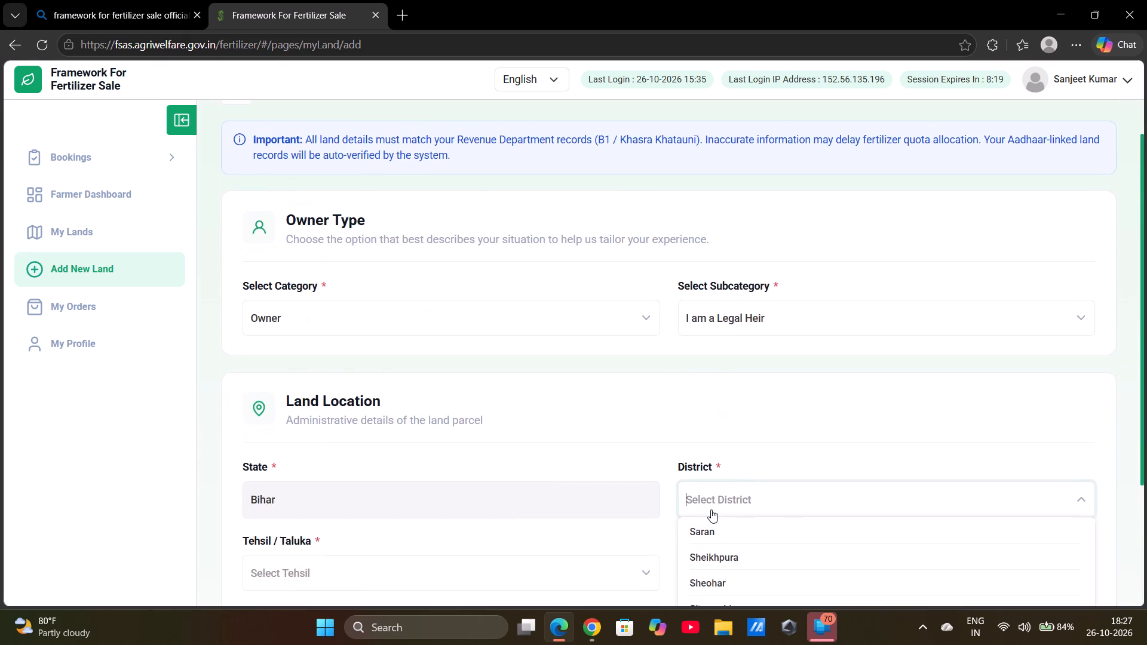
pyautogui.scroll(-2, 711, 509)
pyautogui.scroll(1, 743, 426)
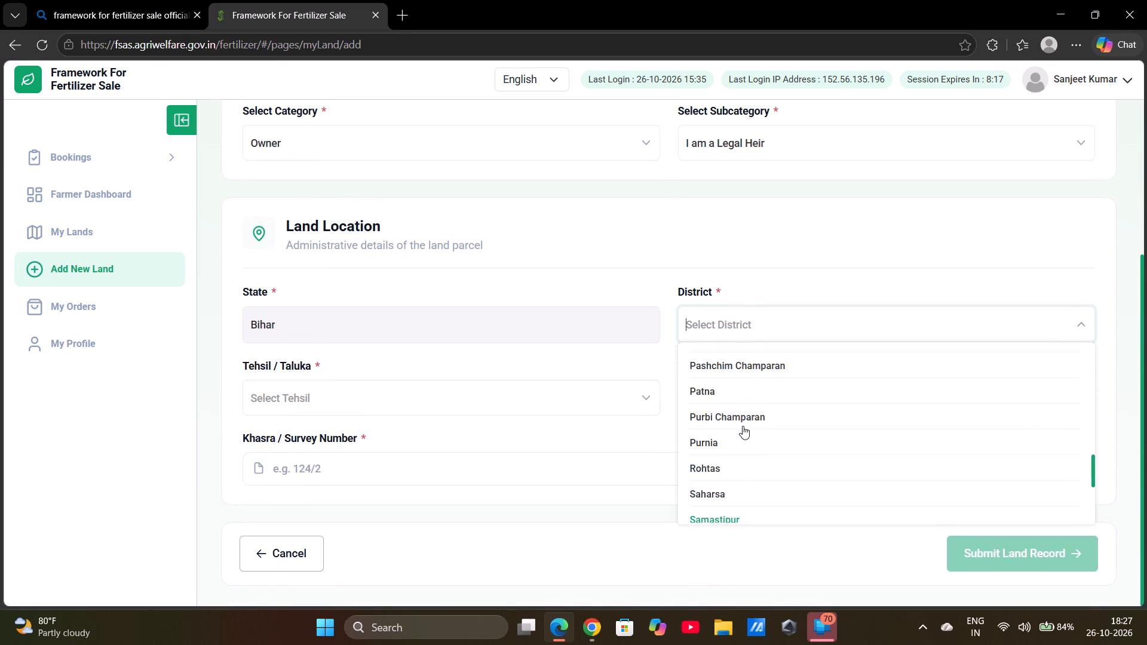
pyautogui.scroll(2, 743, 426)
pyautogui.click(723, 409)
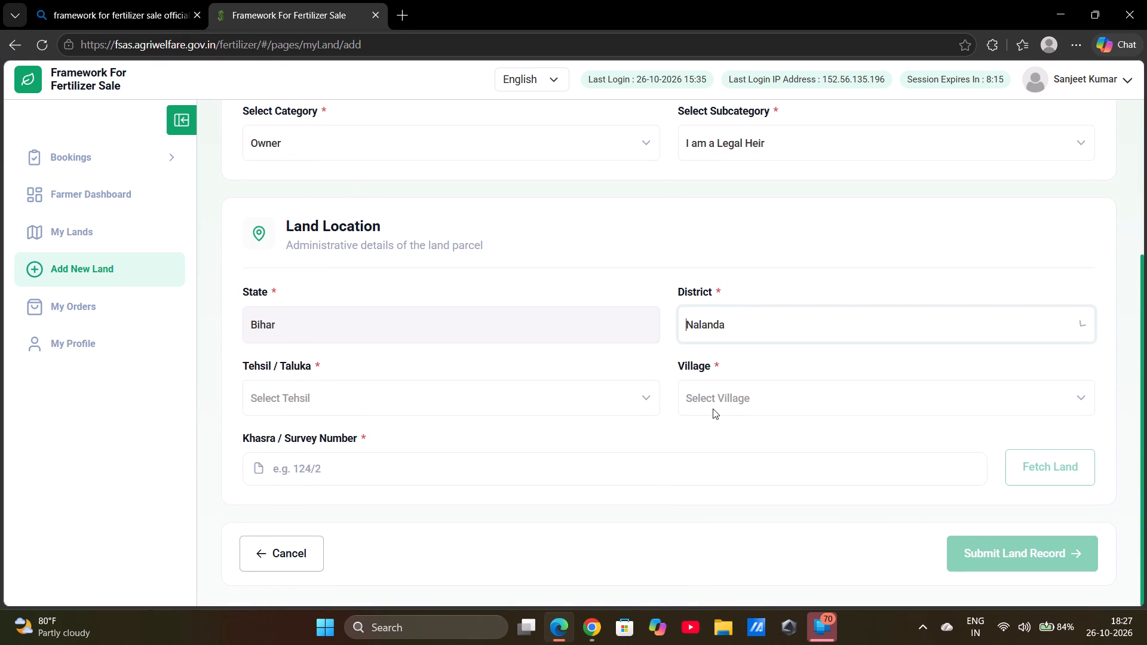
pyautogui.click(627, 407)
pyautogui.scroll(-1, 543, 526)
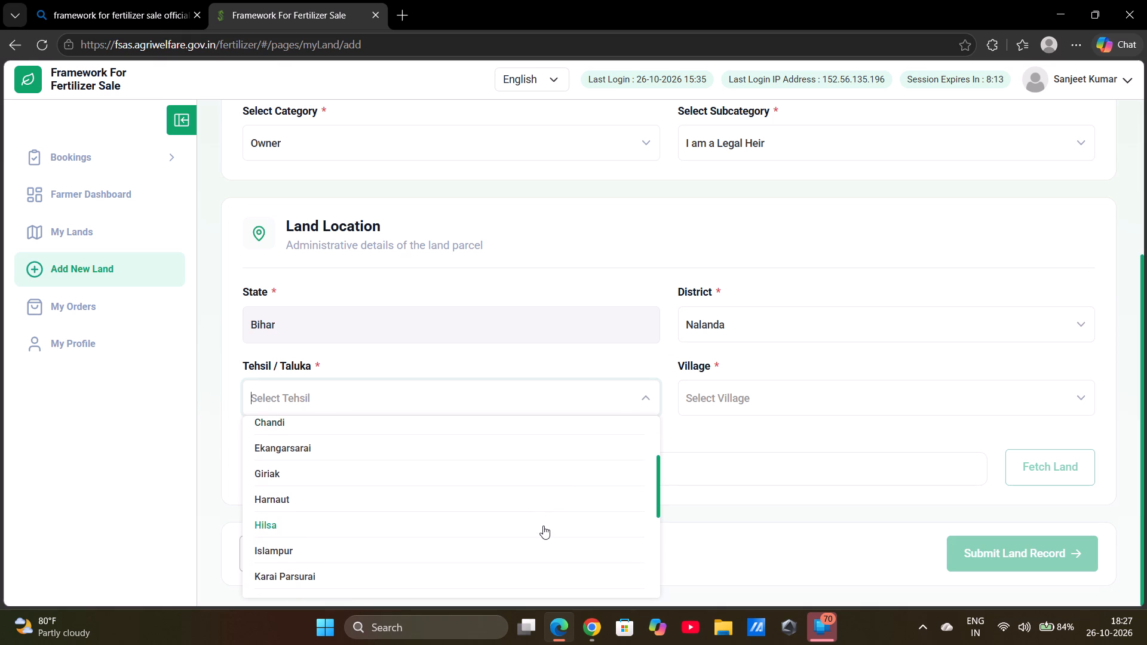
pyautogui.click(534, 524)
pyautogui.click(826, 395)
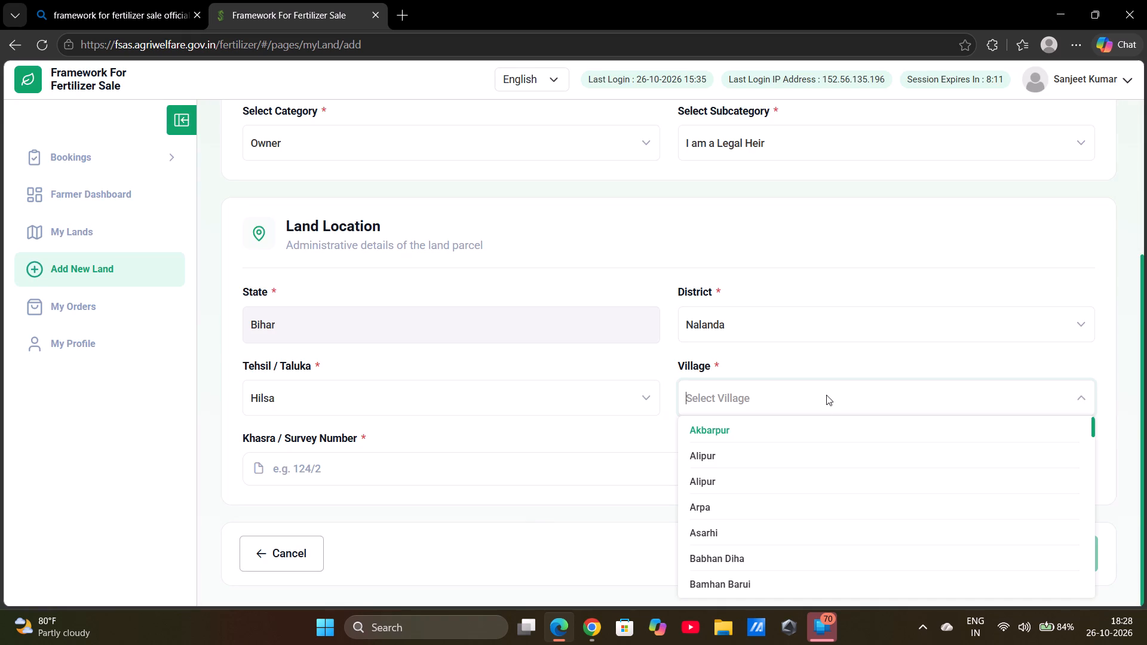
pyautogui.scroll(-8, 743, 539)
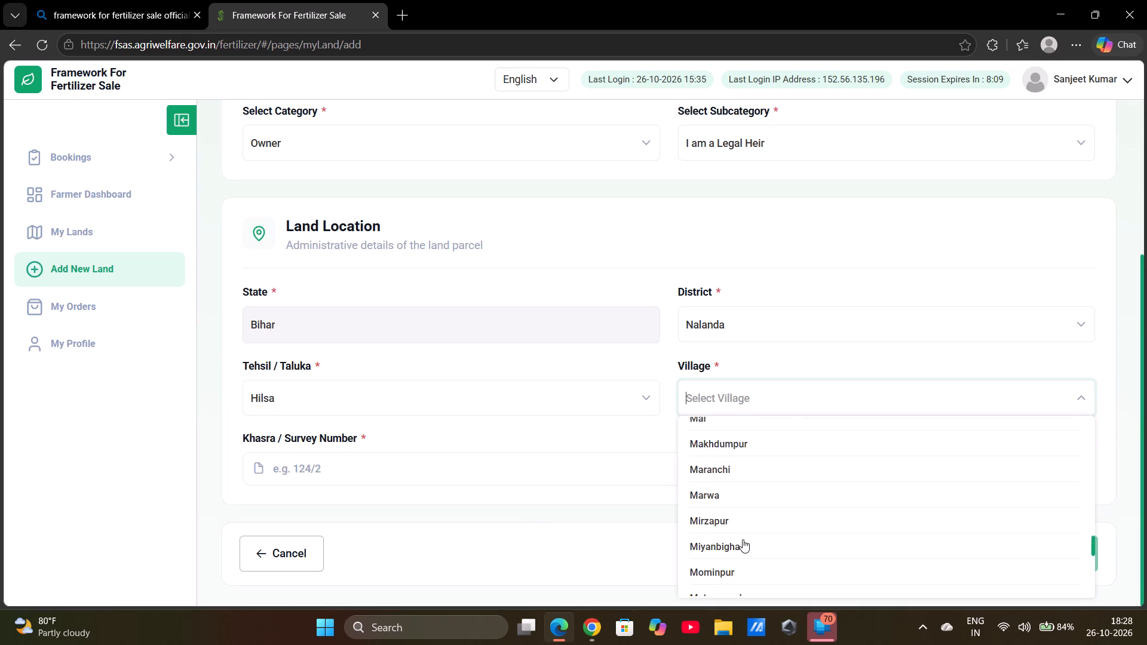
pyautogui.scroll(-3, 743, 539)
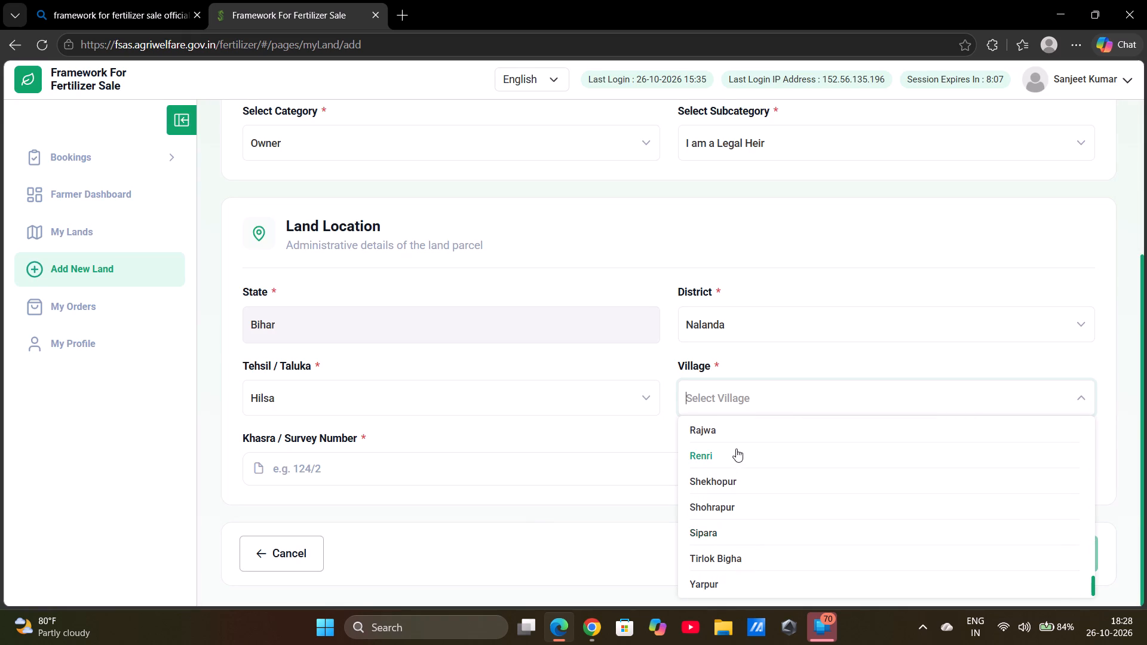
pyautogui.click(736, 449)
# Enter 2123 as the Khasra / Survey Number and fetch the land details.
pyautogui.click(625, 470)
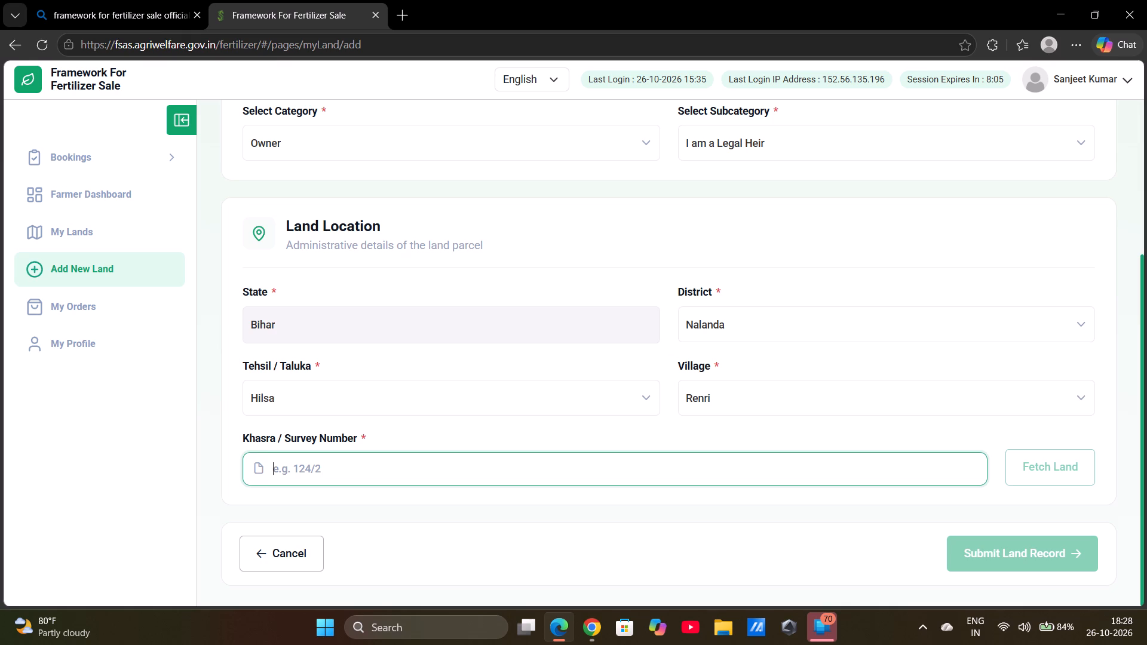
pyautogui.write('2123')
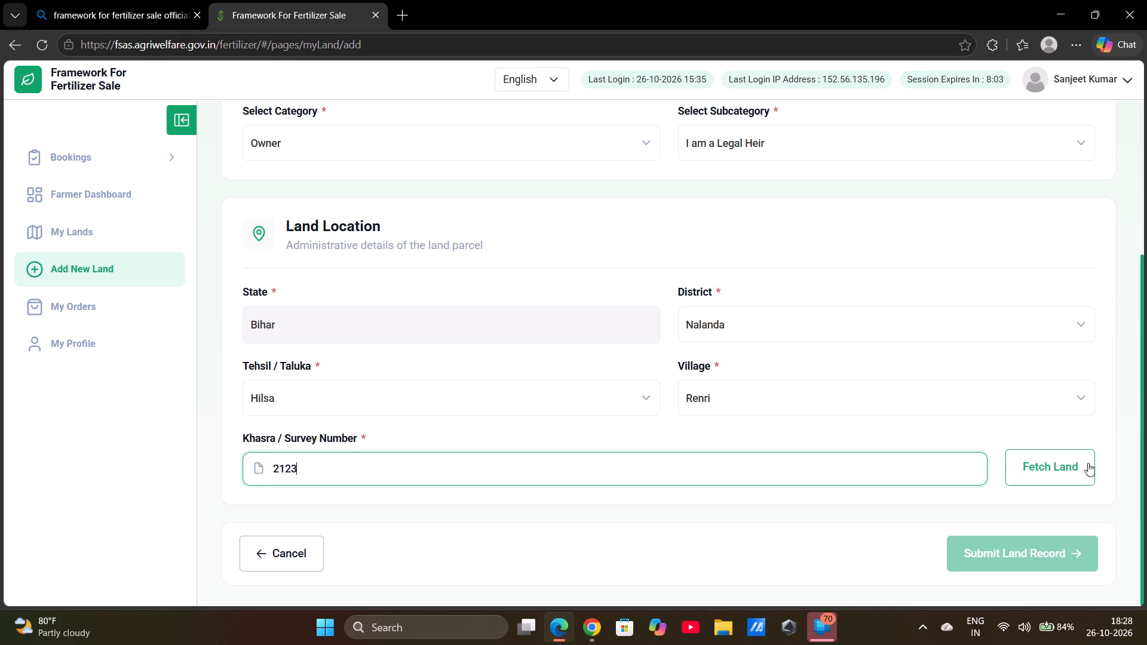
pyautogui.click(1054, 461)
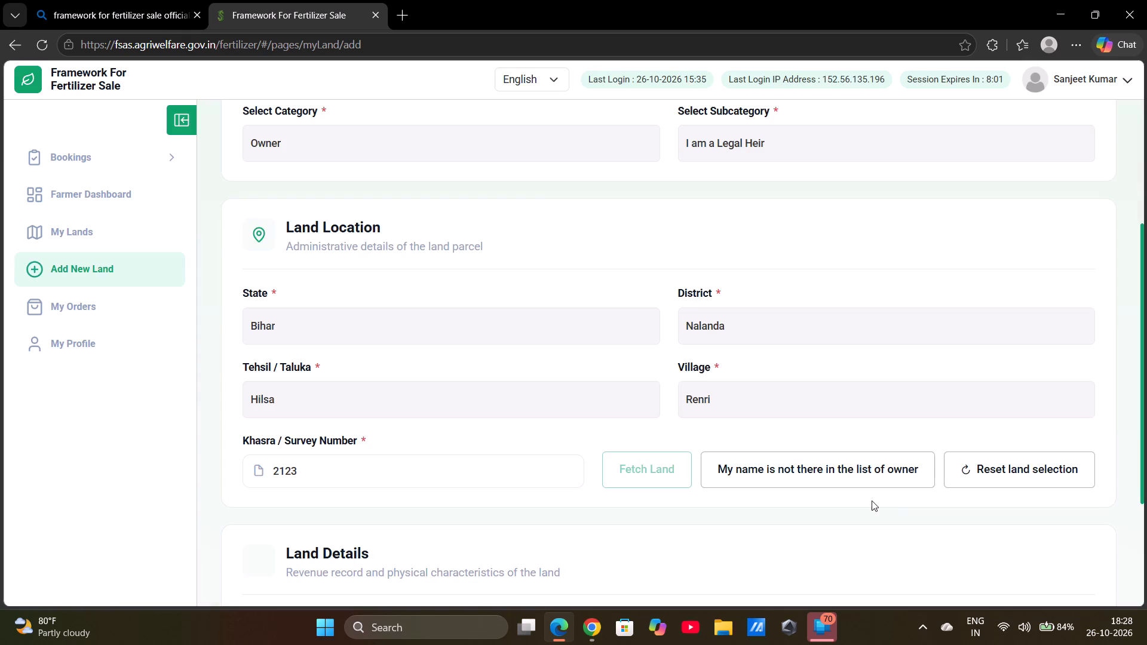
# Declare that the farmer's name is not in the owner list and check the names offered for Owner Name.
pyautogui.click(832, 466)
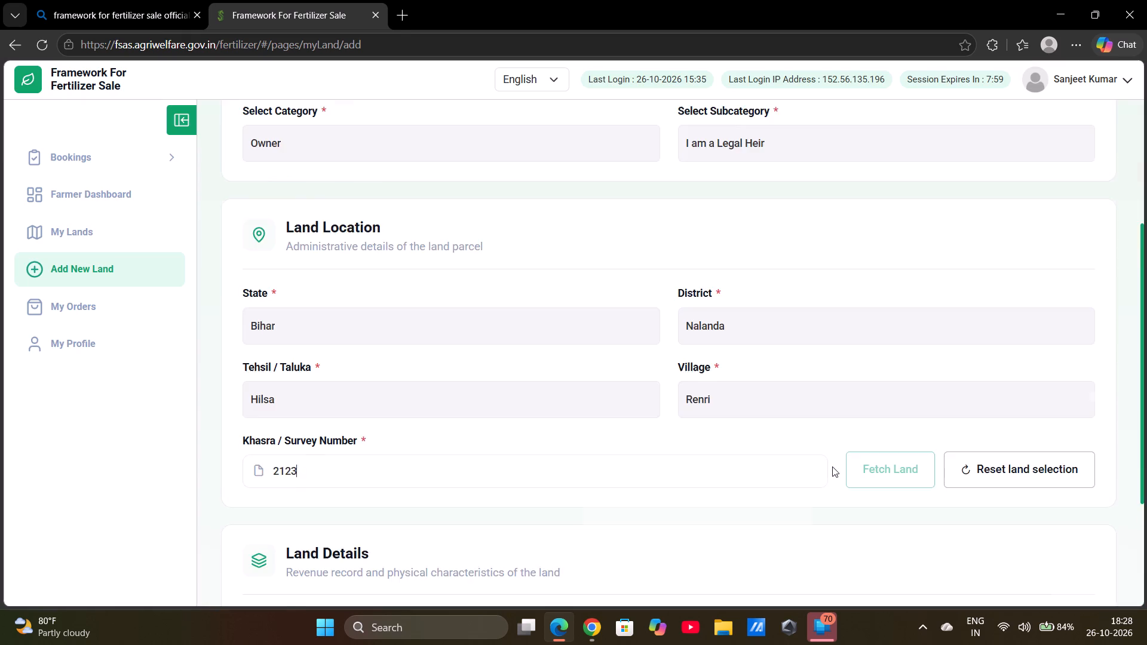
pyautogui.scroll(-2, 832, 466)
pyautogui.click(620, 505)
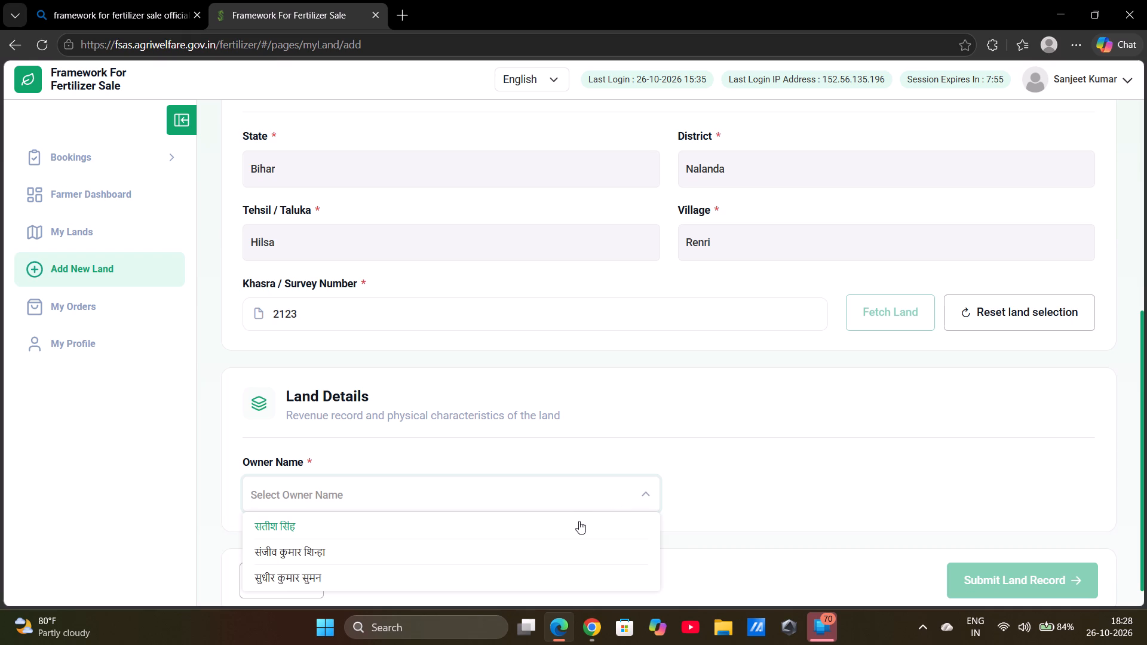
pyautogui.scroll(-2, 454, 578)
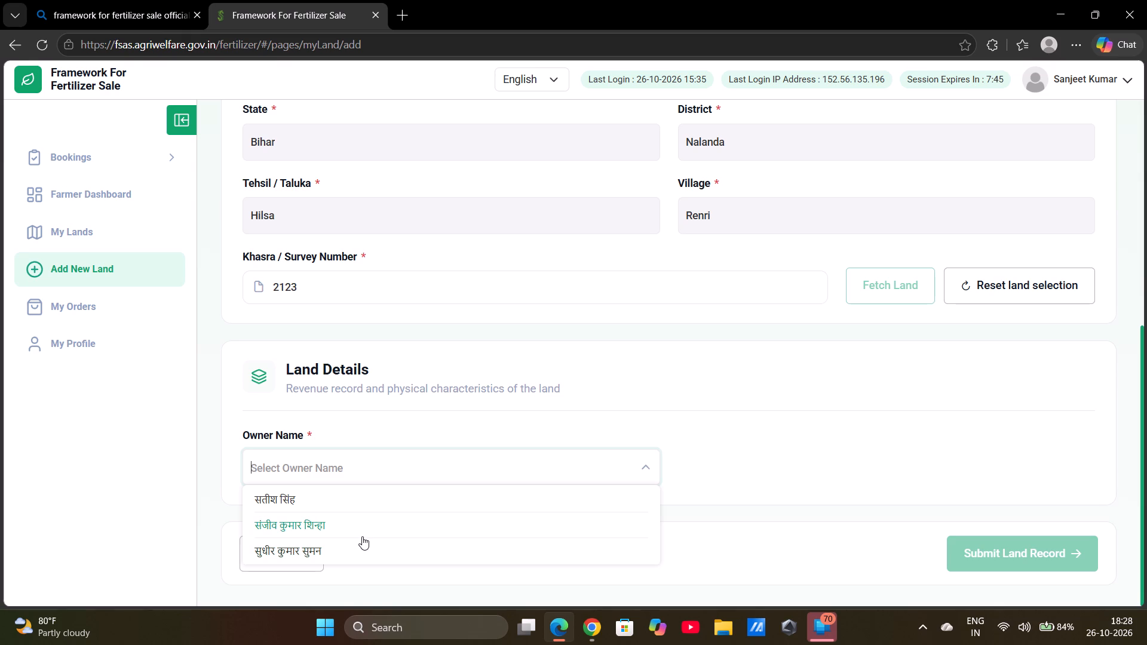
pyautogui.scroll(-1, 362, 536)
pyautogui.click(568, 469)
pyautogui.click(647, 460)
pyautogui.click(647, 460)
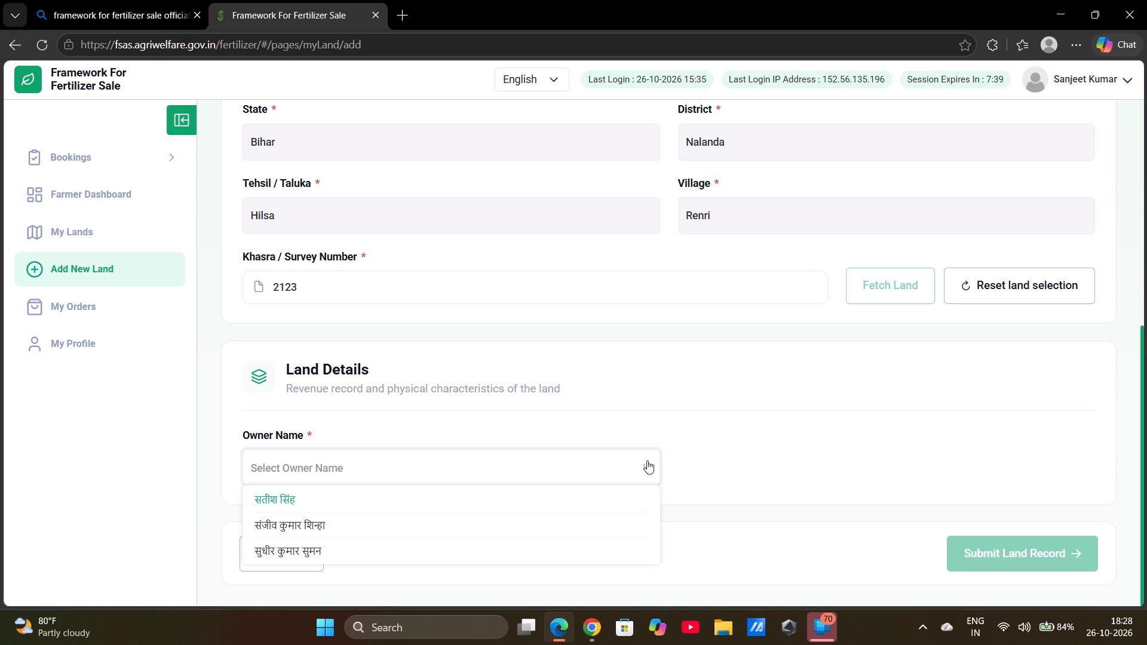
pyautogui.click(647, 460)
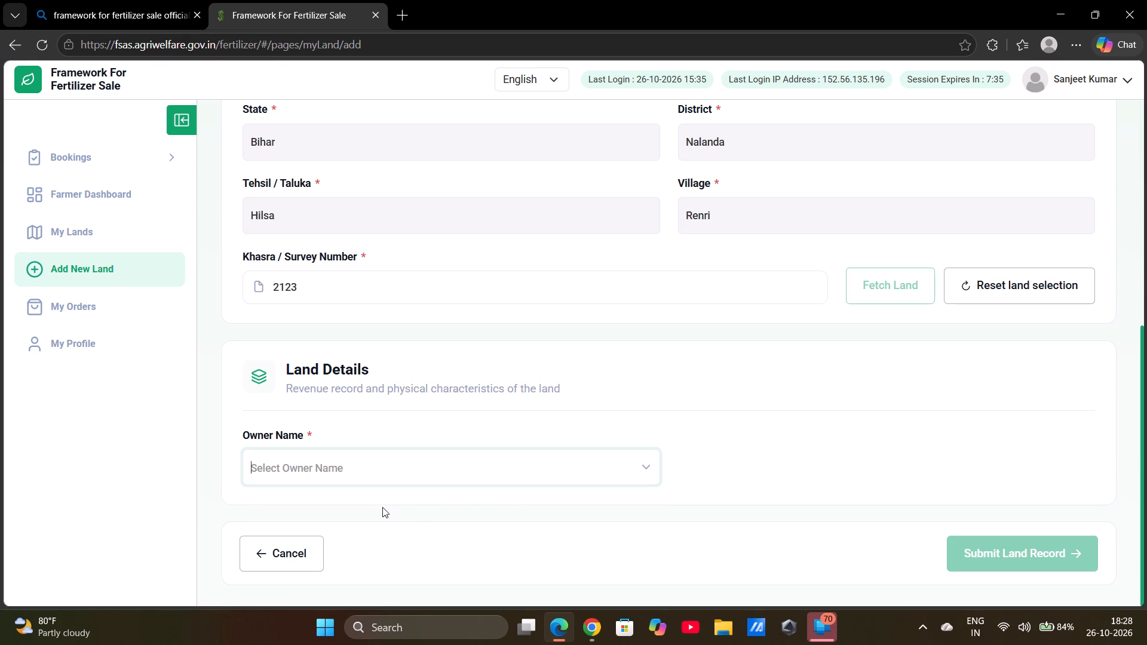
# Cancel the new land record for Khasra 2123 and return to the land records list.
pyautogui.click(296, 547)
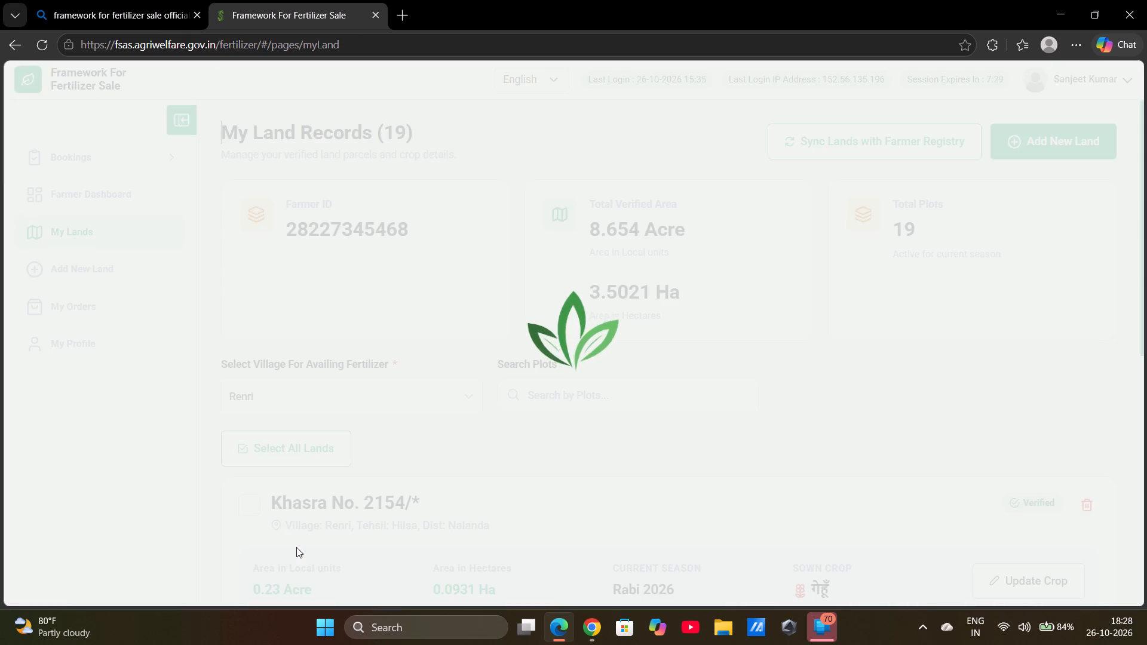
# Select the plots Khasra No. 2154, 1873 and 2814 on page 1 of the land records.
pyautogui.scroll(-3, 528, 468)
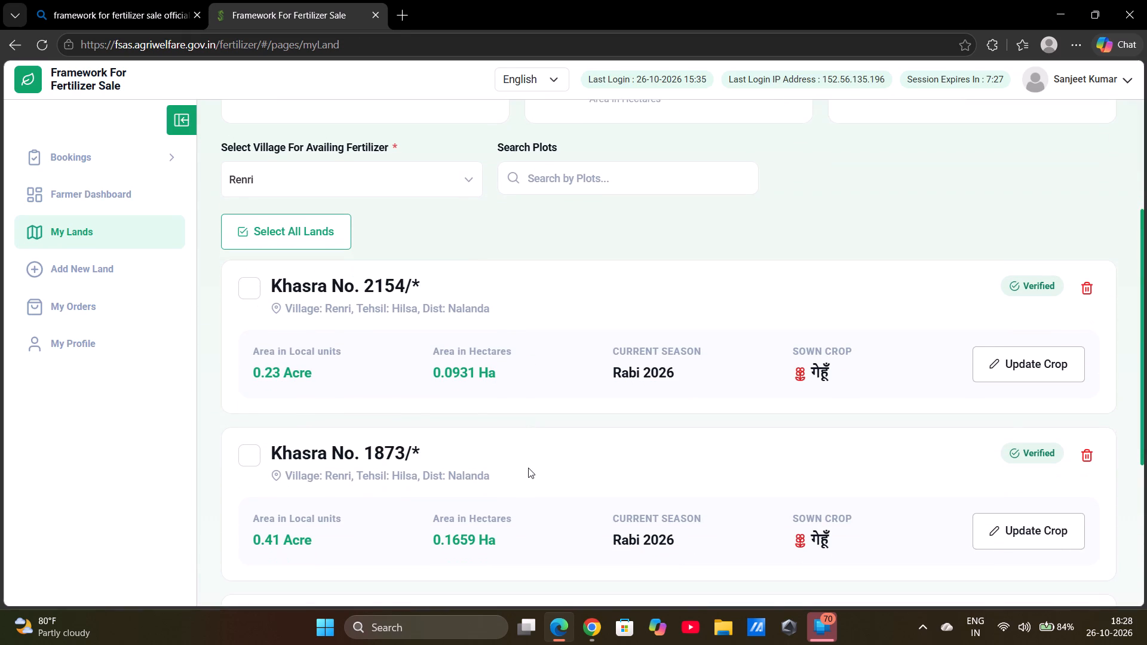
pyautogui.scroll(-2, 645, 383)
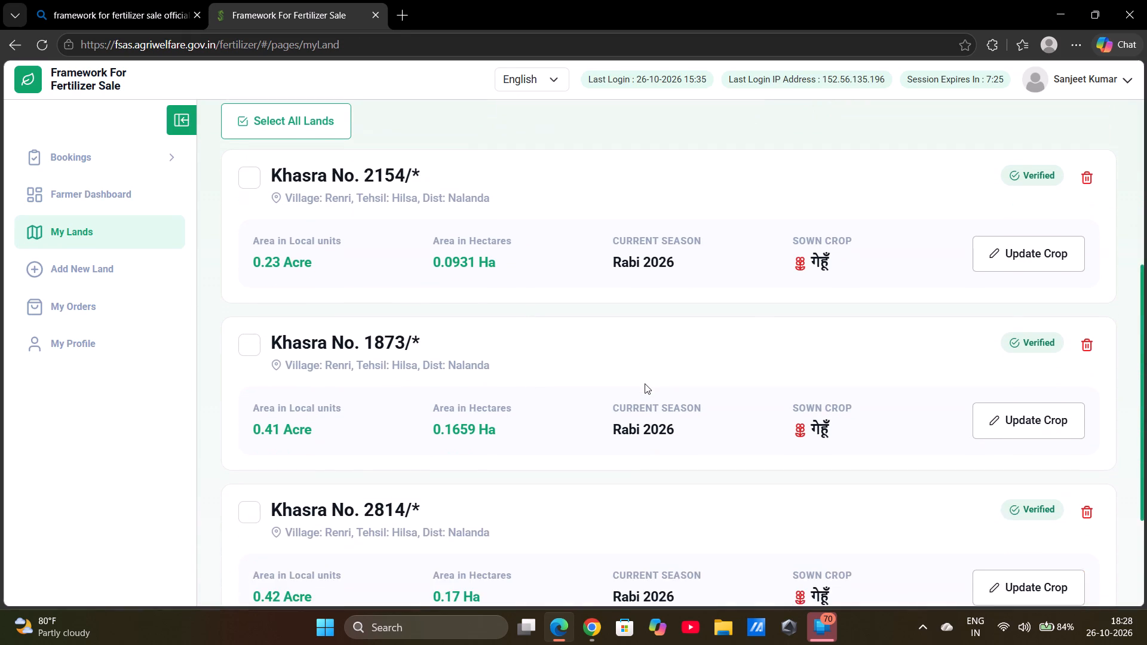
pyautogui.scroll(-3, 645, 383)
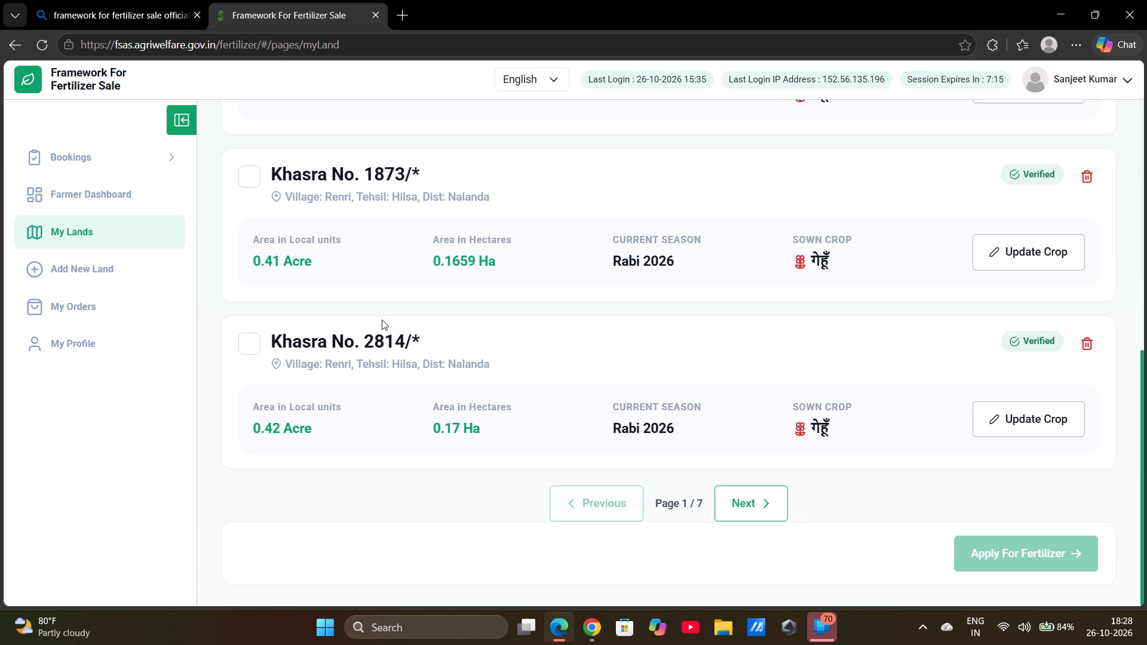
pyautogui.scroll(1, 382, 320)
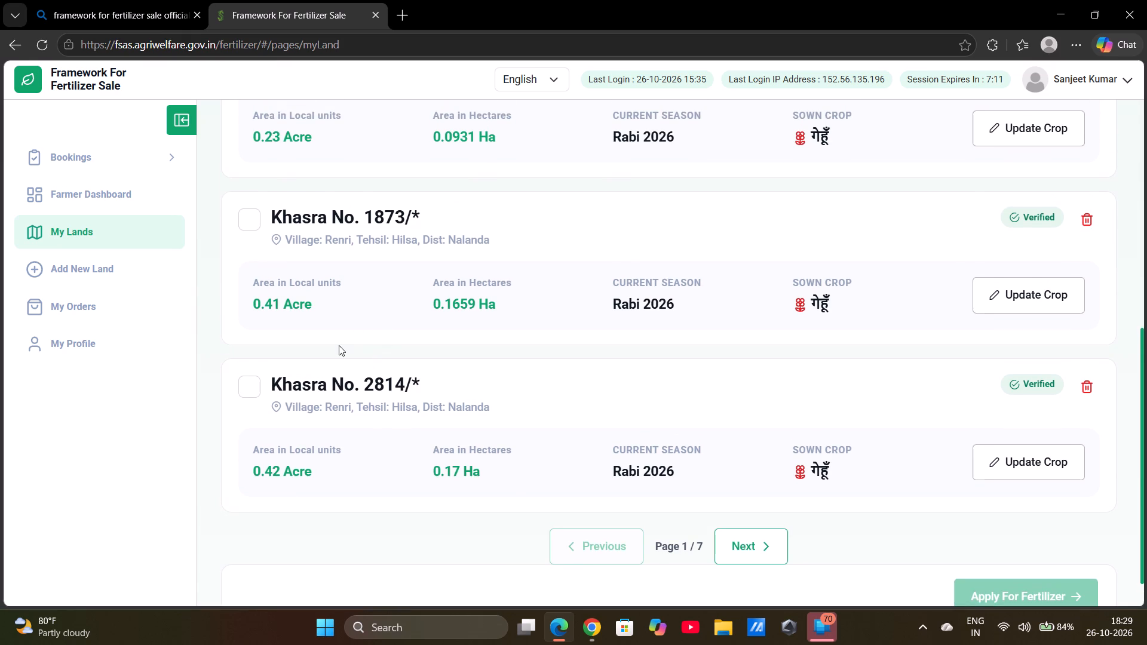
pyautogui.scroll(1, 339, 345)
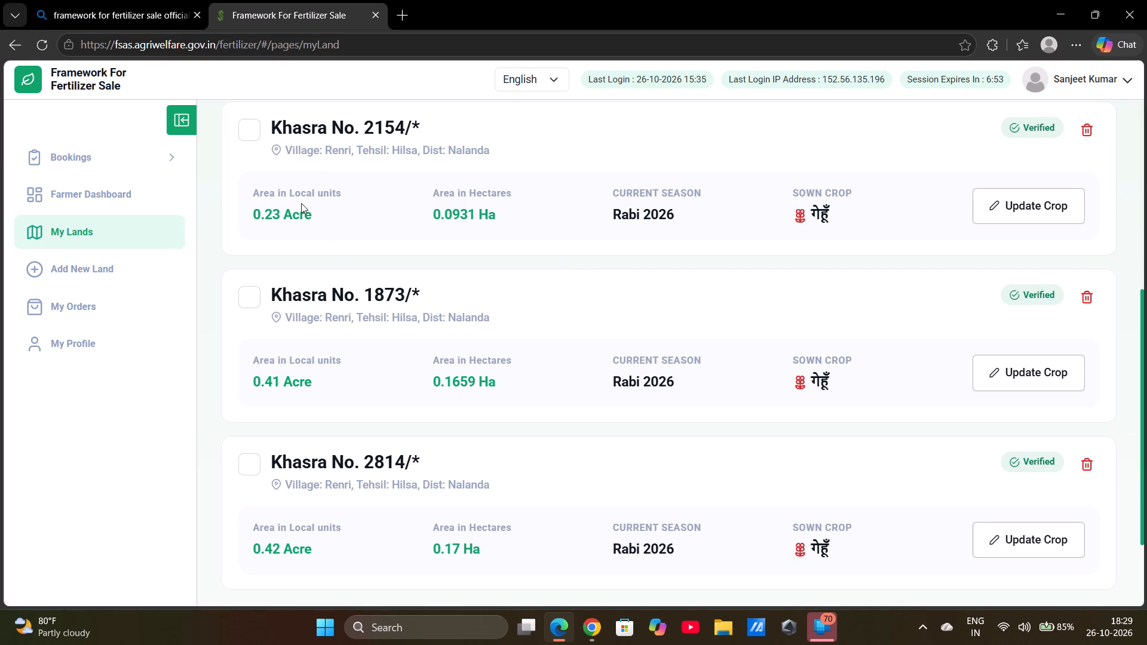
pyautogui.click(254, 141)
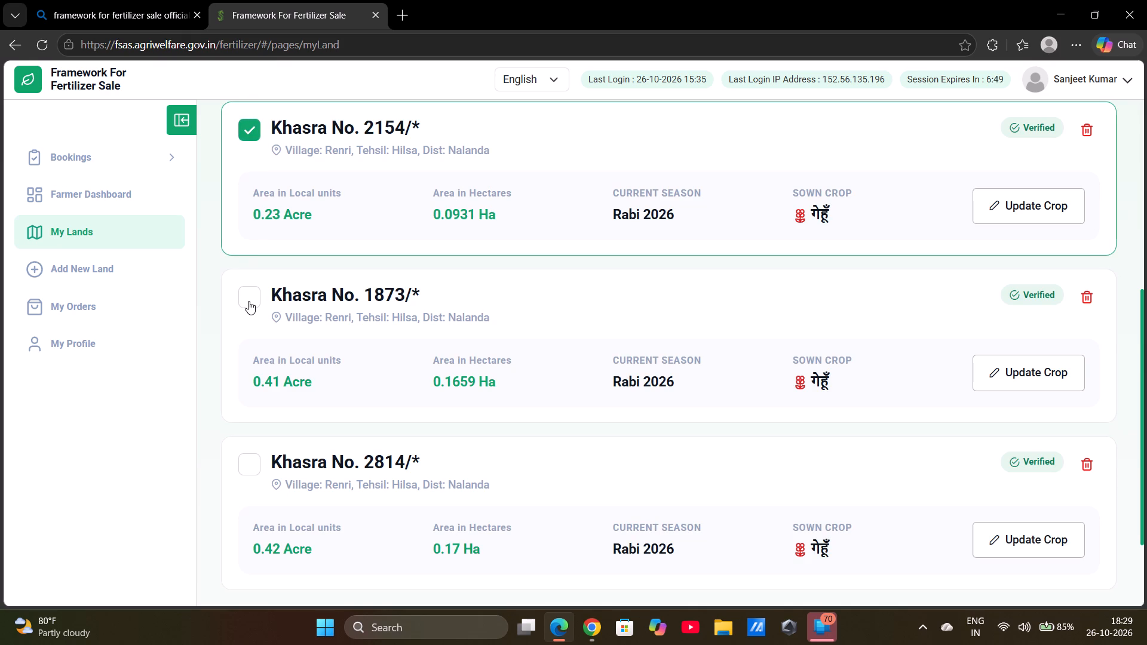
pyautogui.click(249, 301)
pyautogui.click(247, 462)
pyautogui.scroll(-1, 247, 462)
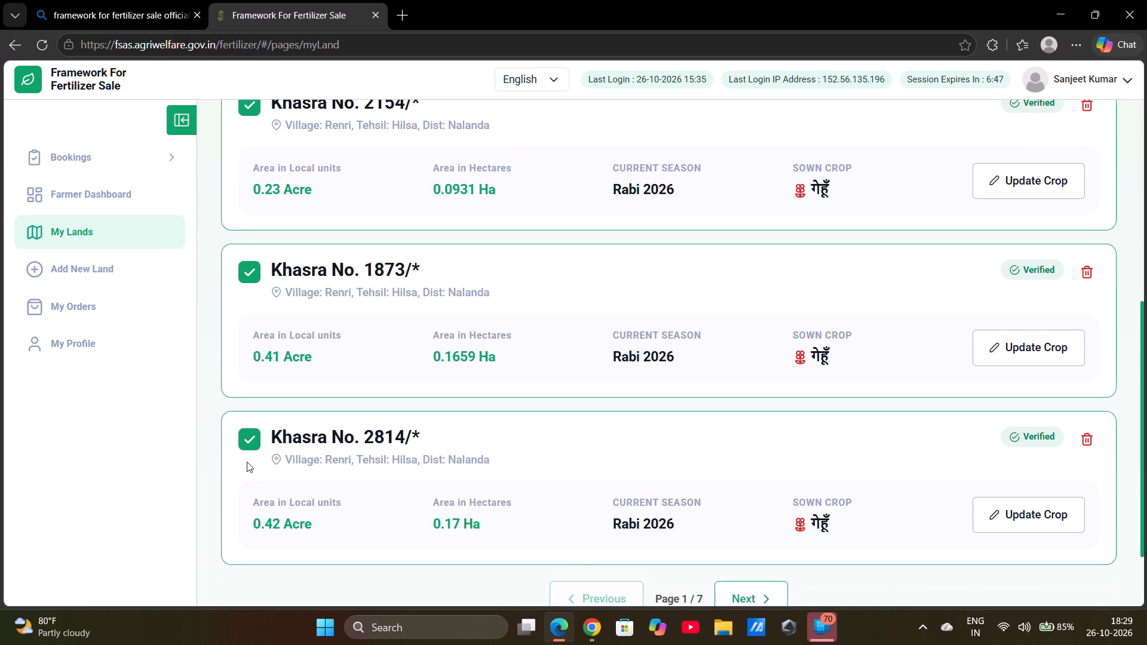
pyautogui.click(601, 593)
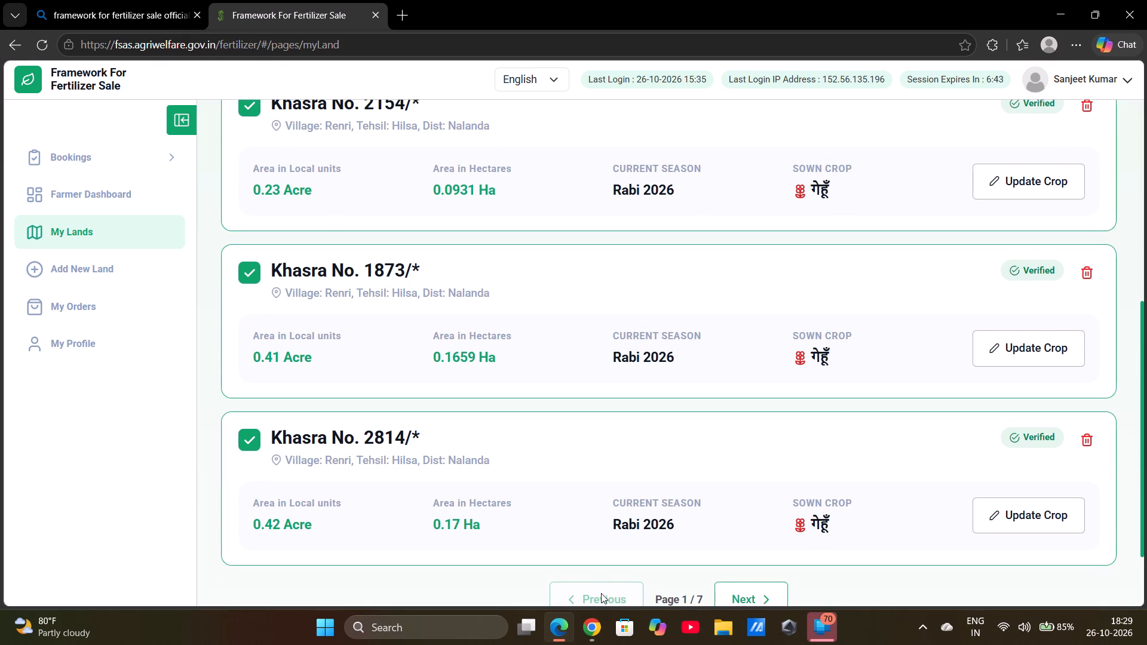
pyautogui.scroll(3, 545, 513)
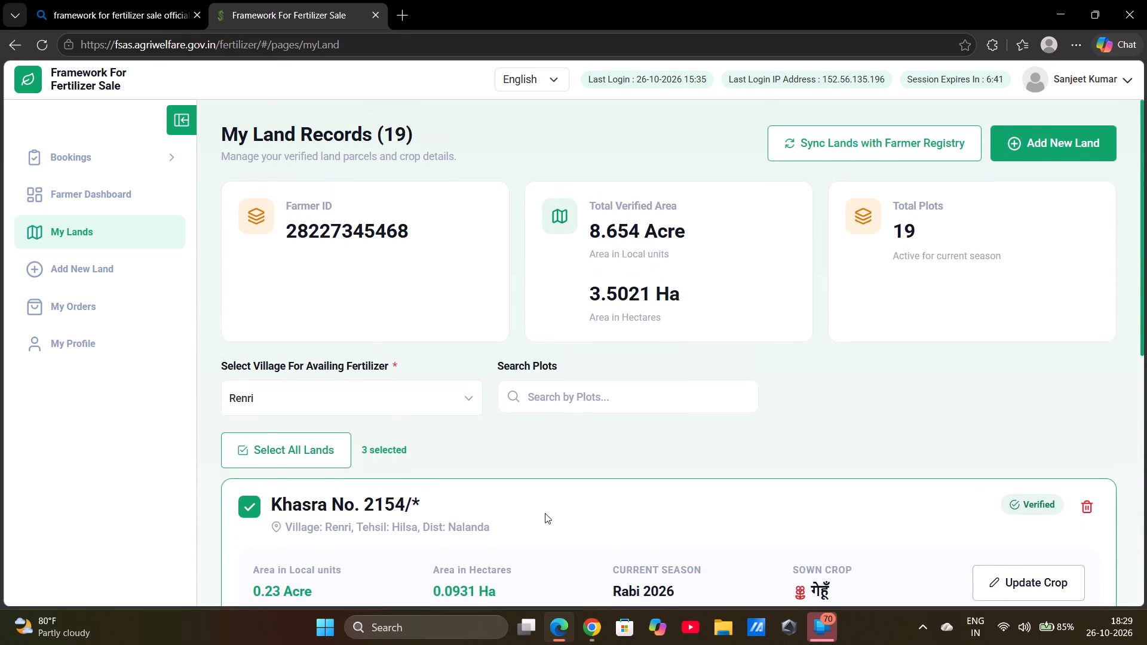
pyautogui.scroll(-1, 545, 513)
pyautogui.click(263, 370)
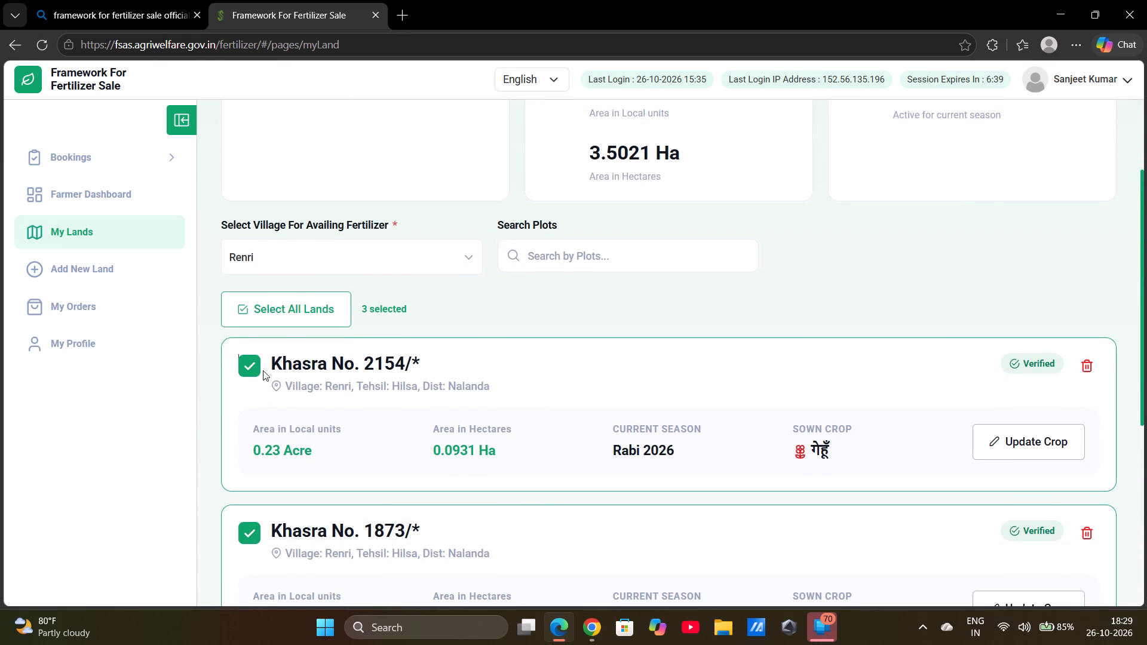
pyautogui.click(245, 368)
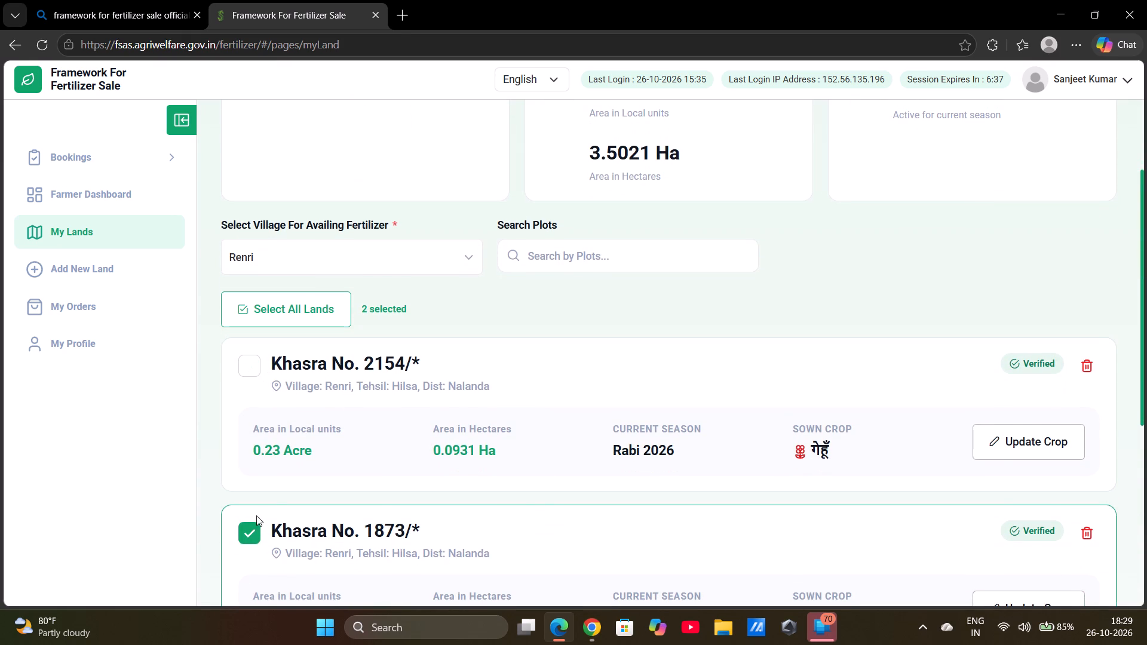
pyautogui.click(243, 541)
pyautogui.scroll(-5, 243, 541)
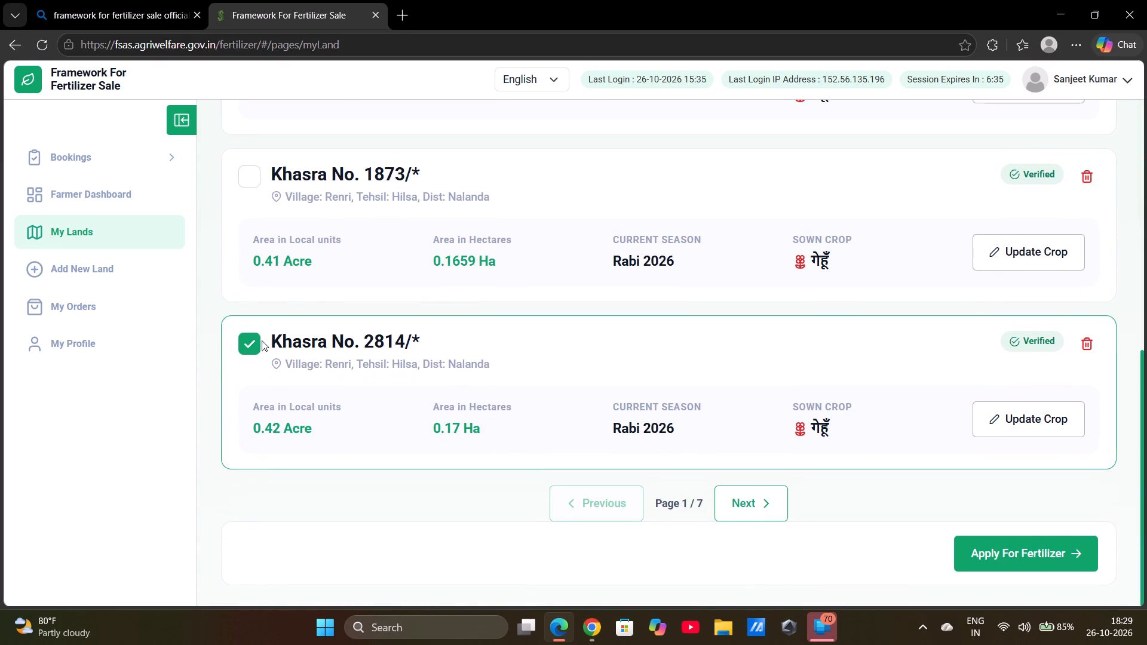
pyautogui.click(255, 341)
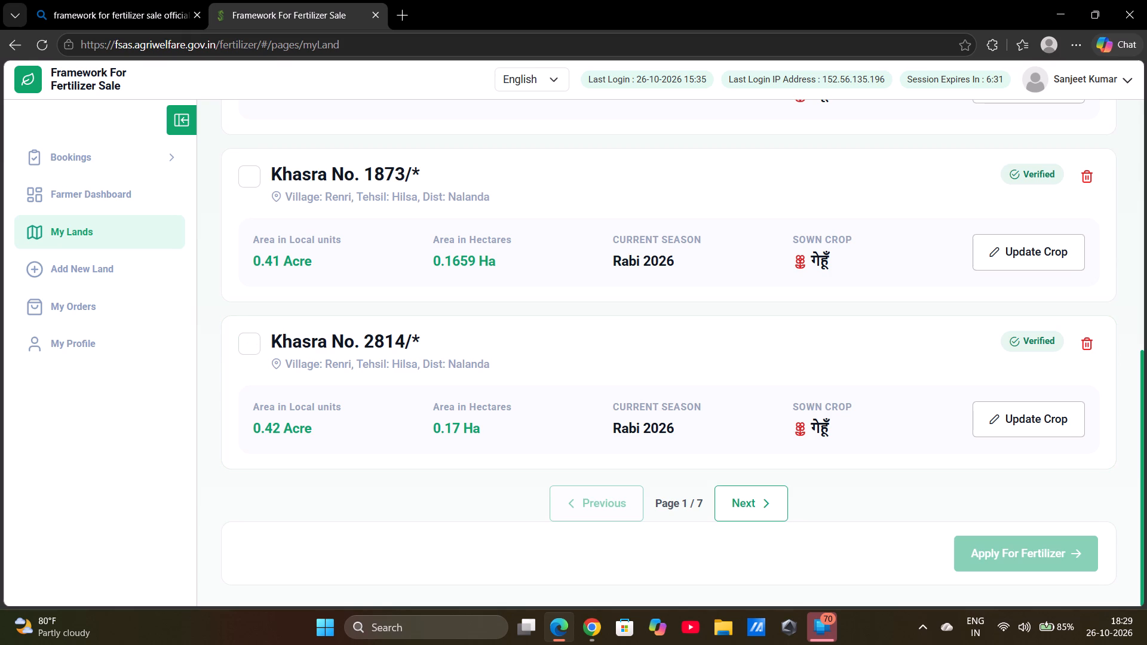
# Select the plot Khasra No. 2097 on page 4 of the land records.
pyautogui.scroll(1, 308, 343)
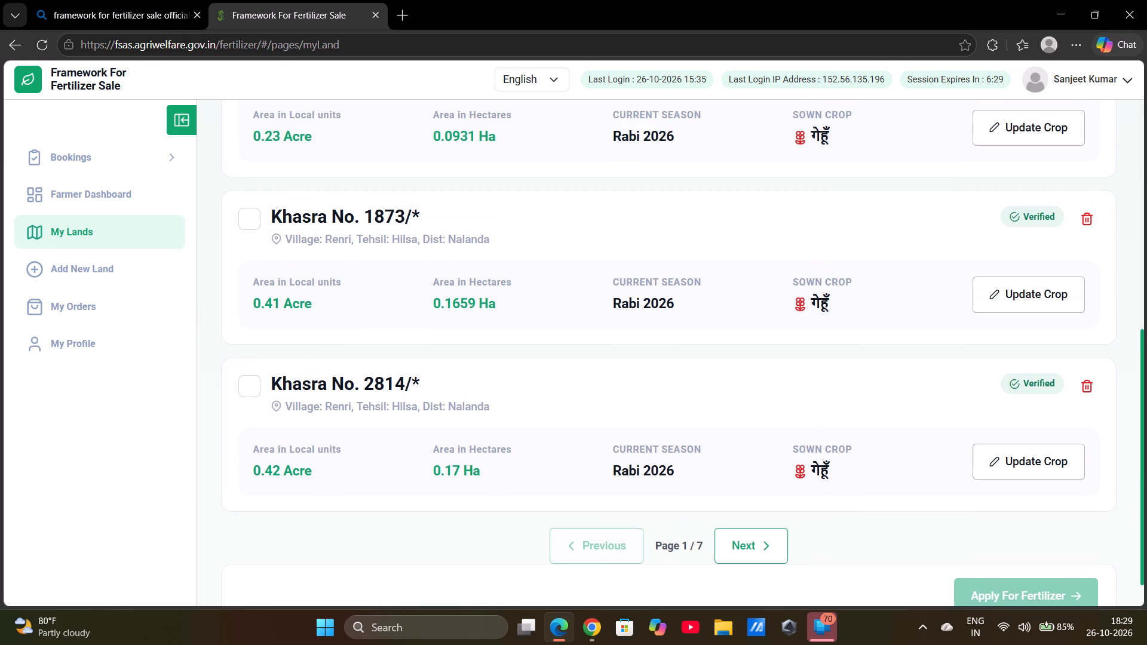
pyautogui.scroll(1, 308, 343)
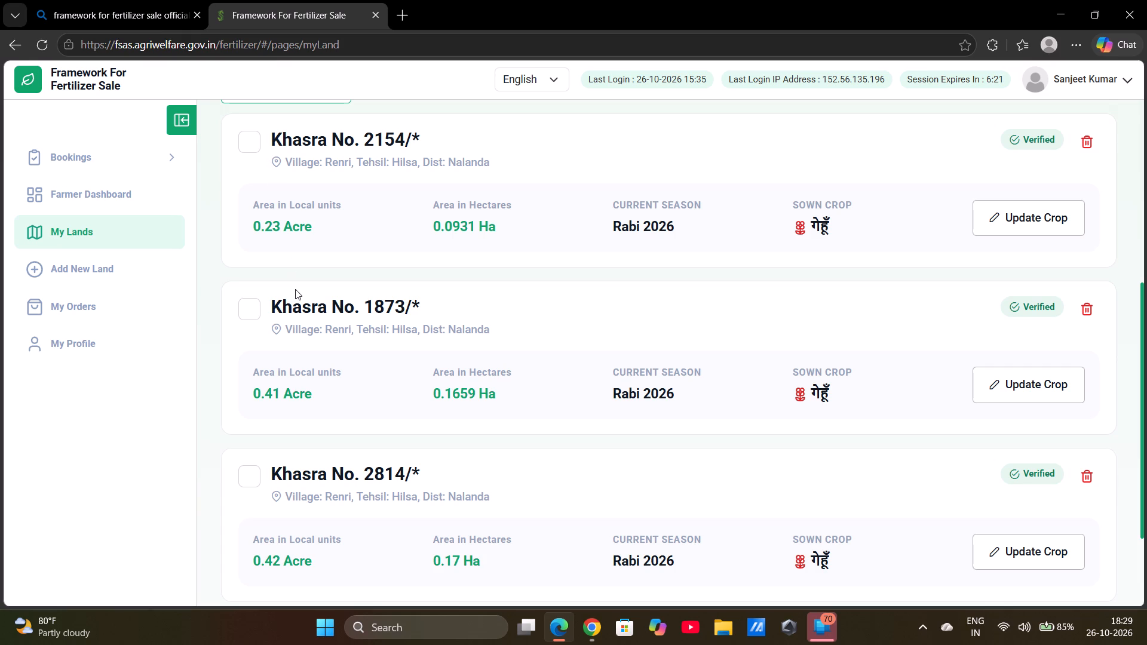
pyautogui.scroll(-4, 295, 289)
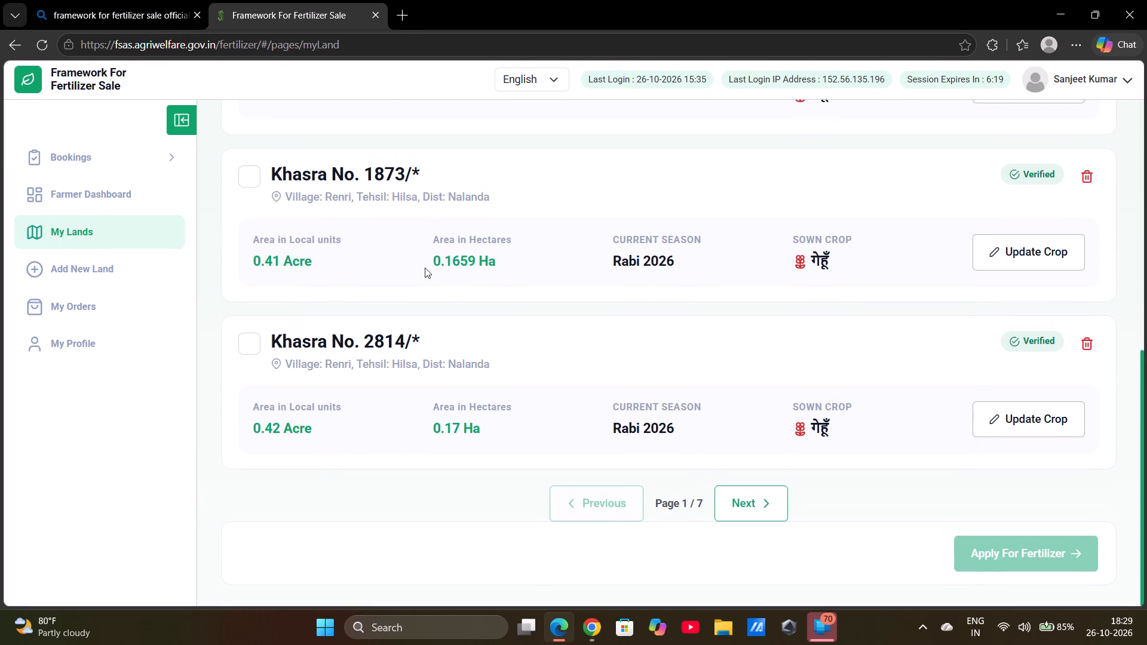
pyautogui.scroll(1, 425, 268)
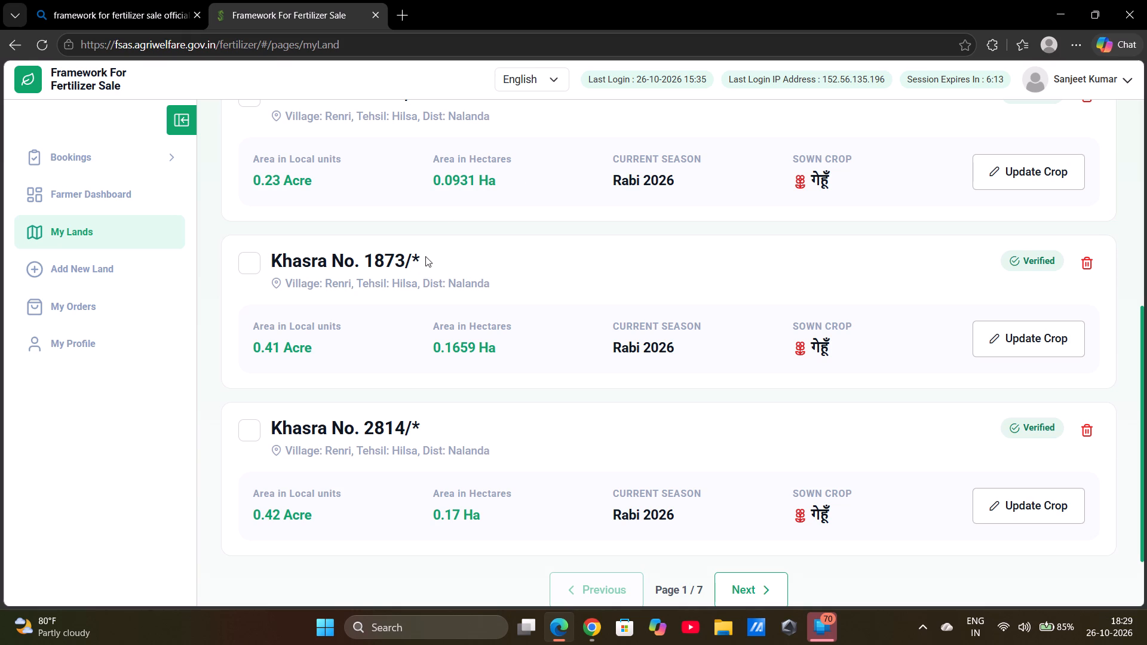
pyautogui.scroll(2, 425, 256)
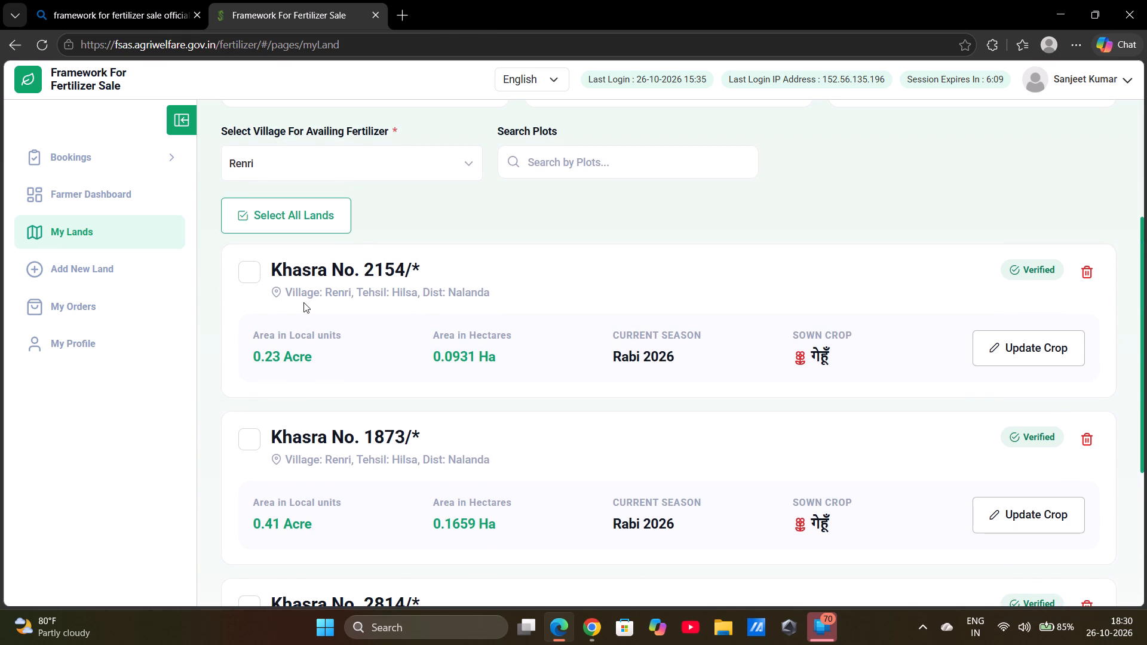
pyautogui.scroll(-3, 444, 432)
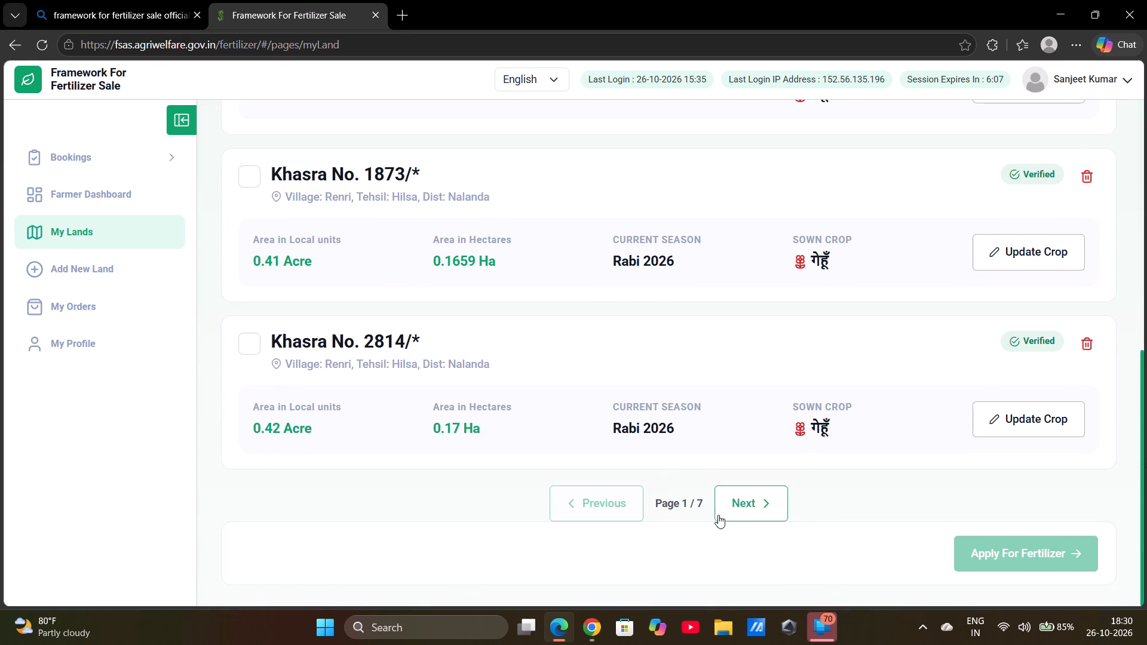
pyautogui.click(729, 513)
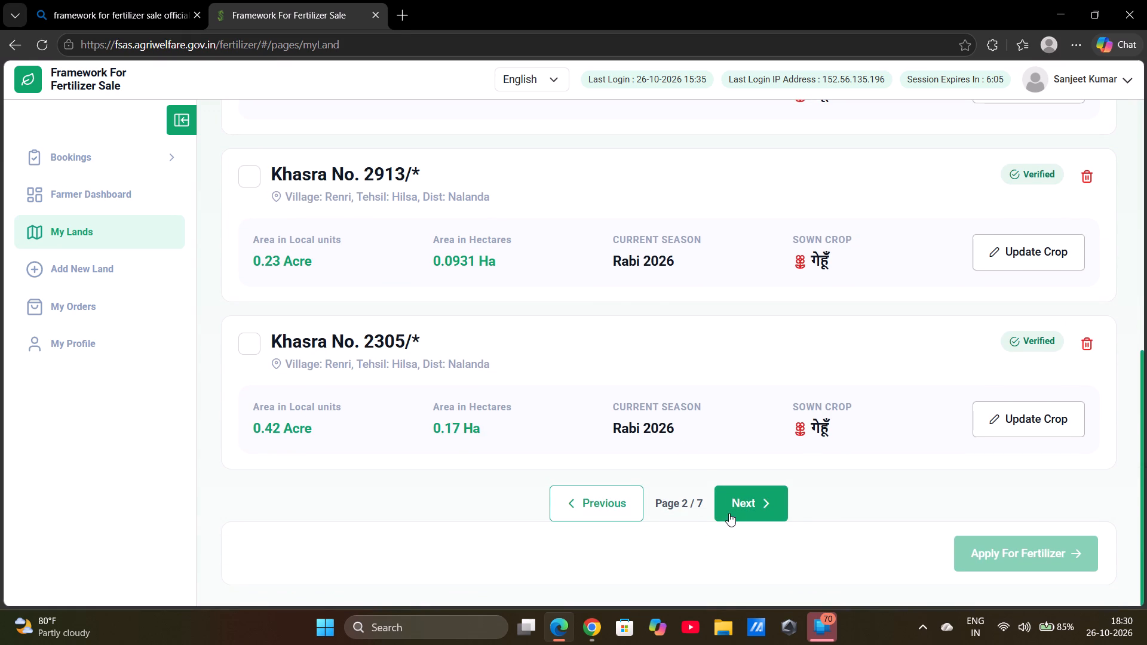
pyautogui.click(732, 516)
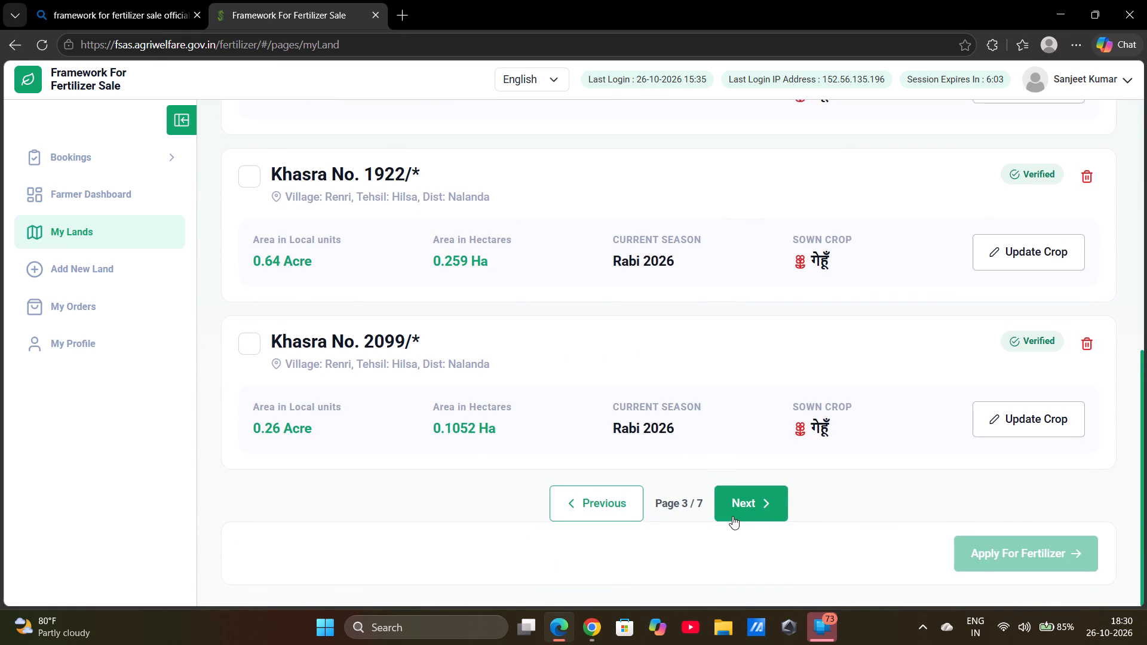
pyautogui.scroll(3, 732, 516)
pyautogui.scroll(-1, 732, 516)
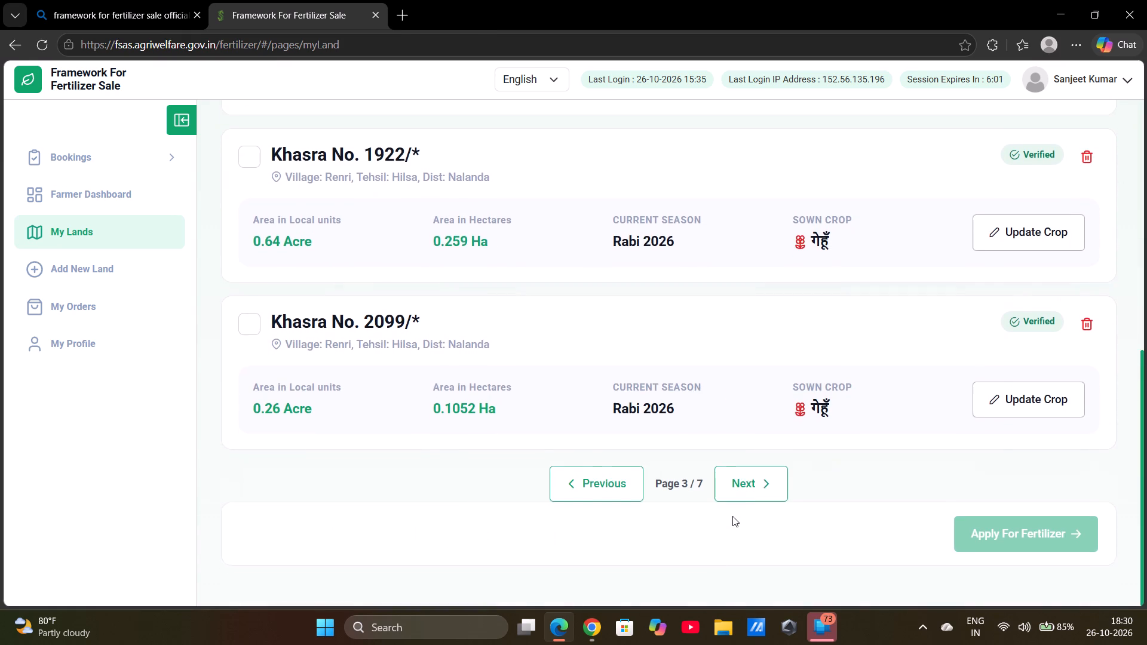
pyautogui.click(754, 517)
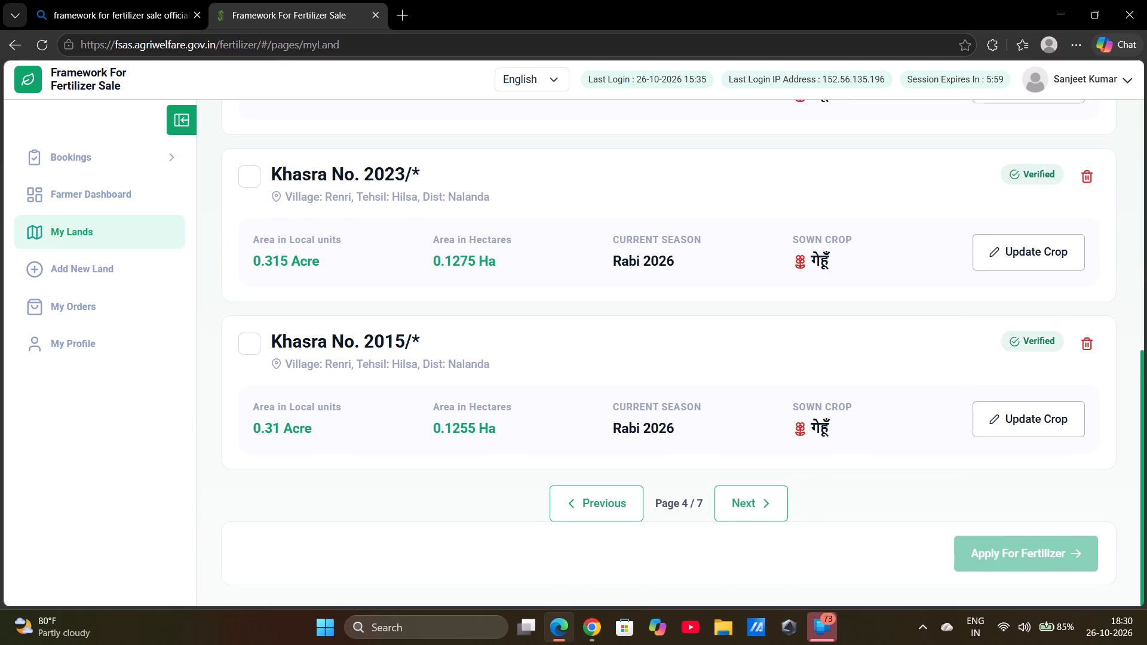
pyautogui.scroll(2, 651, 420)
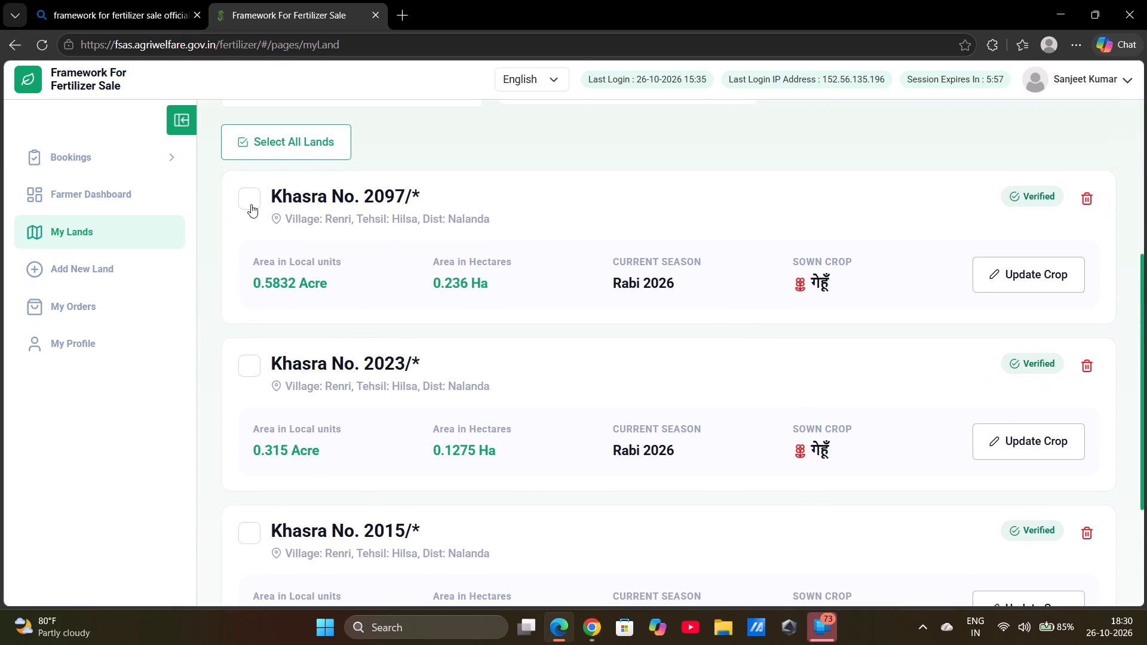
pyautogui.click(251, 204)
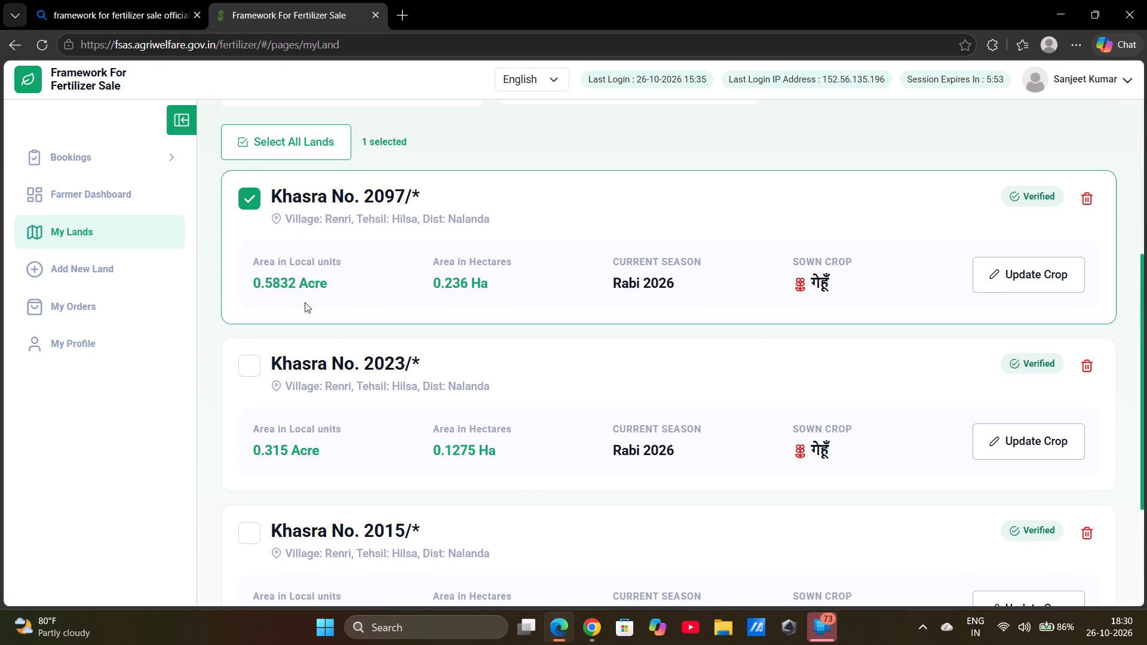
# Examine the plots and their areas on pages 4 to 7 of the land records.
pyautogui.scroll(-1, 305, 302)
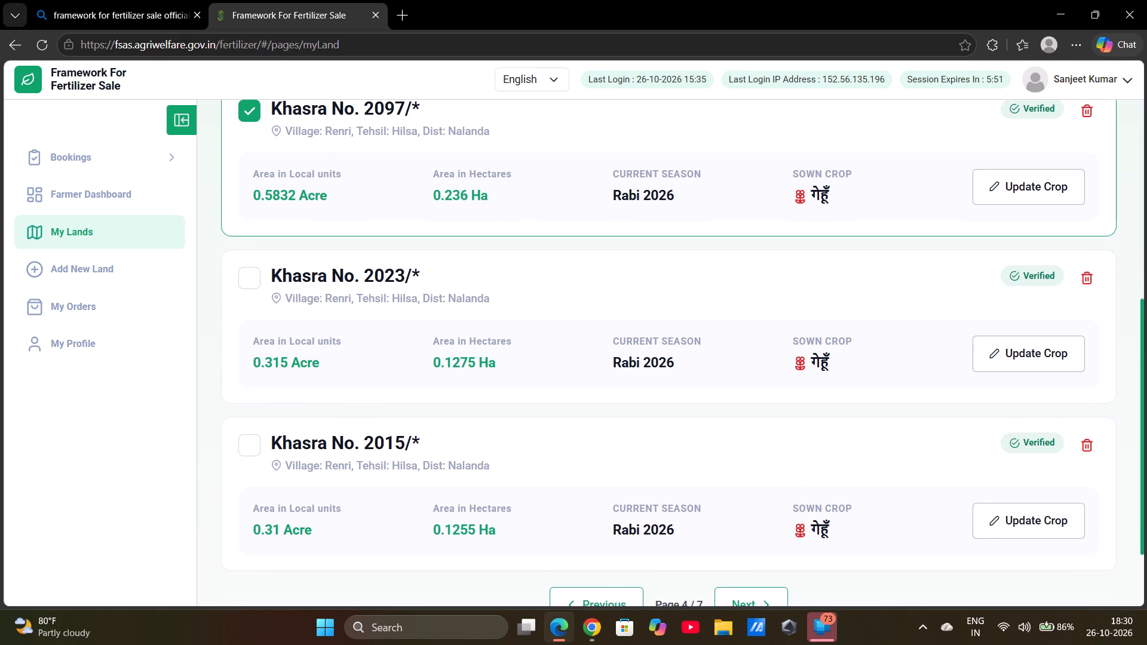
pyautogui.scroll(-1, 305, 302)
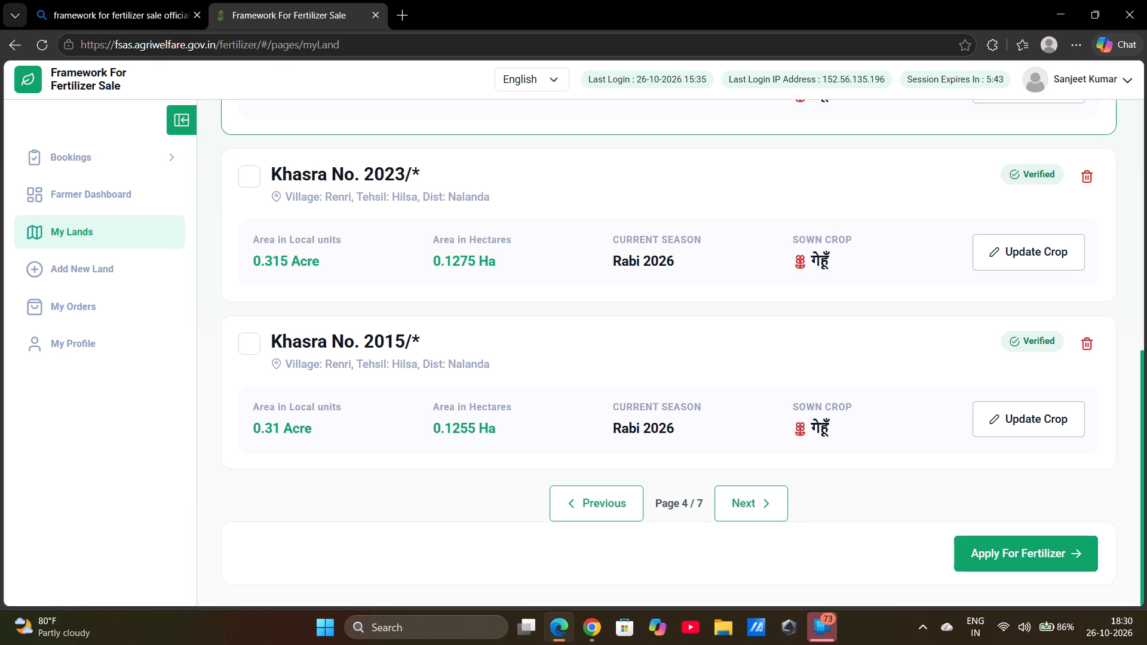
pyautogui.scroll(2, 522, 345)
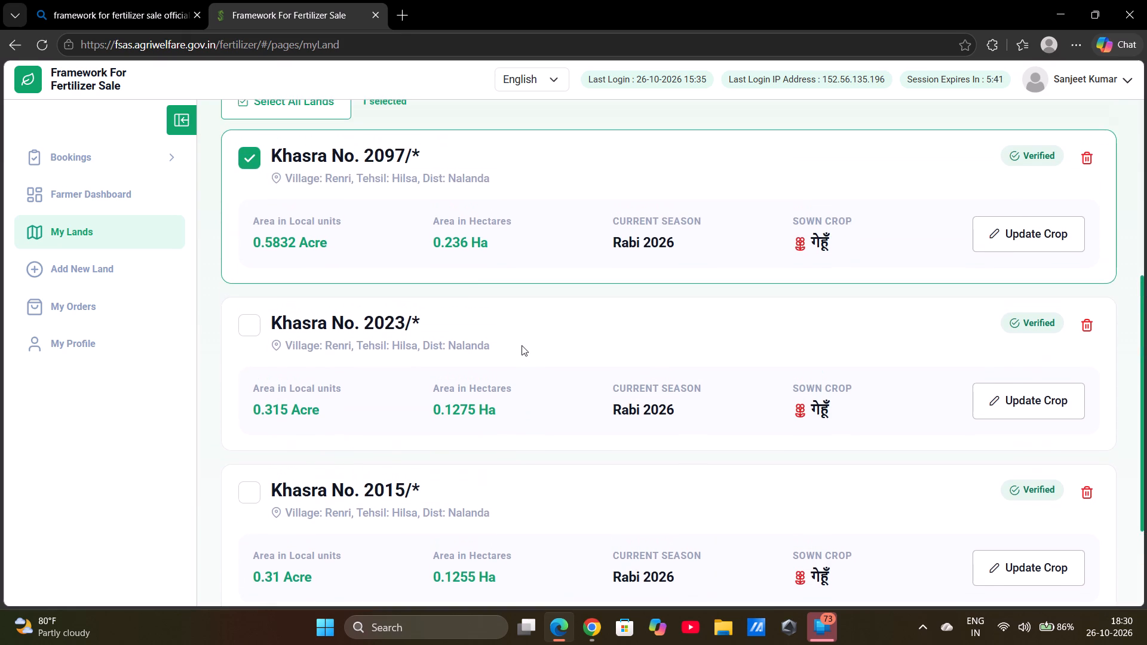
pyautogui.scroll(-1, 522, 345)
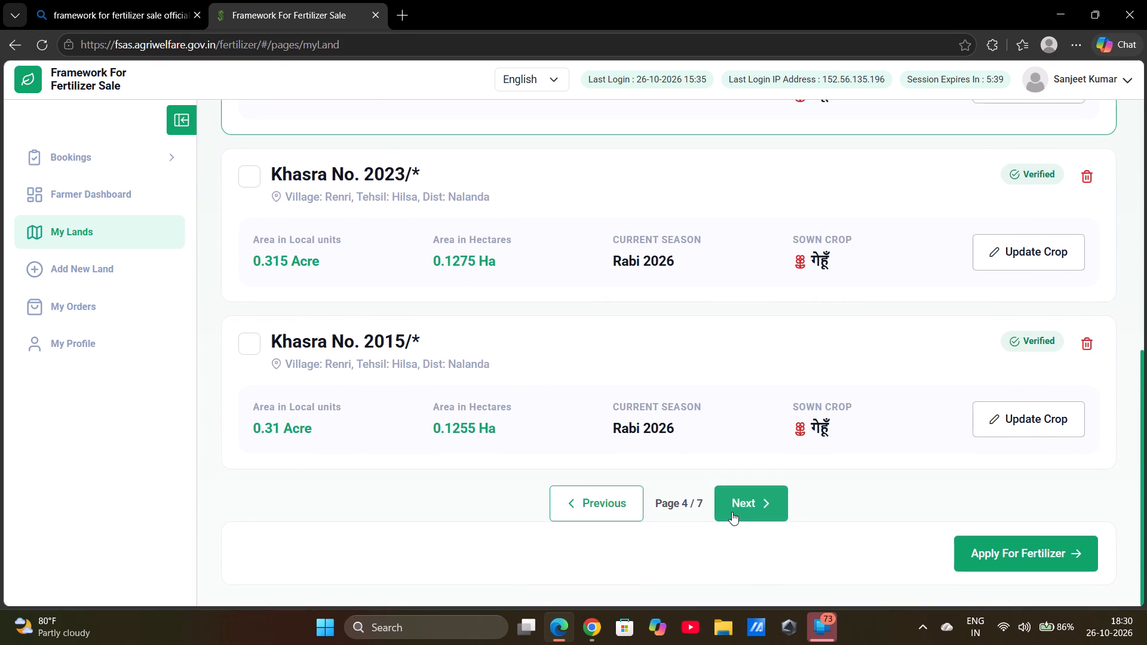
pyautogui.click(732, 512)
pyautogui.scroll(2, 732, 512)
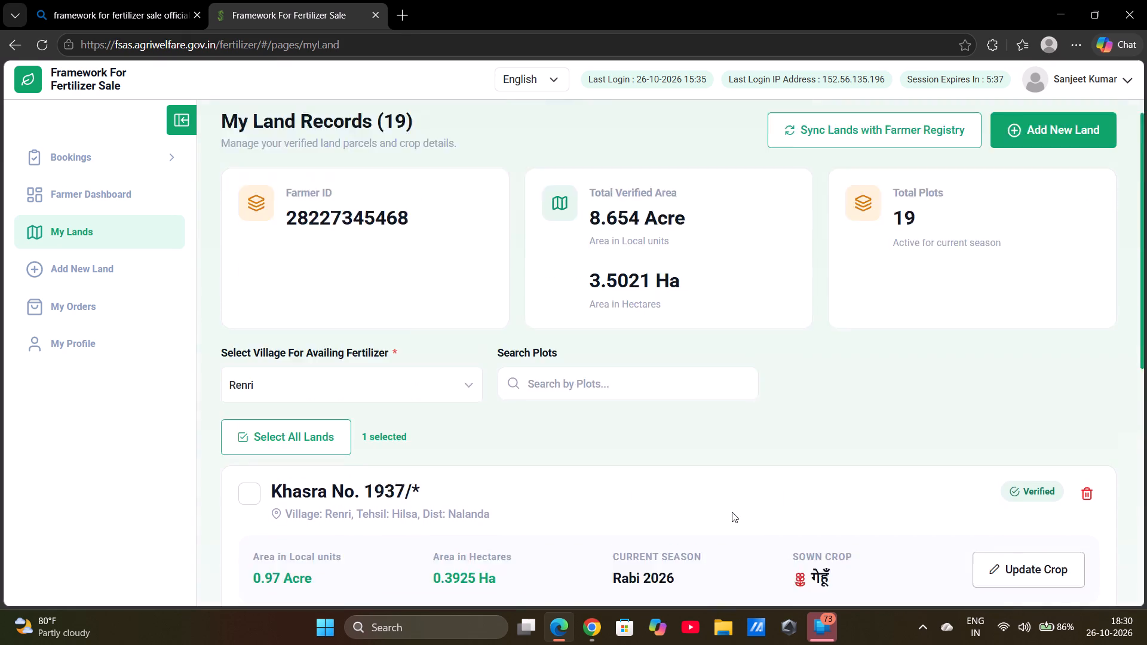
pyautogui.scroll(2, 732, 512)
pyautogui.scroll(-5, 732, 512)
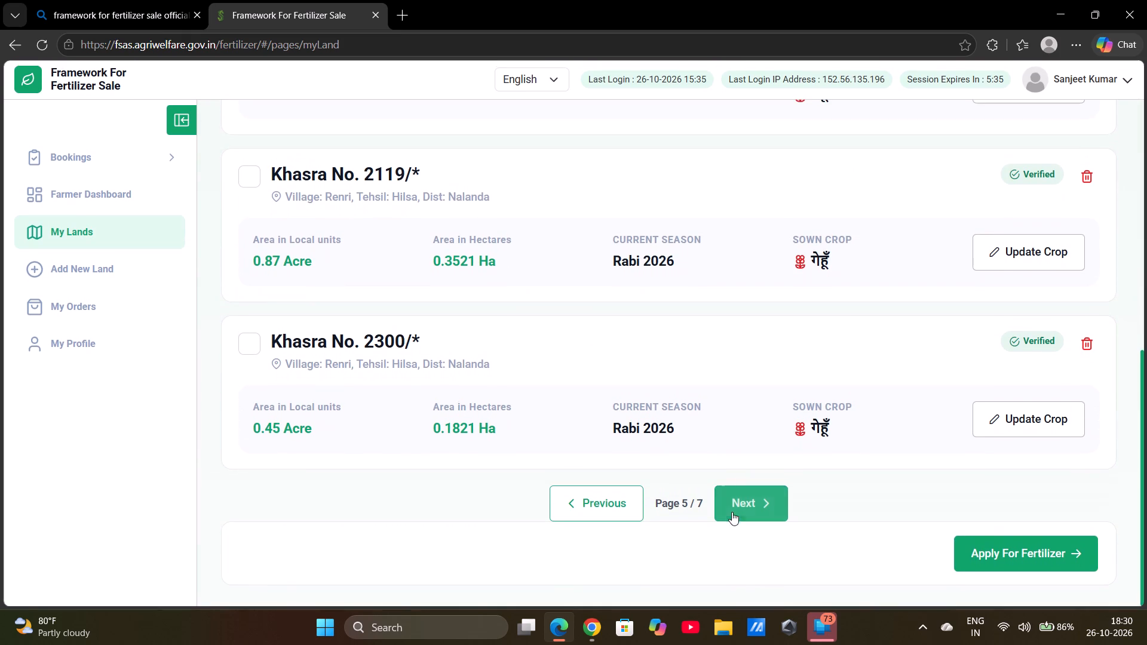
pyautogui.click(746, 503)
pyautogui.scroll(2, 641, 422)
pyautogui.scroll(-1, 641, 422)
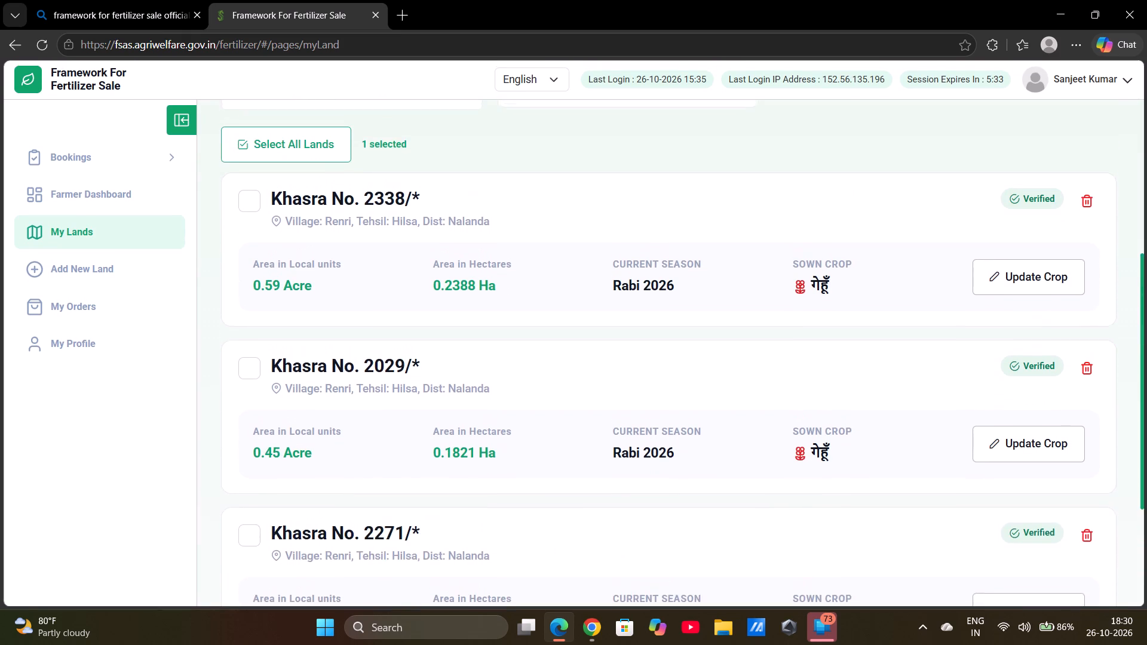
pyautogui.scroll(-1, 641, 422)
pyautogui.click(749, 492)
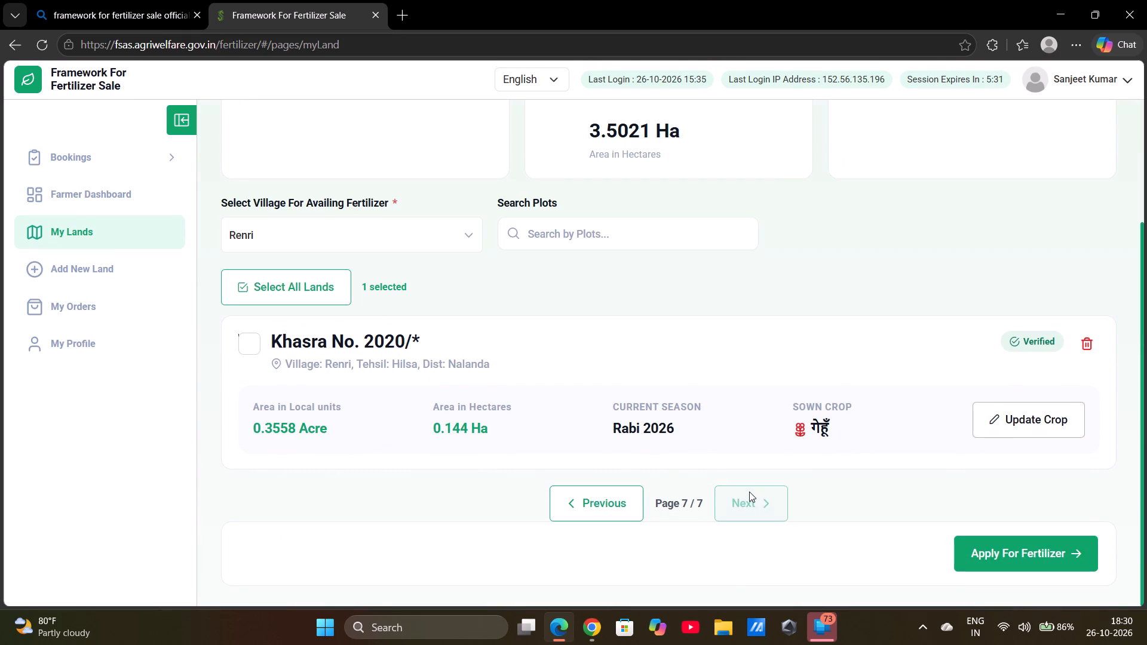
# Go back through the land records from page 7 to page 1, checking the listed plots.
pyautogui.tripleClick(609, 516)
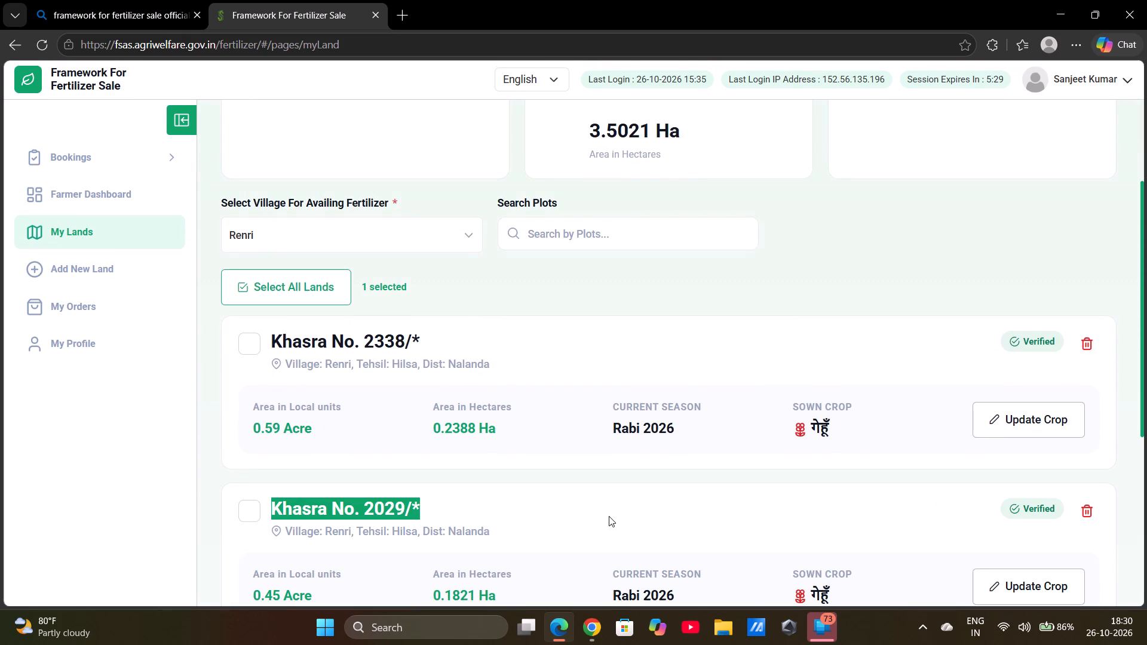
pyautogui.doubleClick(609, 516)
pyautogui.scroll(-9, 615, 524)
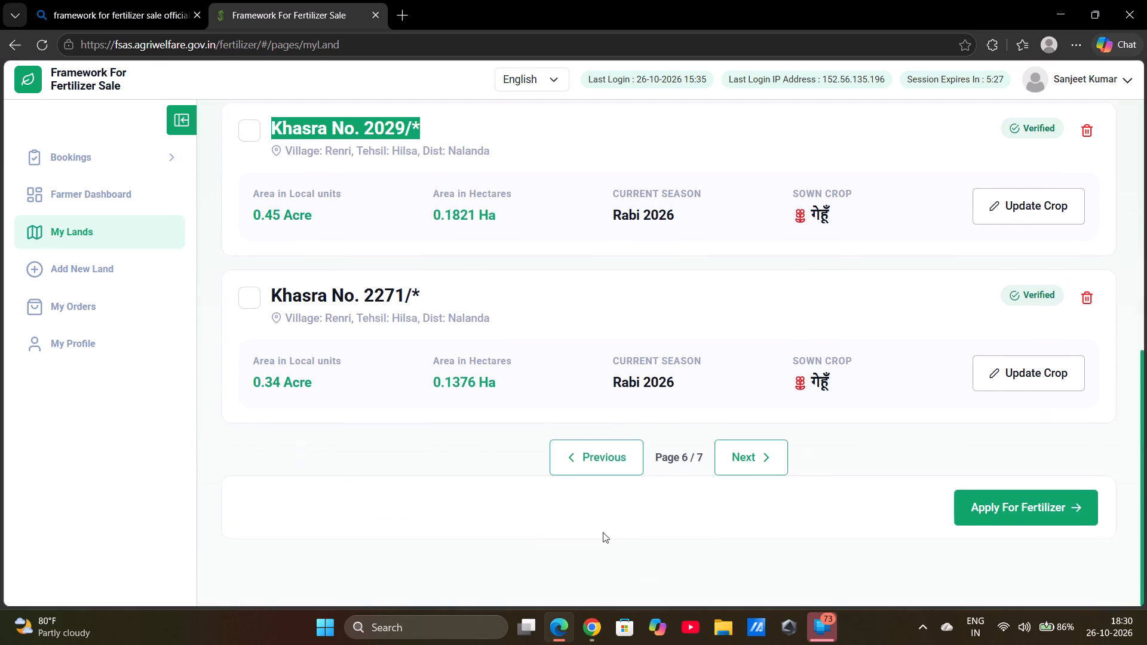
pyautogui.click(585, 515)
pyautogui.click(585, 515)
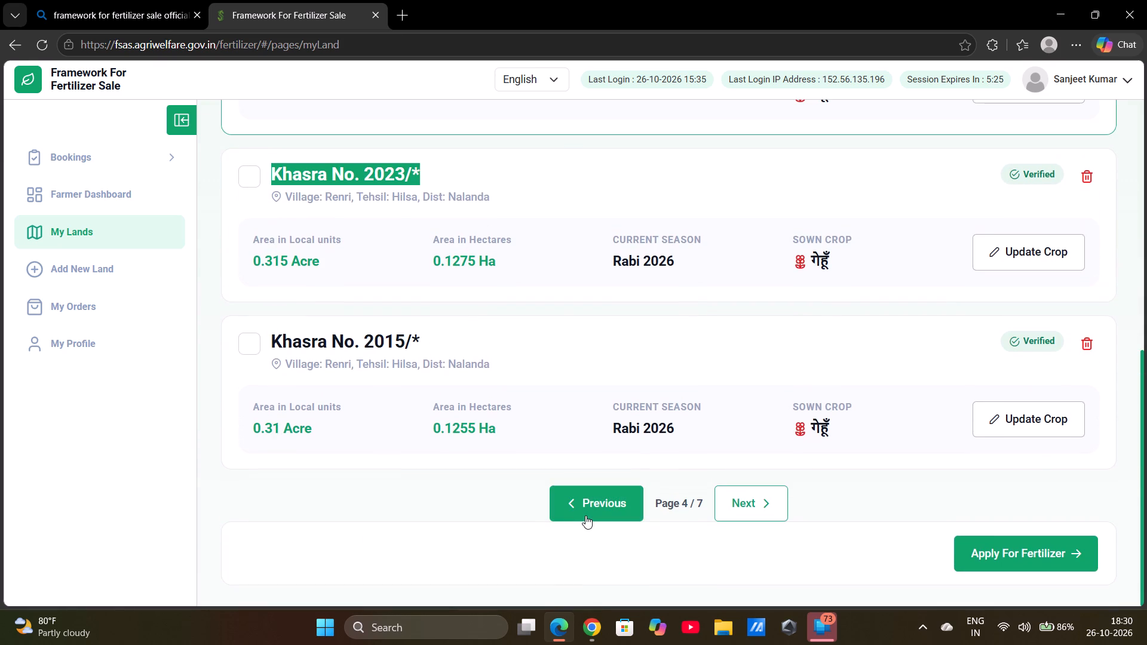
pyautogui.click(585, 515)
pyautogui.click(585, 515)
pyautogui.scroll(1, 585, 515)
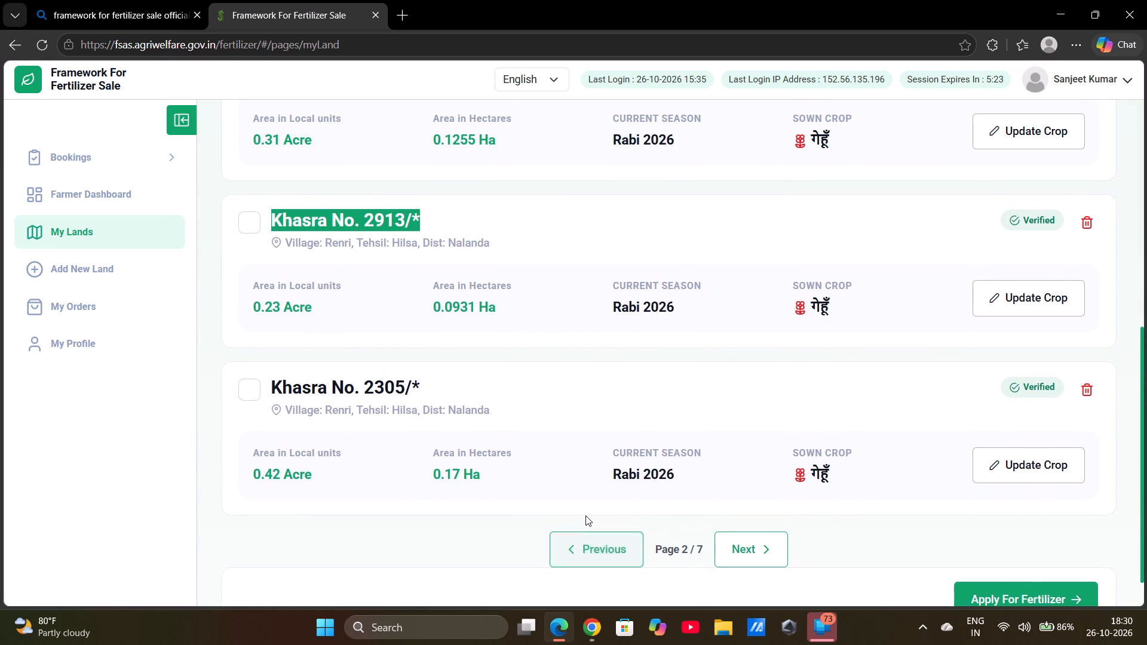
pyautogui.scroll(1, 585, 515)
pyautogui.click(585, 515)
pyautogui.click(578, 547)
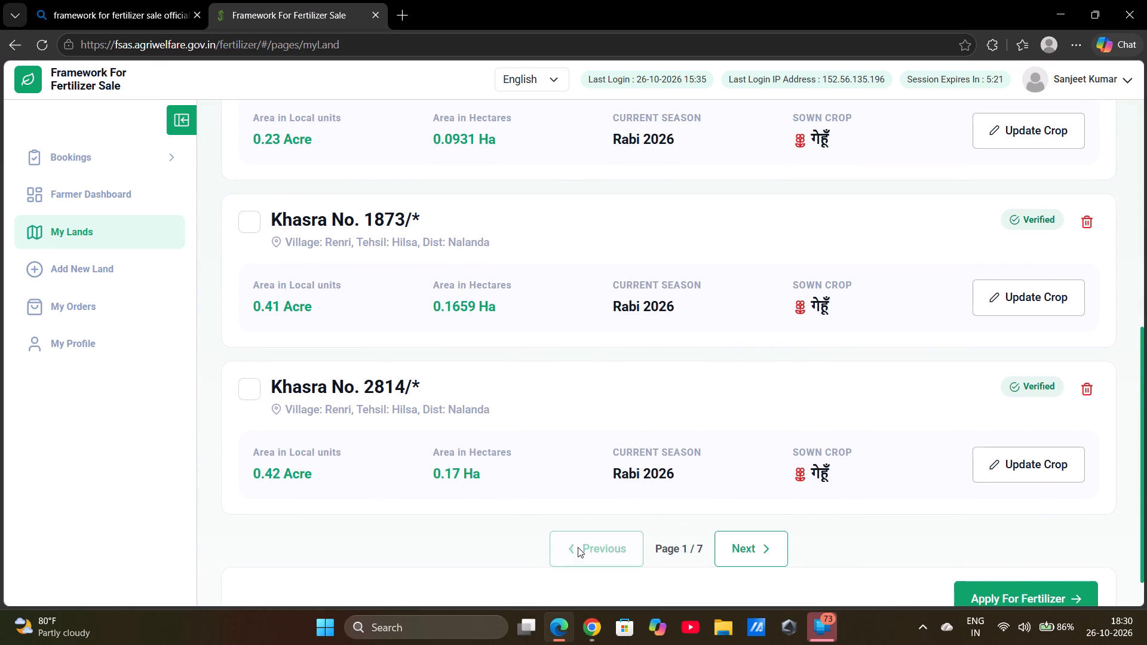
pyautogui.click(578, 547)
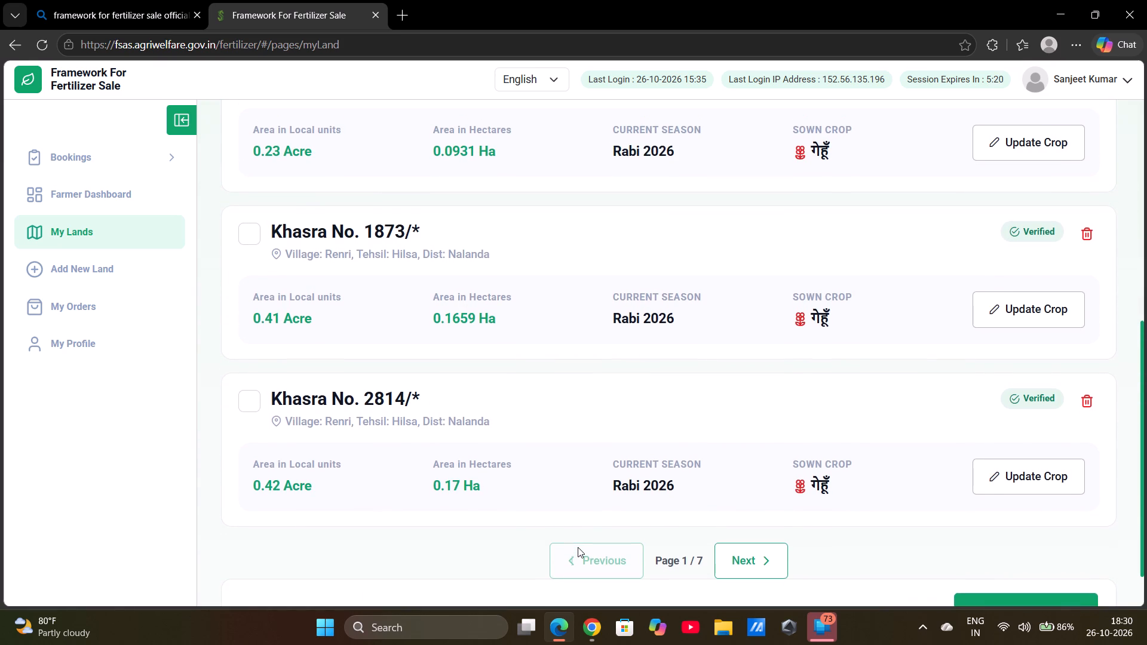
pyautogui.scroll(2, 578, 547)
pyautogui.scroll(-1, 578, 547)
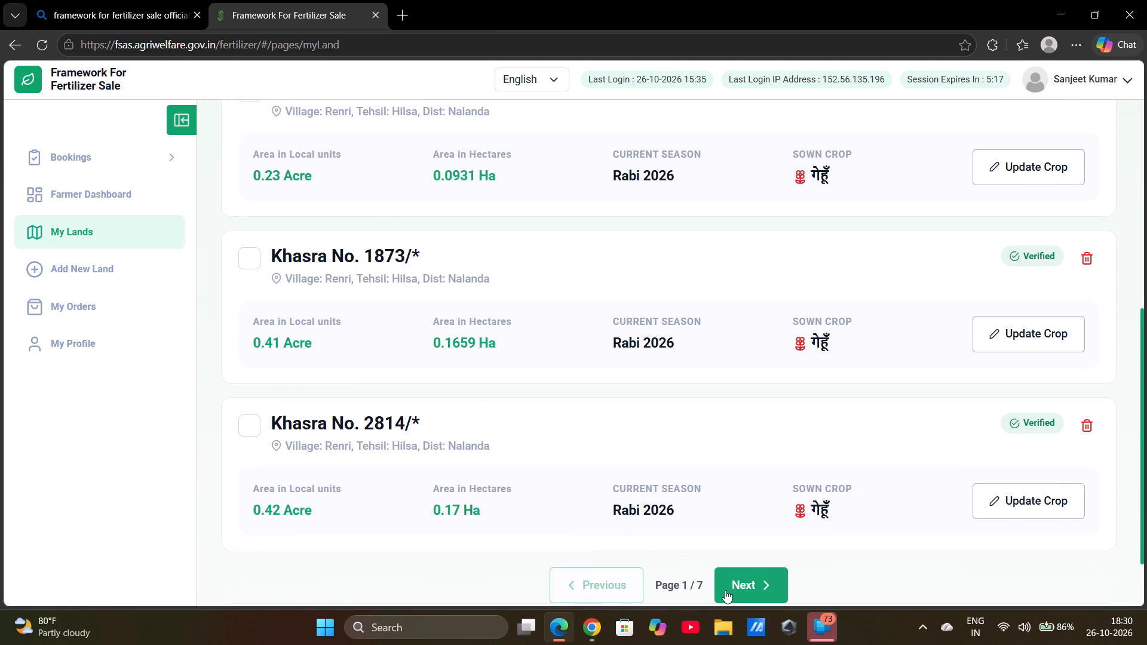
pyautogui.click(725, 590)
pyautogui.scroll(1, 725, 590)
pyautogui.scroll(-1, 726, 584)
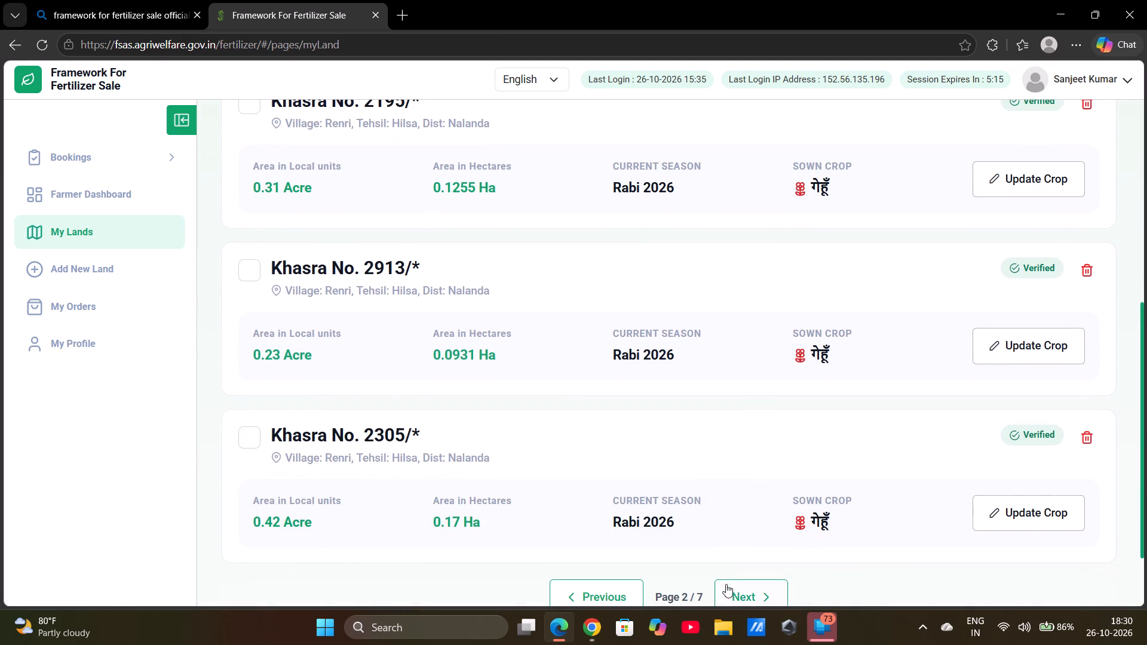
pyautogui.click(735, 586)
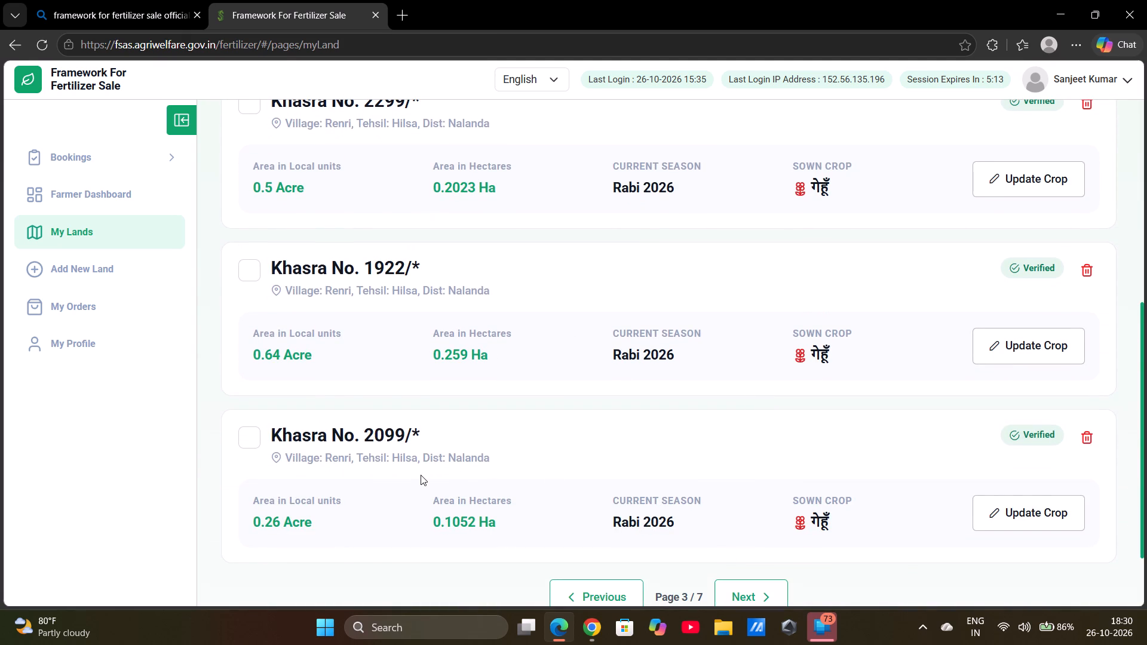
pyautogui.click(246, 277)
# Compare the areas of the plots listed on page 3 of the land records.
pyautogui.scroll(1, 246, 277)
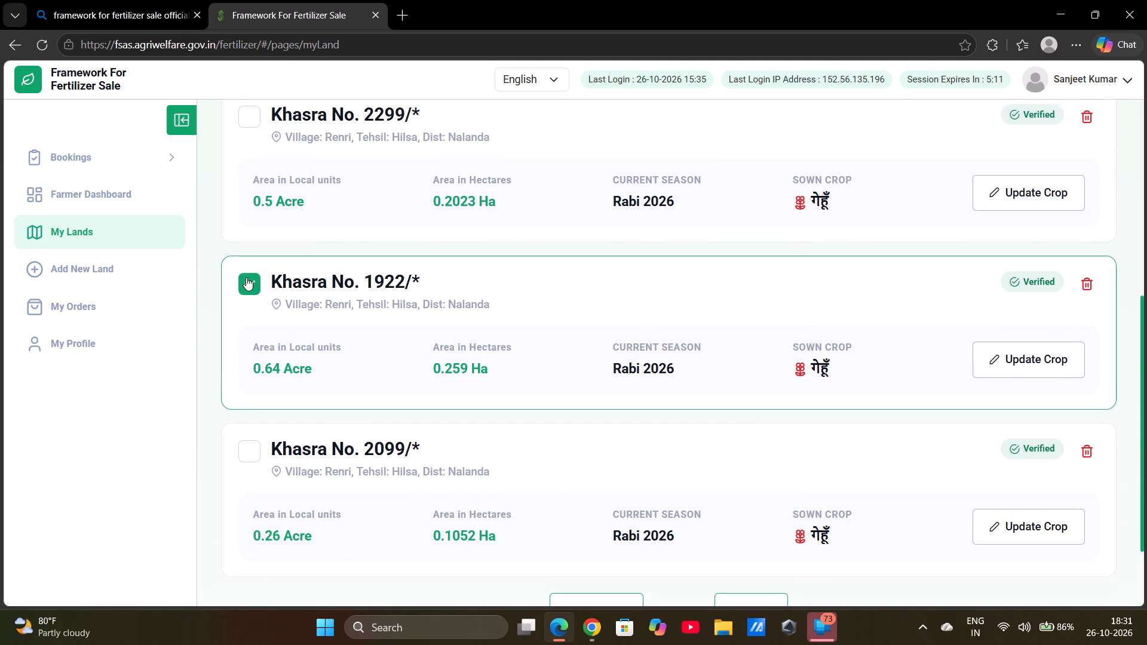
pyautogui.scroll(2, 246, 277)
pyautogui.scroll(-1, 246, 277)
pyautogui.scroll(1, 246, 277)
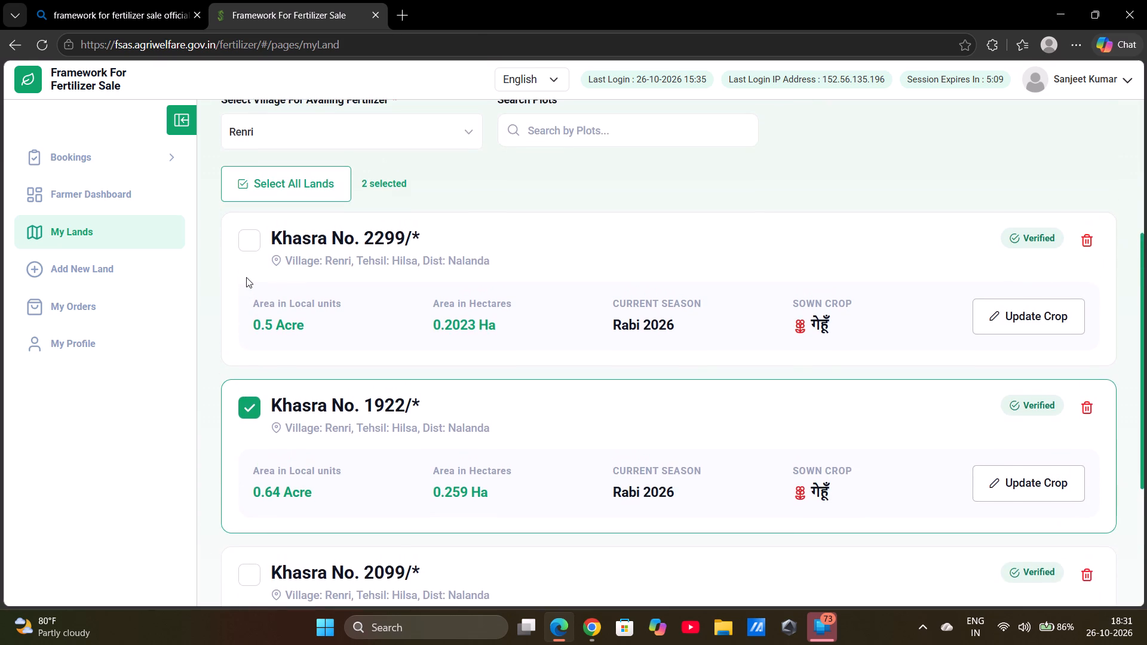
pyautogui.scroll(-3, 246, 277)
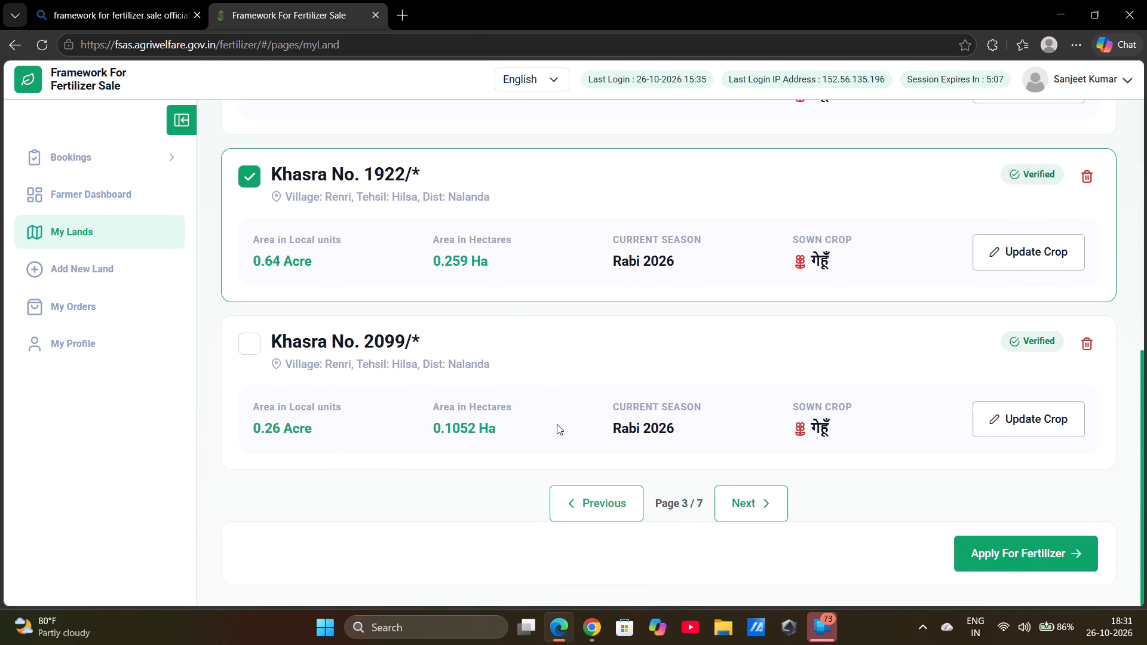
pyautogui.scroll(2, 431, 376)
pyautogui.scroll(-3, 431, 376)
# Add the plot Khasra No. 2029 on page 6 of the land records to the selection.
pyautogui.click(729, 505)
pyautogui.scroll(2, 729, 505)
pyautogui.scroll(-1, 729, 505)
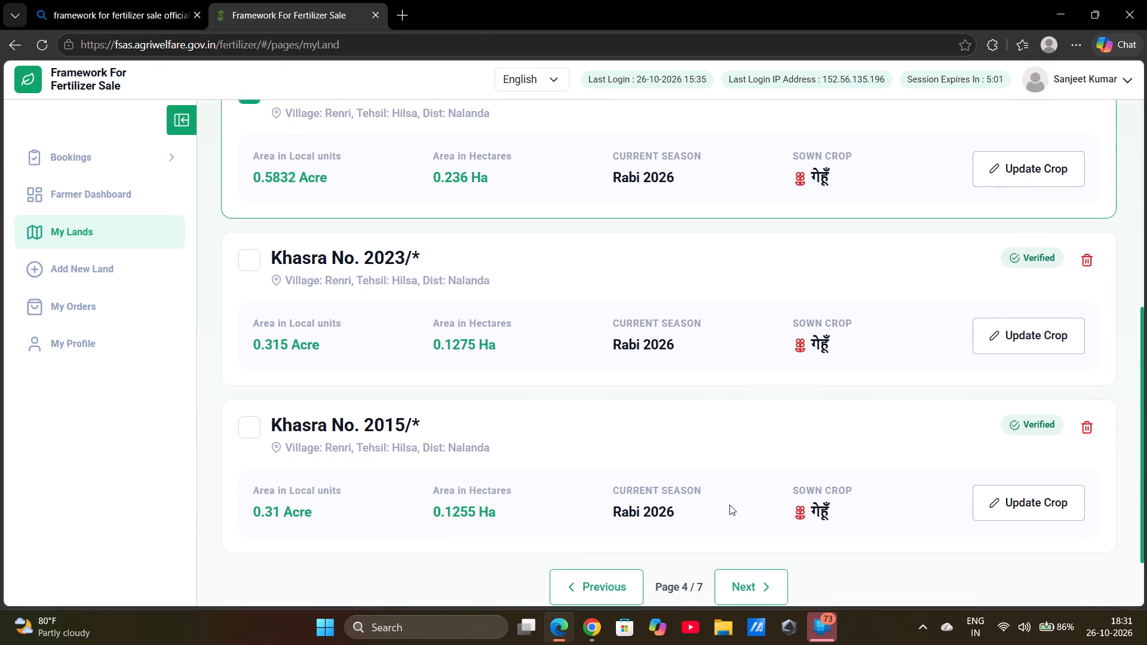
pyautogui.scroll(-1, 729, 505)
pyautogui.click(749, 514)
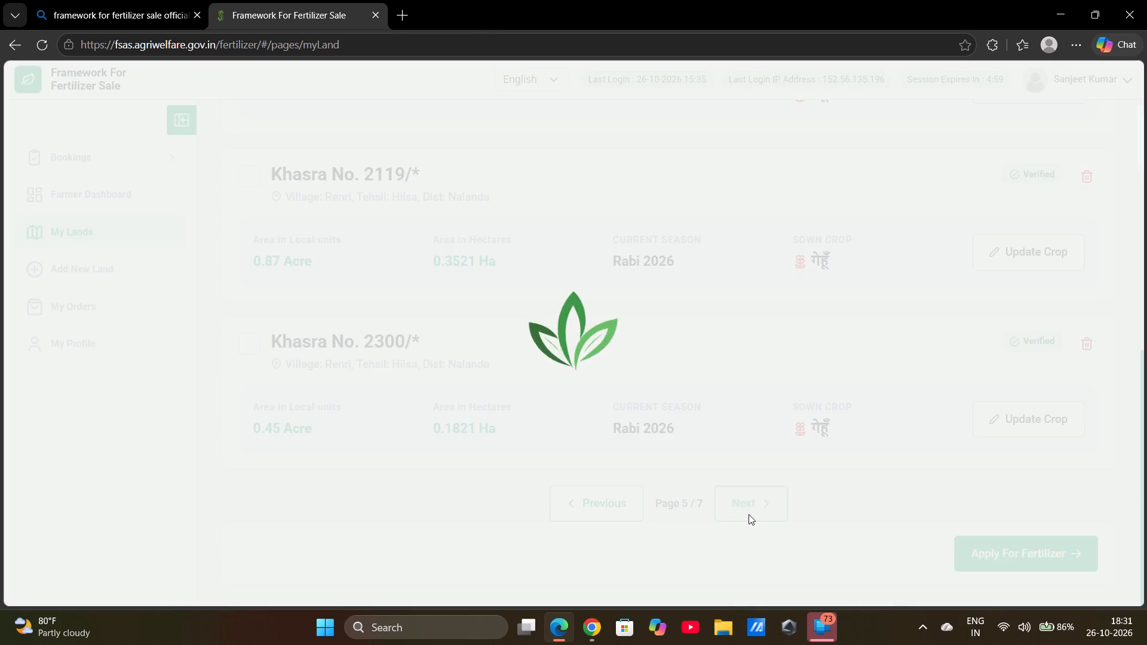
pyautogui.scroll(4, 749, 514)
pyautogui.scroll(-3, 749, 514)
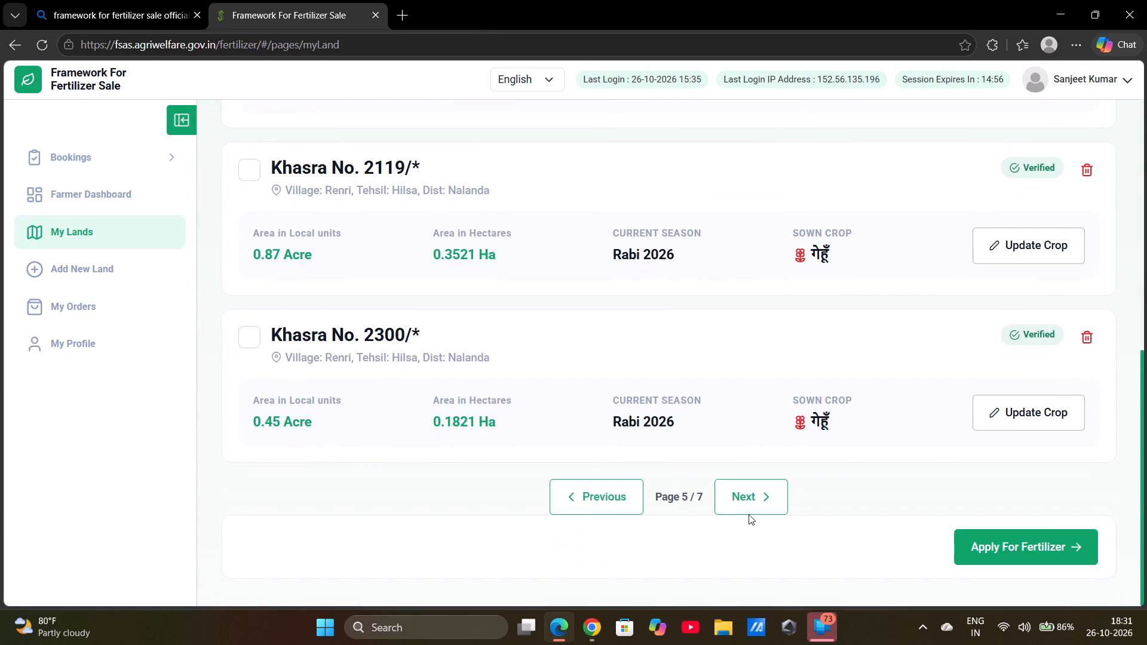
pyautogui.scroll(-1, 749, 514)
pyautogui.click(750, 520)
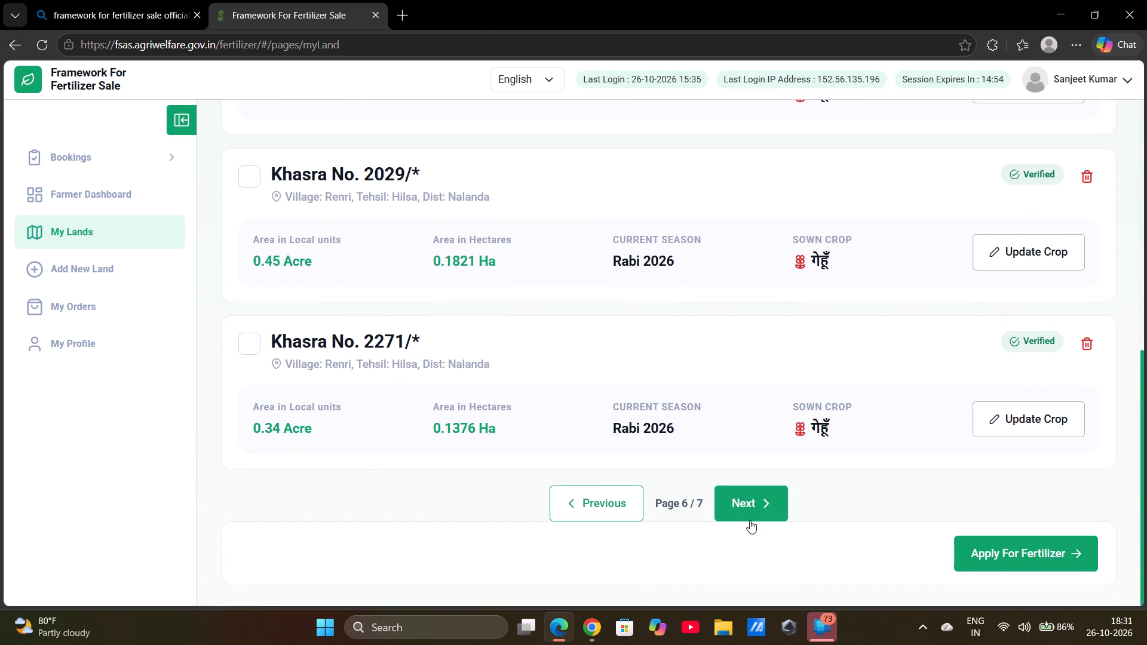
pyautogui.click(256, 172)
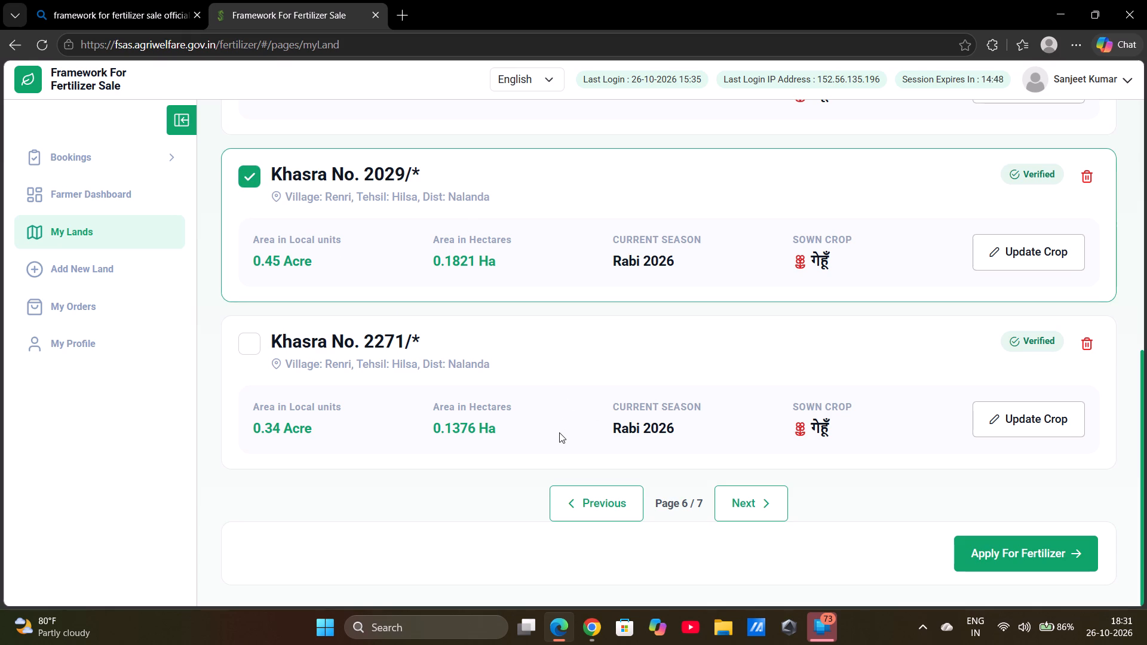
# Review the selected plots and their areas, going back from page 6 to page 4 of the land records.
pyautogui.scroll(2, 559, 432)
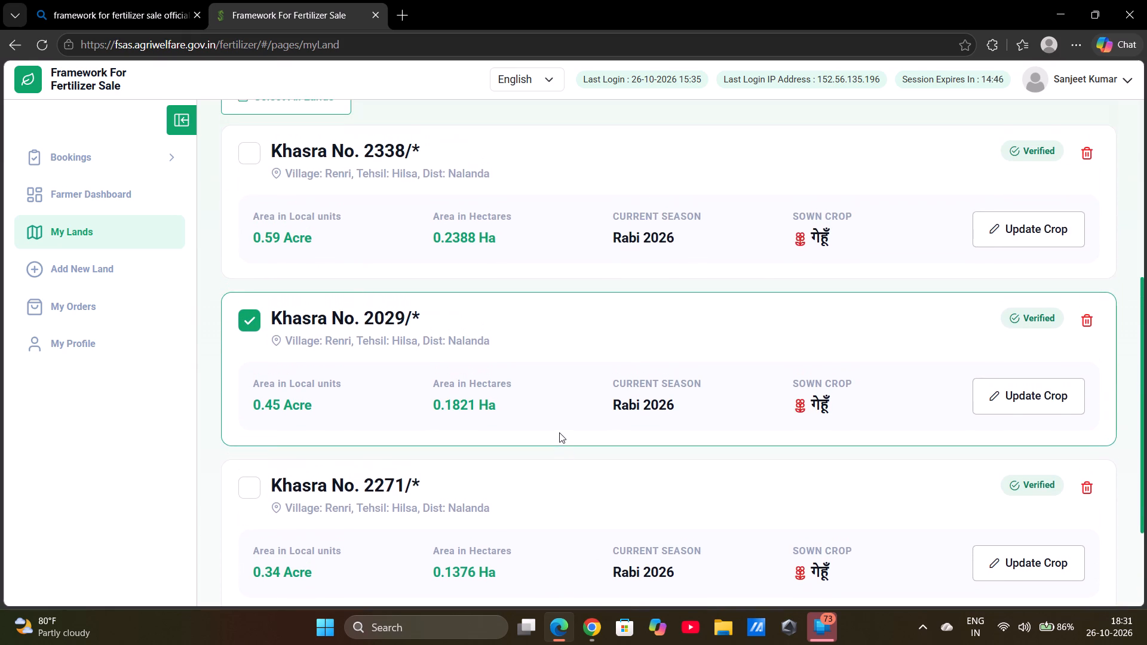
pyautogui.scroll(1, 559, 432)
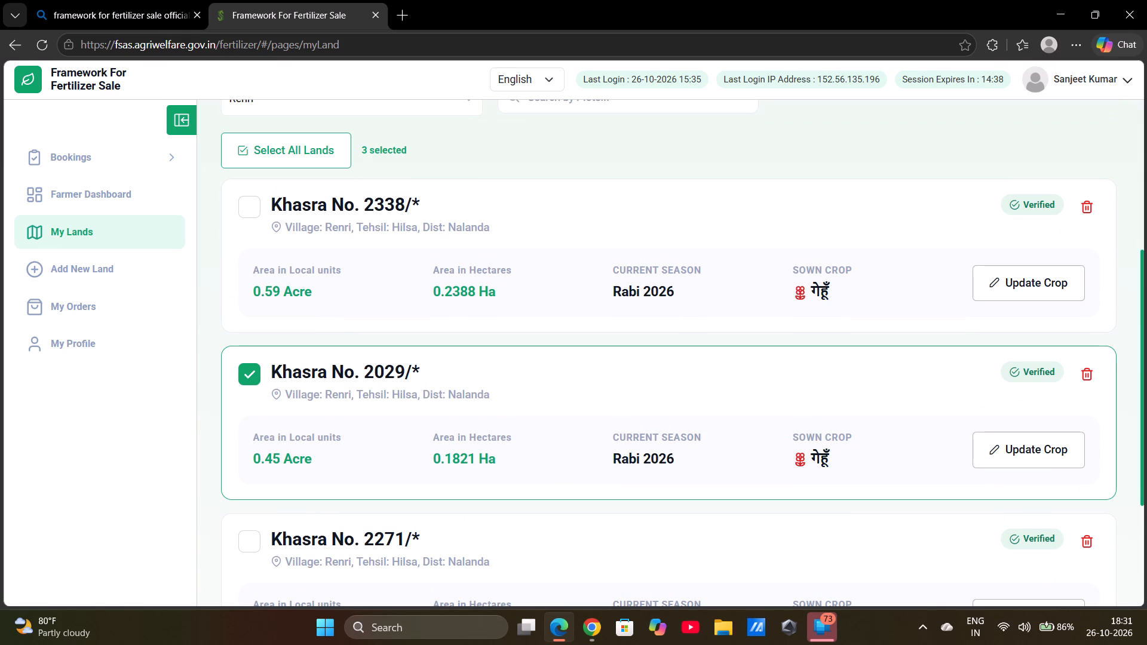
pyautogui.scroll(-1, 378, 371)
pyautogui.scroll(-2, 470, 419)
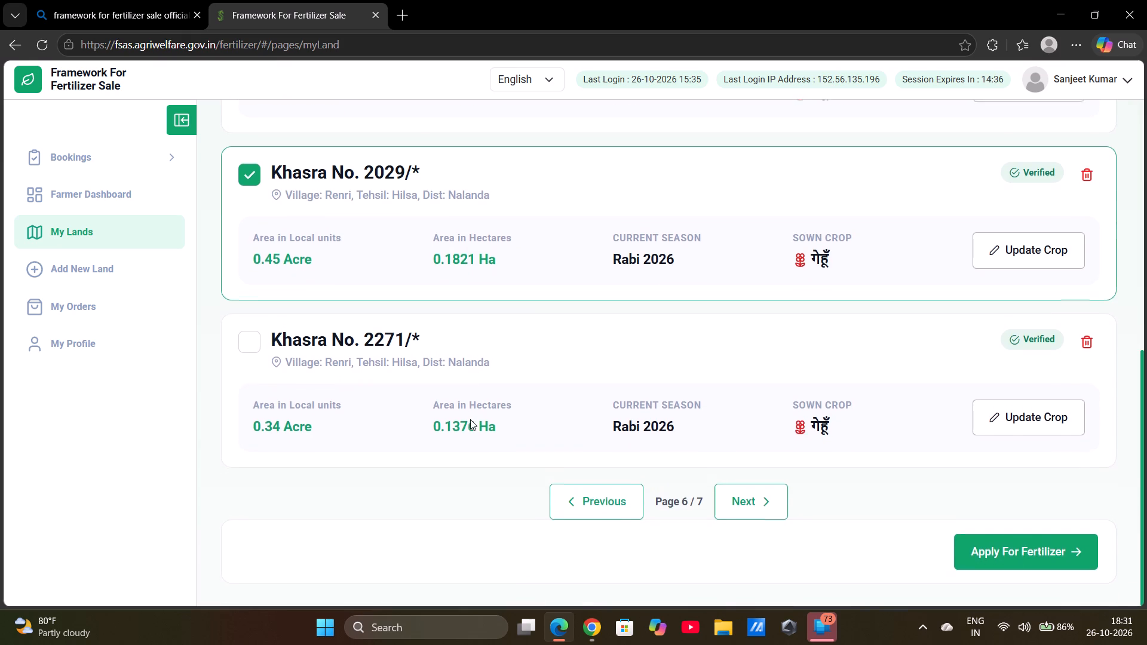
pyautogui.click(593, 516)
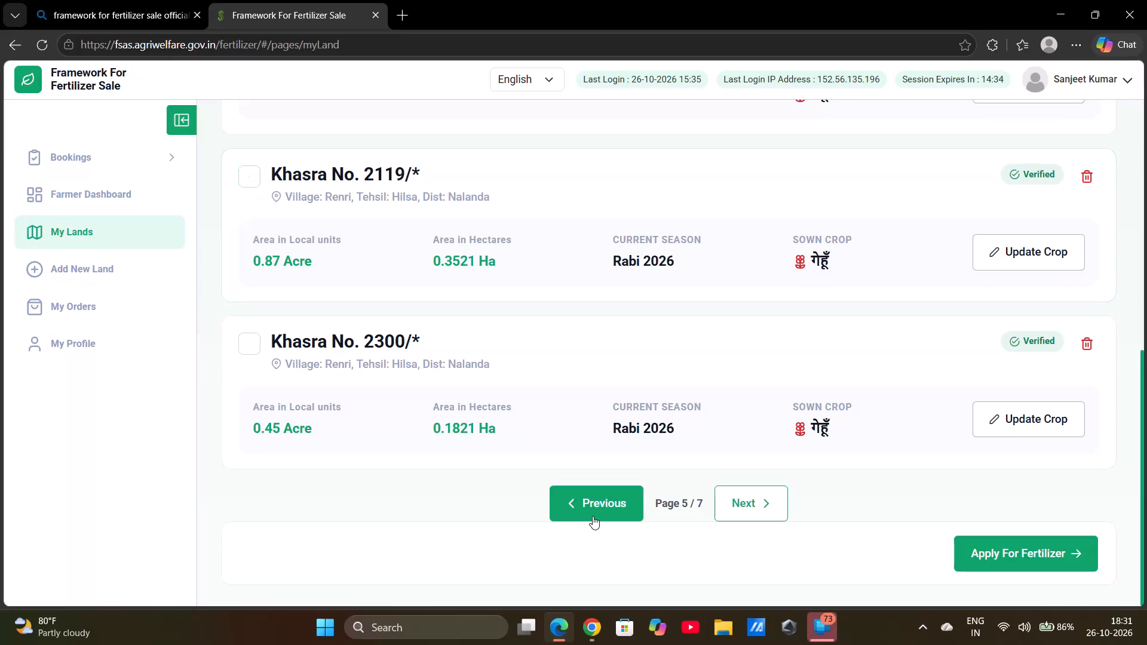
pyautogui.scroll(3, 593, 516)
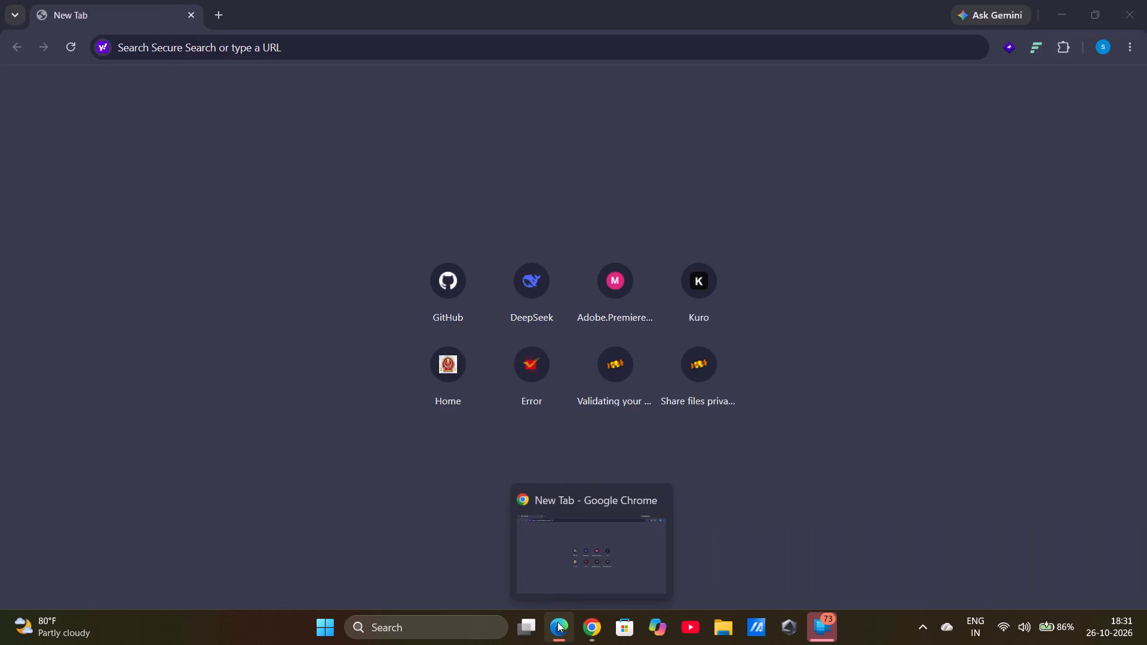
pyautogui.click(540, 561)
pyautogui.scroll(3, 515, 468)
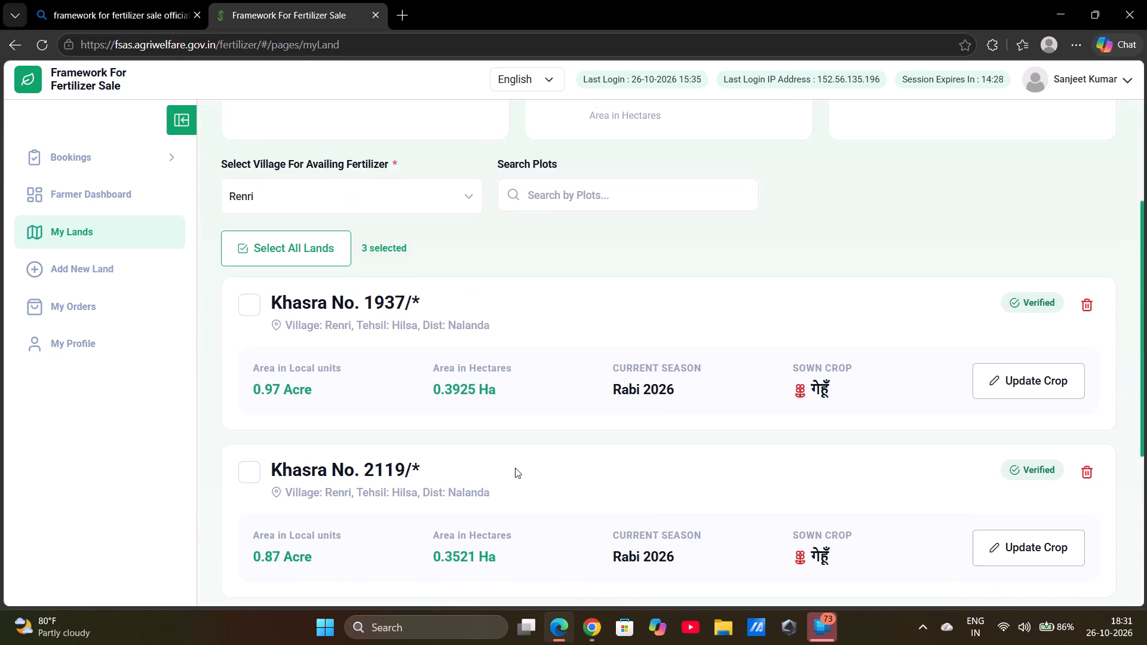
pyautogui.scroll(-1, 515, 468)
pyautogui.click(631, 494)
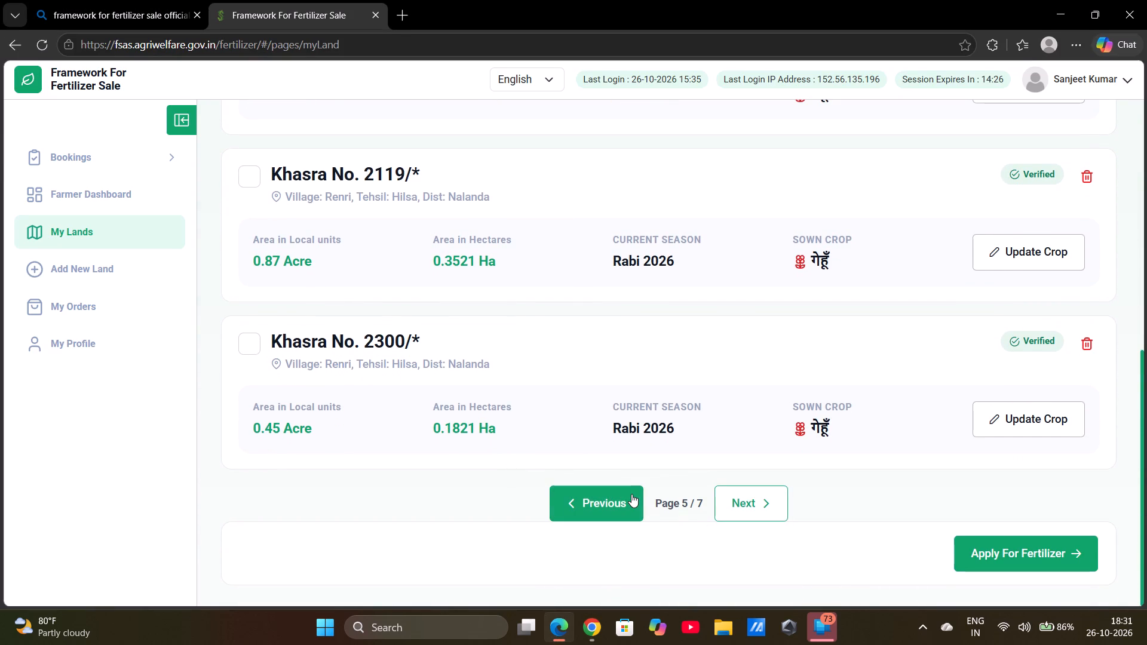
pyautogui.scroll(1, 631, 494)
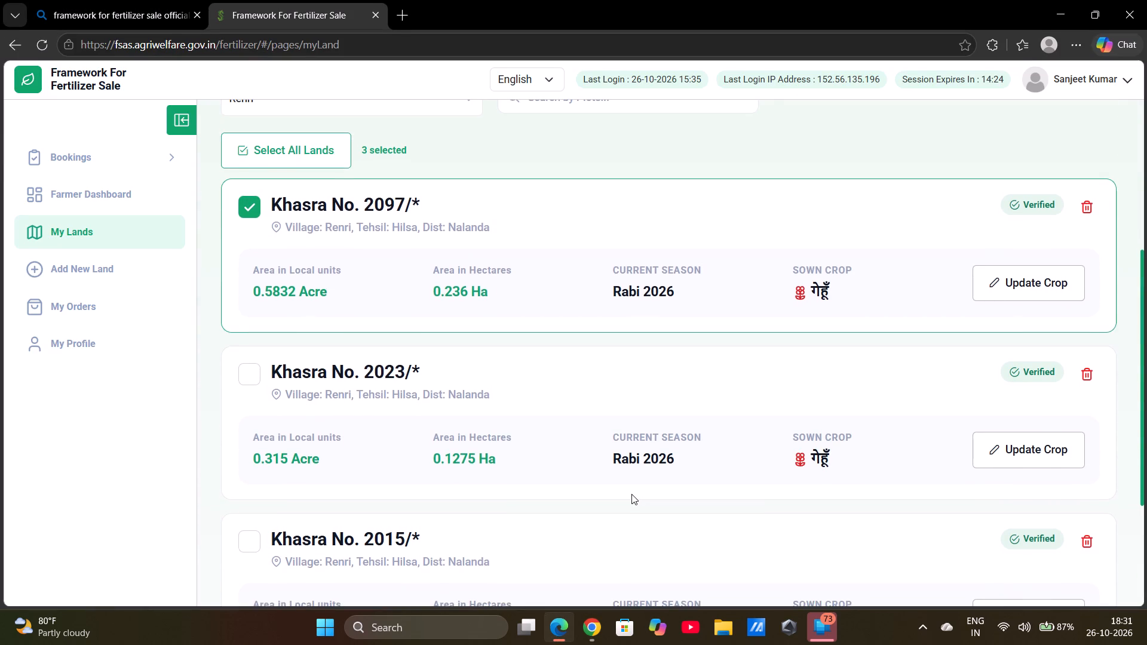
pyautogui.scroll(1, 631, 494)
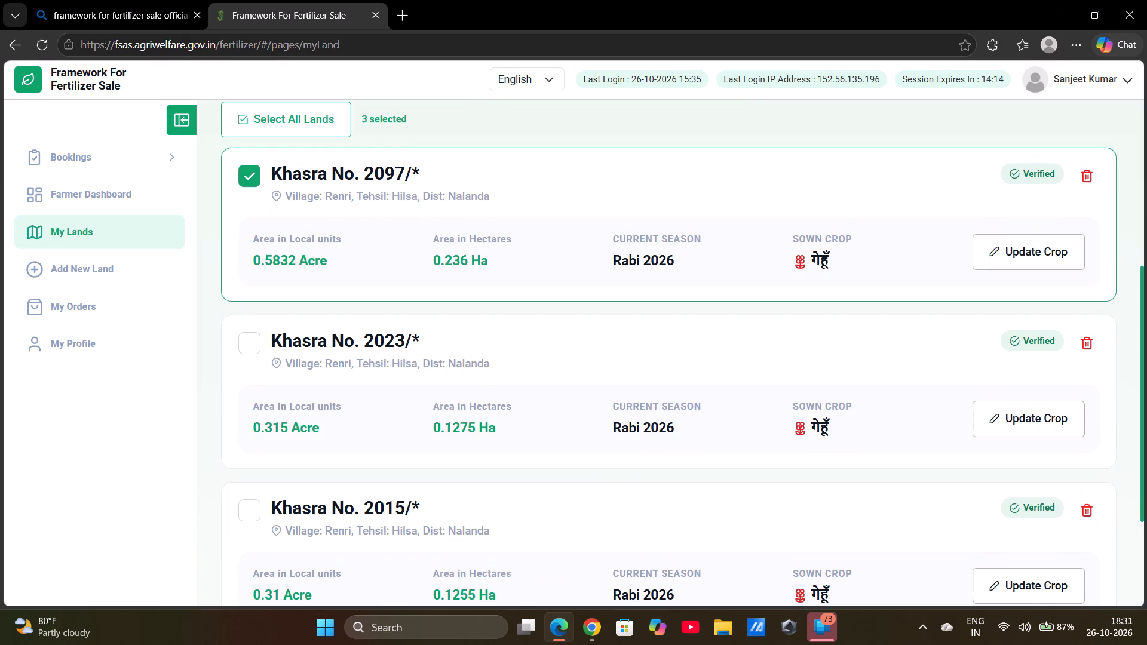
# Review the plots and their areas, going back from page 4 to page 1 of the land records.
pyautogui.scroll(-1, 493, 422)
pyautogui.click(580, 512)
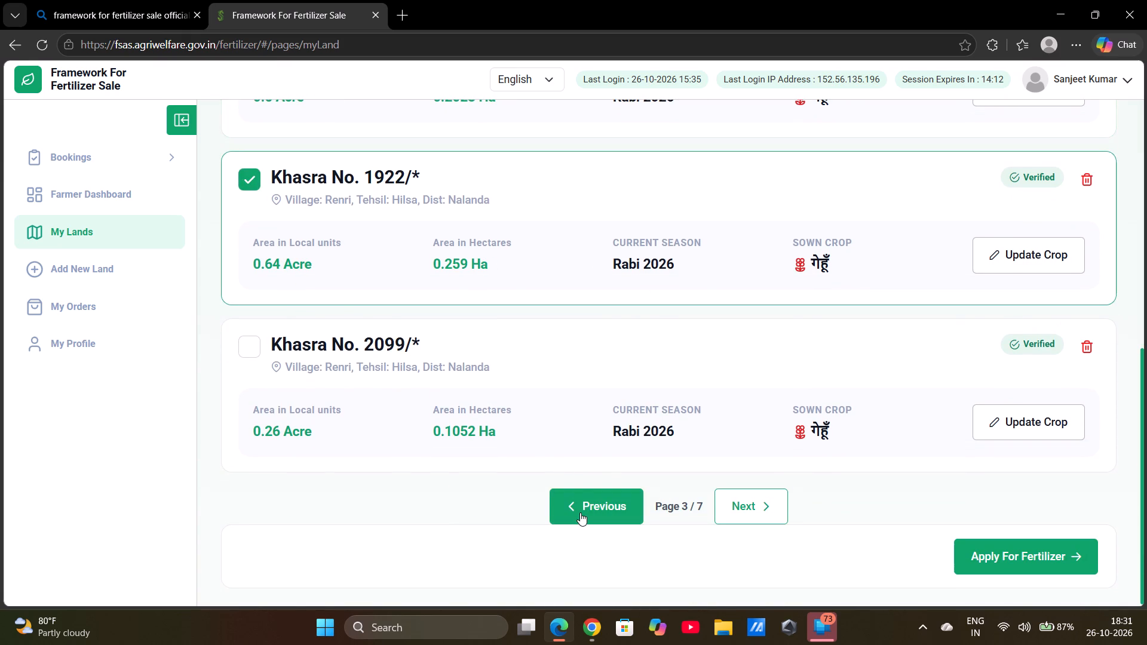
pyautogui.scroll(-2, 580, 512)
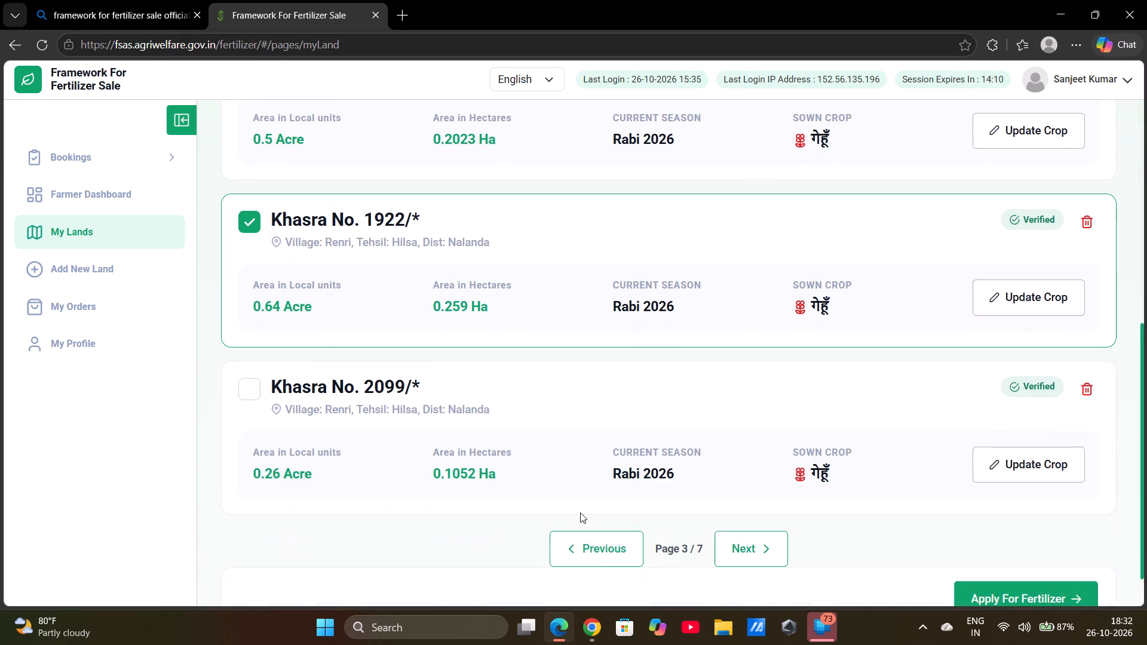
pyautogui.scroll(2, 580, 512)
pyautogui.scroll(-1, 580, 512)
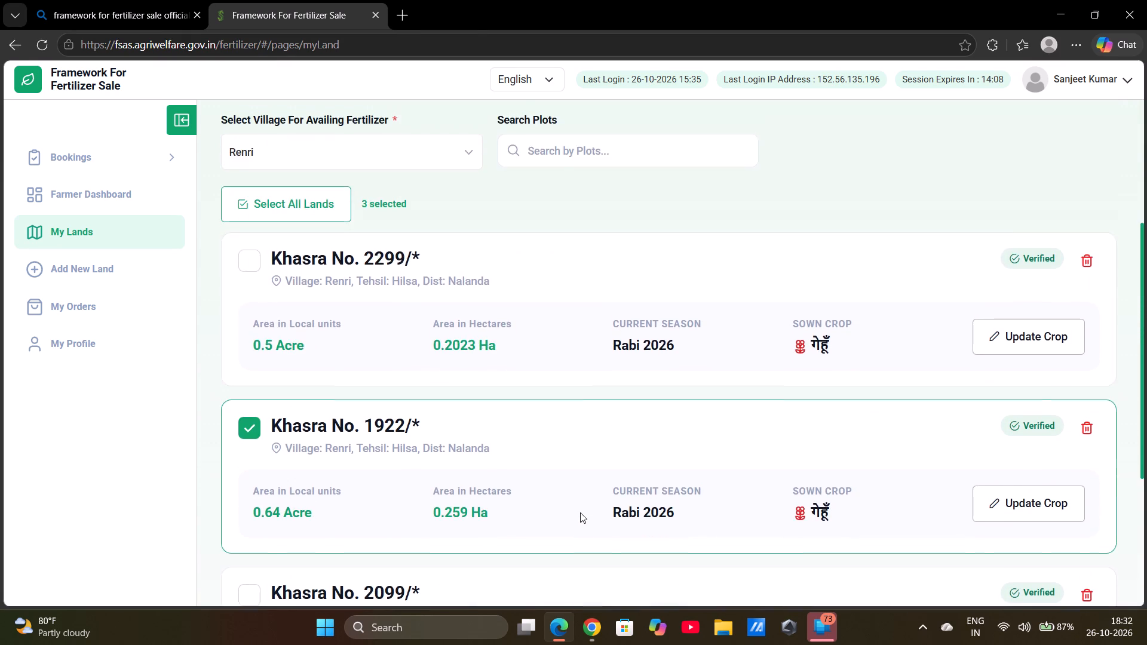
pyautogui.scroll(-1, 580, 512)
pyautogui.click(584, 517)
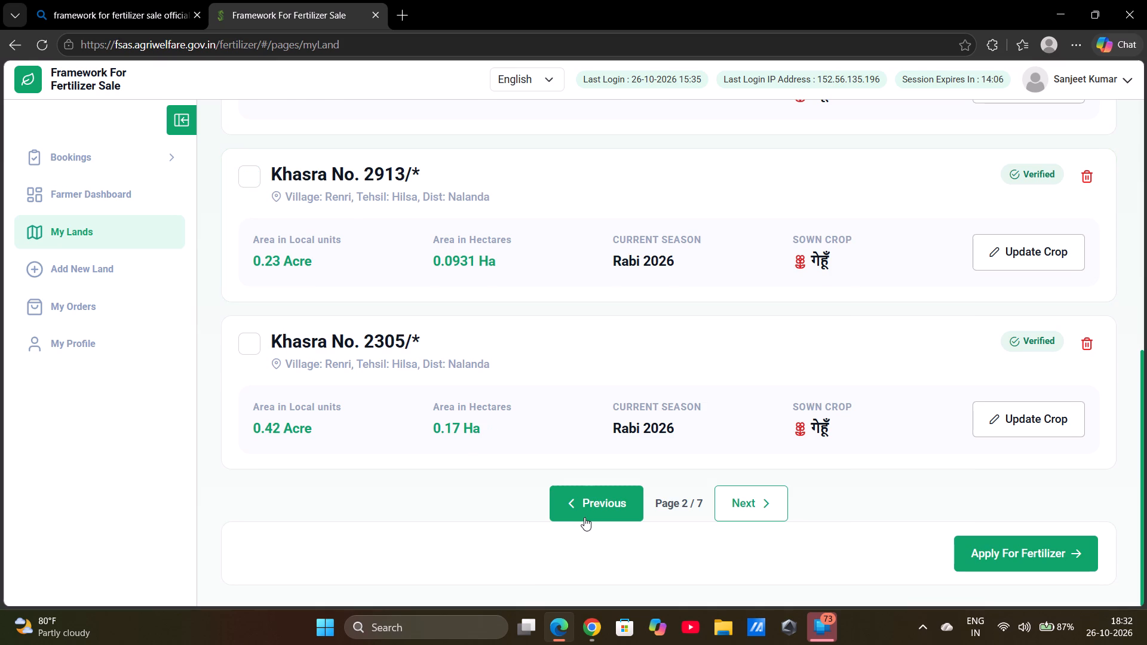
pyautogui.scroll(1, 584, 517)
pyautogui.scroll(-1, 584, 517)
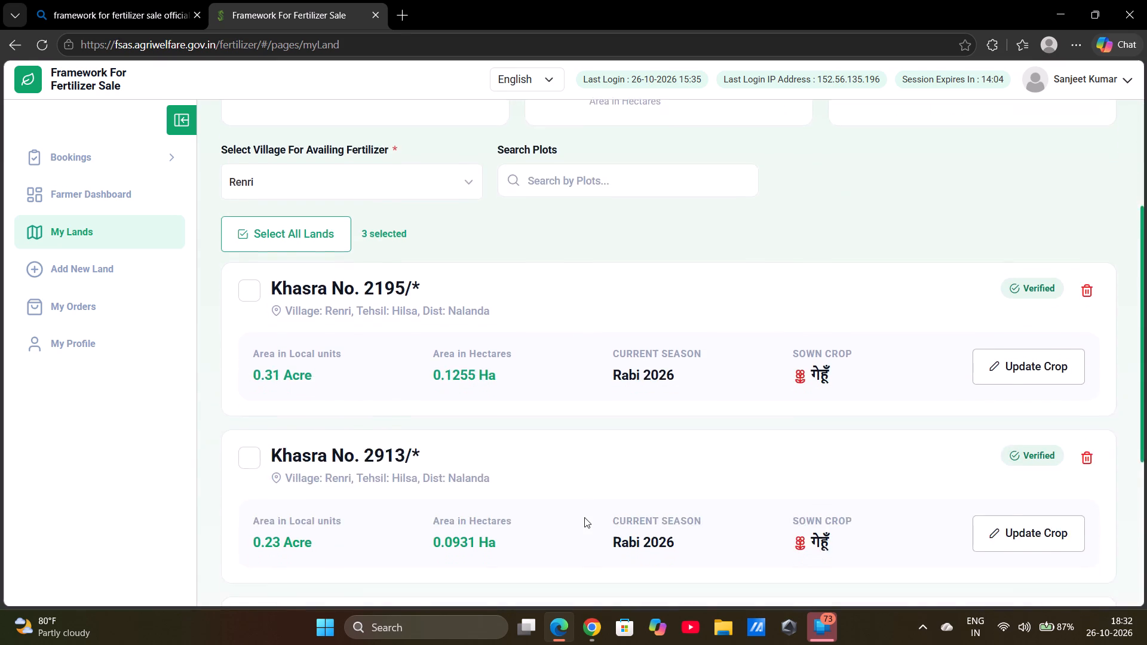
pyautogui.scroll(-3, 584, 517)
pyautogui.click(587, 507)
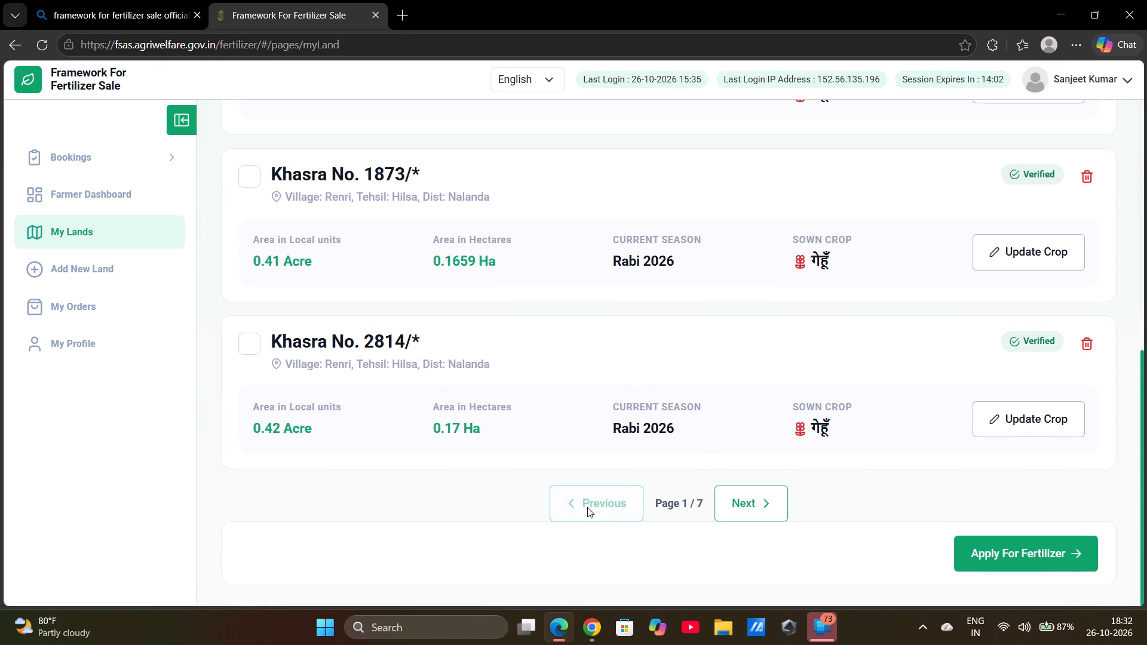
pyautogui.click(587, 507)
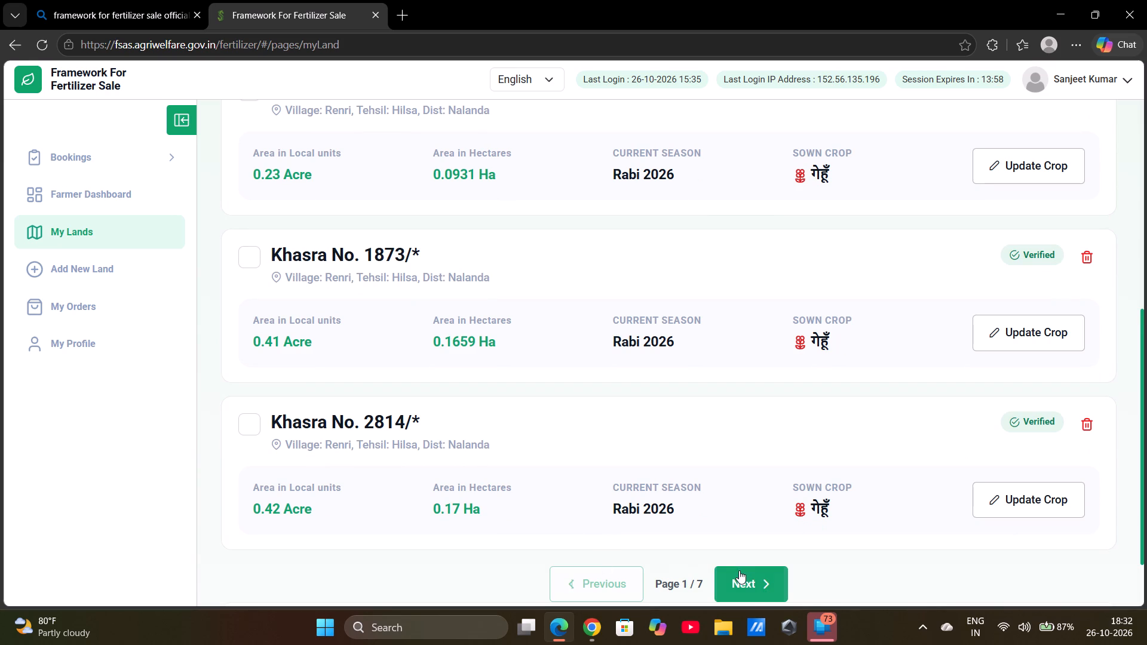
# Look through the land records from page 1 forward to the last page, page 7.
pyautogui.click(739, 570)
pyautogui.click(739, 570)
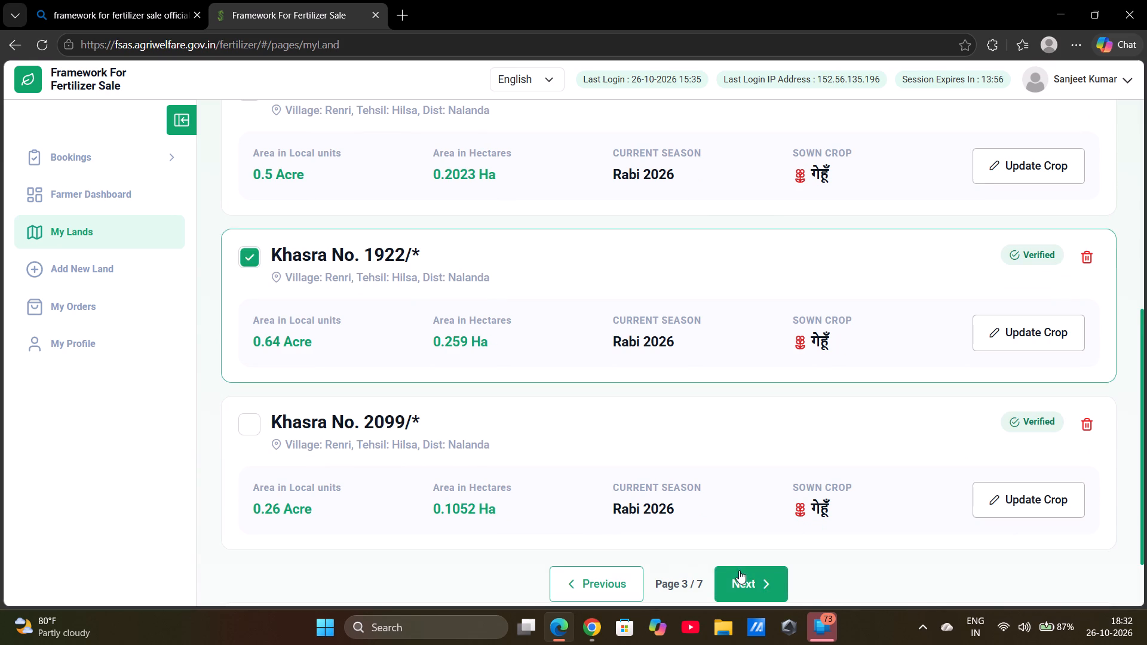
pyautogui.click(739, 570)
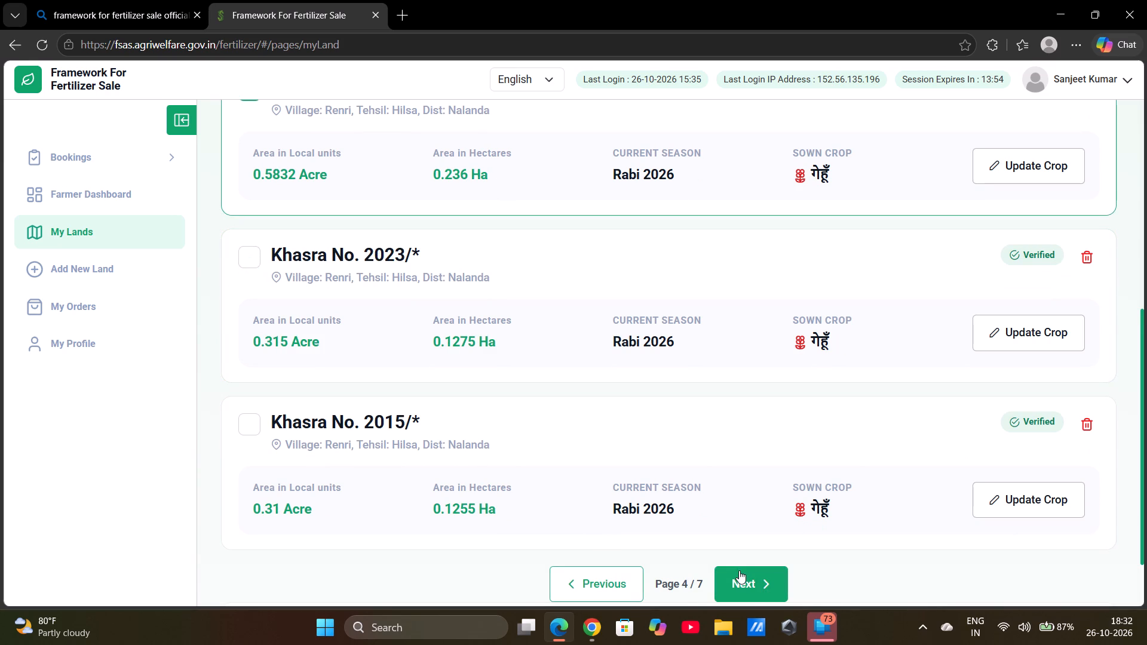
pyautogui.click(739, 570)
pyautogui.click(739, 570)
pyautogui.click(739, 570)
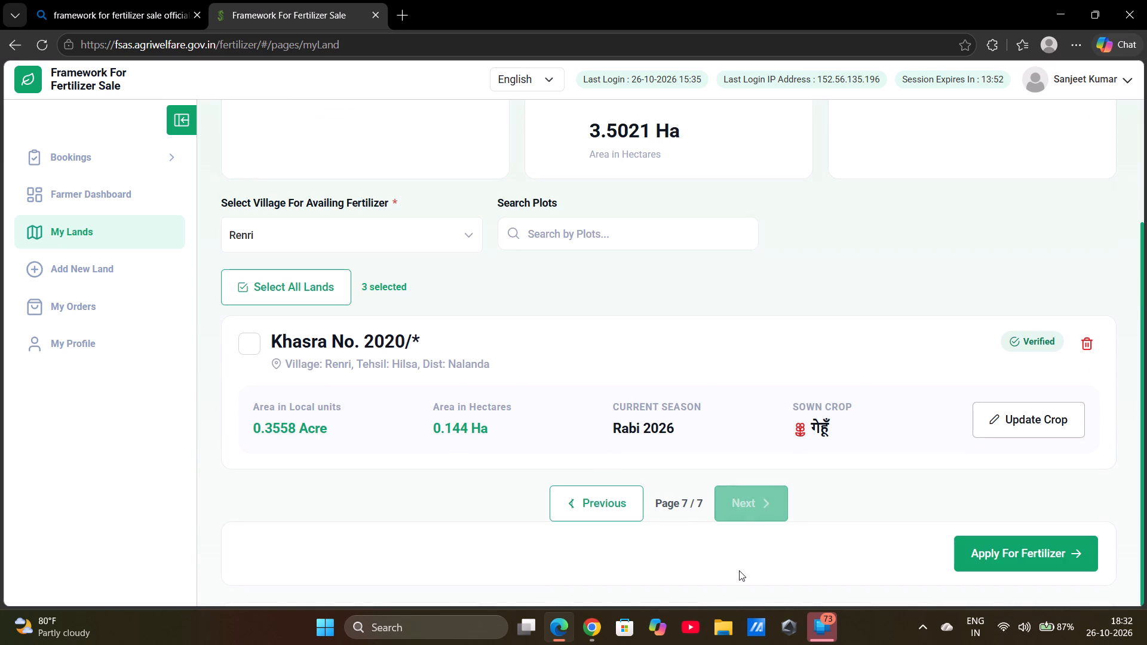
# Recheck the selected plots and their areas, going back from page 7 to page 1 of the land records.
pyautogui.click(603, 503)
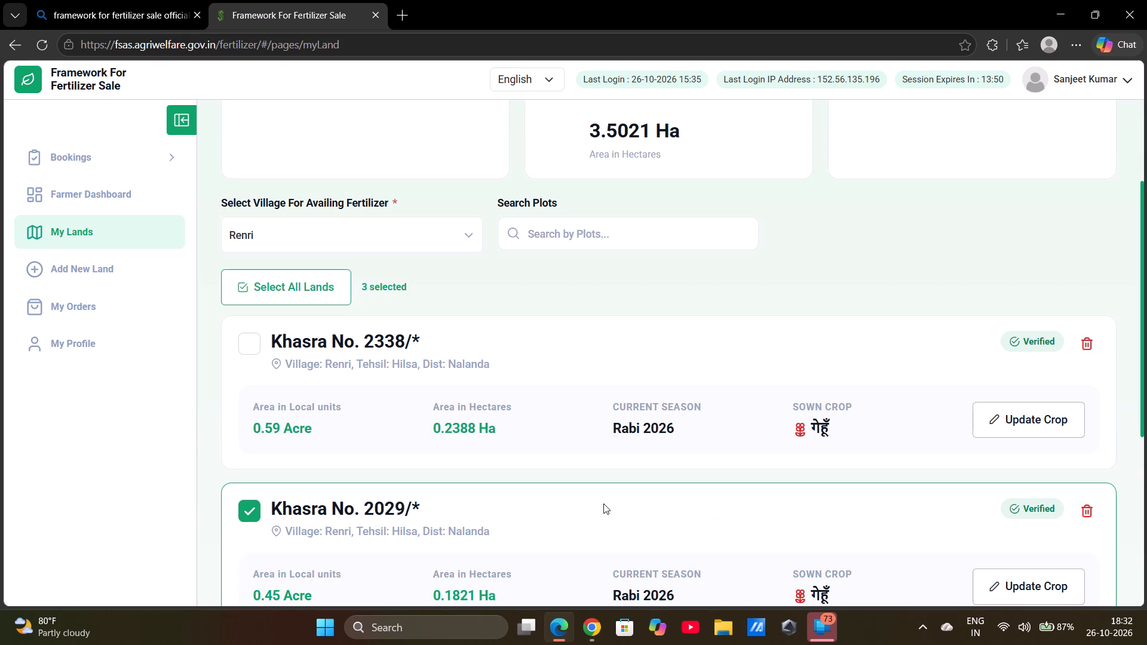
pyautogui.scroll(-2, 528, 503)
pyautogui.click(553, 498)
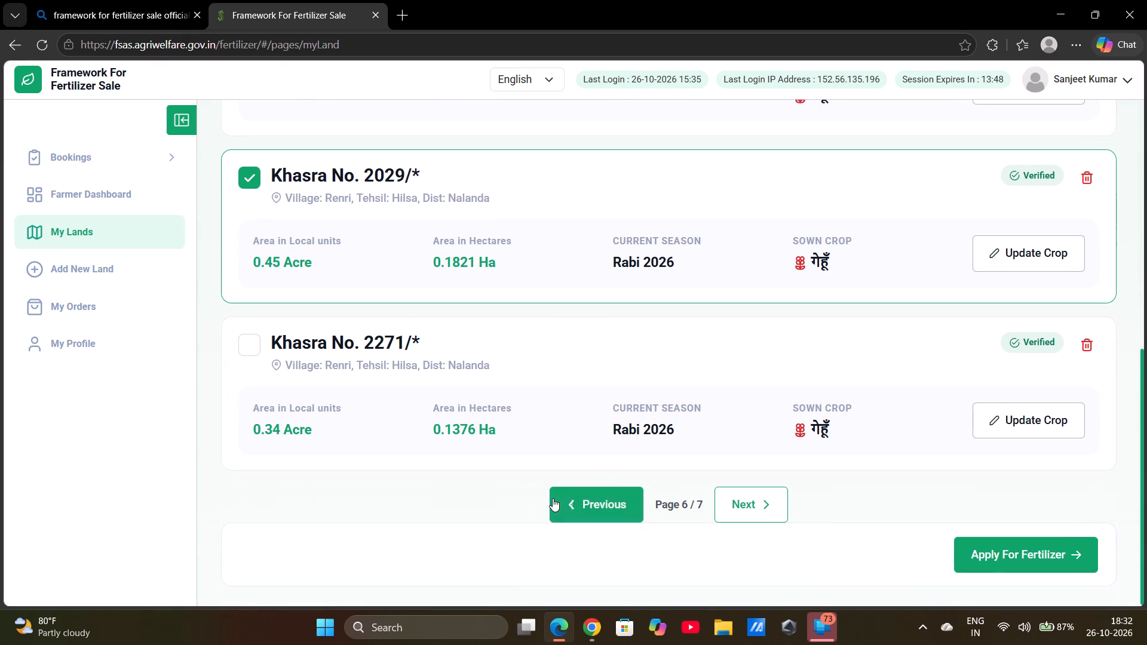
pyautogui.click(553, 498)
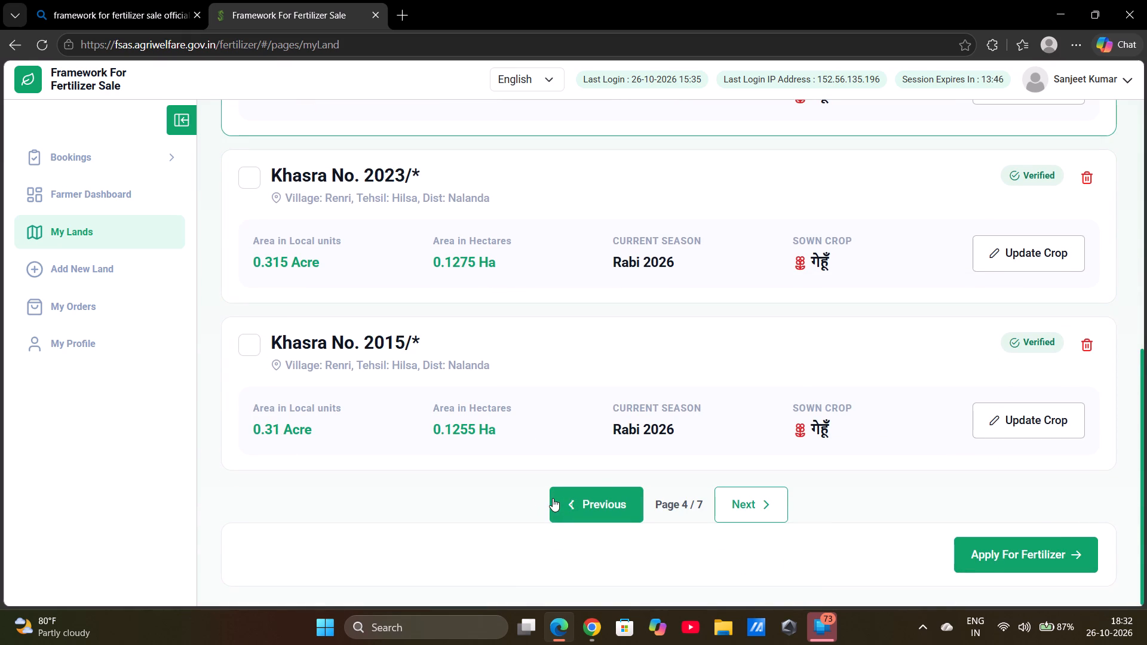
pyautogui.scroll(1, 553, 498)
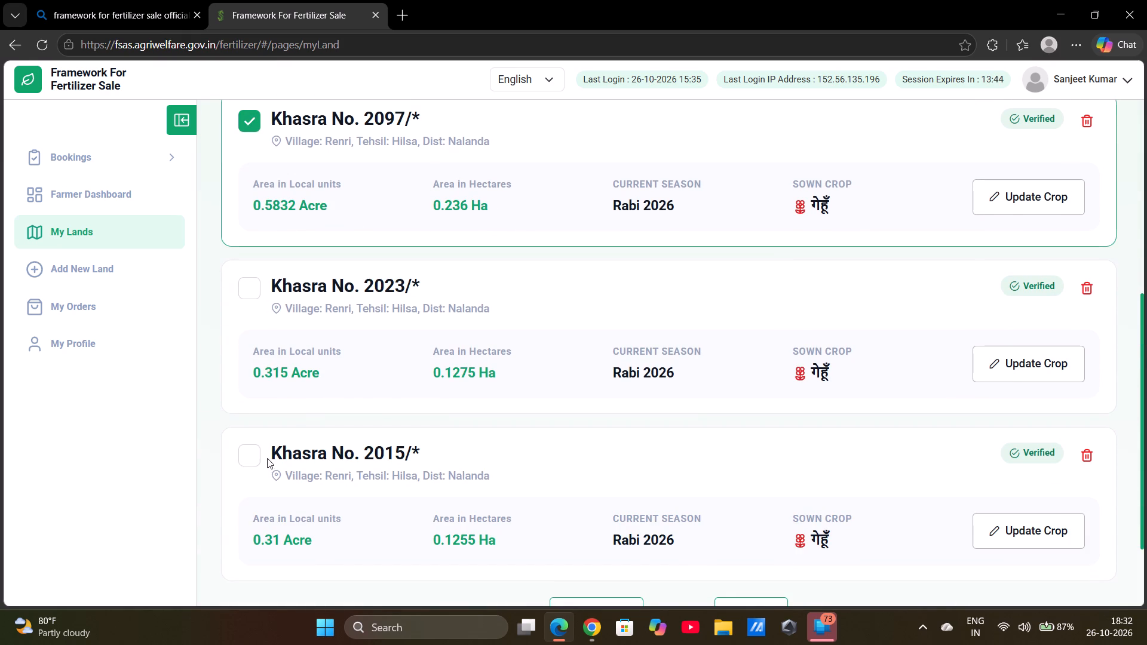
pyautogui.scroll(1, 254, 456)
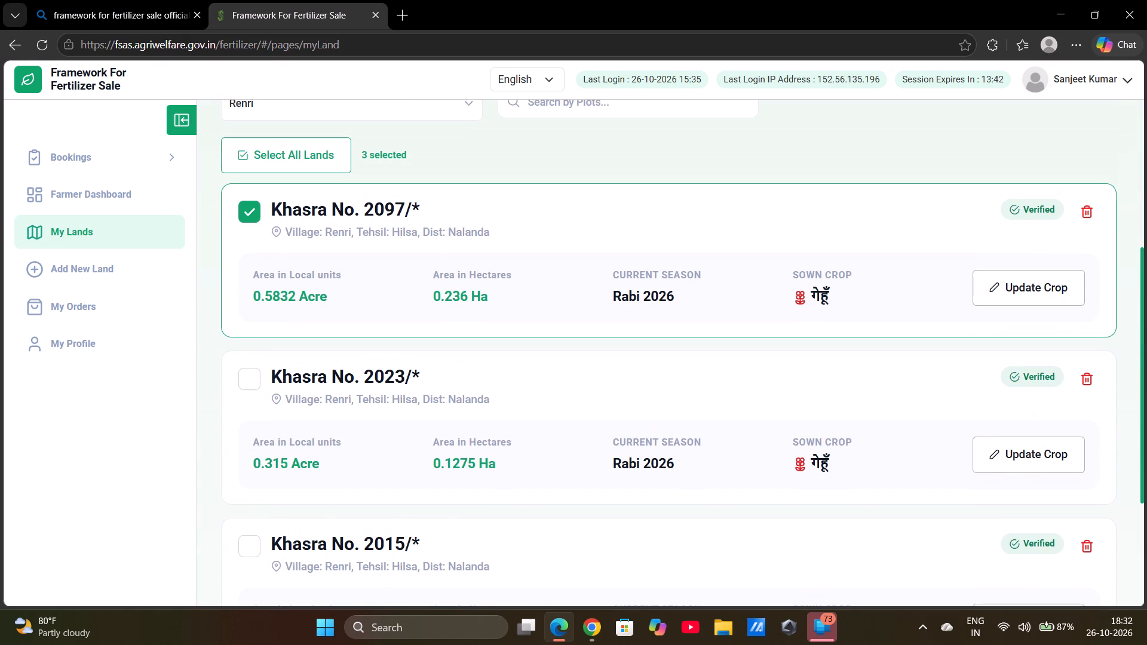
pyautogui.scroll(-2, 440, 444)
pyautogui.hscroll(1, 440, 444)
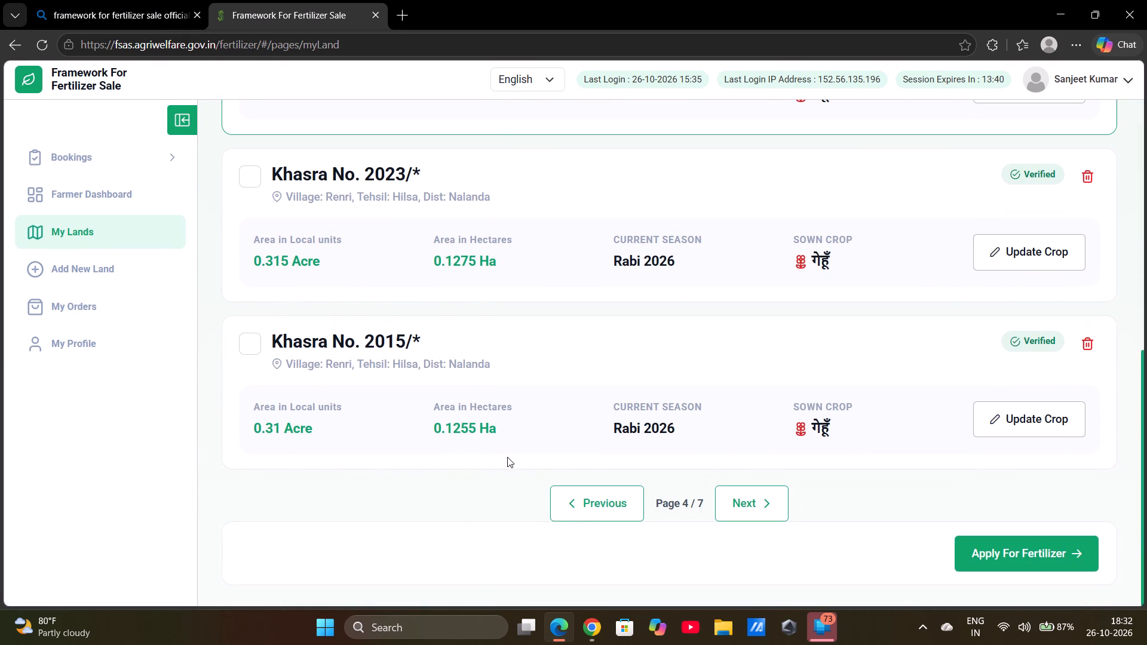
pyautogui.tripleClick(587, 512)
pyautogui.doubleClick(587, 512)
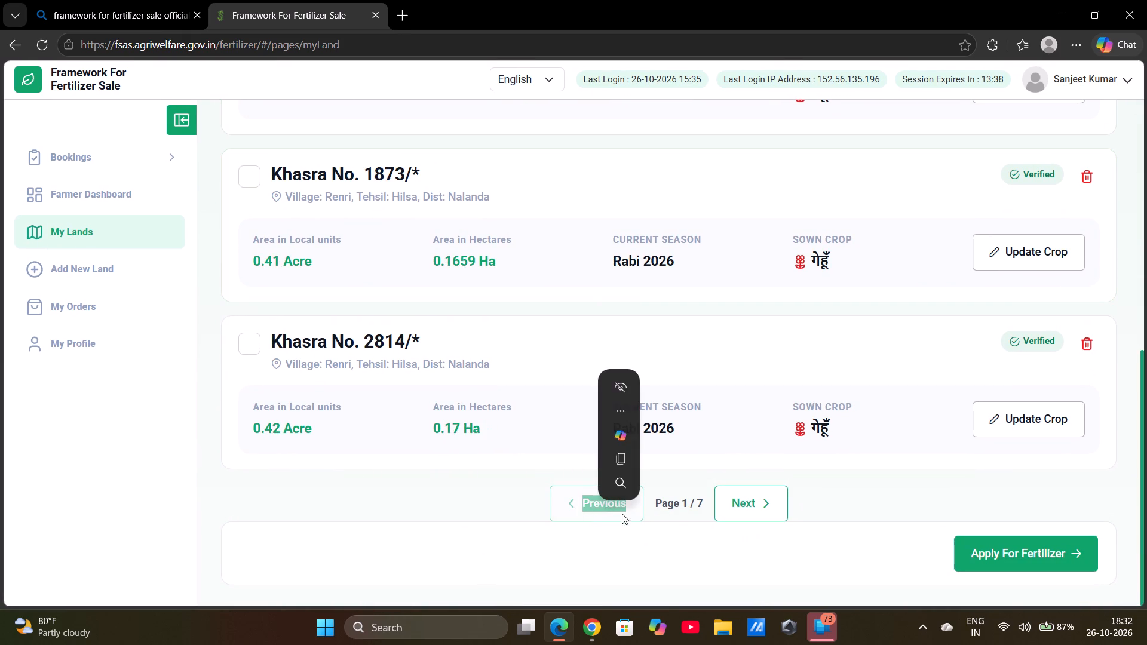
# Check which plots are selected and compare areas from page 1 through page 4 of the land records.
pyautogui.scroll(2, 739, 507)
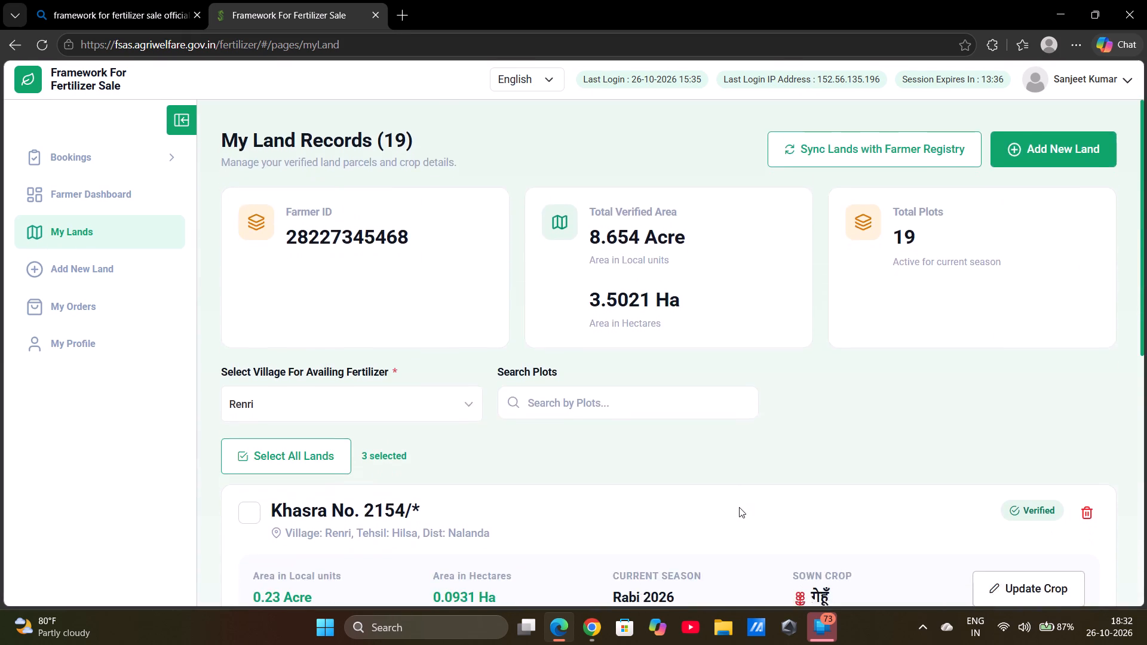
pyautogui.scroll(-5, 739, 507)
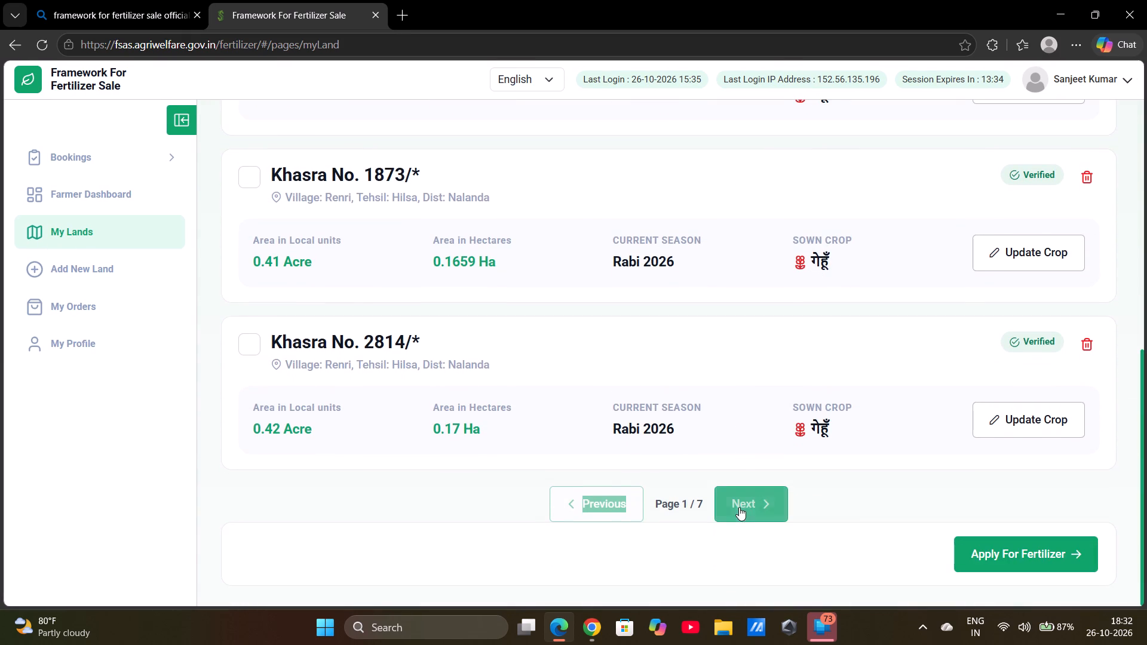
pyautogui.click(769, 505)
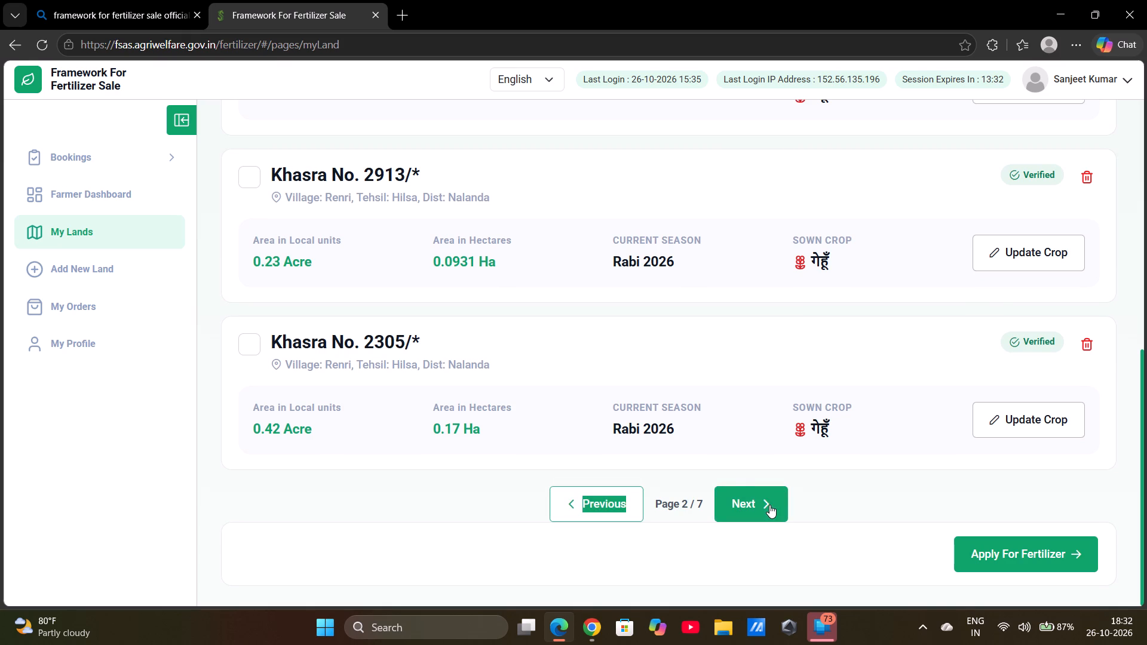
pyautogui.scroll(-2, 769, 505)
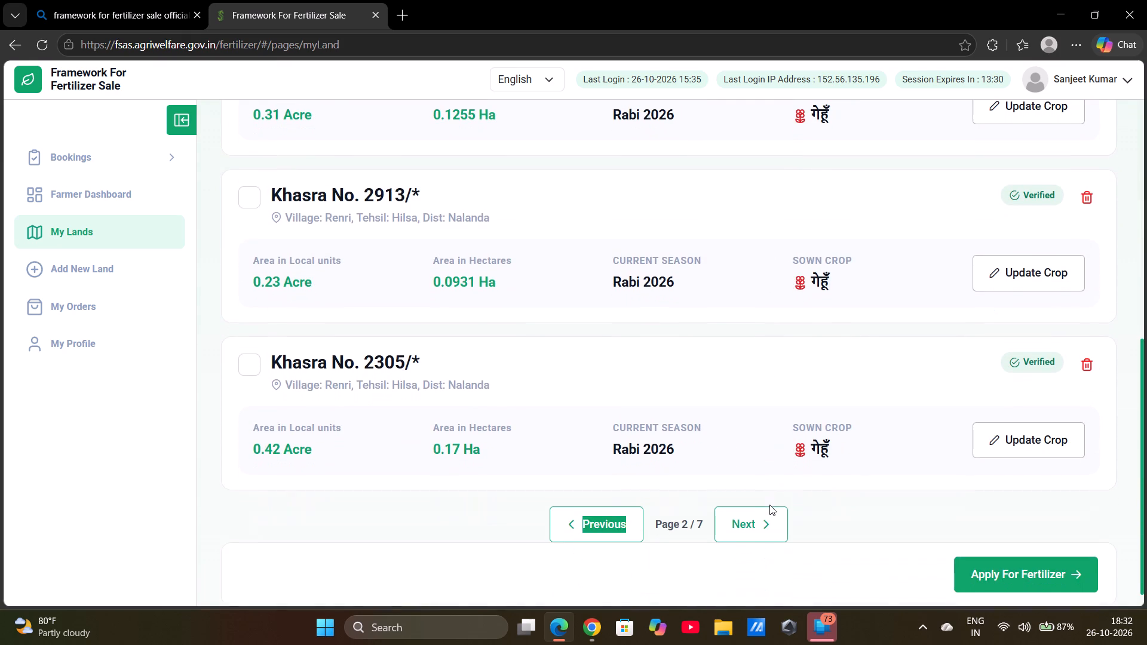
pyautogui.scroll(-1, 769, 505)
pyautogui.click(769, 524)
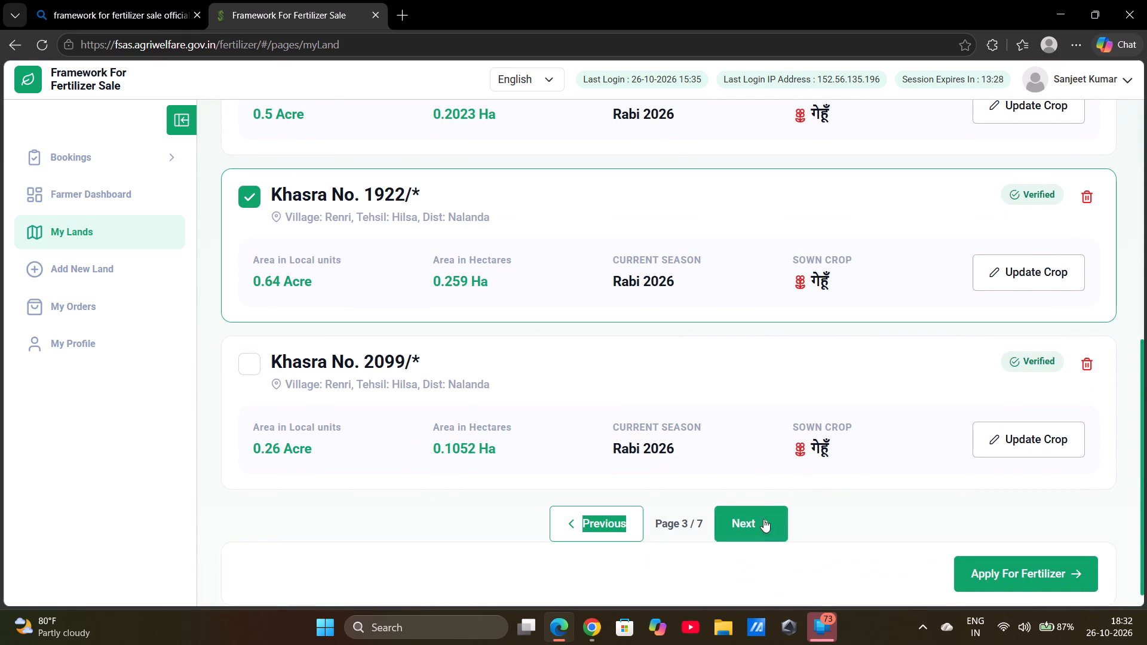
pyautogui.scroll(2, 658, 430)
pyautogui.scroll(-1, 658, 430)
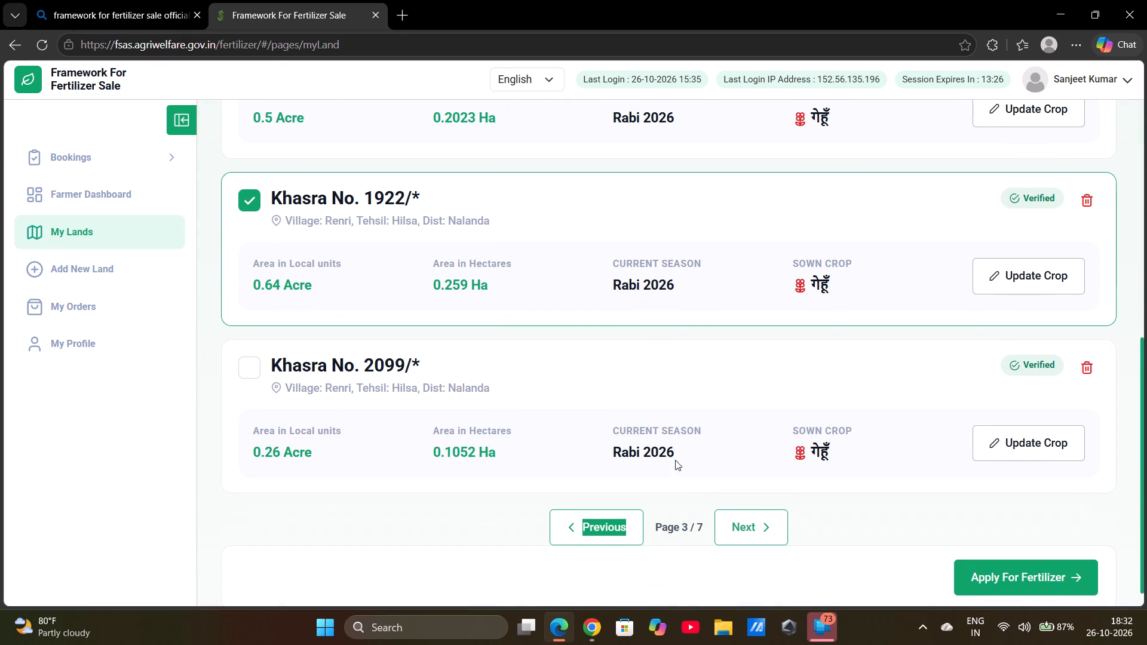
pyautogui.click(732, 527)
pyautogui.scroll(2, 732, 527)
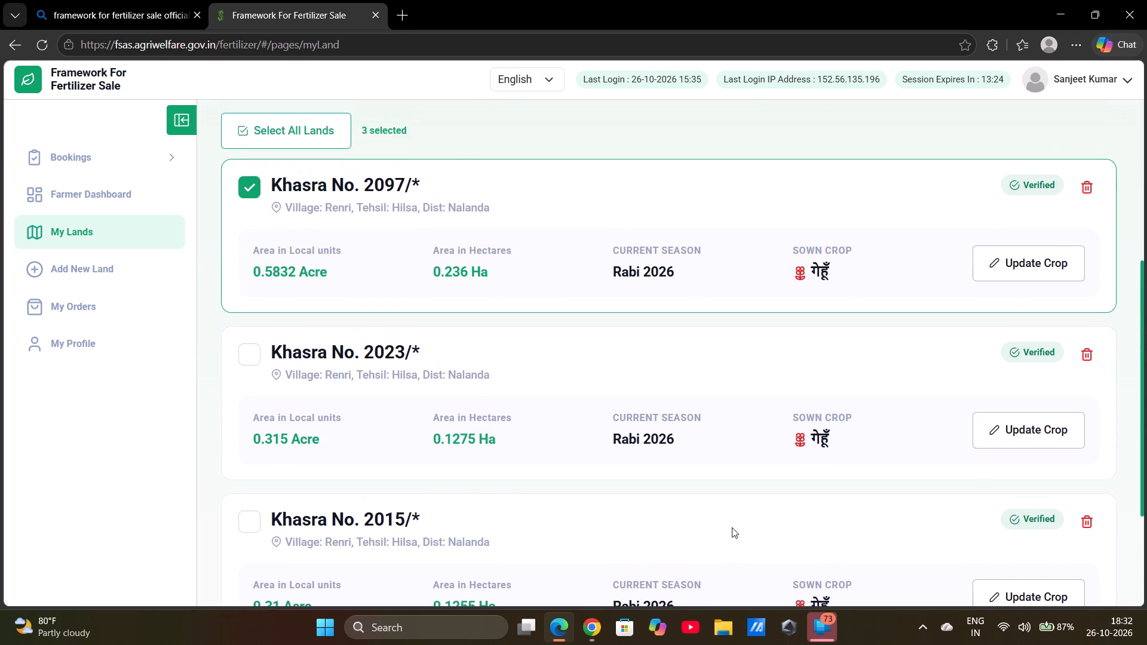
pyautogui.scroll(1, 732, 527)
pyautogui.scroll(-1, 732, 527)
# Add the plots Khasra No. 1937 and Khasra No. 2119 on page 5 of the land records to the selection.
pyautogui.click(746, 569)
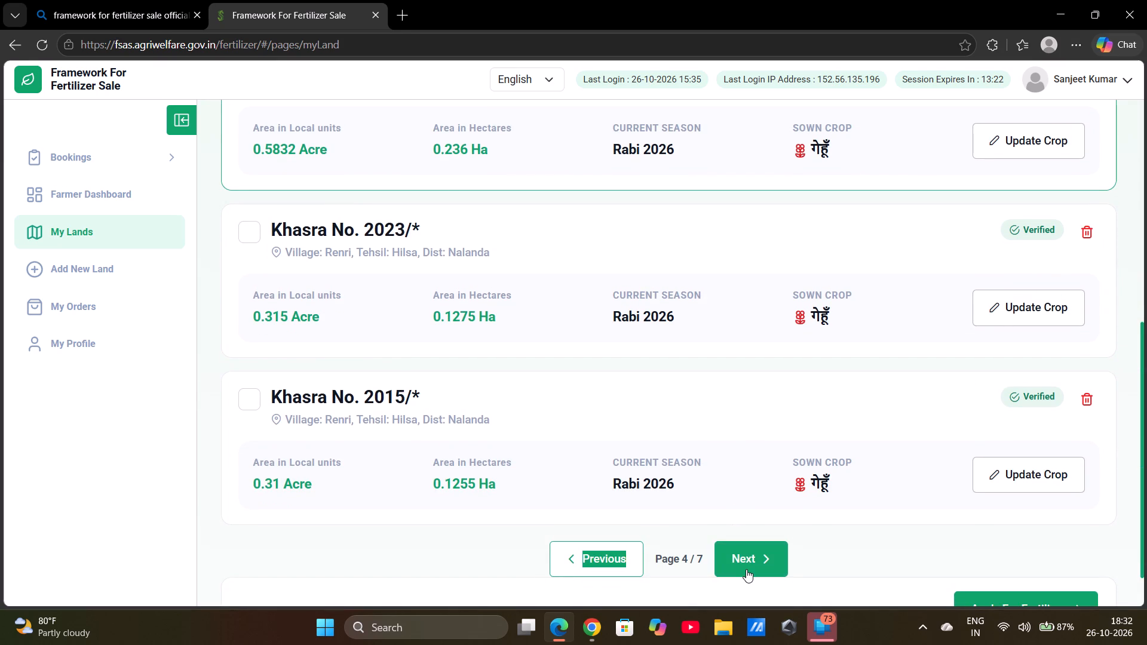
pyautogui.scroll(2, 746, 569)
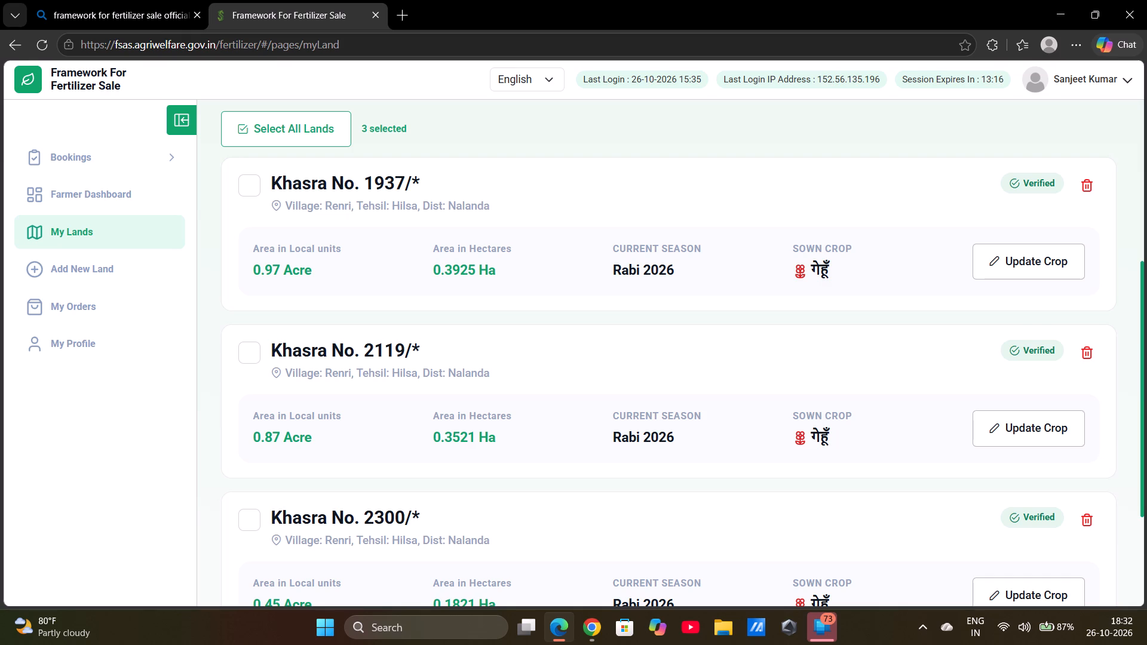
pyautogui.click(259, 182)
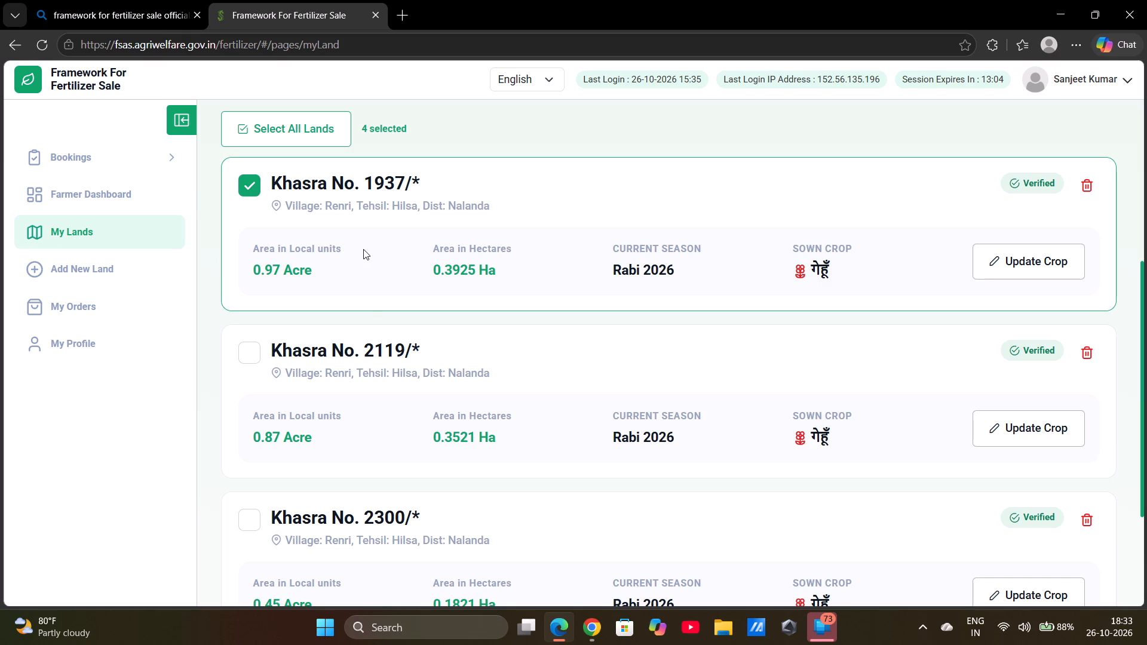
pyautogui.scroll(-2, 330, 316)
pyautogui.click(248, 169)
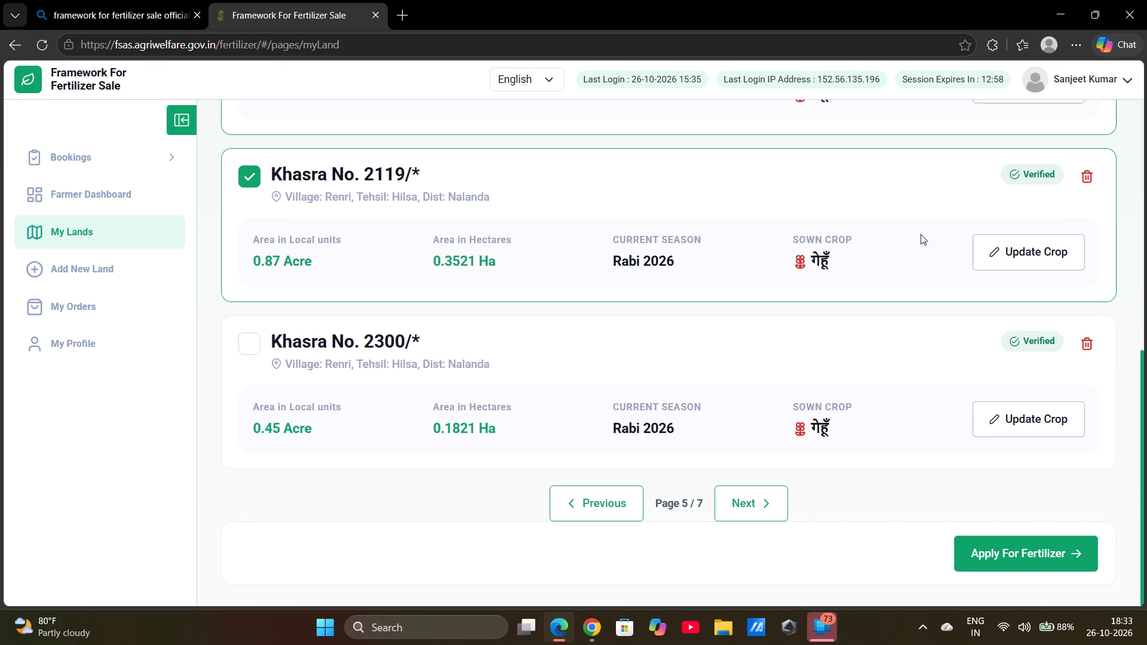
# Add the plot Khasra No. 2020 on page 7 of the land records to the selection.
pyautogui.scroll(3, 989, 238)
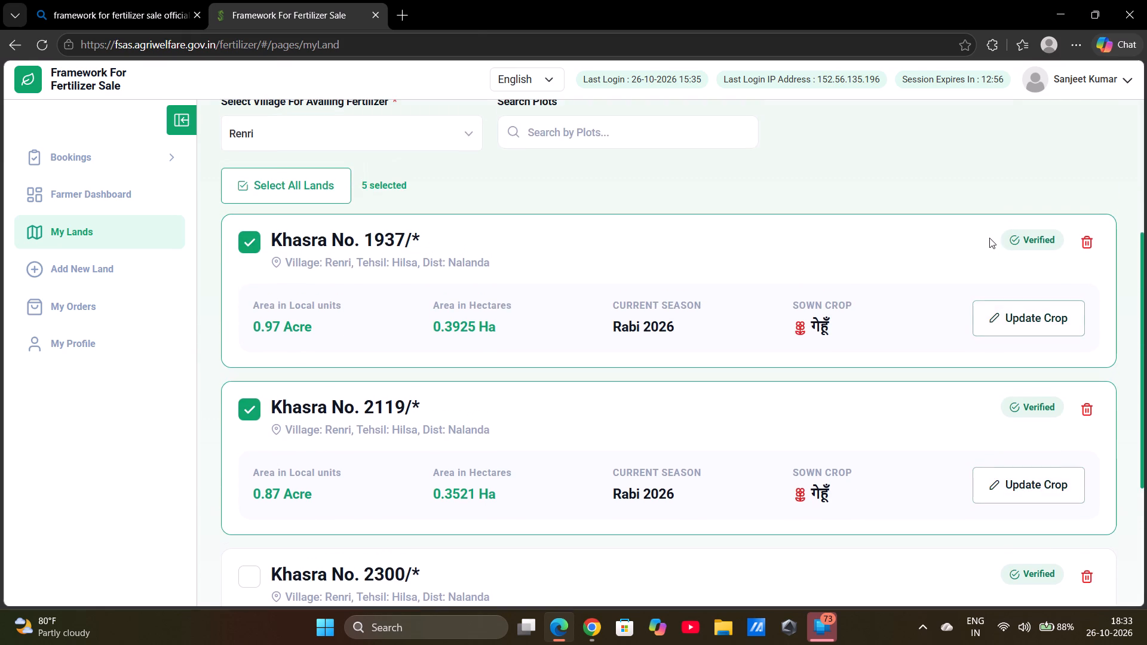
pyautogui.scroll(-4, 989, 238)
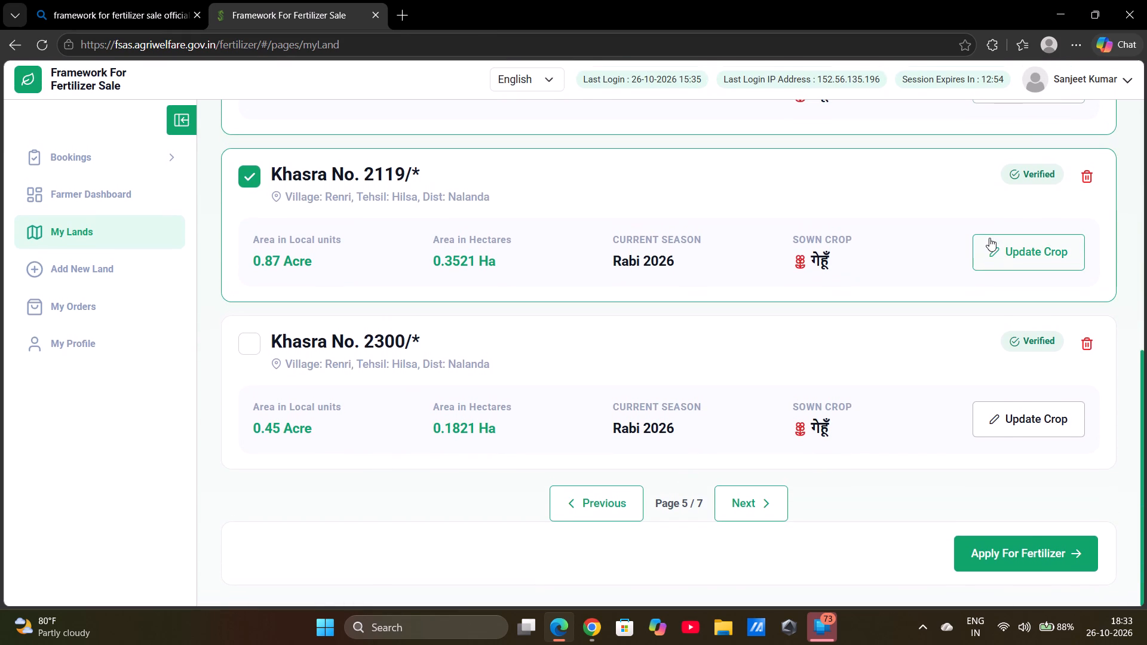
pyautogui.scroll(1, 459, 324)
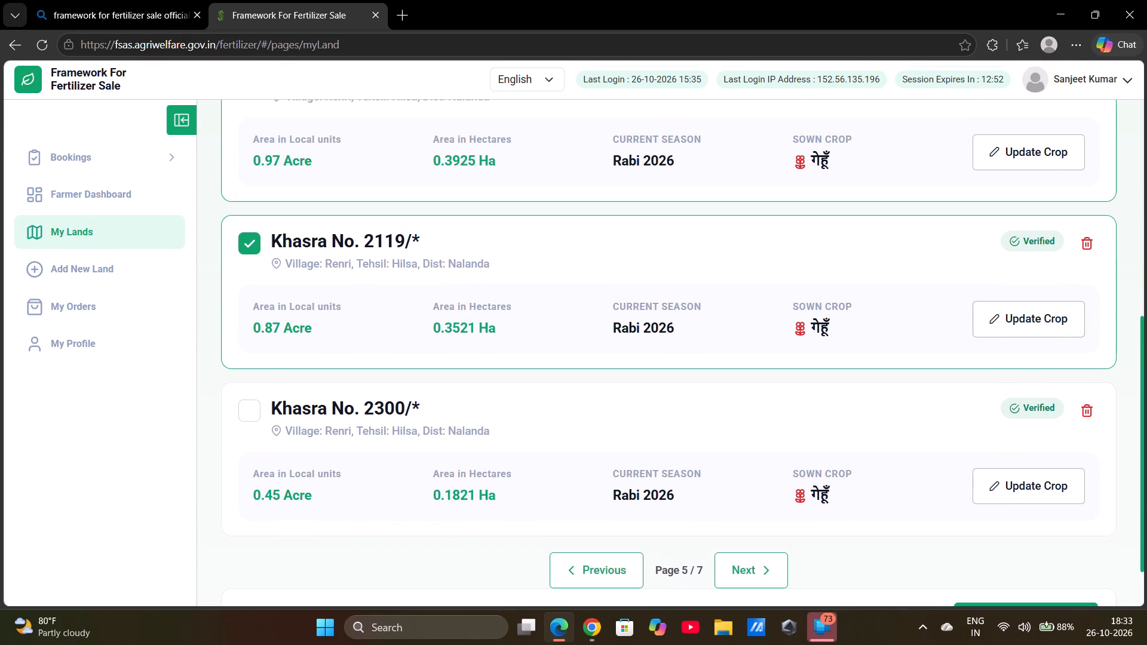
pyautogui.scroll(2, 390, 398)
pyautogui.scroll(-3, 390, 398)
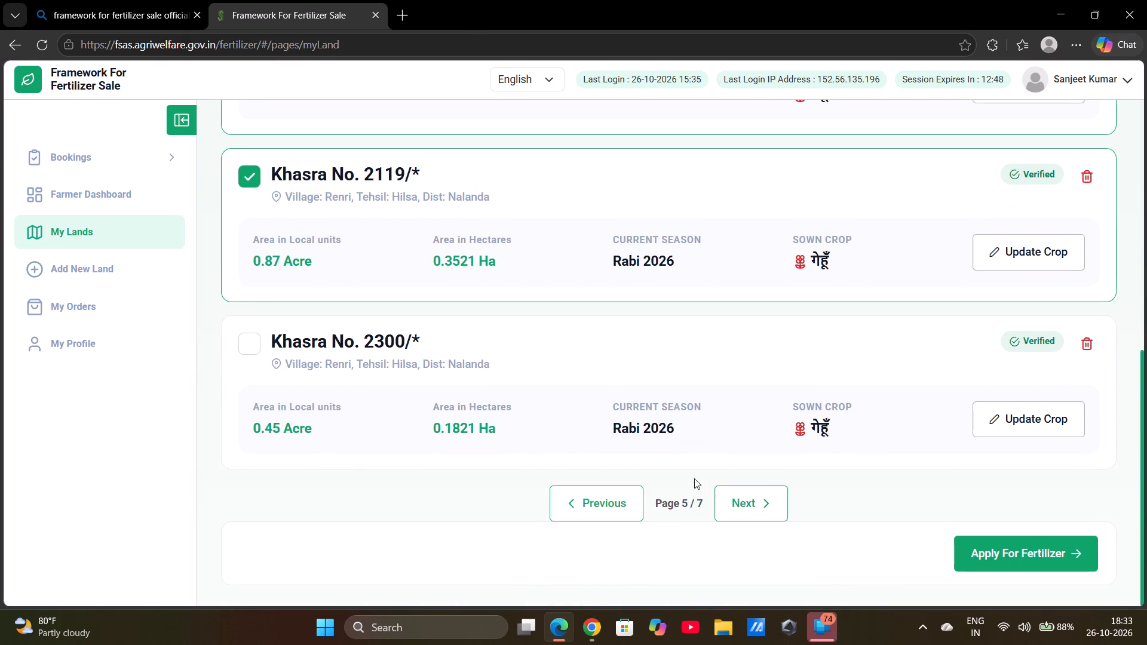
pyautogui.click(728, 501)
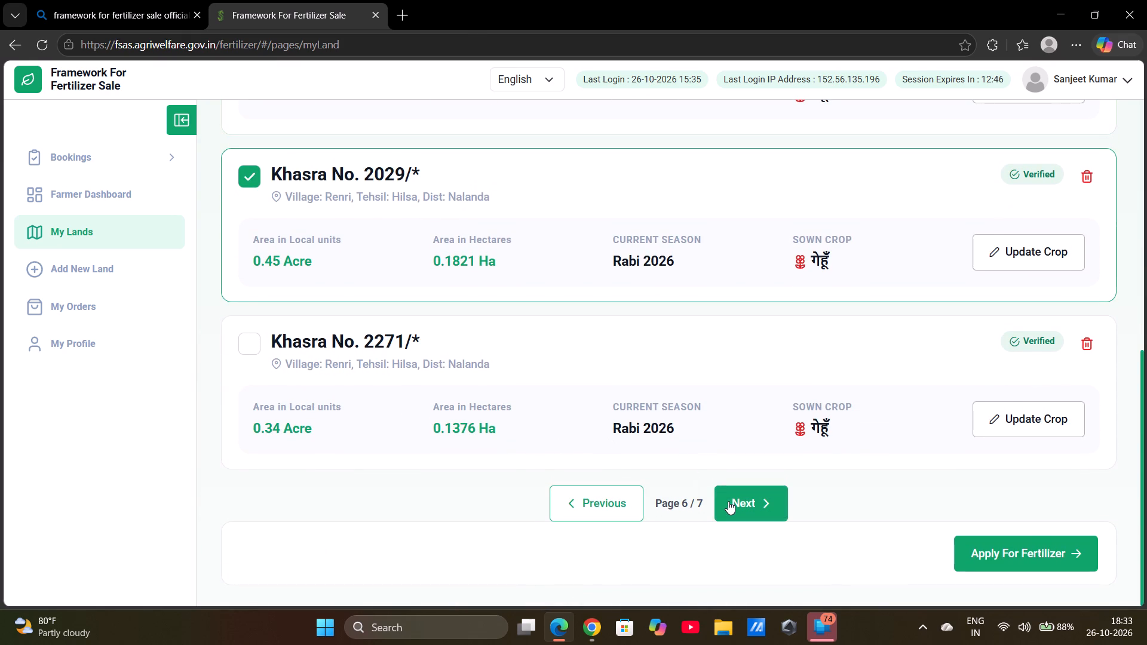
pyautogui.click(728, 501)
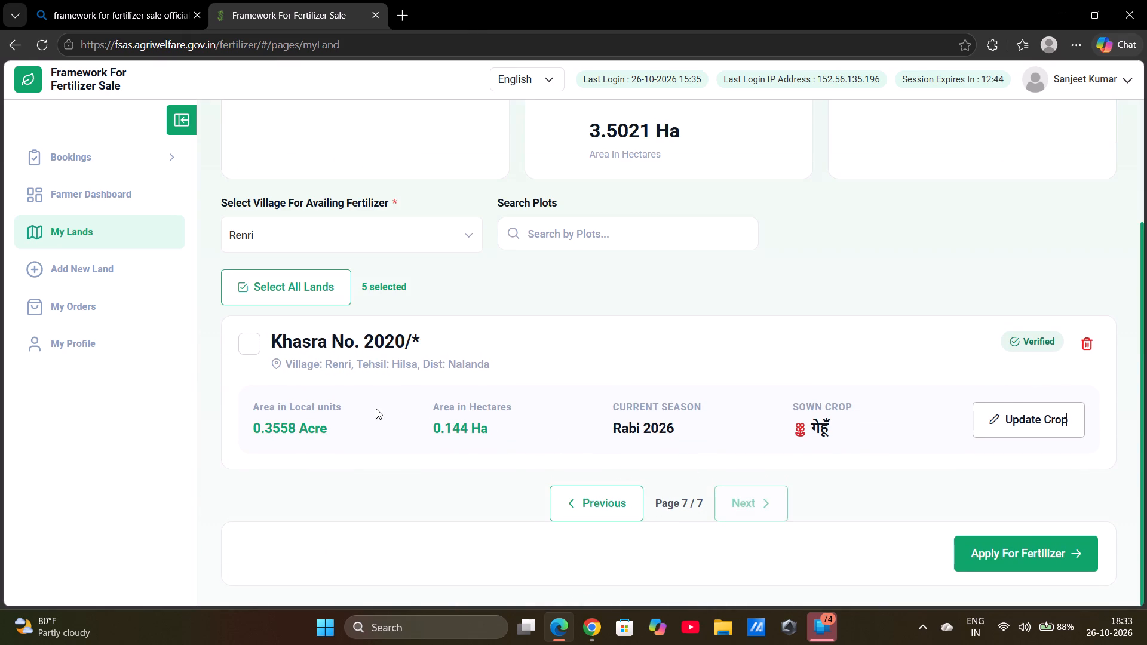
pyautogui.click(249, 345)
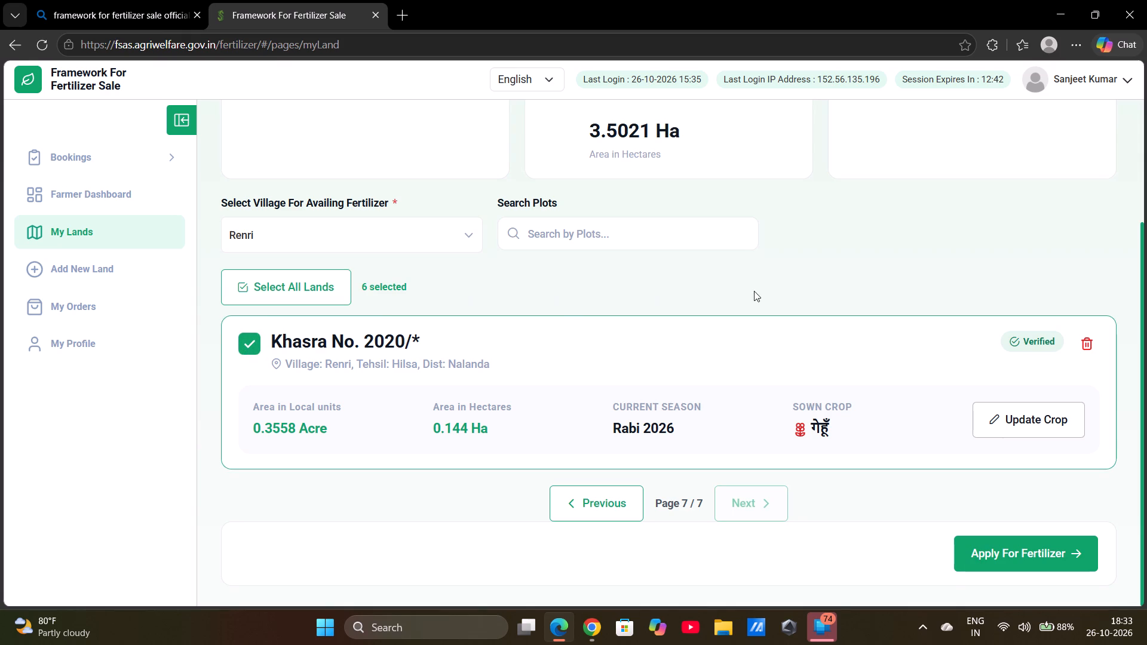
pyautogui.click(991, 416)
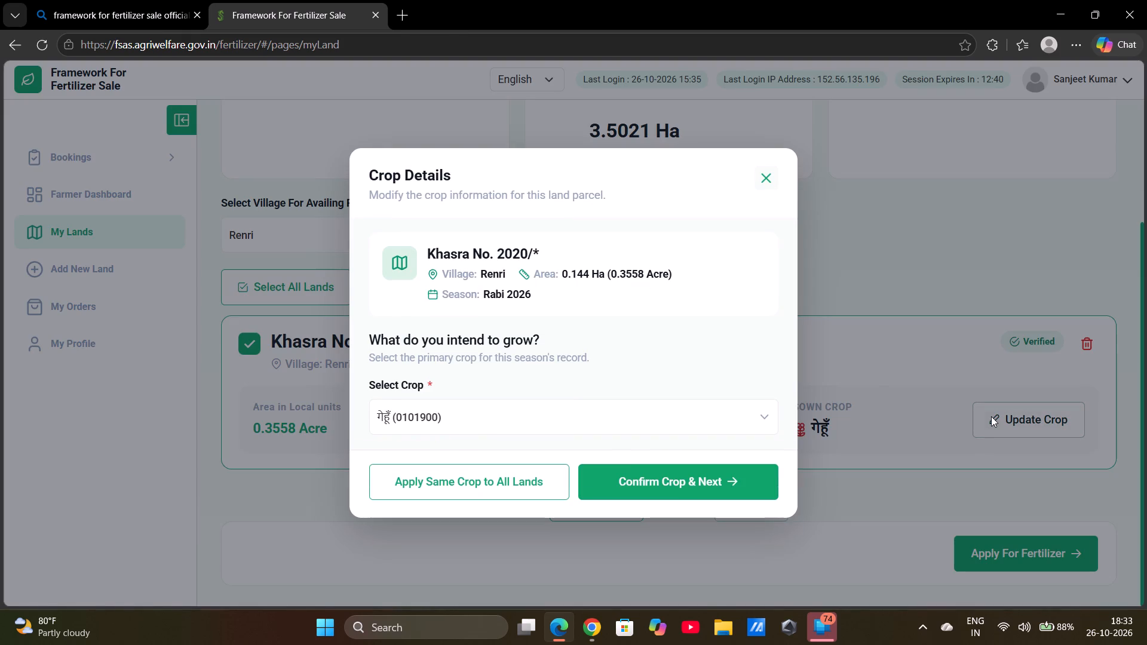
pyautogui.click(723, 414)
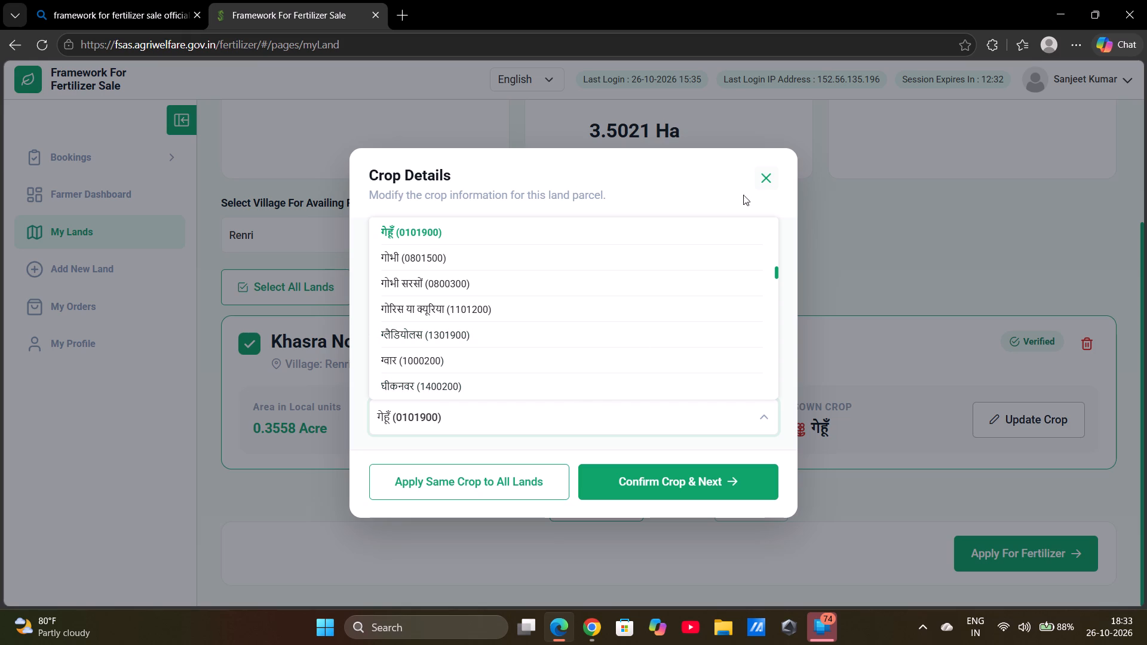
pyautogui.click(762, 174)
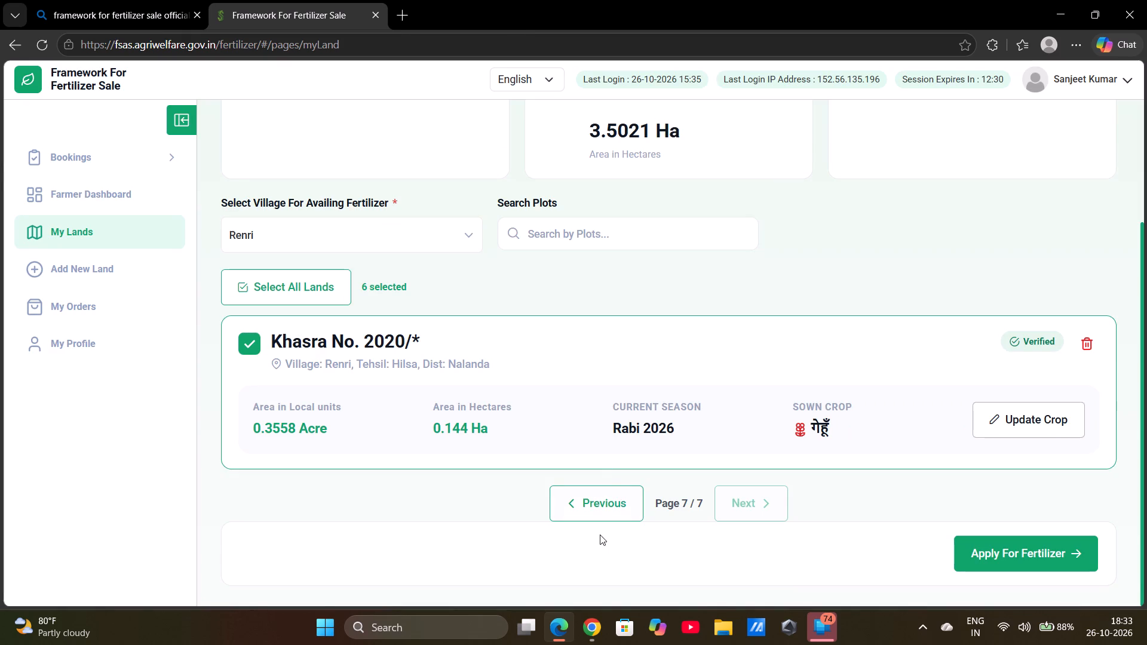
pyautogui.click(600, 511)
pyautogui.scroll(-2, 600, 511)
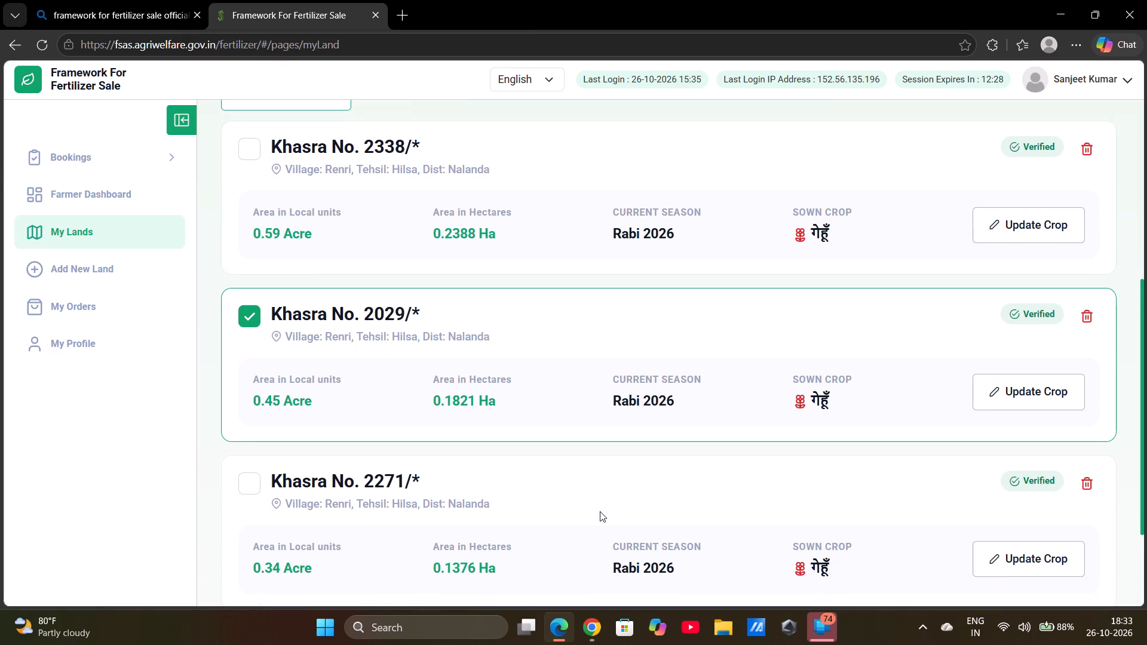
pyautogui.scroll(-1, 600, 511)
pyautogui.scroll(1, 571, 533)
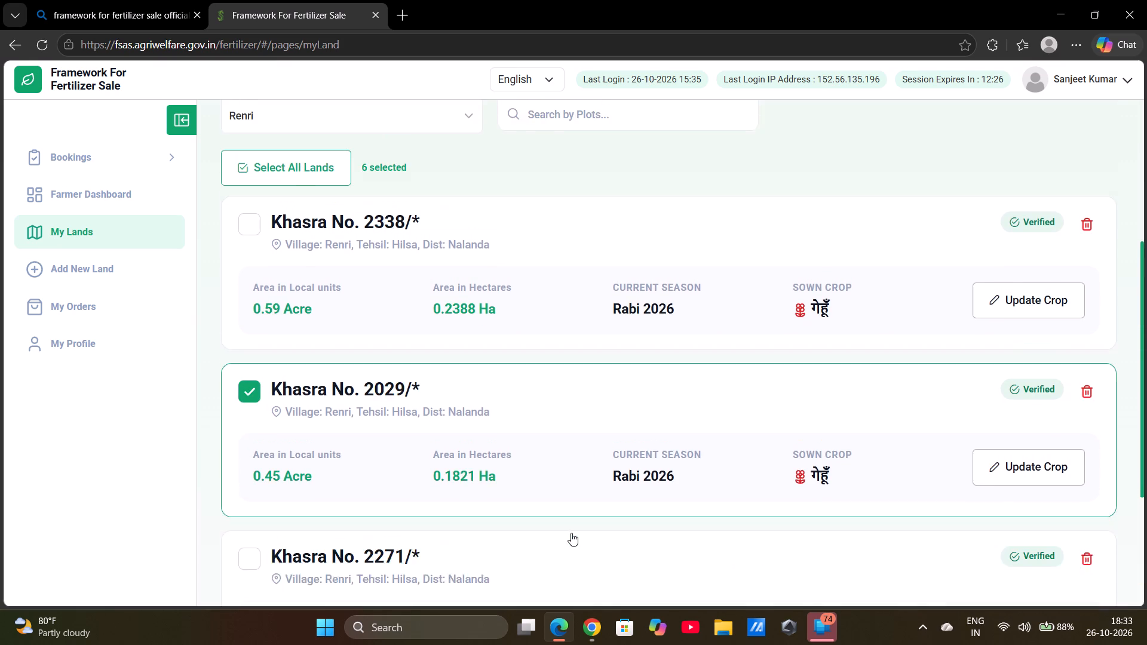
pyautogui.click(571, 533)
pyautogui.click(588, 511)
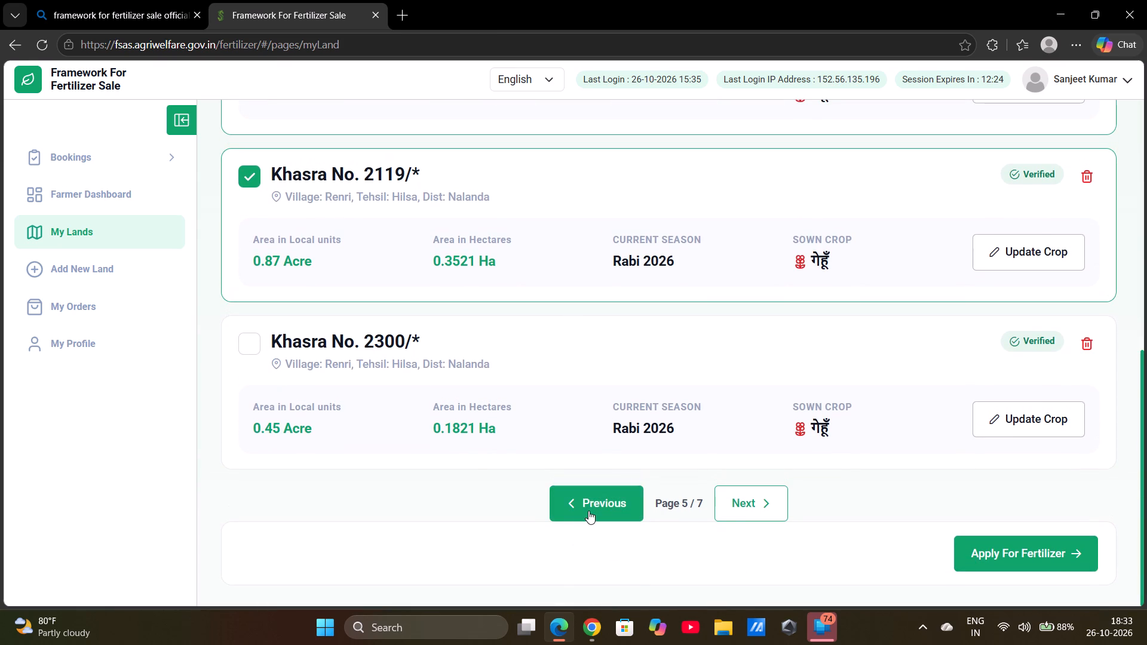
pyautogui.click(588, 511)
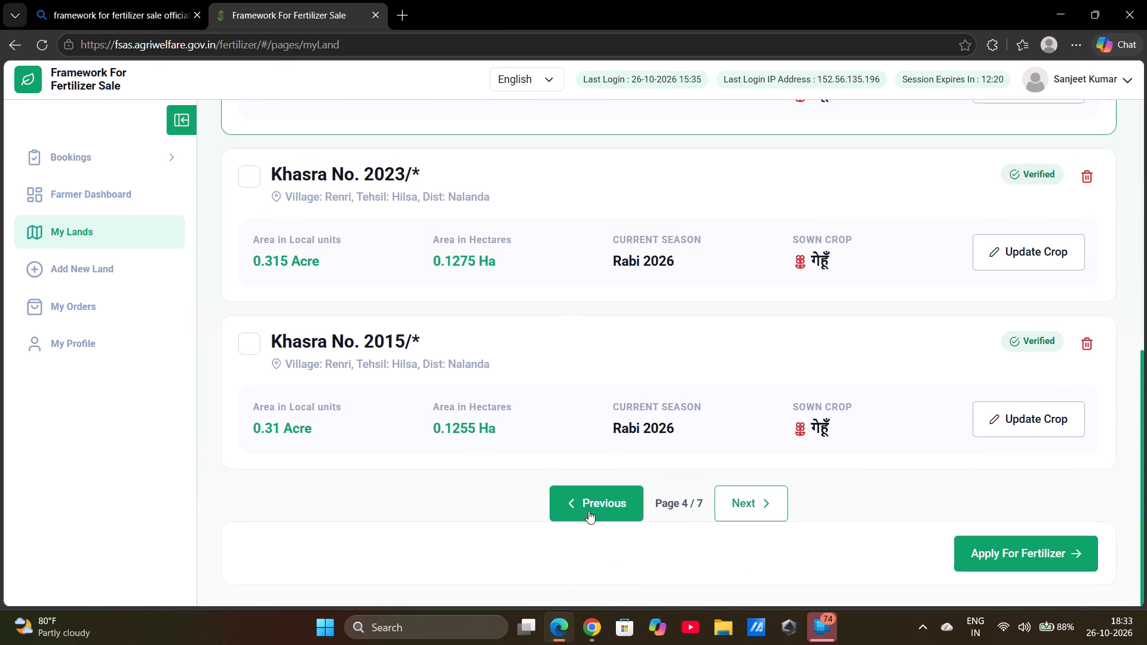
pyautogui.scroll(3, 588, 511)
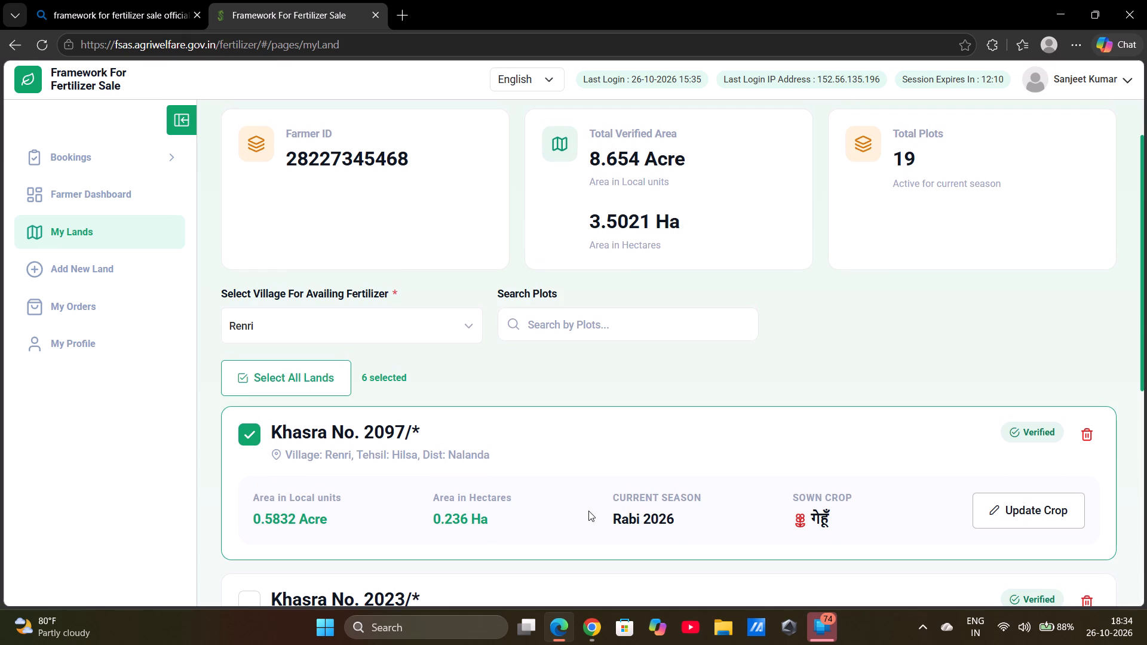
pyautogui.scroll(-3, 419, 386)
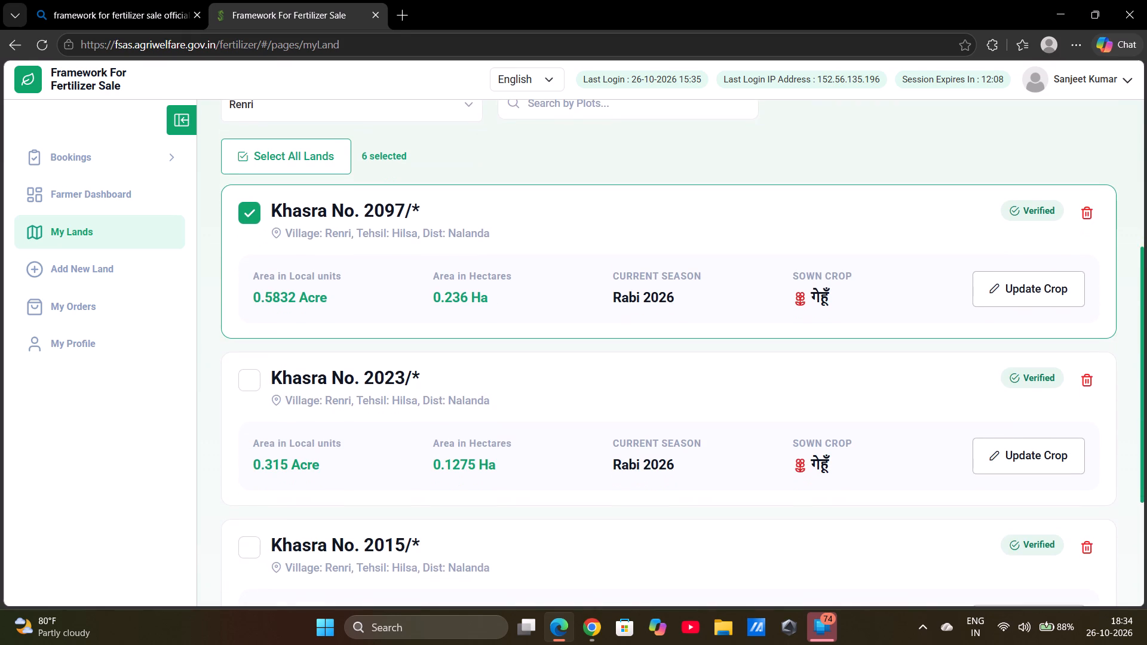
pyautogui.click(254, 226)
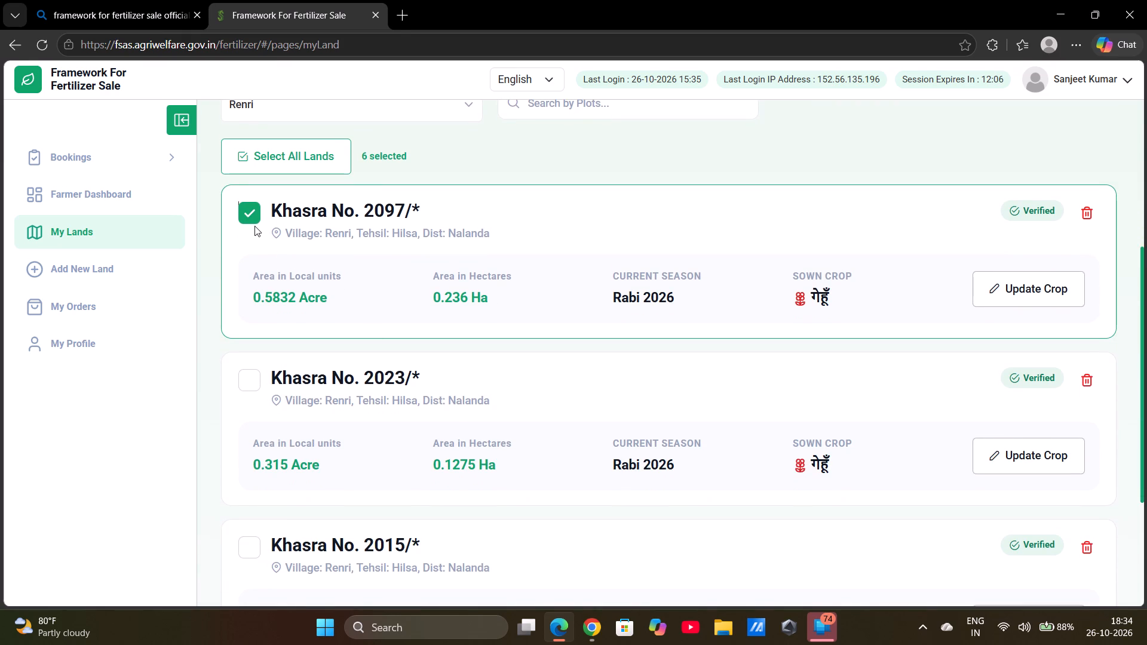
pyautogui.click(245, 214)
# Remove the plot Khasra No. 1922 on page 3 of the land records from the selection.
pyautogui.scroll(-5, 324, 344)
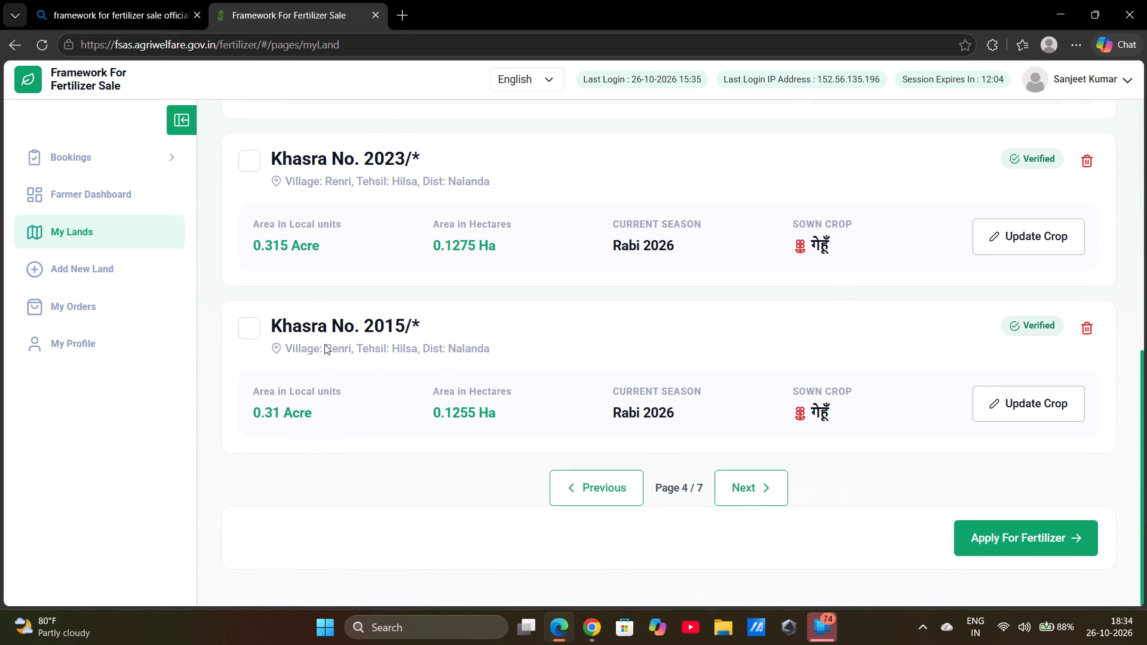
pyautogui.click(625, 502)
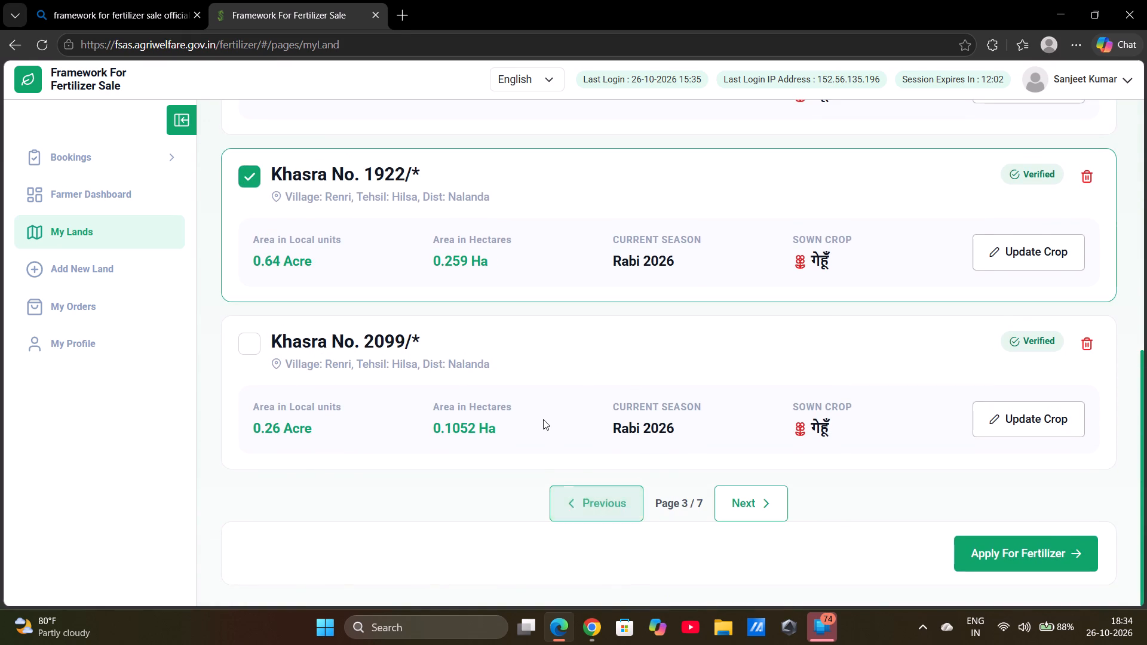
pyautogui.scroll(1, 543, 419)
pyautogui.click(249, 322)
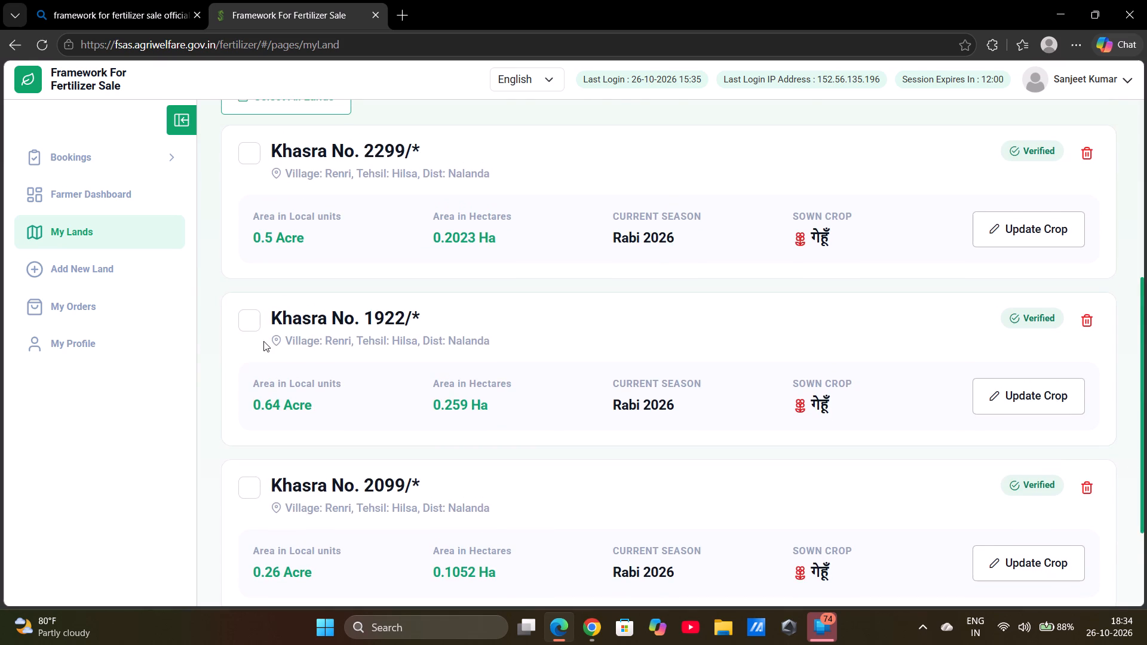
# Check the remaining plot selection and areas on pages 3, 2 and 1 of the land records.
pyautogui.scroll(3, 263, 341)
pyautogui.scroll(-2, 263, 341)
pyautogui.scroll(3, 263, 341)
pyautogui.scroll(-4, 263, 341)
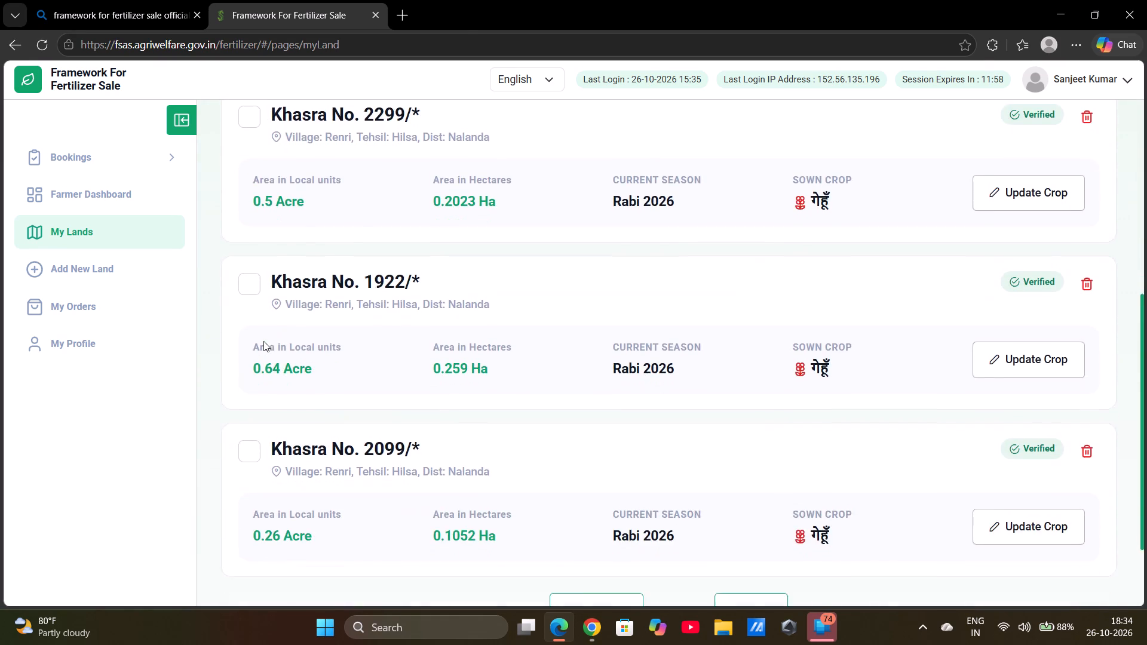
pyautogui.scroll(3, 263, 341)
pyautogui.scroll(-4, 263, 341)
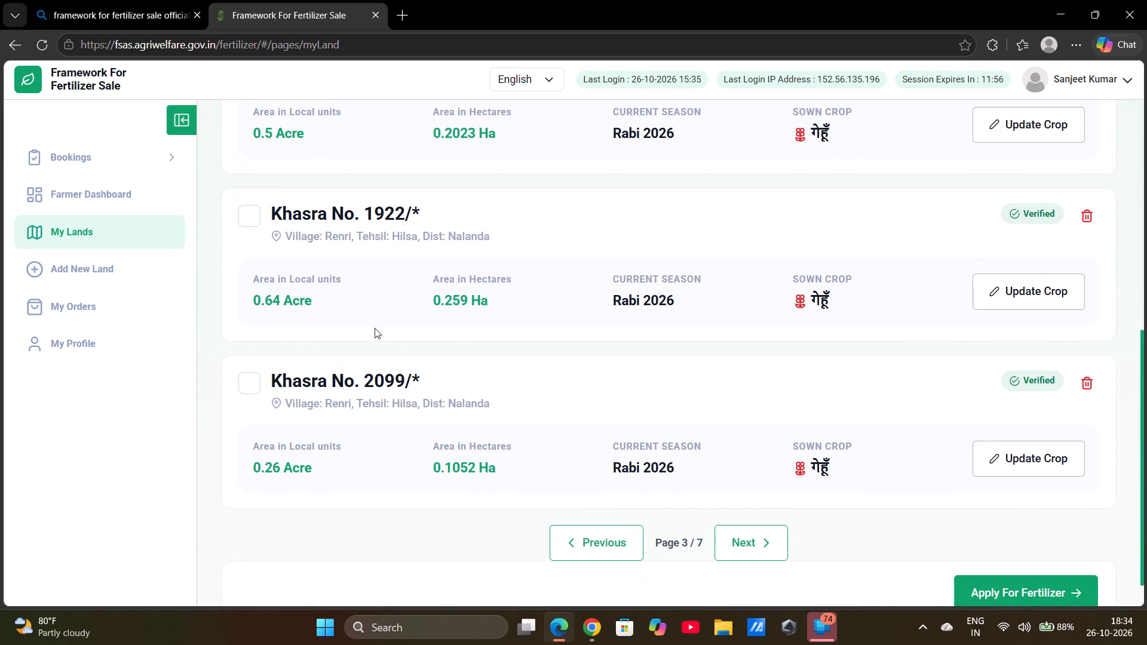
pyautogui.click(625, 523)
pyautogui.click(606, 535)
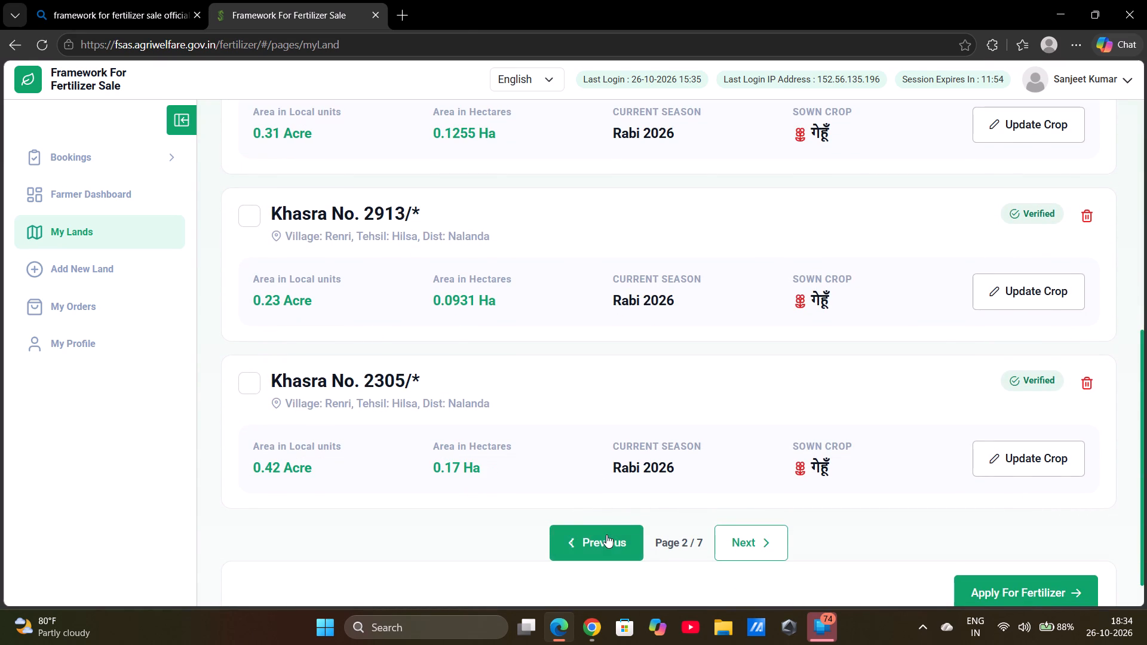
pyautogui.scroll(2, 490, 434)
pyautogui.scroll(-1, 490, 434)
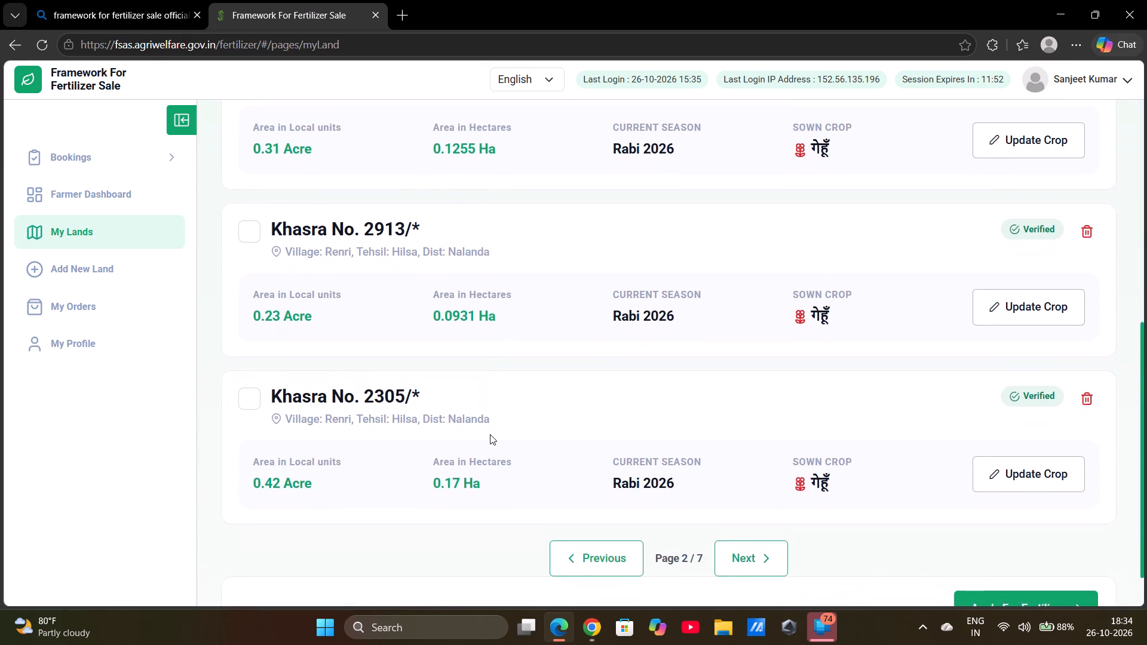
pyautogui.hscroll(1, 490, 434)
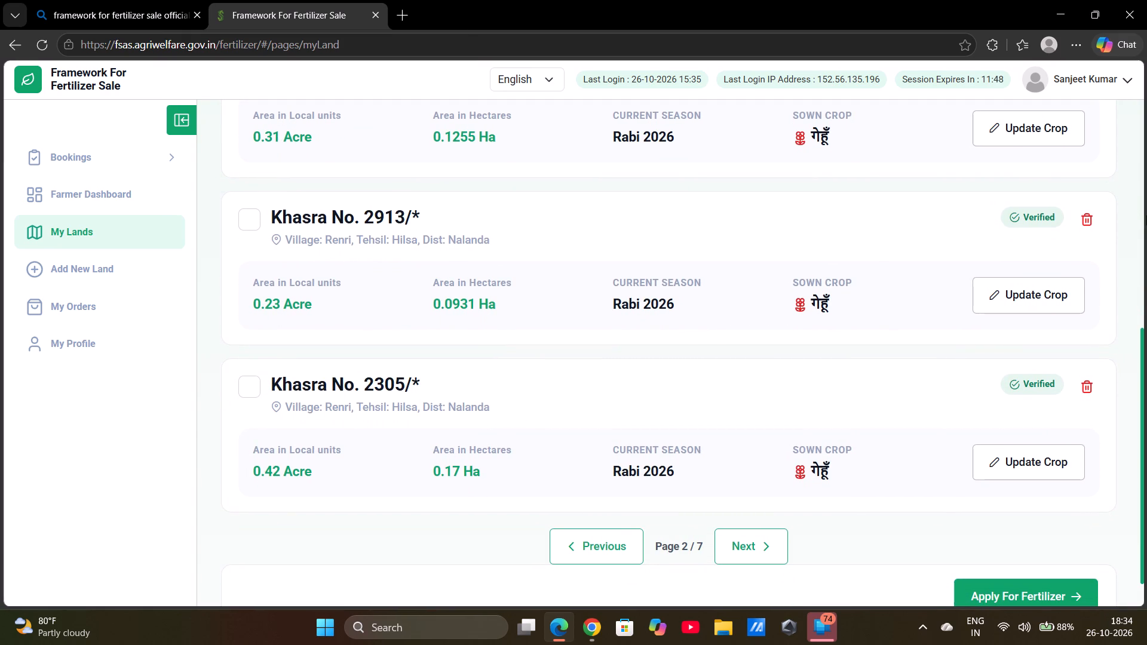
pyautogui.scroll(4, 1050, 269)
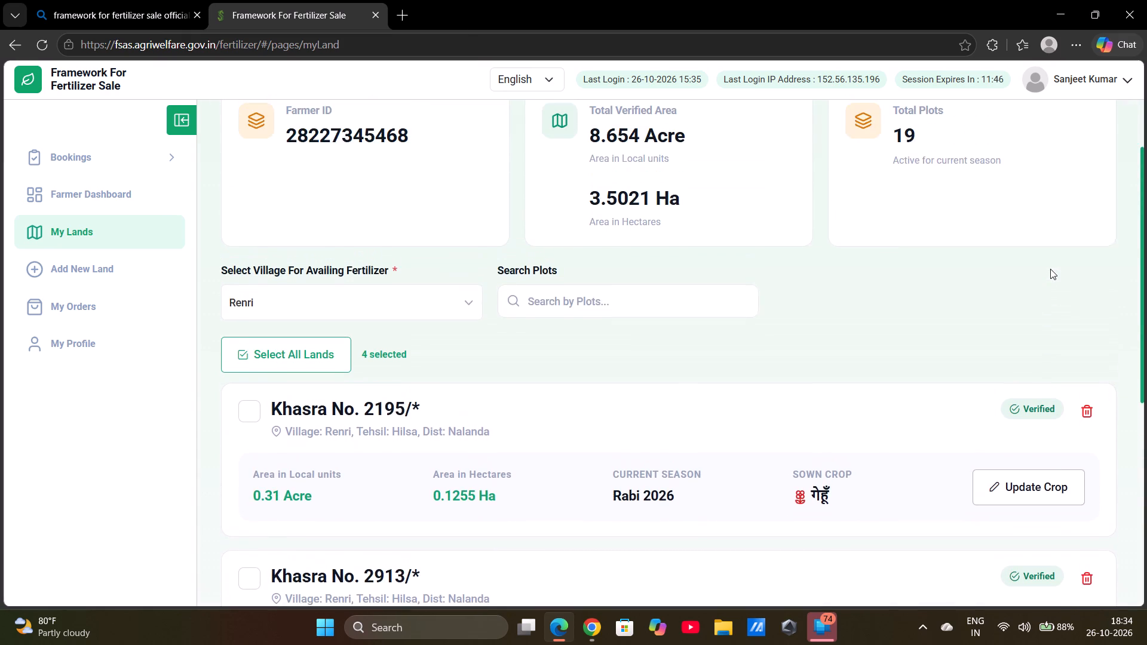
pyautogui.scroll(-3, 1050, 269)
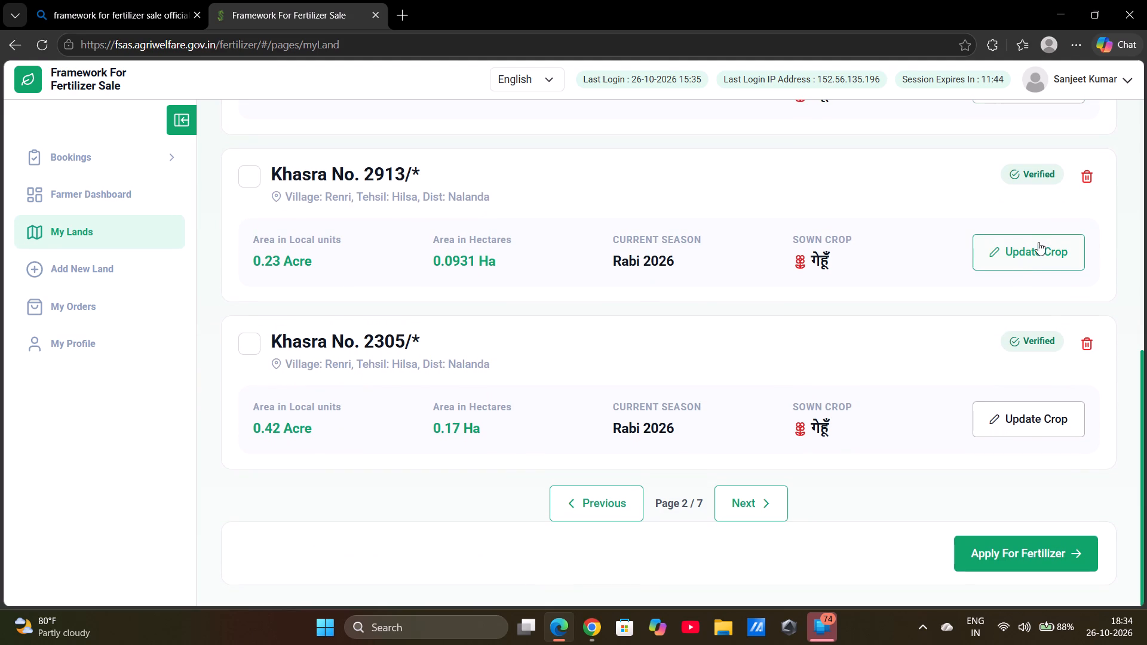
pyautogui.scroll(3, 671, 481)
pyautogui.scroll(-2, 671, 481)
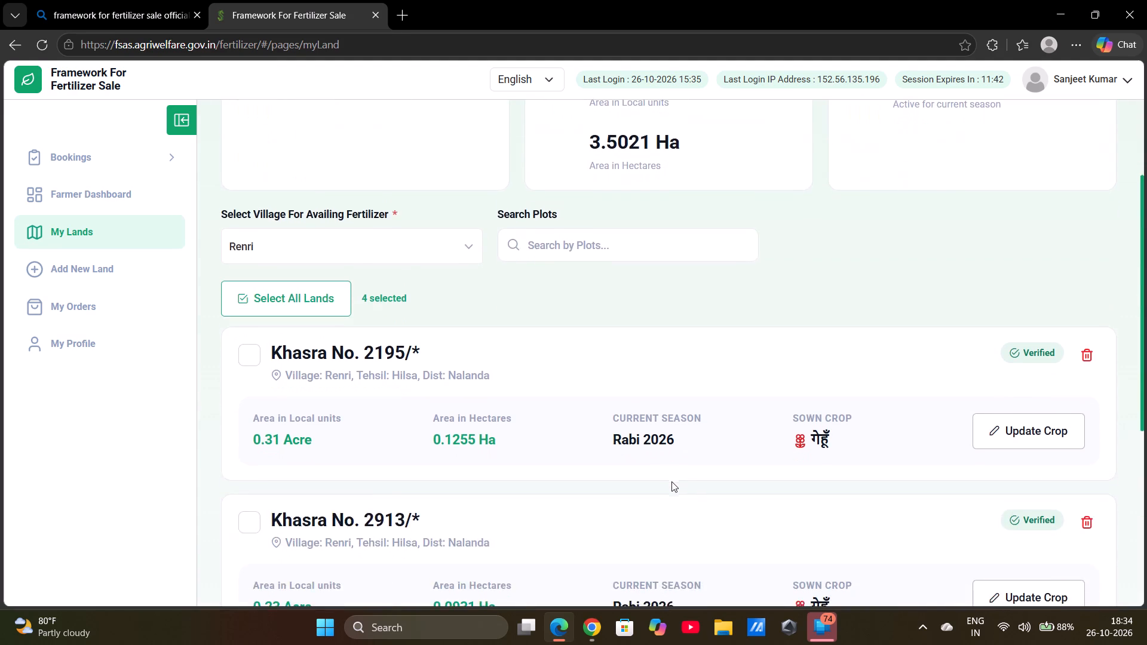
pyautogui.scroll(-2, 671, 481)
pyautogui.click(620, 506)
pyautogui.scroll(3, 620, 506)
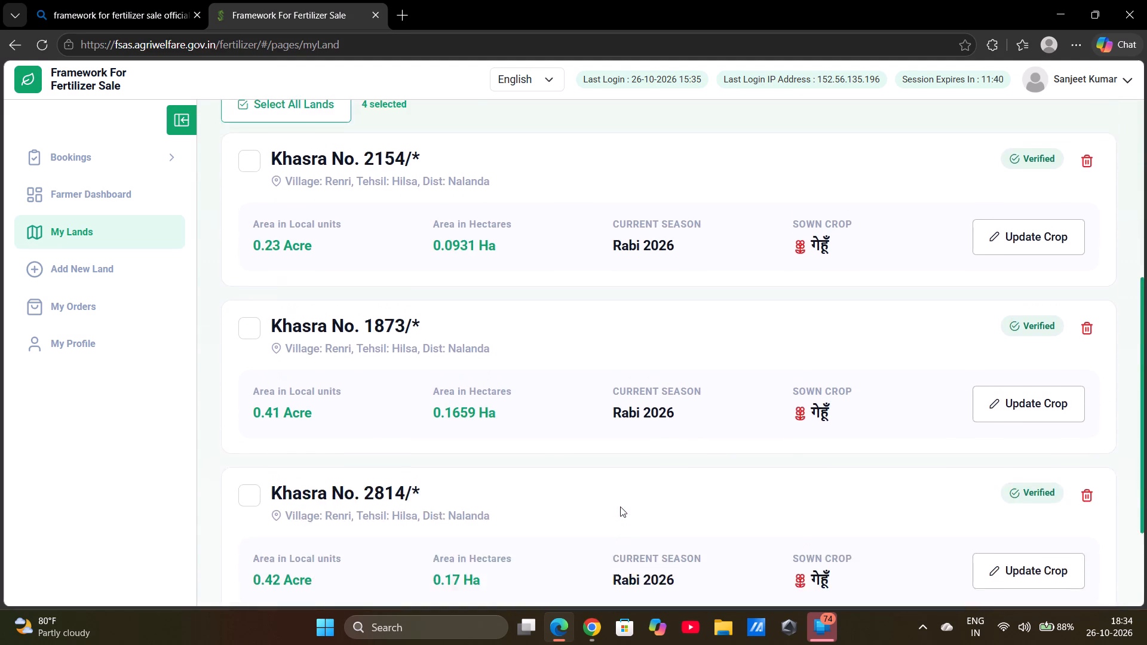
pyautogui.scroll(-1, 620, 506)
pyautogui.click(596, 537)
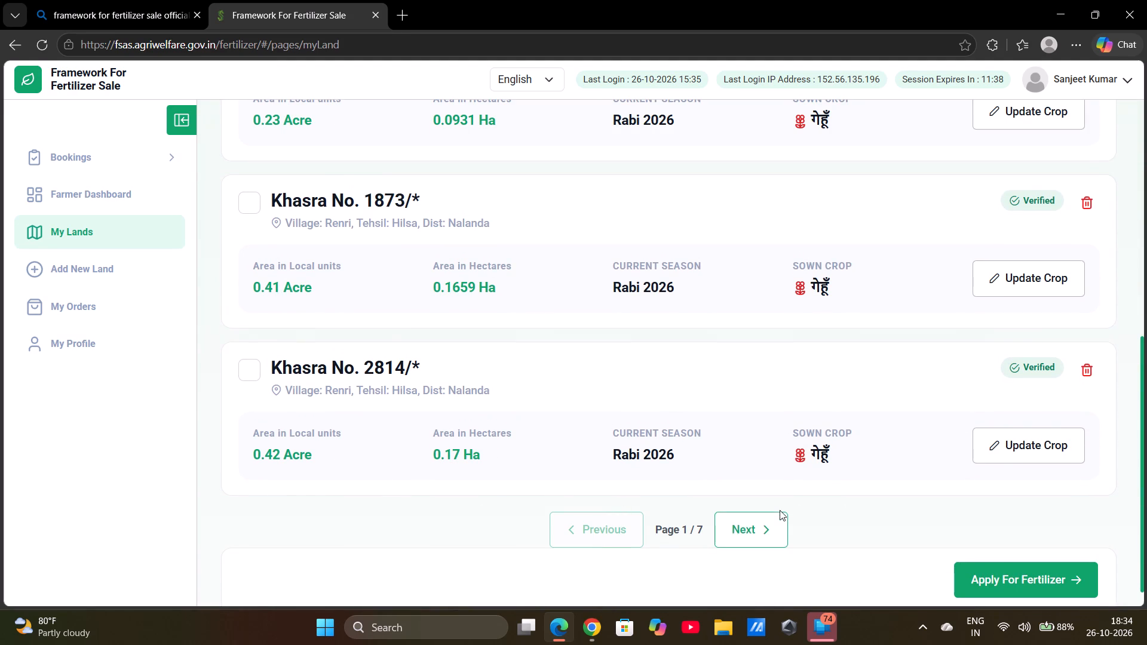
# Check which plots are still selected on pages 5 through 7 of the land records.
pyautogui.doubleClick(764, 530)
pyautogui.click(764, 530)
pyautogui.click(764, 530)
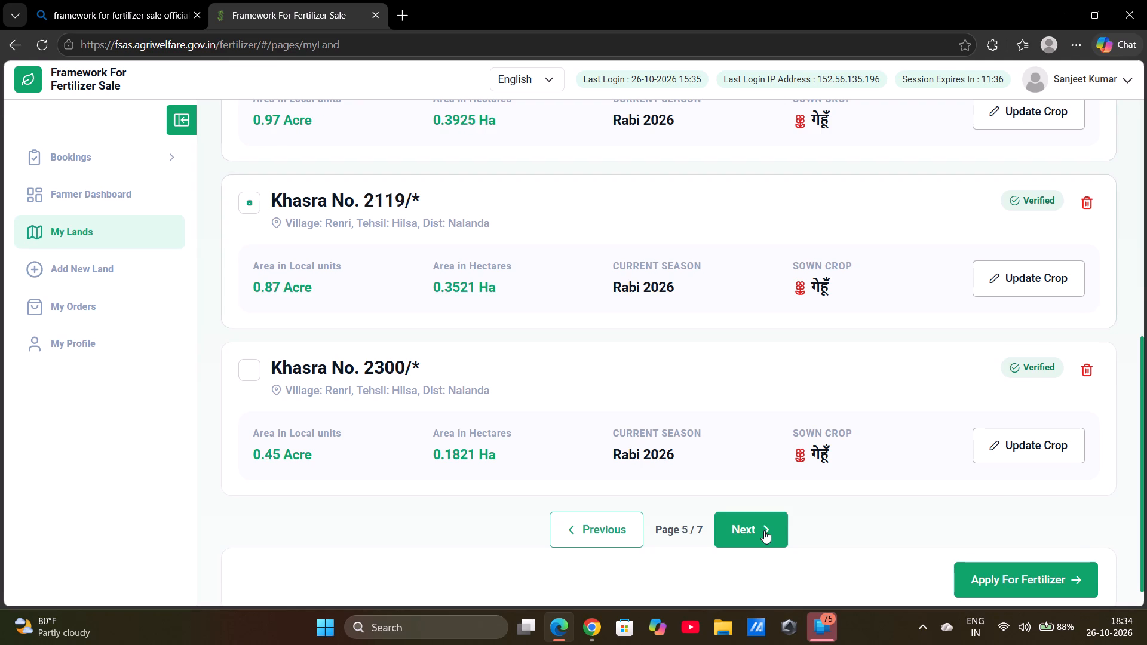
pyautogui.scroll(1, 764, 530)
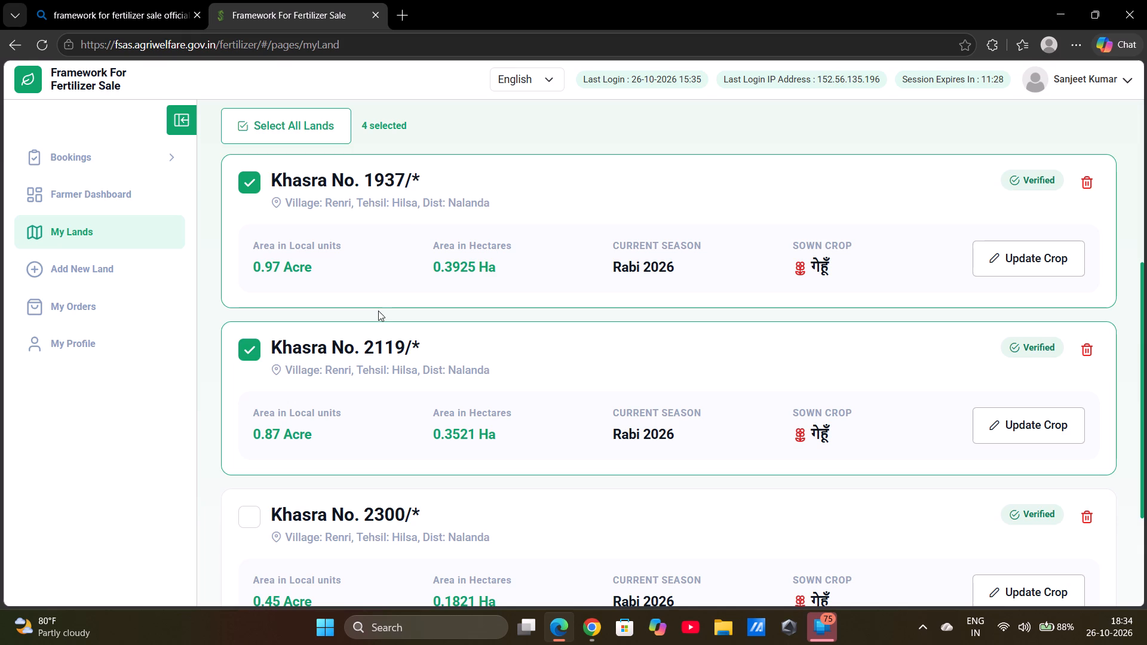
pyautogui.scroll(-2, 378, 311)
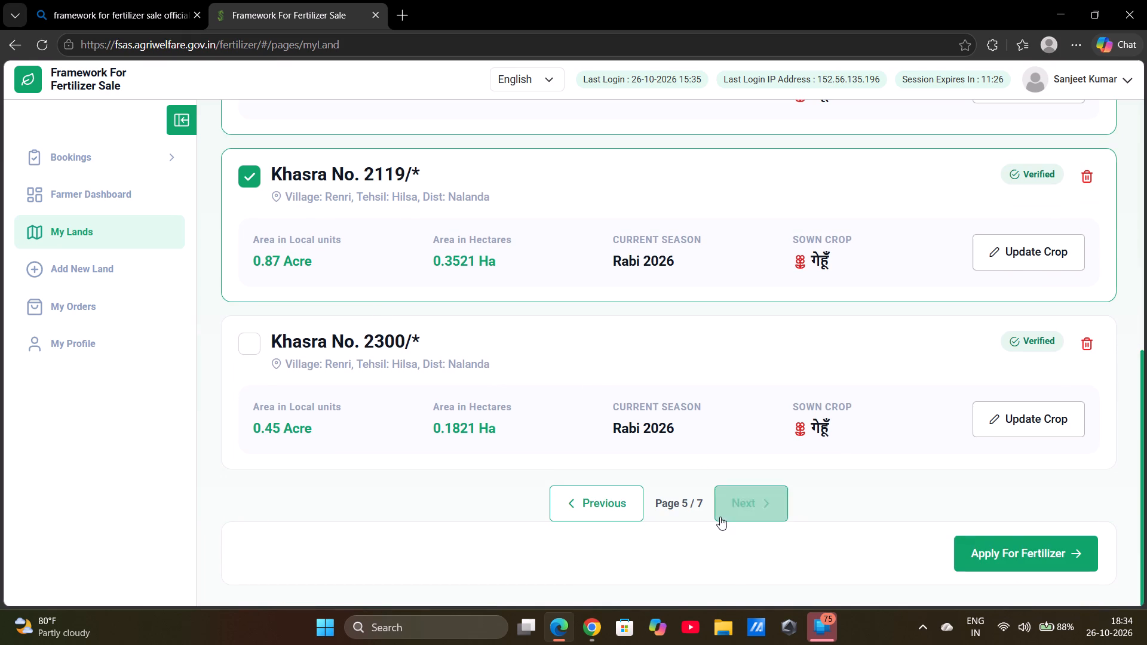
pyautogui.click(747, 511)
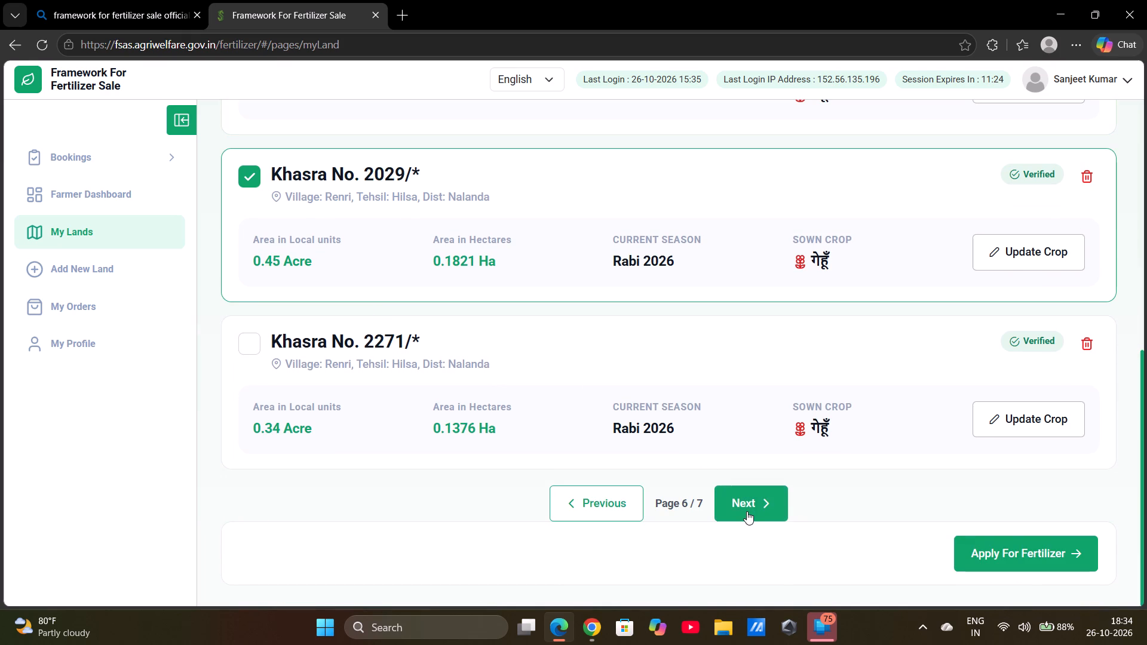
pyautogui.click(744, 510)
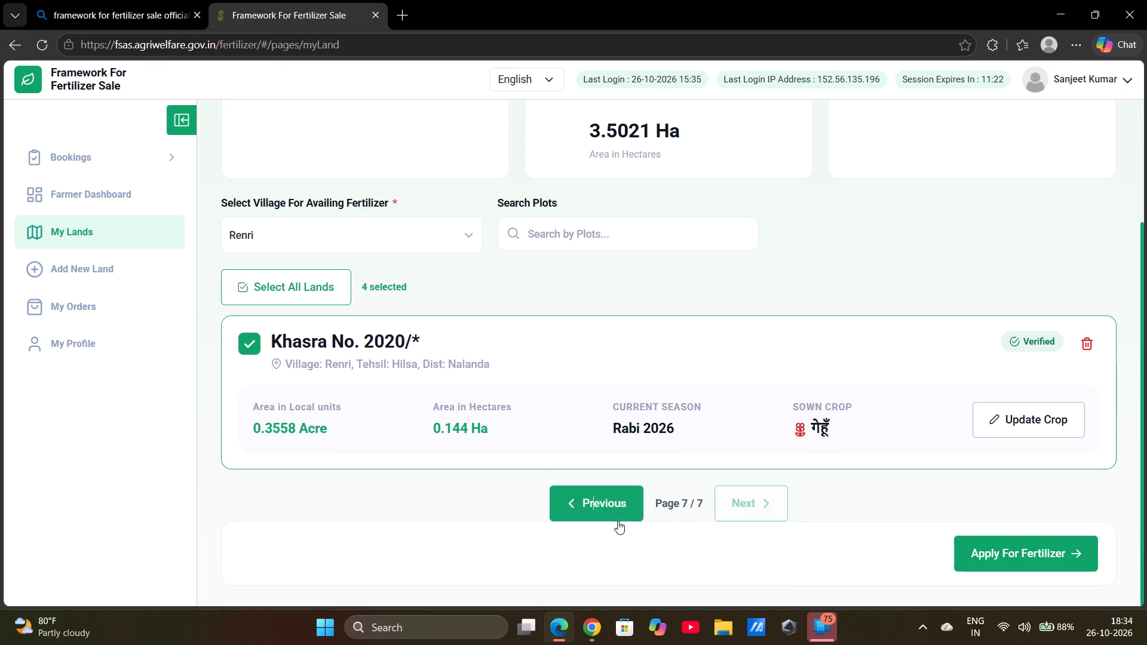
# Remove the plot Khasra No. 2029 on page 6 of the land records from the selection.
pyautogui.click(618, 521)
pyautogui.scroll(-1, 566, 521)
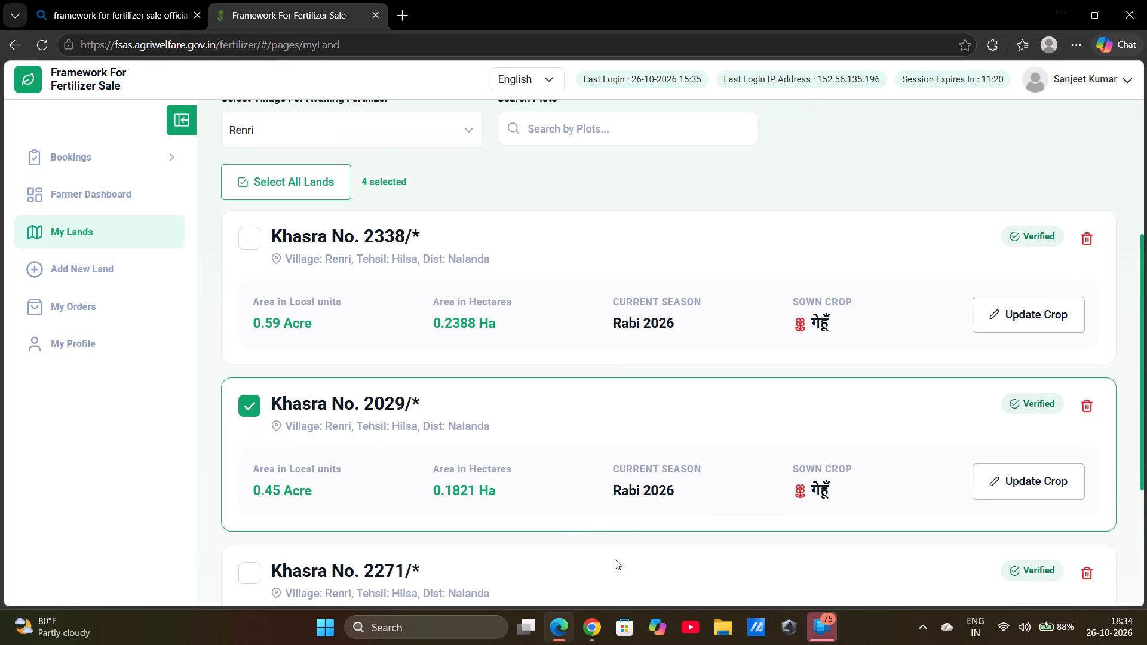
pyautogui.scroll(-1, 561, 586)
pyautogui.click(256, 284)
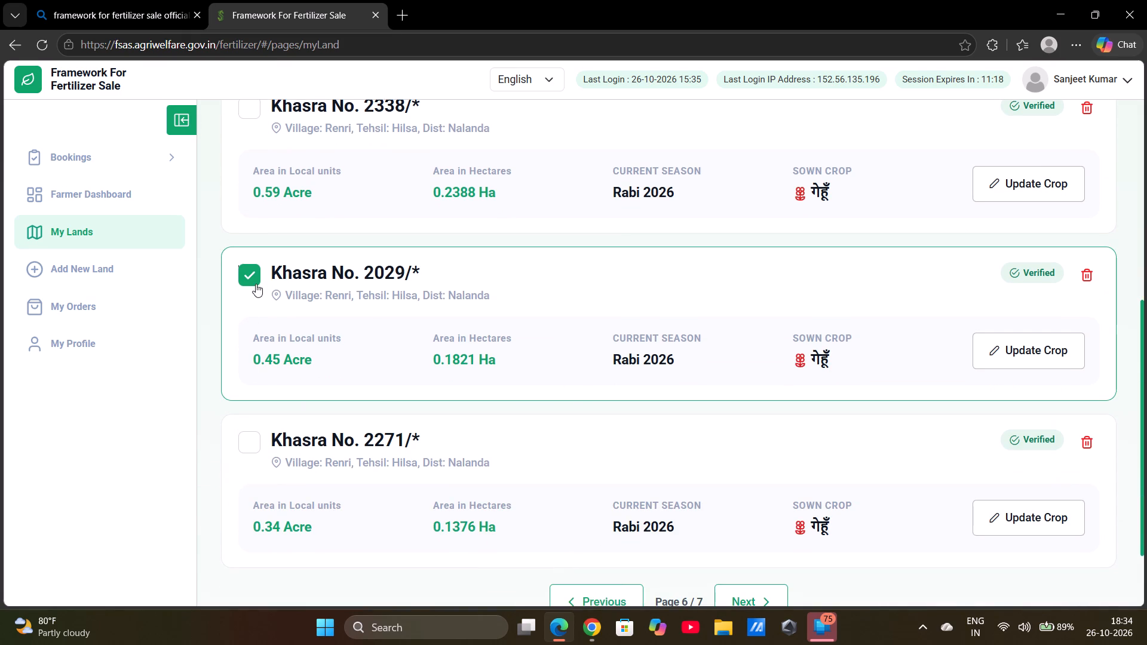
# Remove the plot Khasra No. 2119 on page 5 of the land records from the selection.
pyautogui.scroll(2, 256, 284)
pyautogui.scroll(-2, 256, 284)
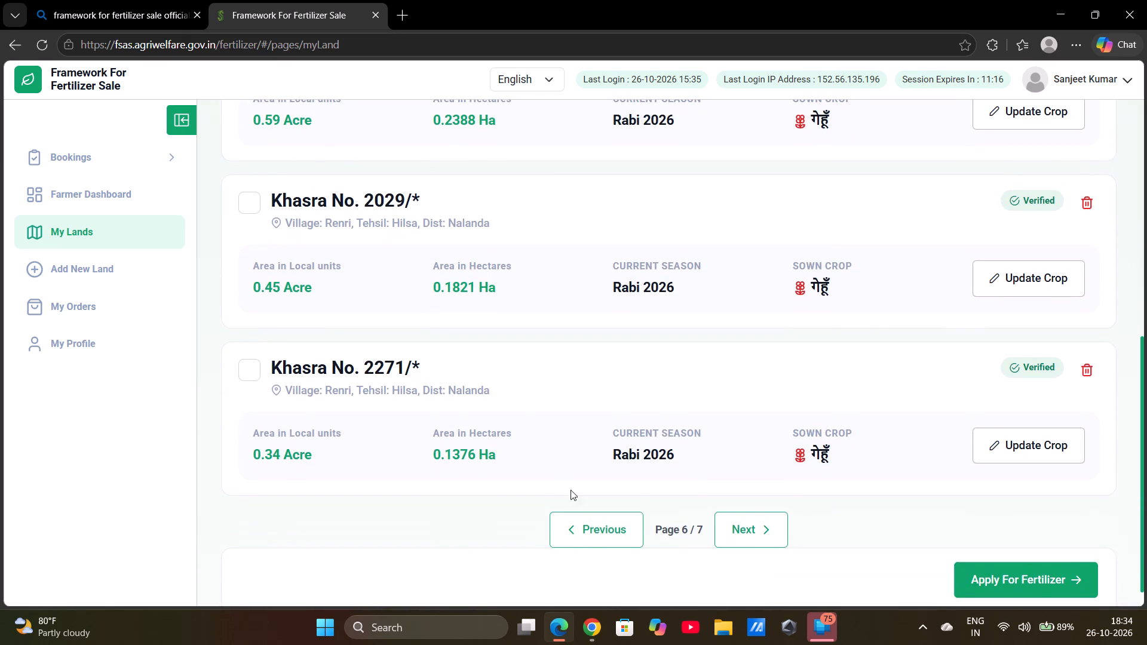
pyautogui.click(588, 533)
pyautogui.scroll(2, 588, 533)
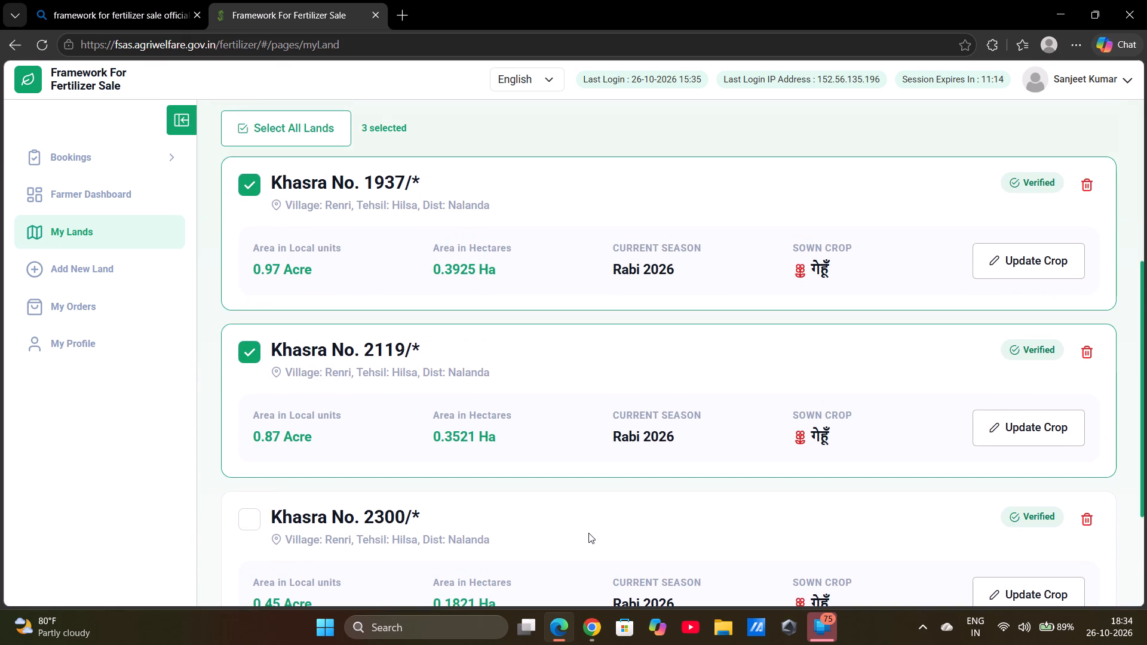
pyautogui.scroll(-1, 588, 533)
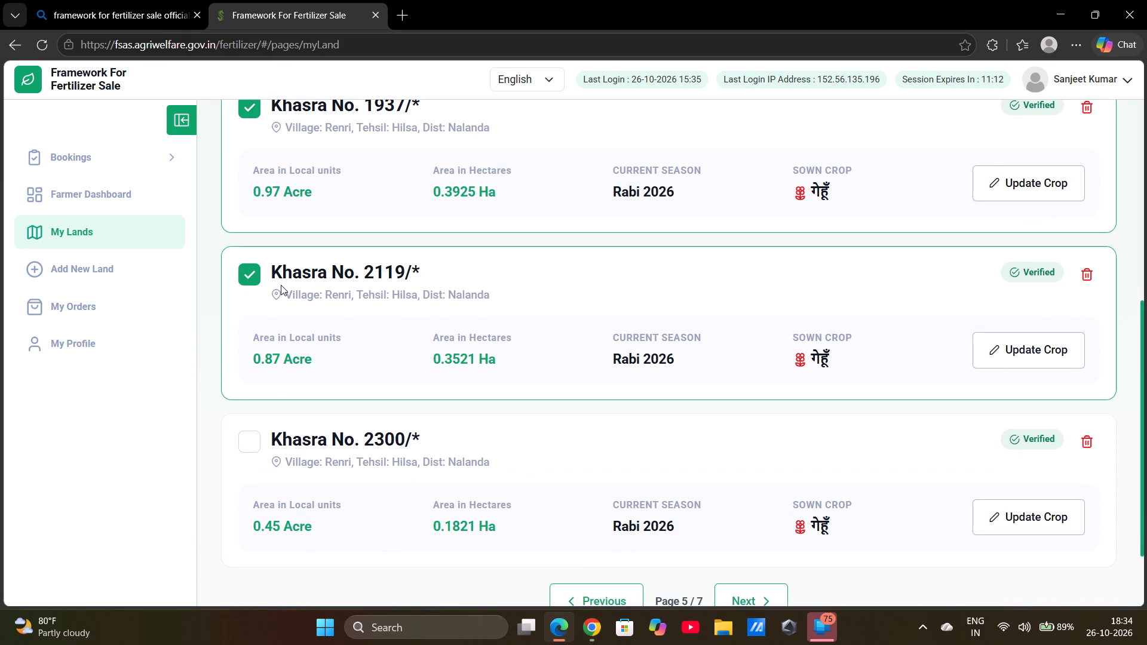
pyautogui.moveTo(281, 285); pyautogui.dragTo(267, 280)
pyautogui.click(267, 280)
pyautogui.click(253, 276)
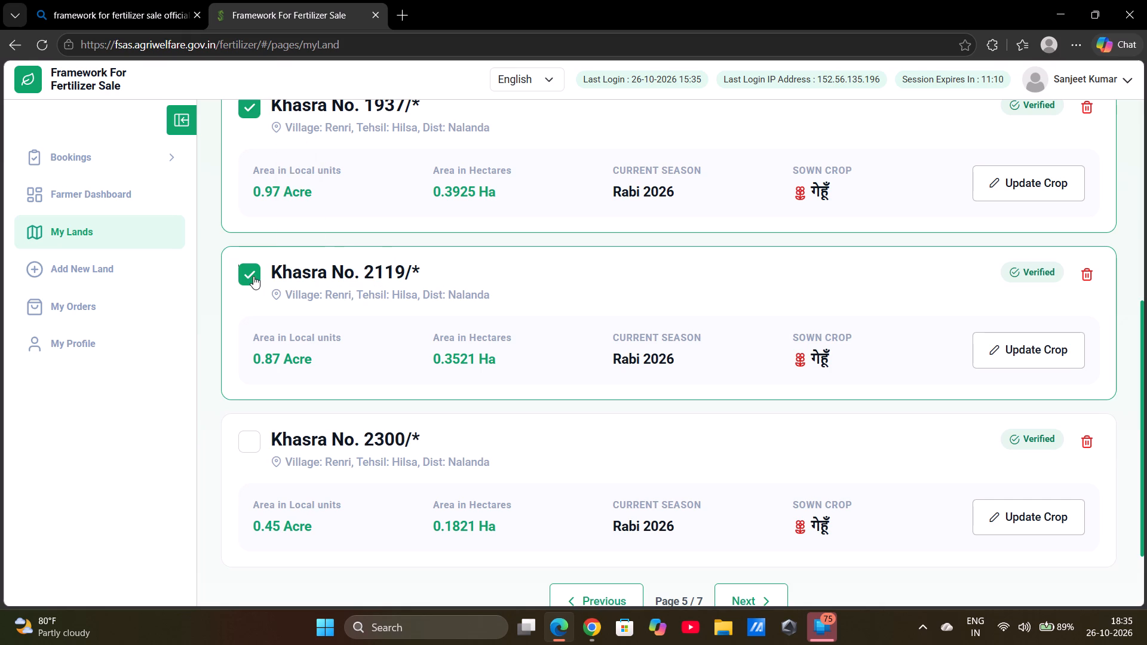
# Check the remaining plot selection from page 5 back to page 1 of the land records.
pyautogui.scroll(-2, 414, 311)
pyautogui.click(585, 504)
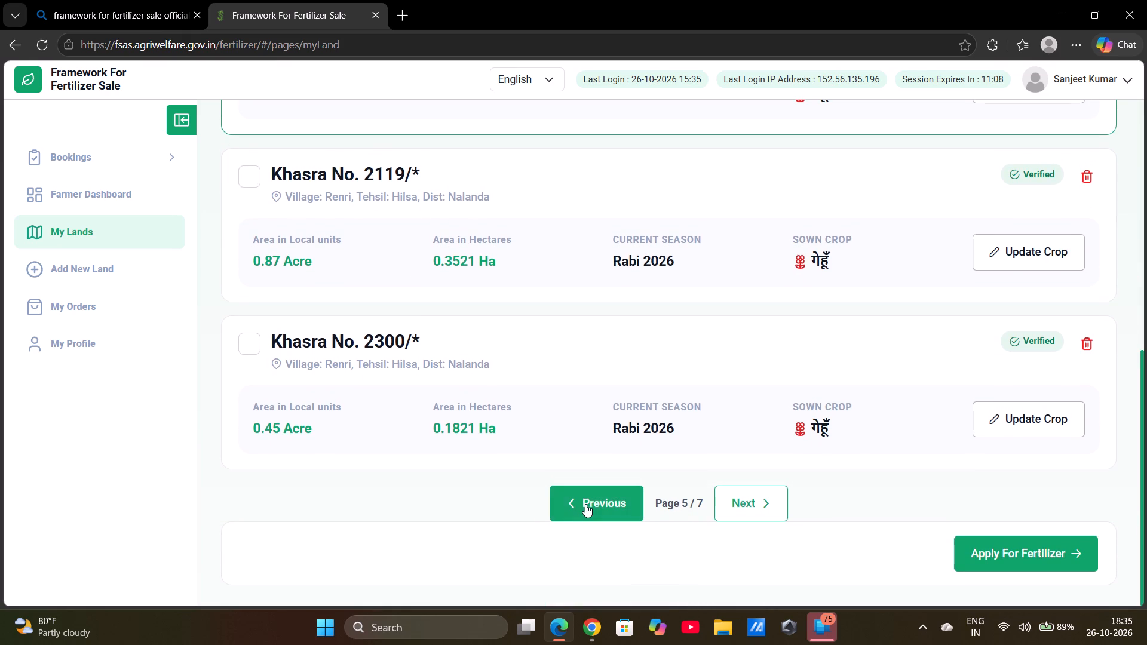
pyautogui.click(585, 504)
pyautogui.click(585, 504)
pyautogui.click(585, 504)
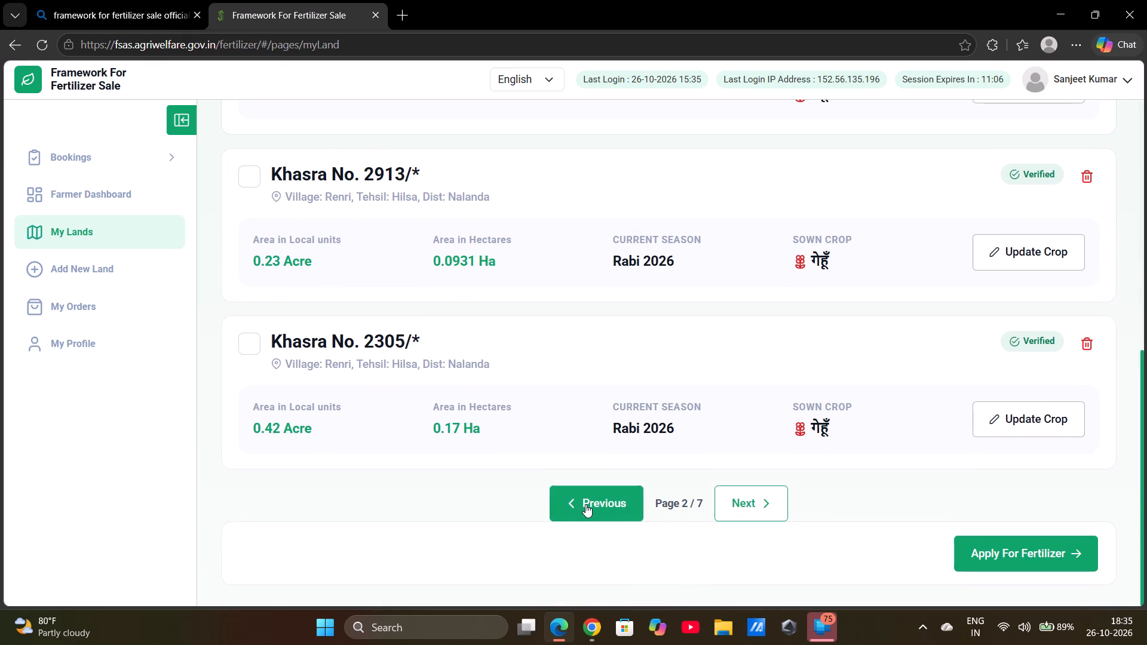
pyautogui.tripleClick(585, 504)
pyautogui.scroll(2, 585, 504)
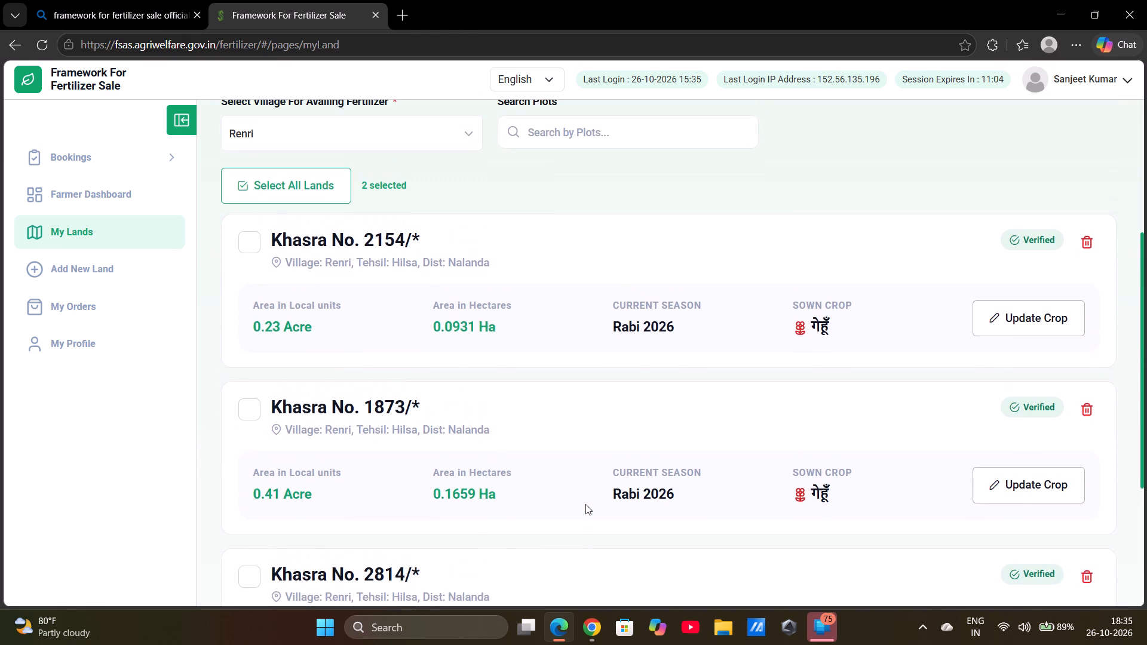
pyautogui.scroll(-3, 585, 504)
# Go through the land records from page 1 to page 7 to check which plots are still selected.
pyautogui.click(784, 508)
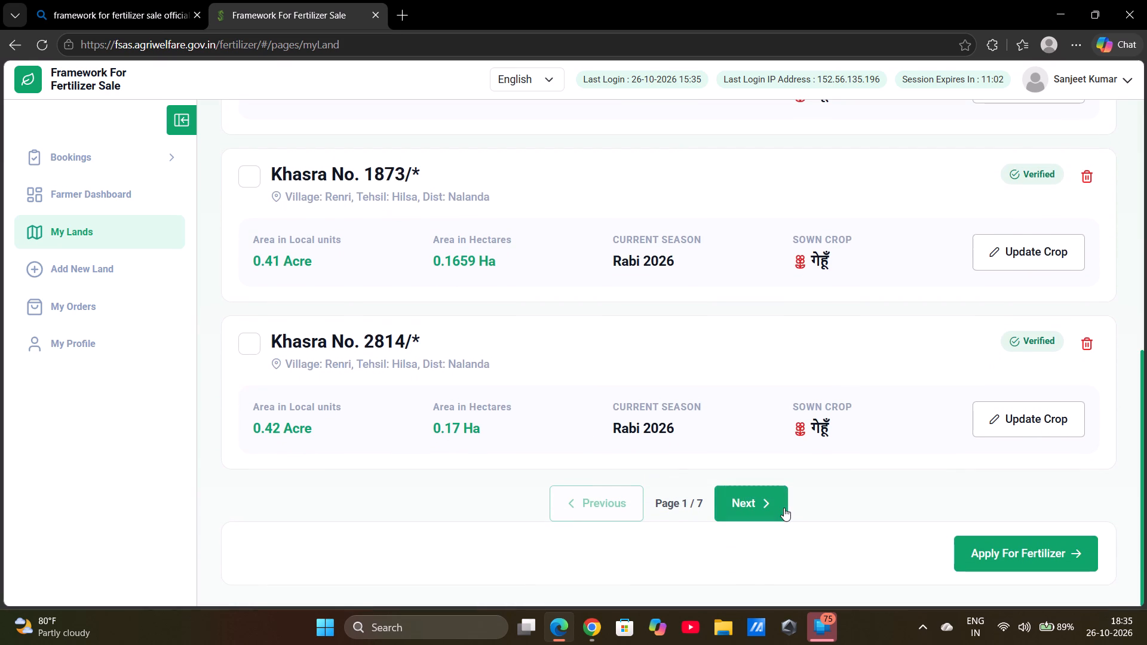
pyautogui.scroll(2, 784, 508)
pyautogui.scroll(-1, 784, 508)
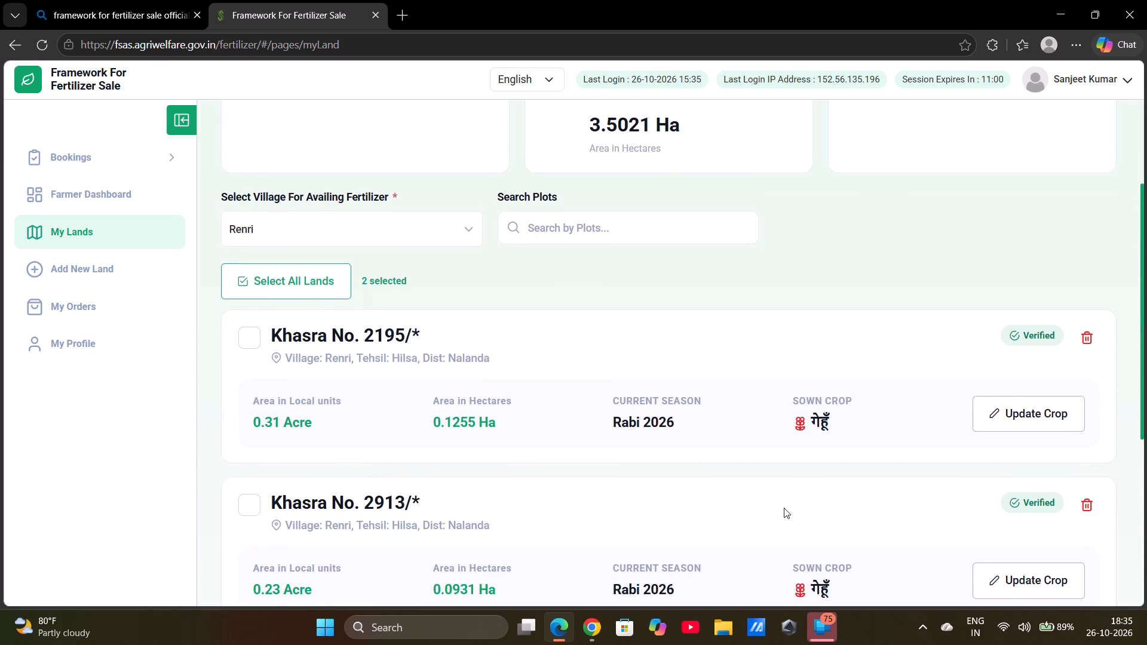
pyautogui.scroll(-1, 784, 508)
pyautogui.click(765, 556)
pyautogui.click(765, 556)
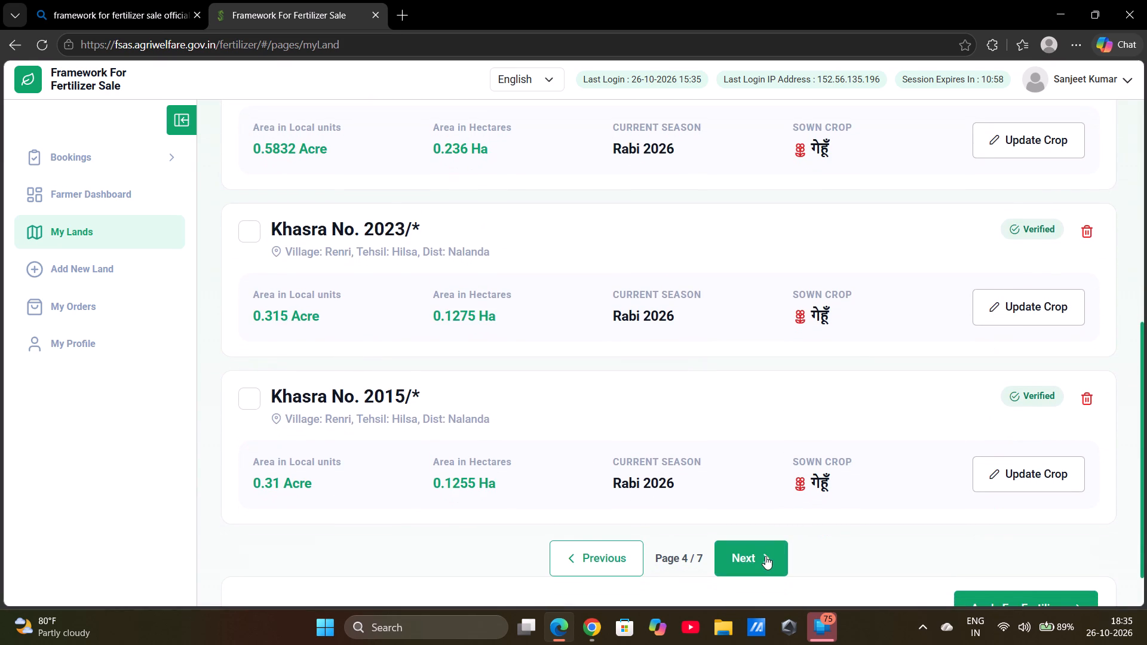
pyautogui.click(765, 556)
pyautogui.click(765, 556)
pyautogui.click(765, 556)
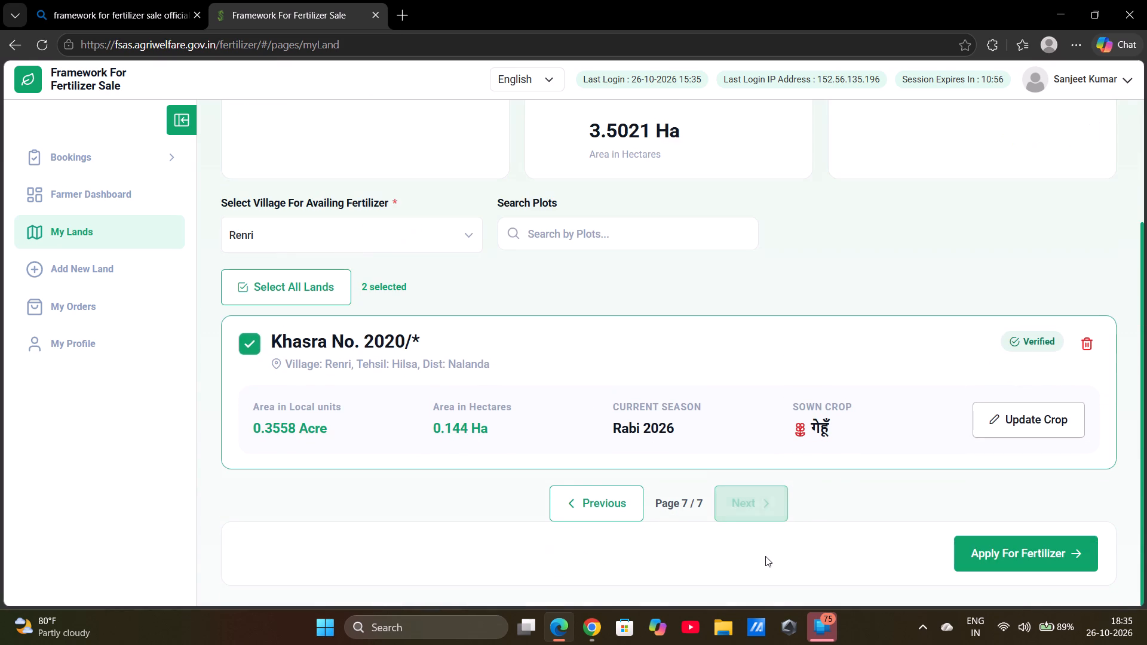
pyautogui.click(1023, 407)
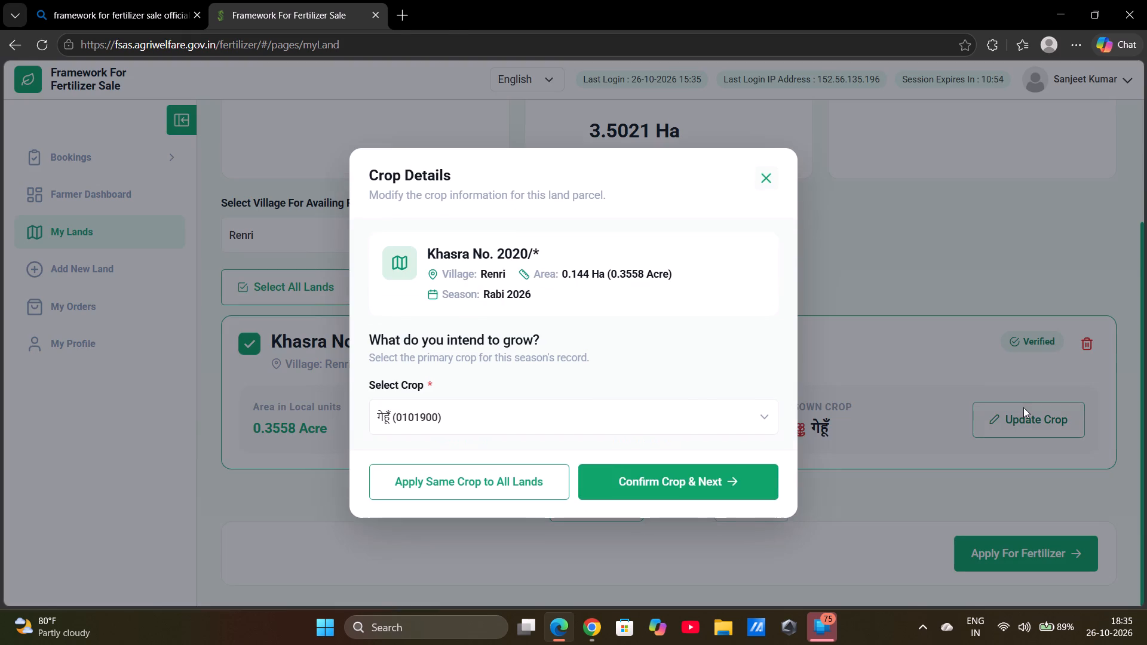
pyautogui.click(699, 402)
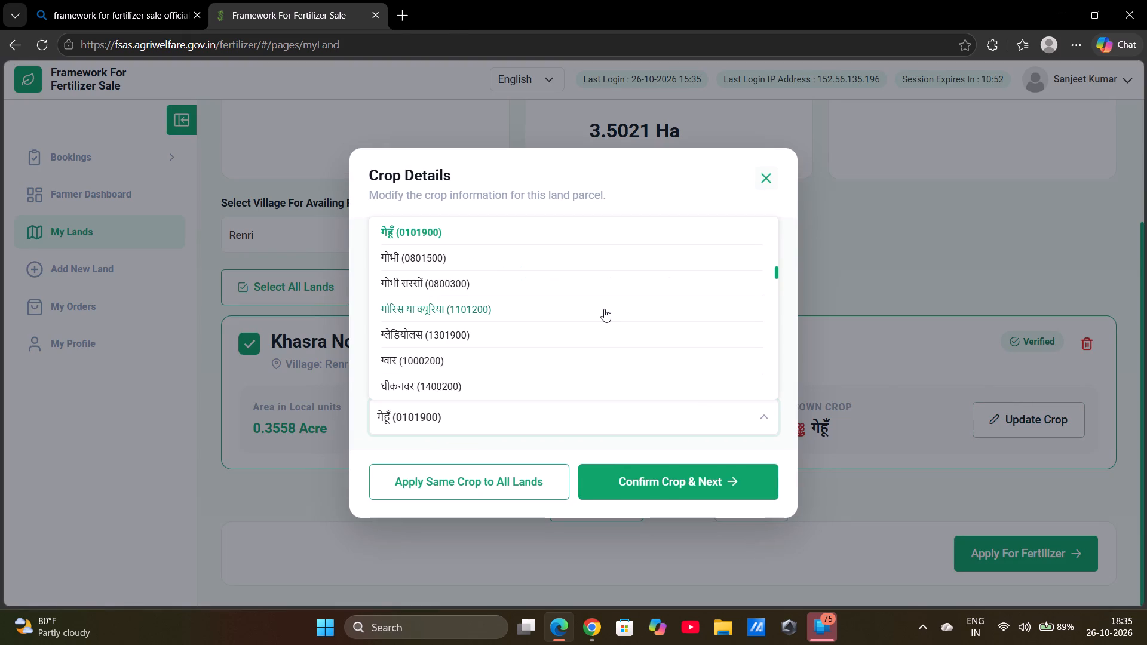
pyautogui.scroll(-17, 604, 309)
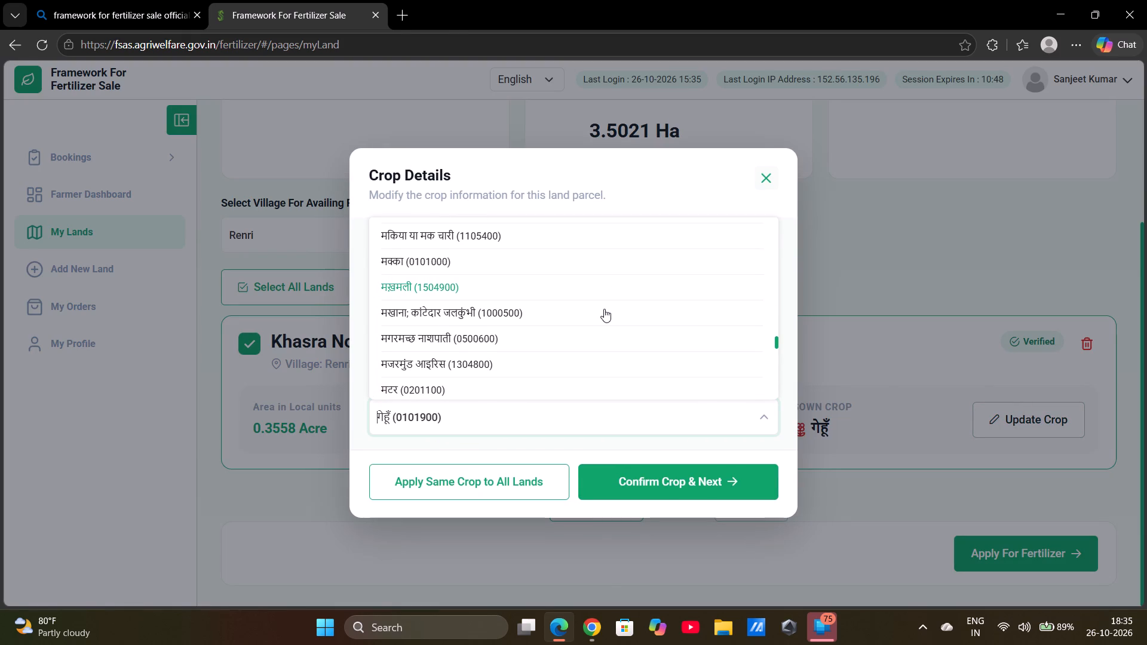
pyautogui.scroll(-6, 604, 309)
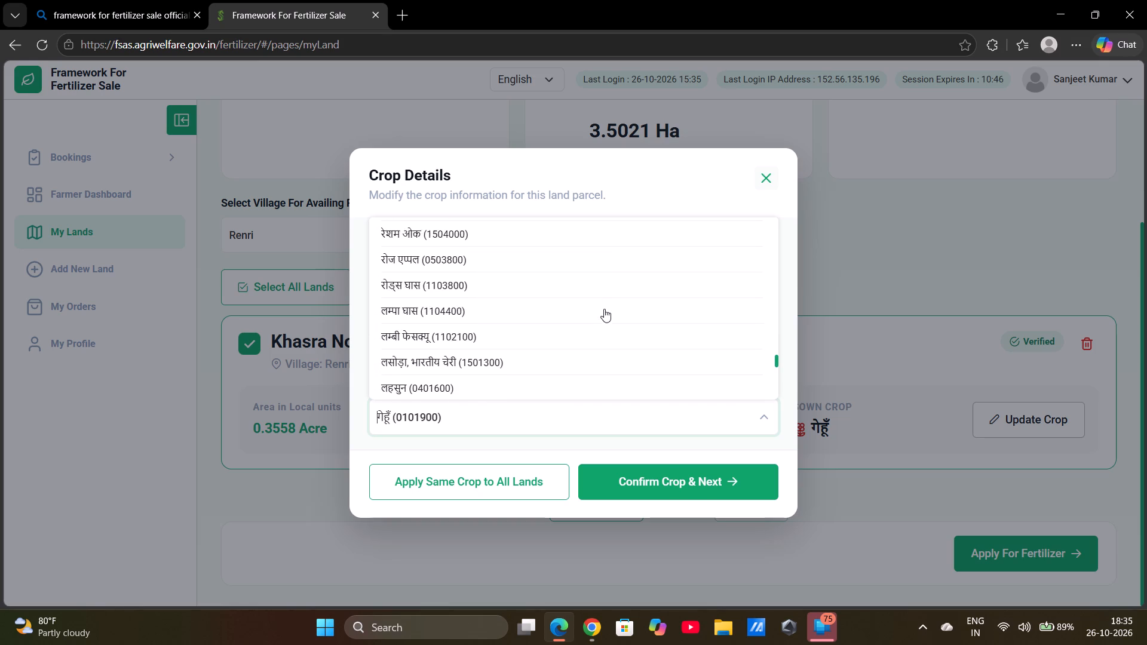
pyautogui.scroll(-2, 604, 309)
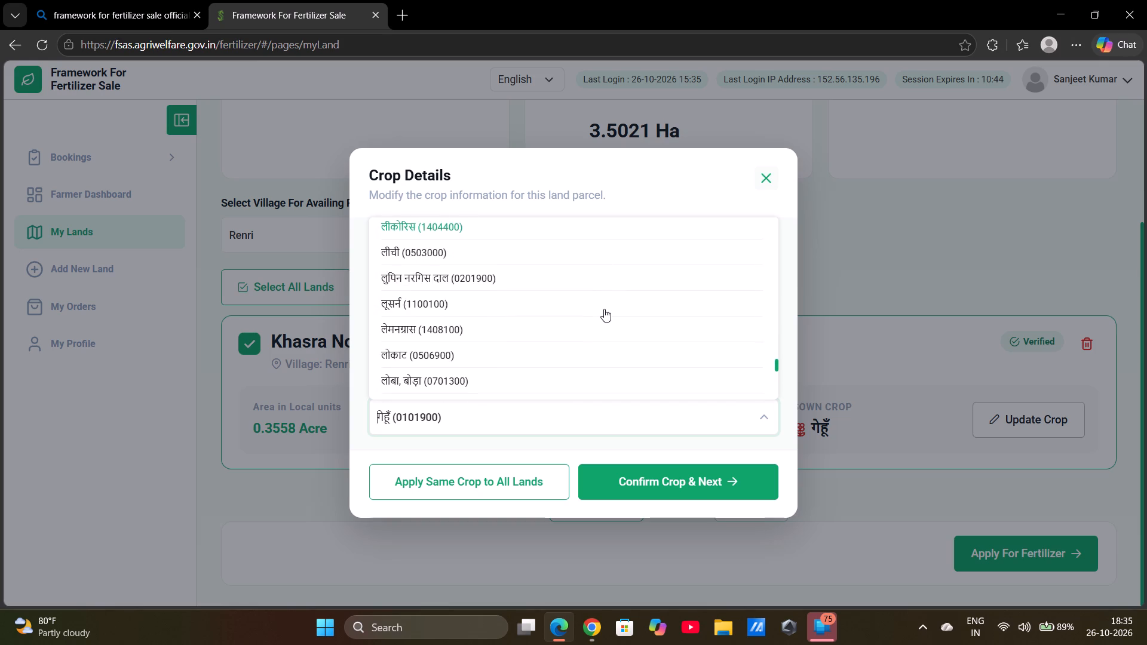
pyautogui.scroll(-4, 604, 309)
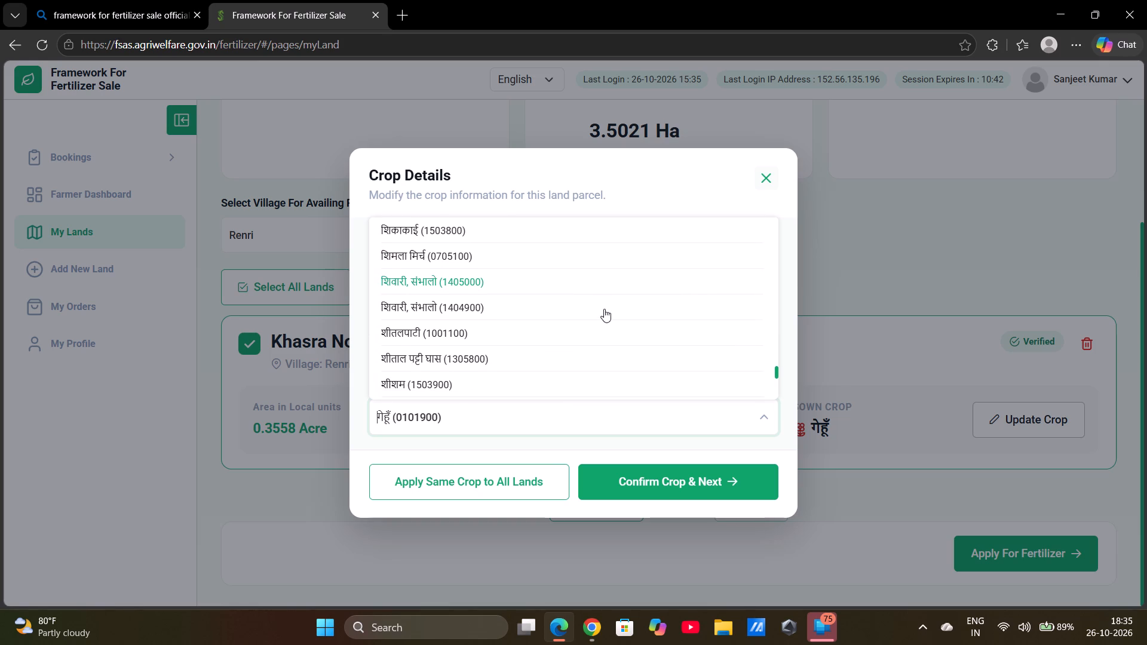
pyautogui.scroll(-2, 604, 309)
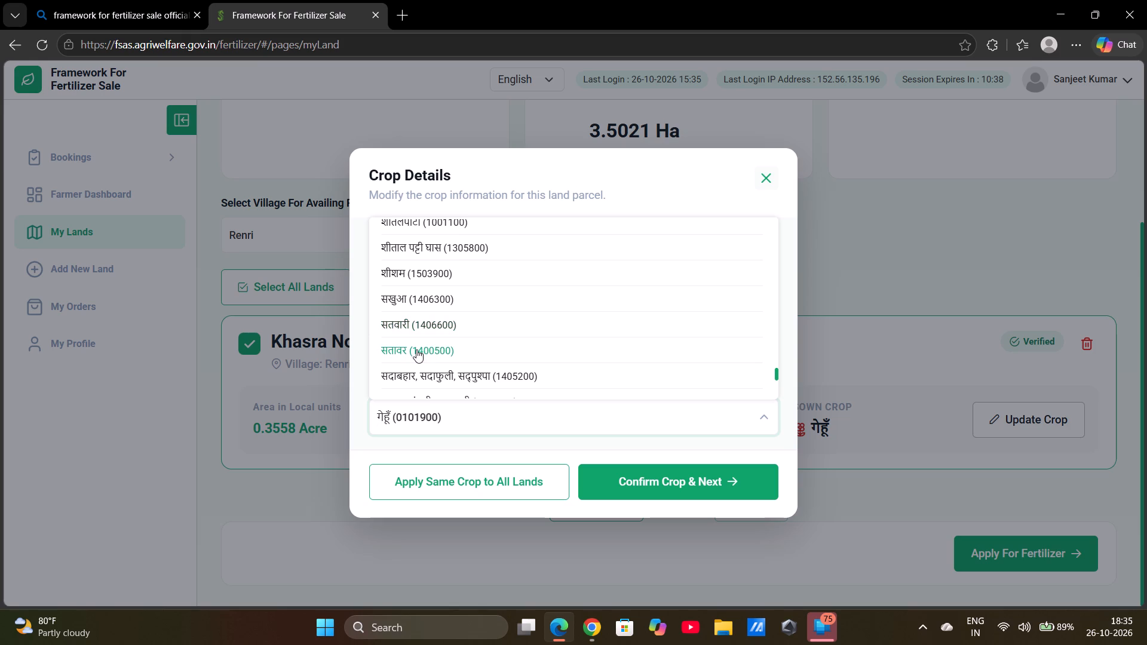
pyautogui.scroll(-1, 435, 352)
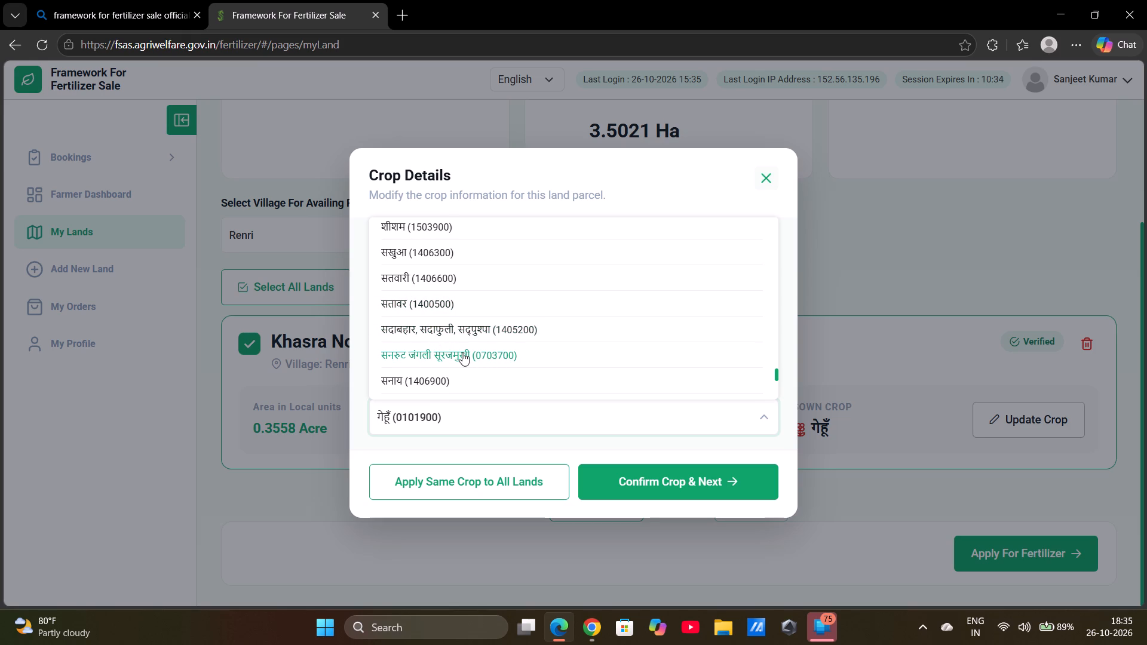
pyautogui.scroll(-1, 460, 362)
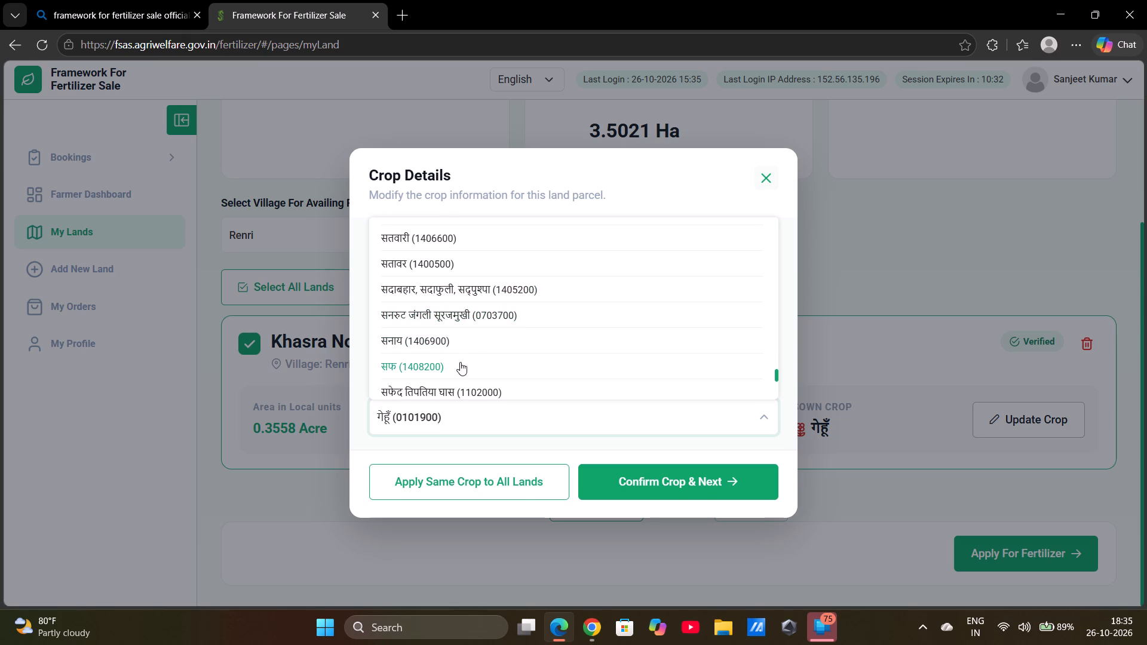
pyautogui.scroll(-1, 440, 370)
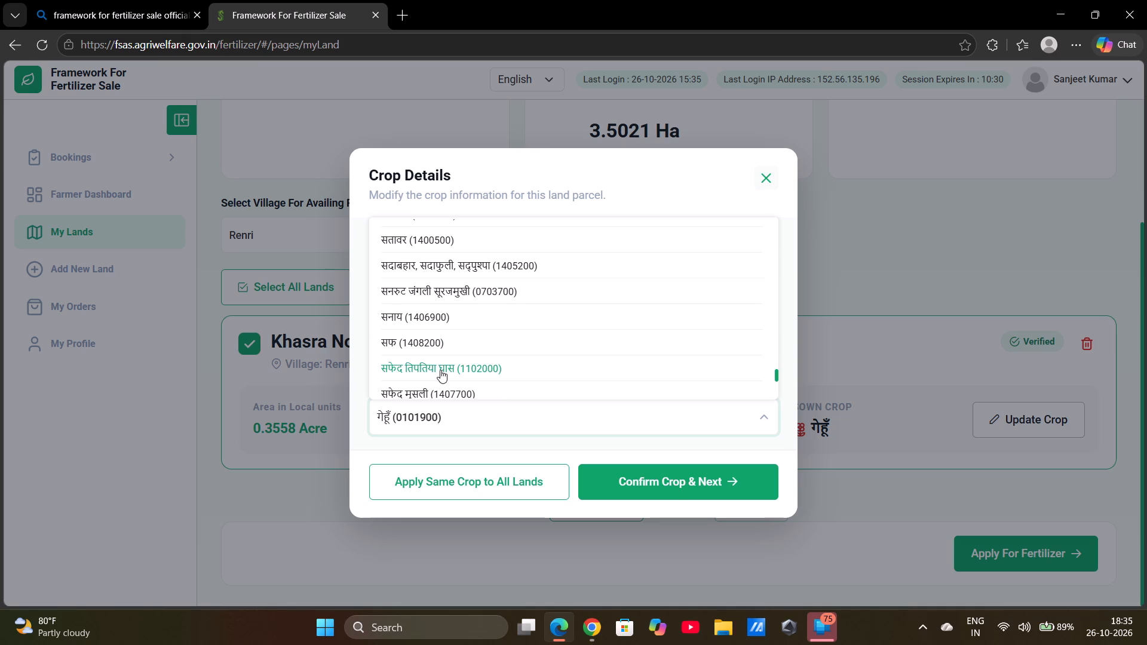
pyautogui.scroll(-2, 475, 376)
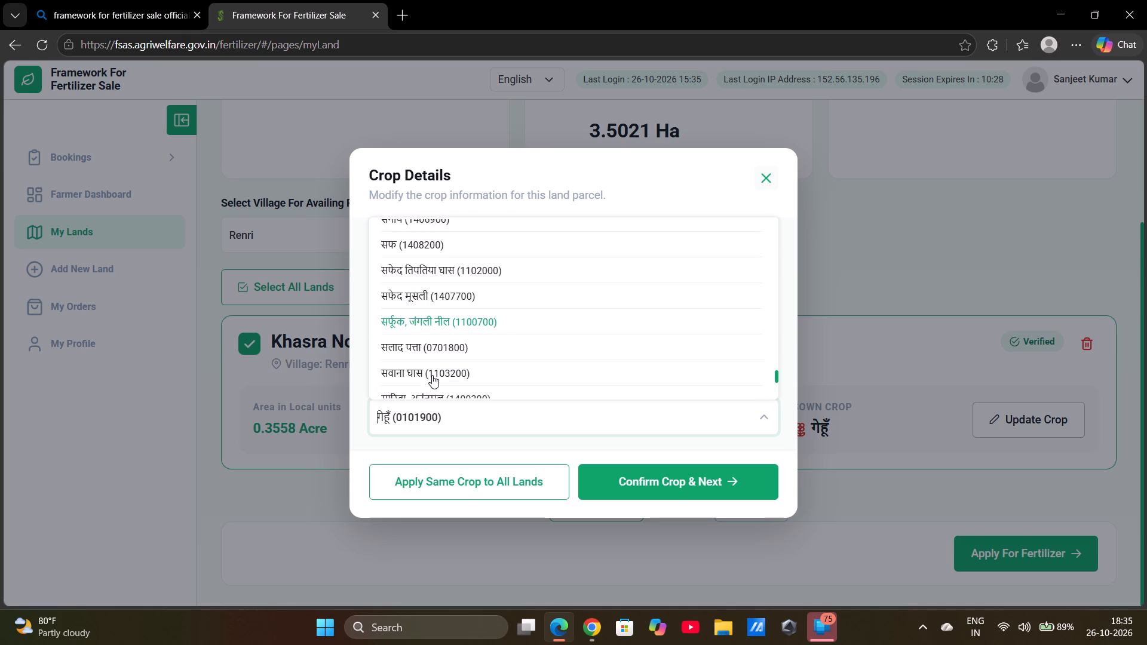
pyautogui.scroll(-2, 432, 375)
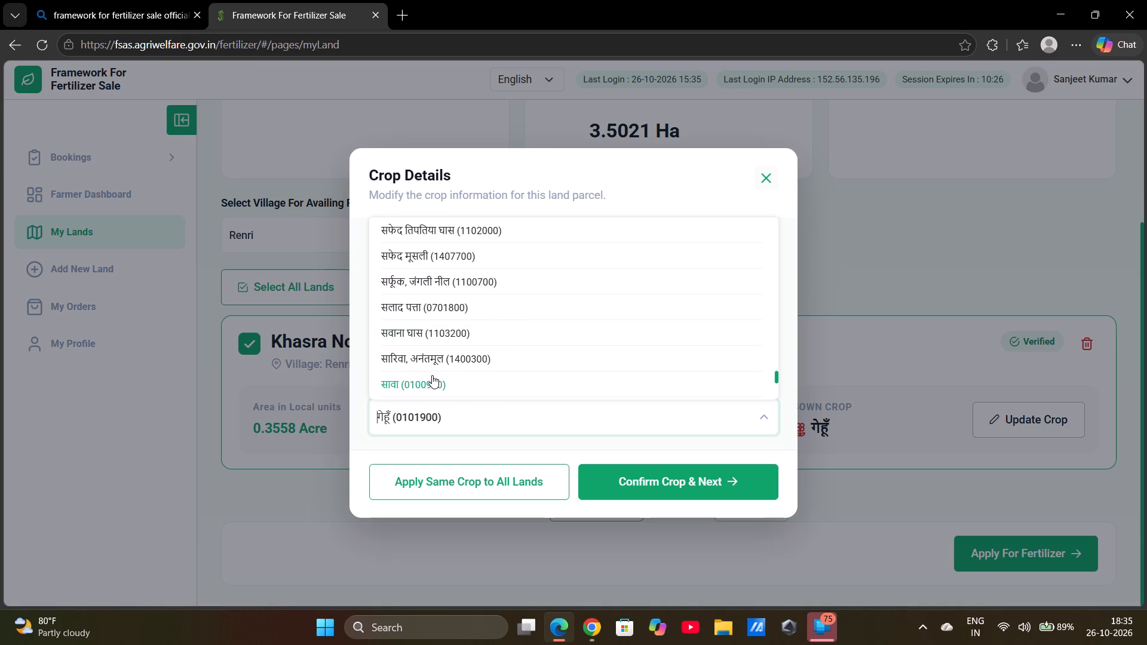
pyautogui.scroll(-2, 432, 375)
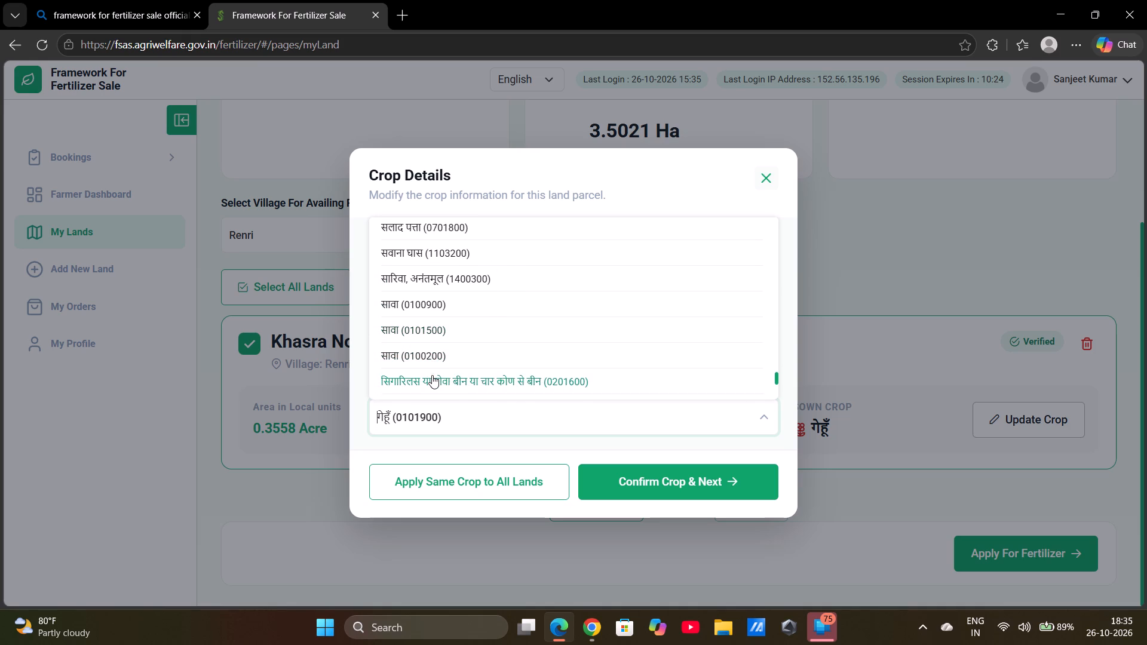
pyautogui.scroll(-1, 432, 375)
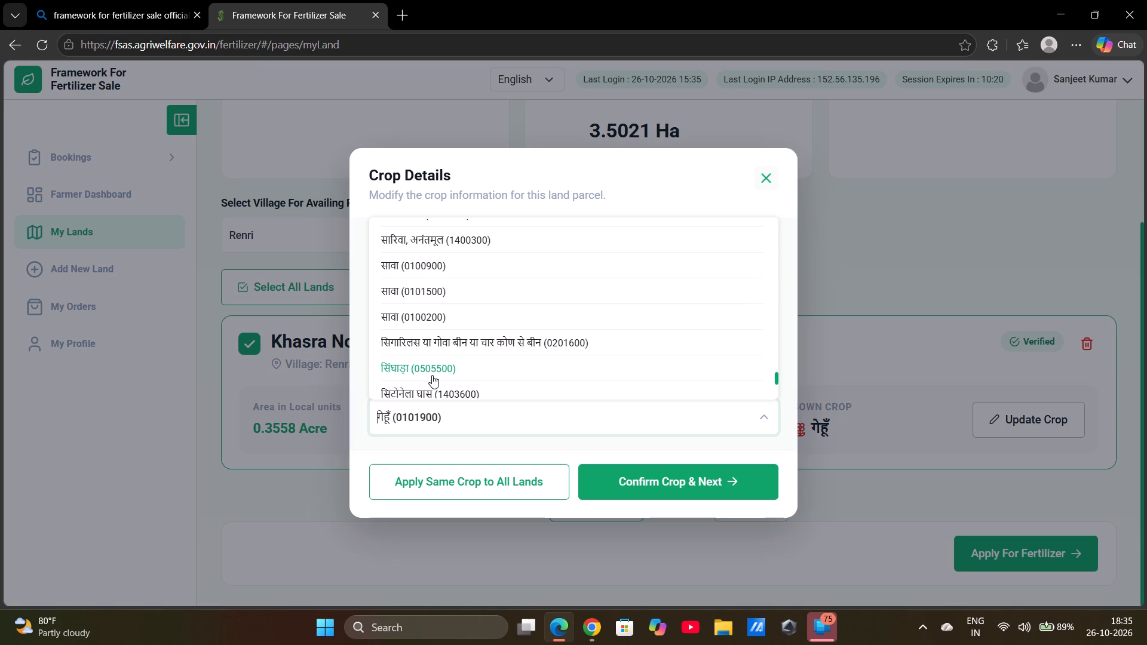
pyautogui.scroll(-2, 432, 375)
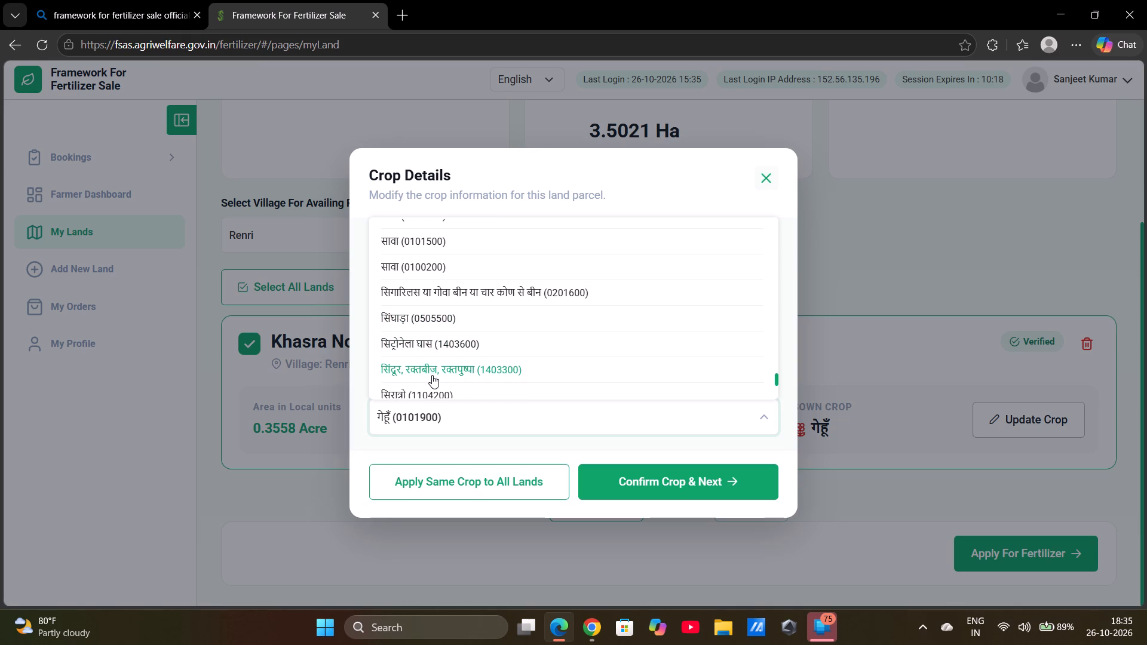
pyautogui.scroll(-1, 432, 375)
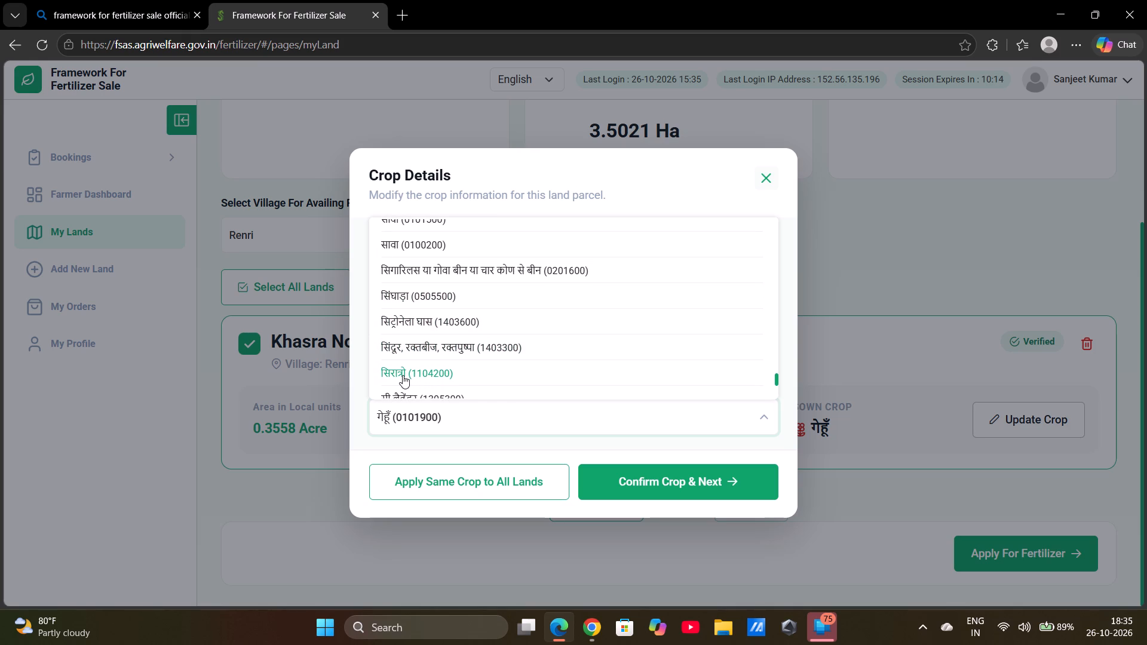
pyautogui.scroll(-1, 401, 375)
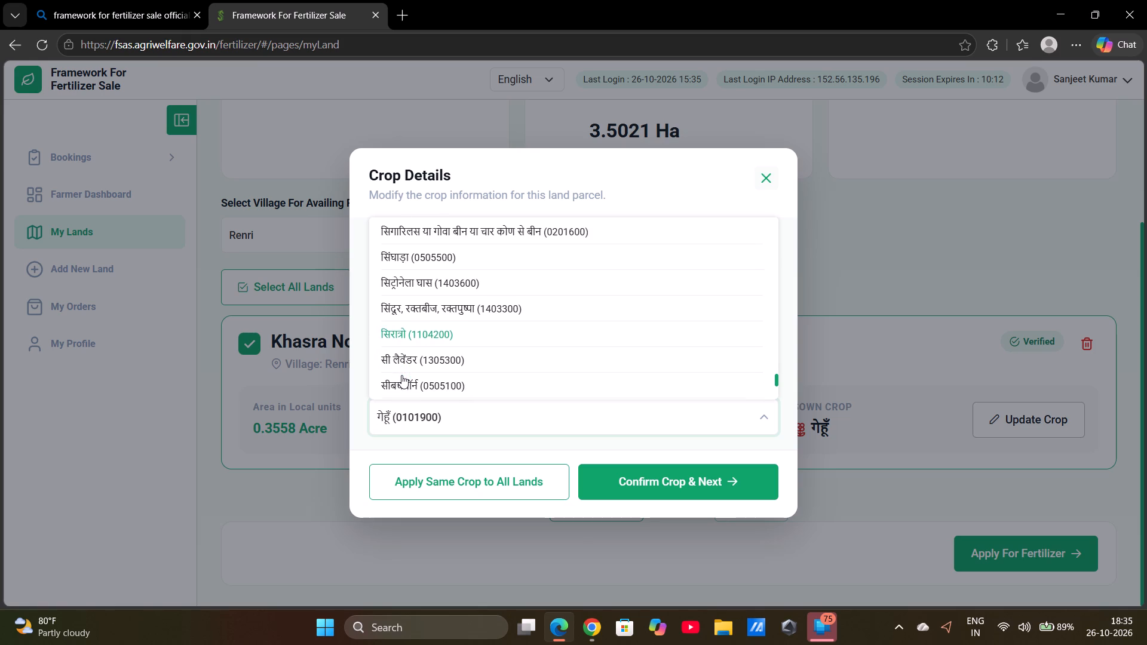
pyautogui.scroll(-3, 401, 375)
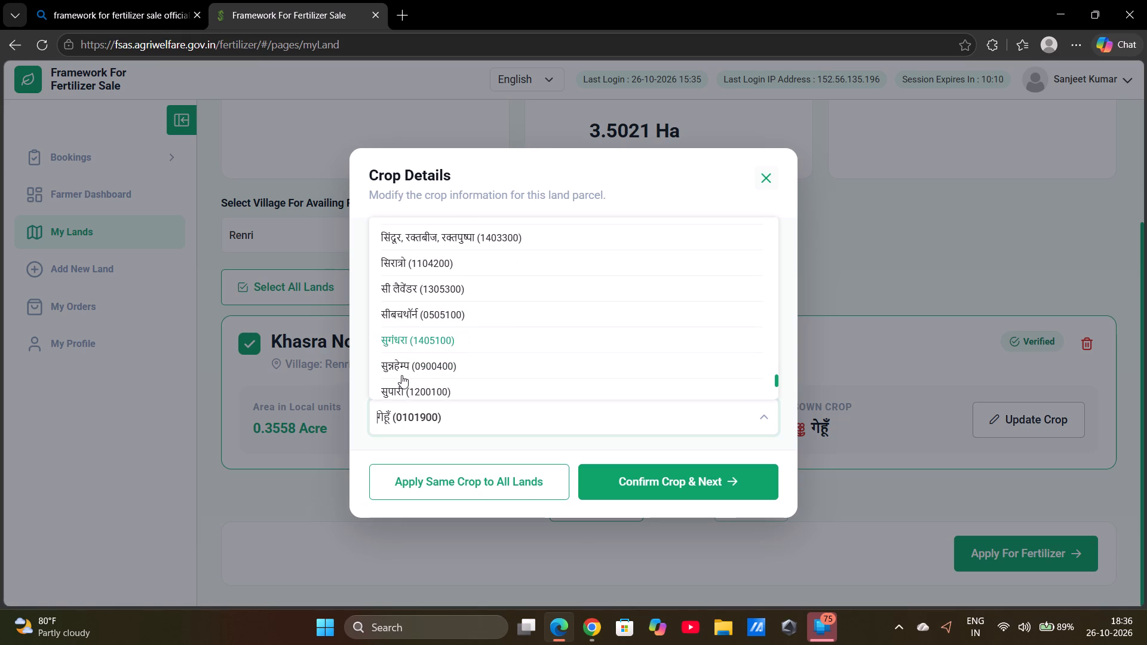
pyautogui.scroll(-2, 401, 375)
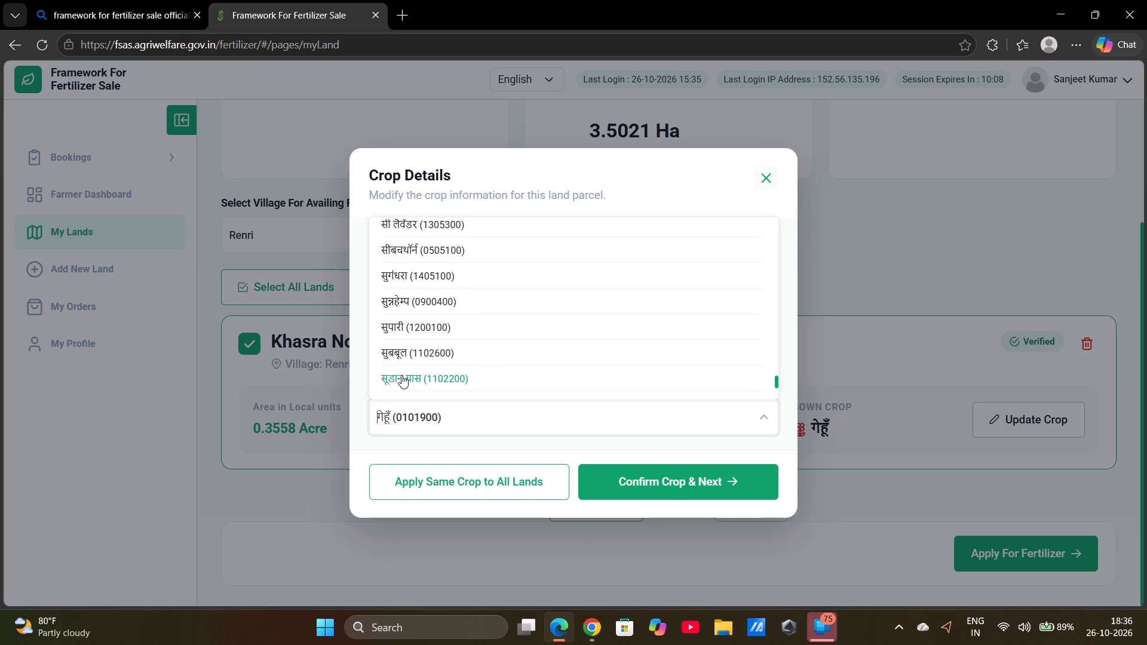
pyautogui.scroll(-3, 401, 375)
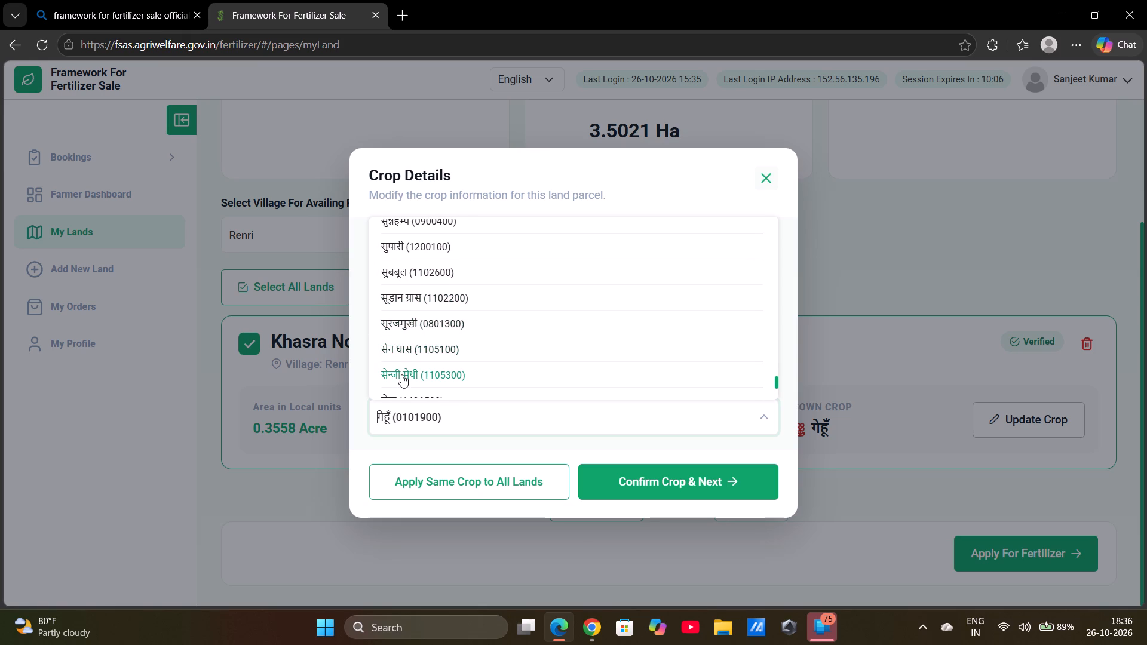
pyautogui.scroll(-3, 401, 374)
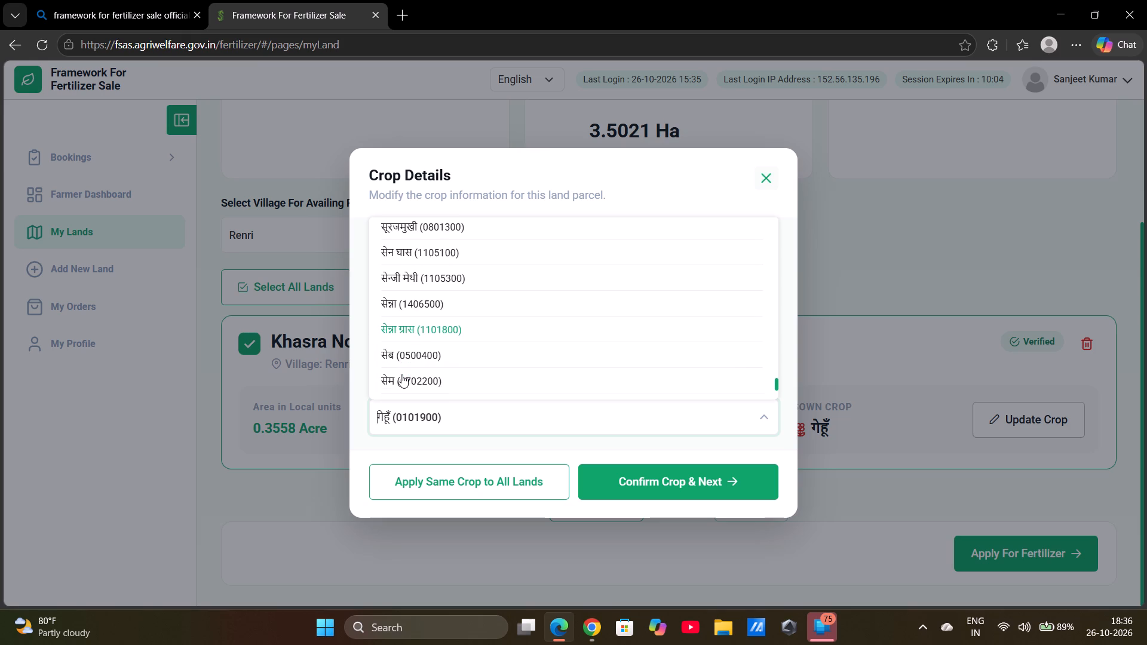
pyautogui.scroll(-3, 401, 374)
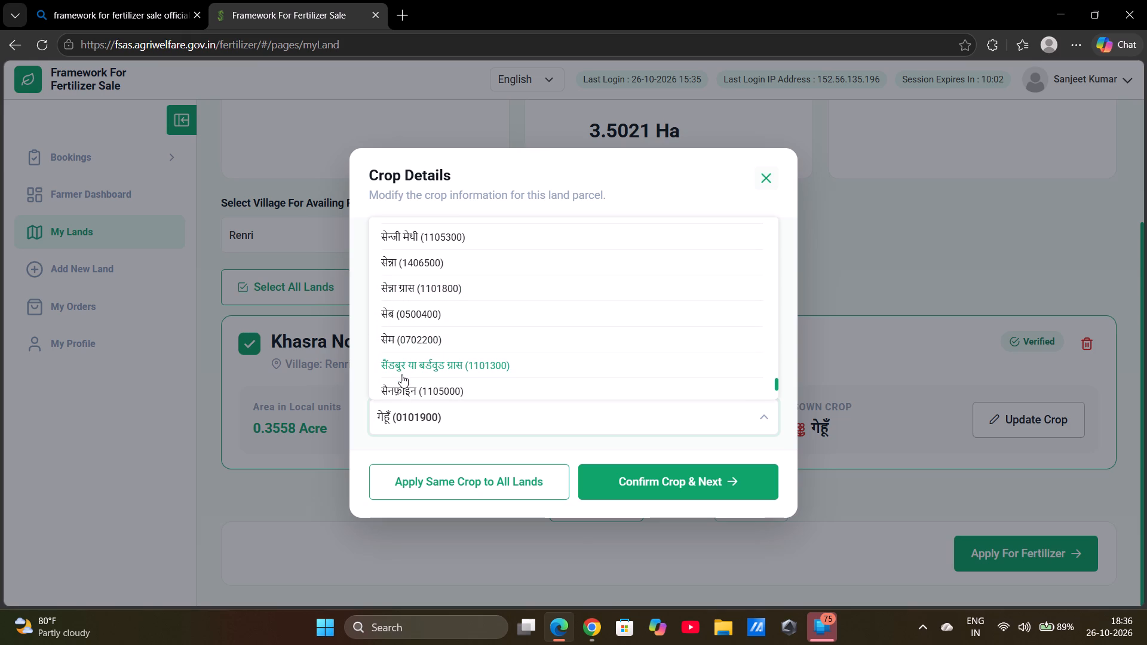
pyautogui.scroll(-2, 401, 374)
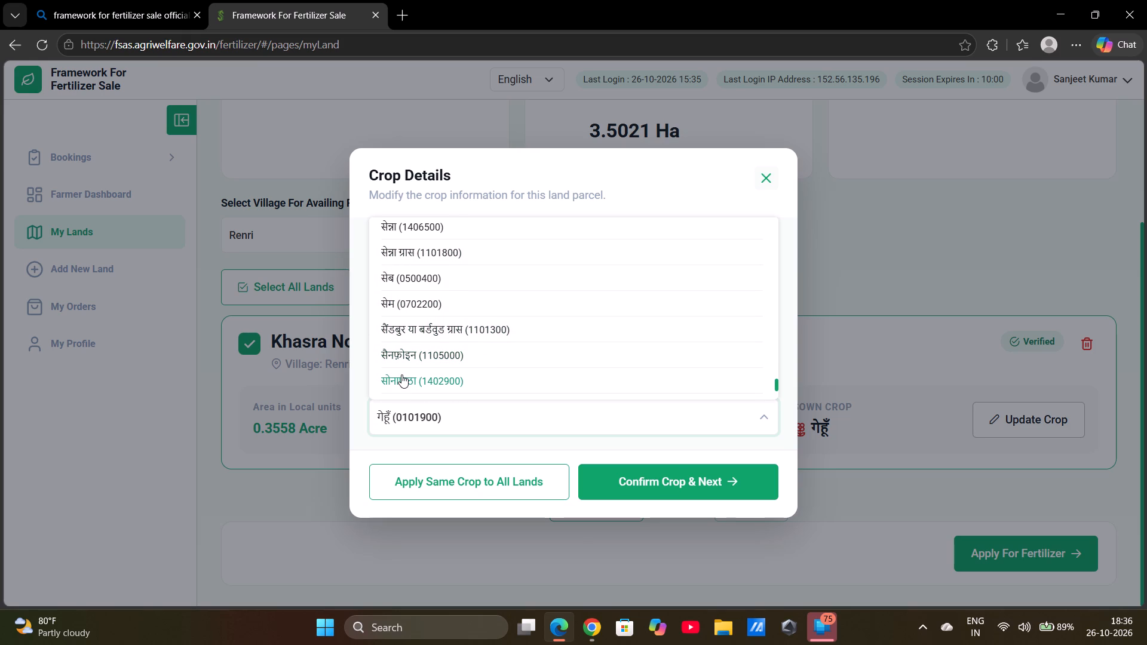
pyautogui.scroll(-1, 401, 374)
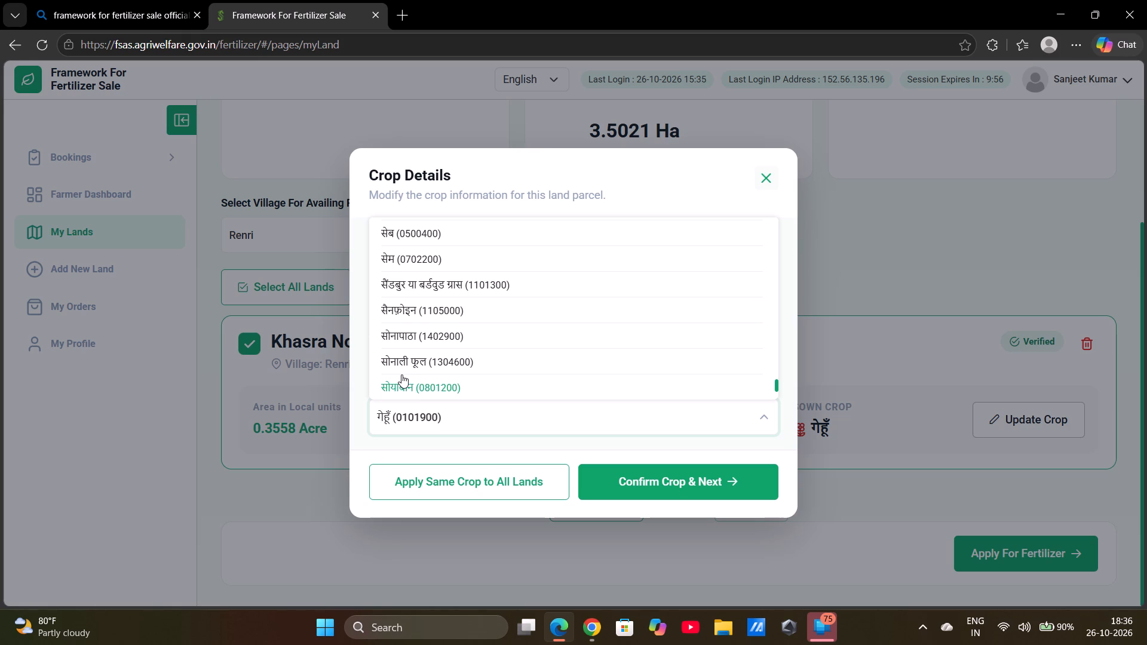
pyautogui.scroll(-1, 401, 374)
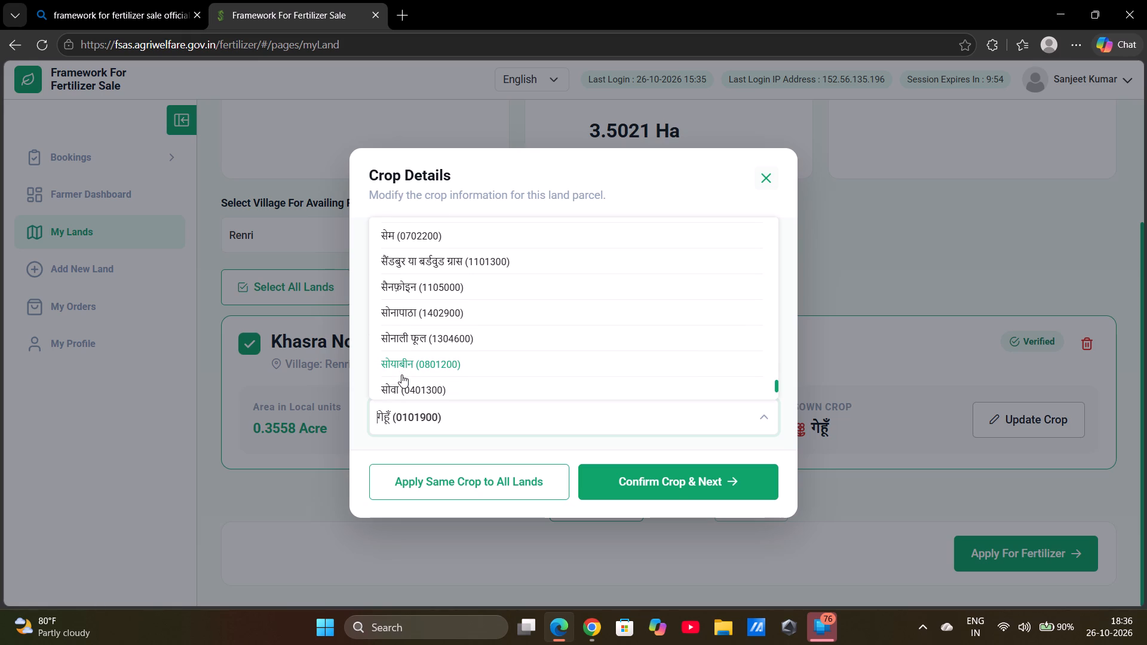
pyautogui.scroll(-2, 401, 374)
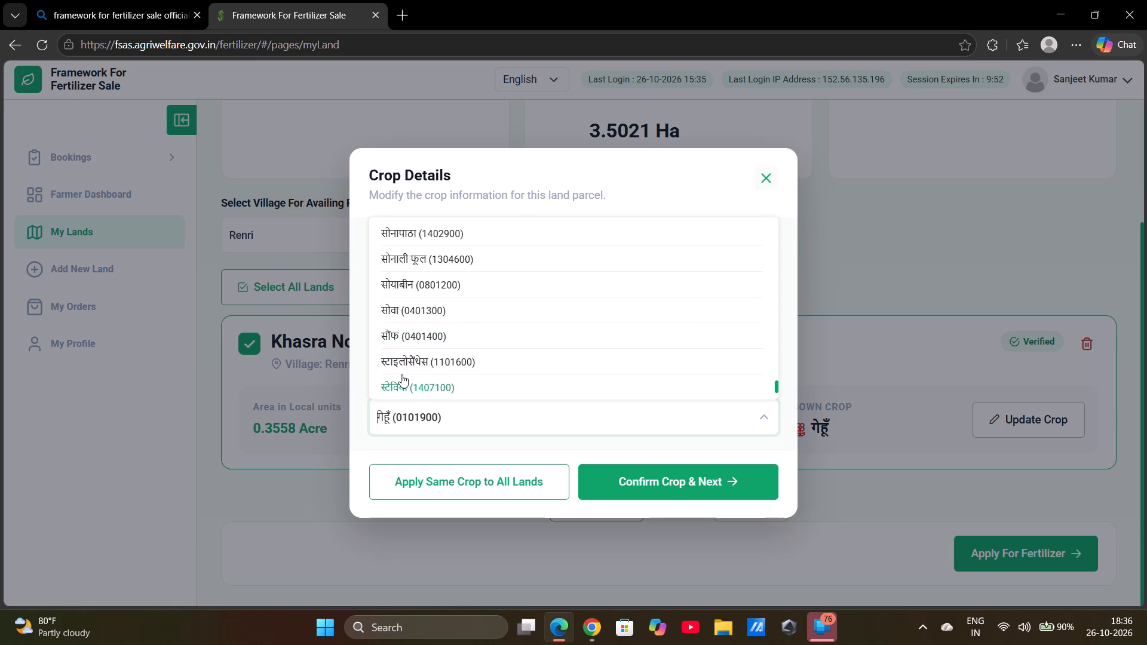
pyautogui.scroll(-1, 401, 374)
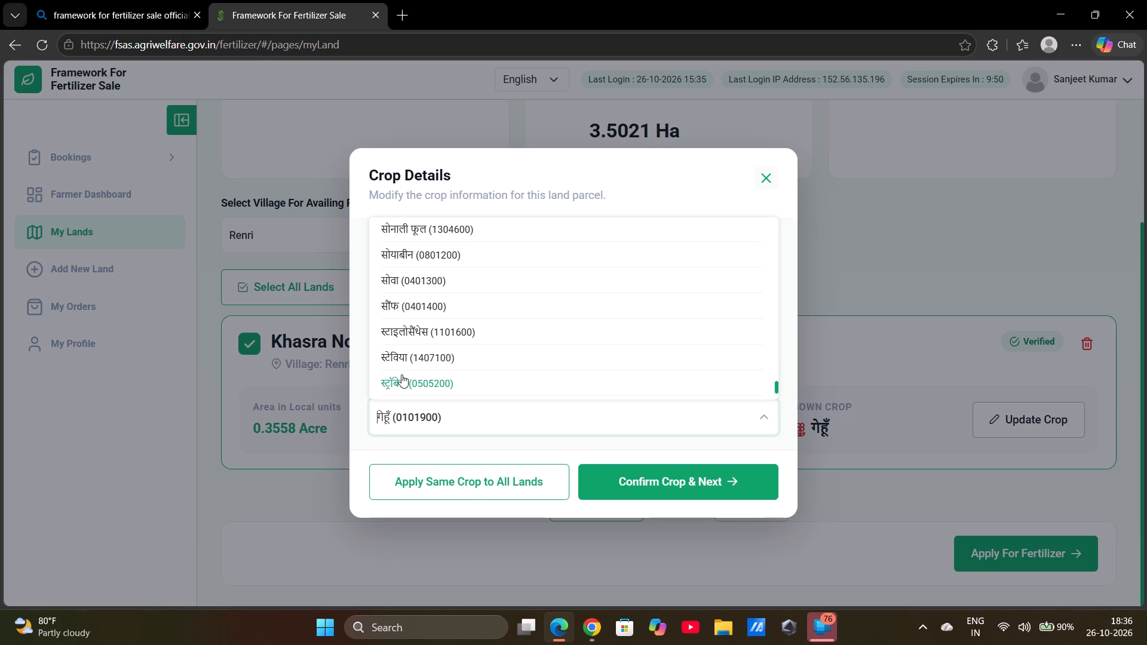
pyautogui.scroll(2, 401, 374)
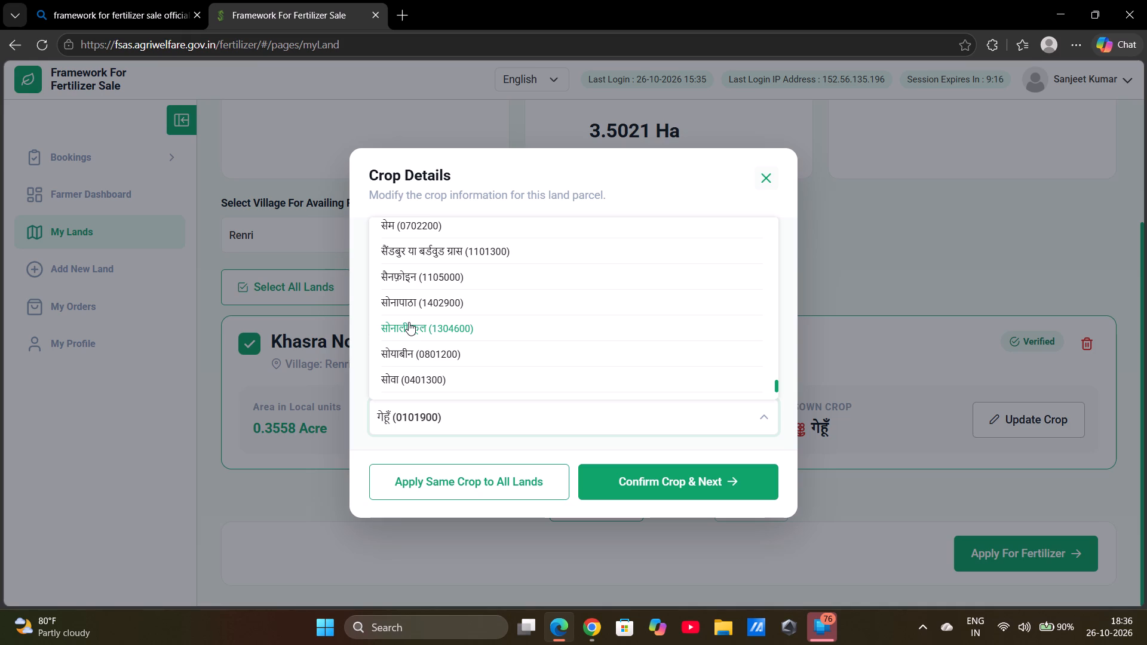
# Look back through the available crops for Khasra No. 2020, from the names beginning with ह through those beginning with स.
pyautogui.scroll(-1, 409, 322)
pyautogui.scroll(1, 409, 322)
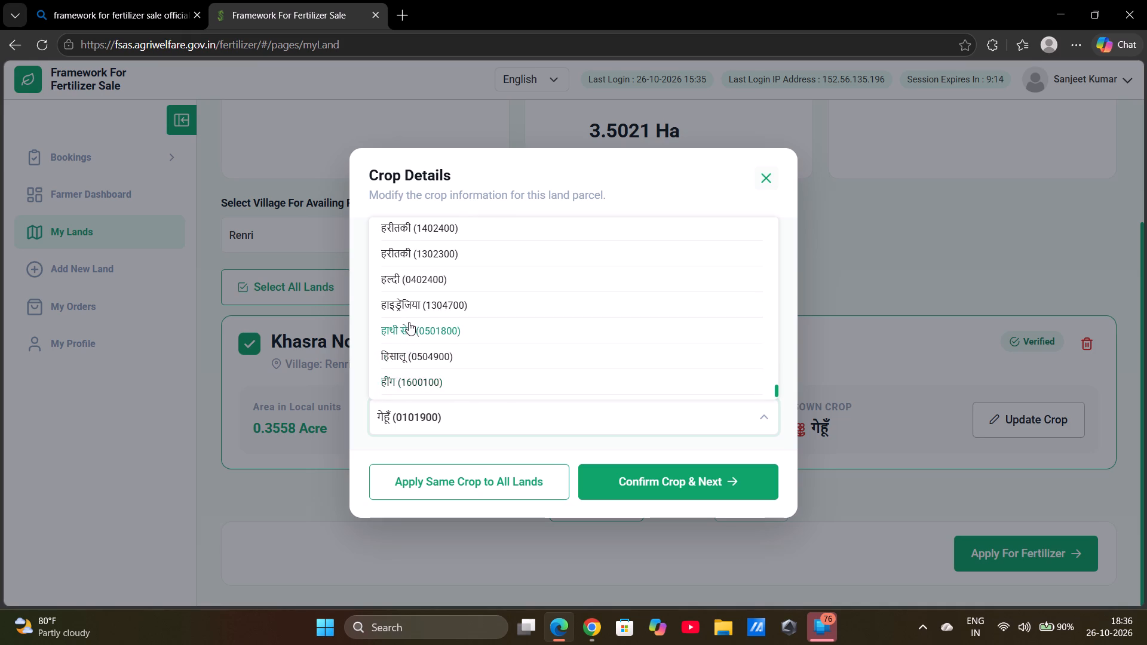
pyautogui.scroll(2, 409, 322)
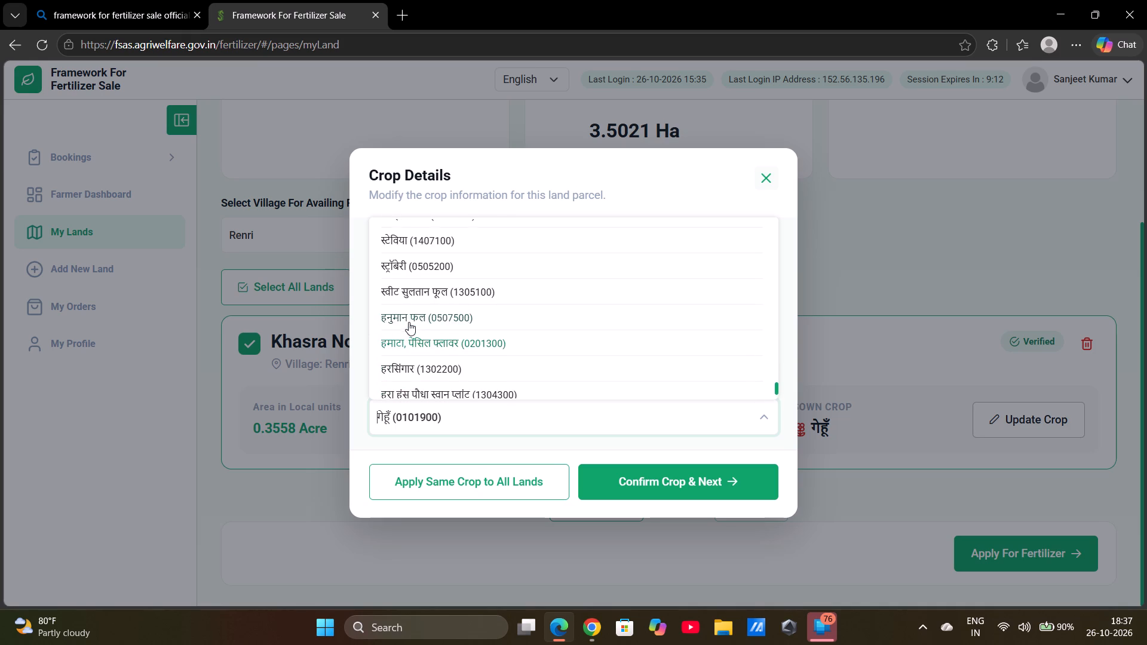
pyautogui.scroll(1, 409, 322)
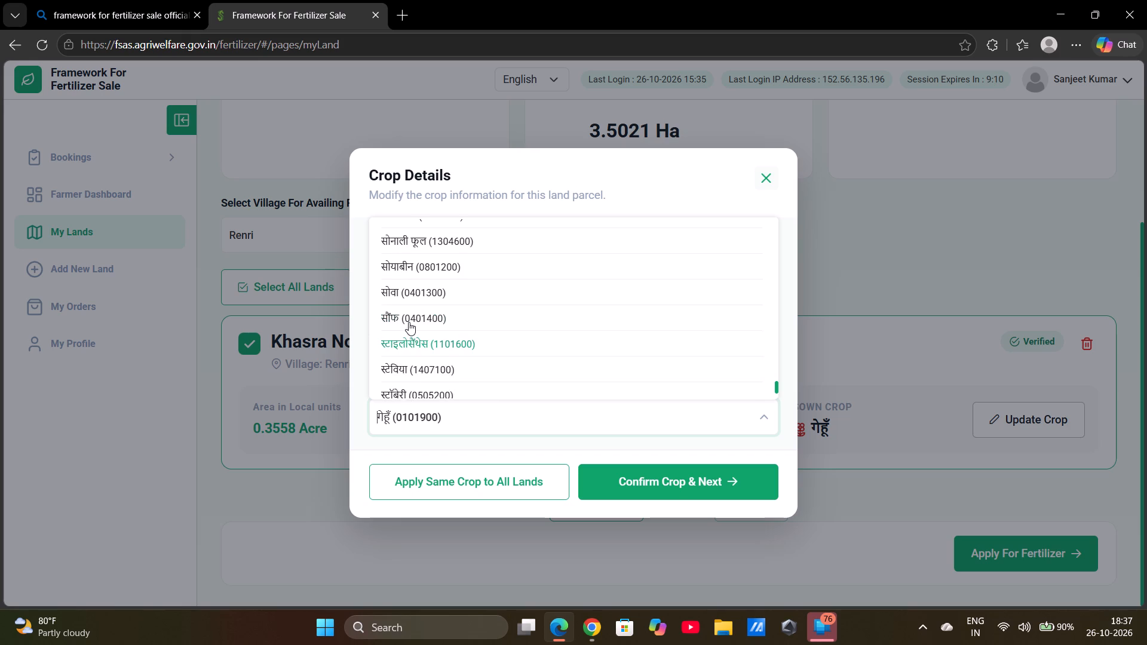
pyautogui.scroll(1, 409, 322)
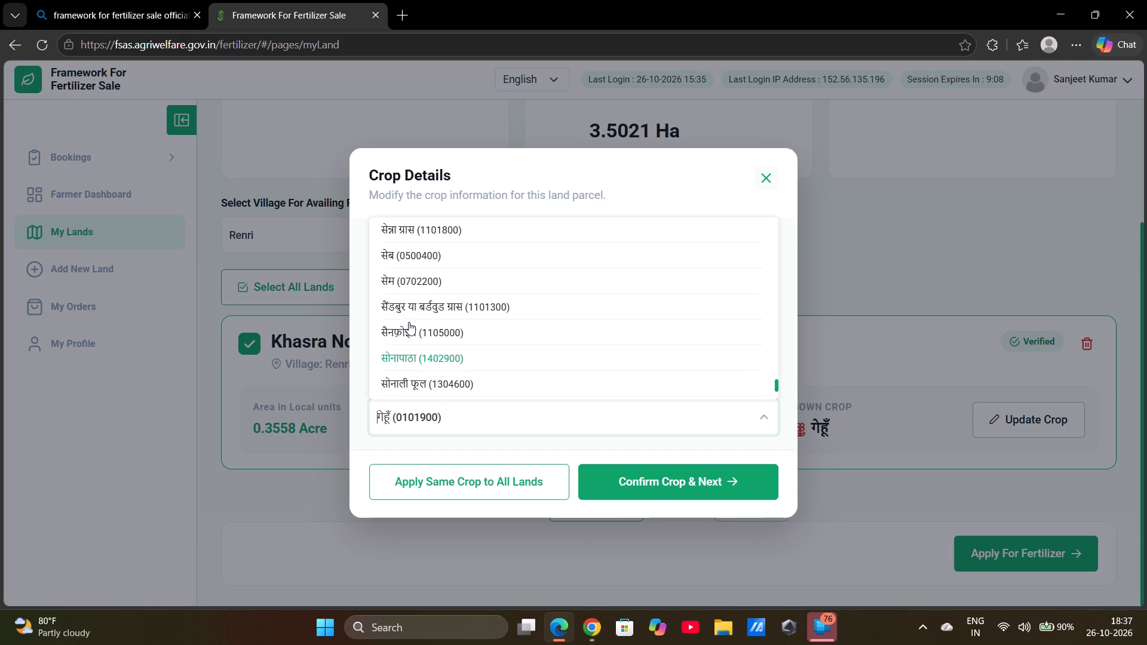
pyautogui.scroll(3, 409, 322)
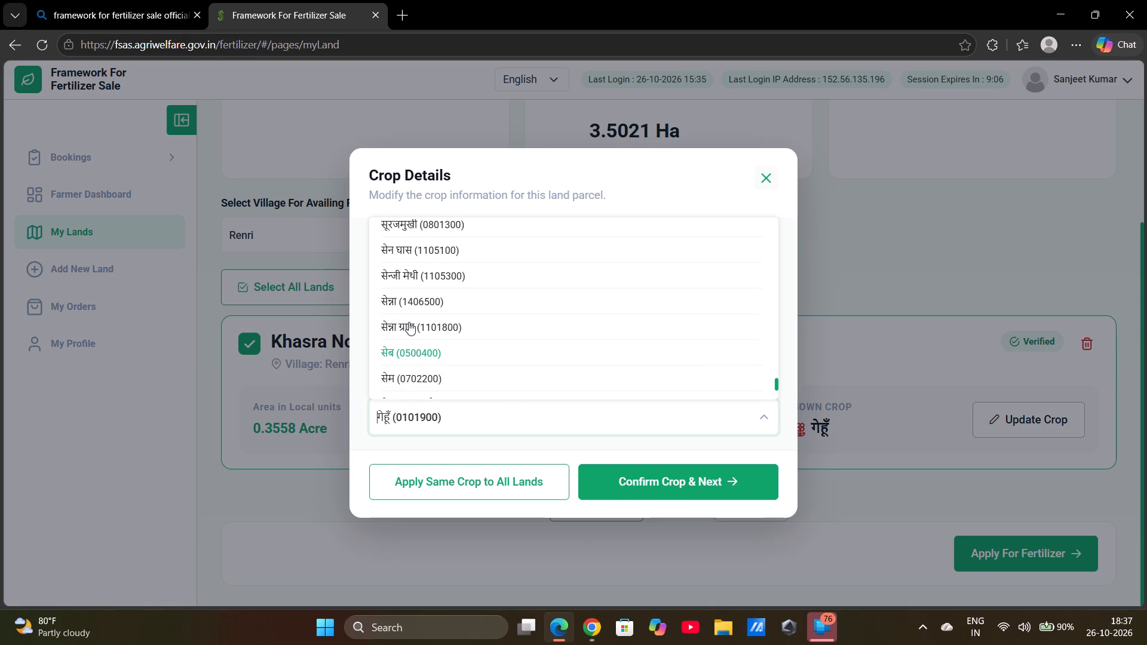
pyautogui.scroll(2, 409, 322)
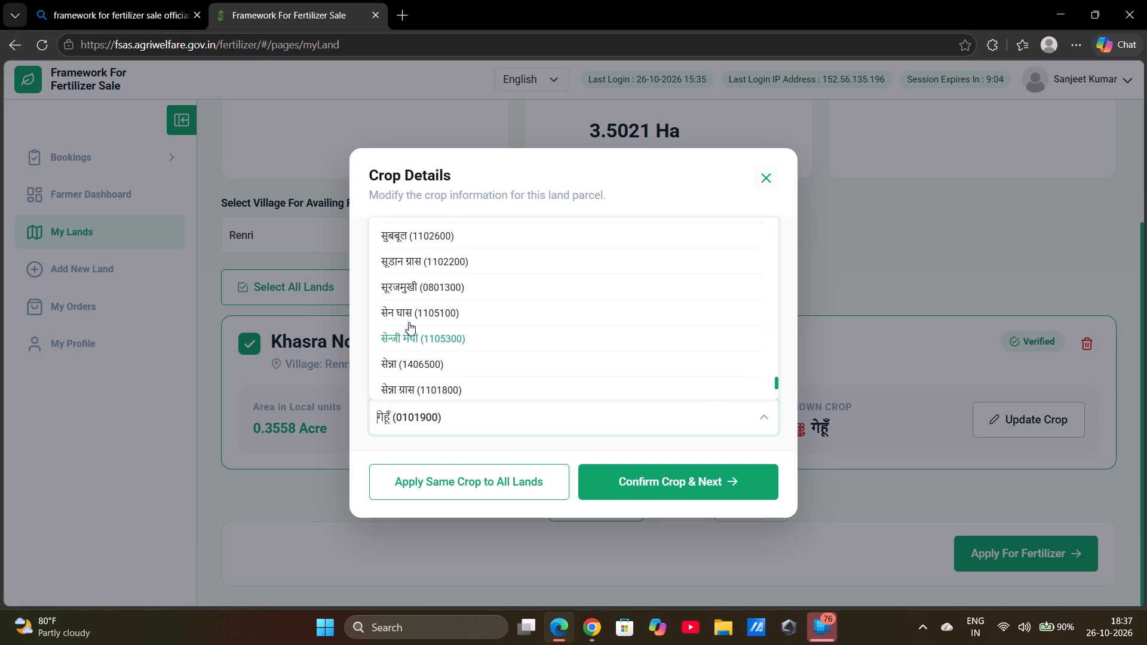
pyautogui.scroll(1, 409, 322)
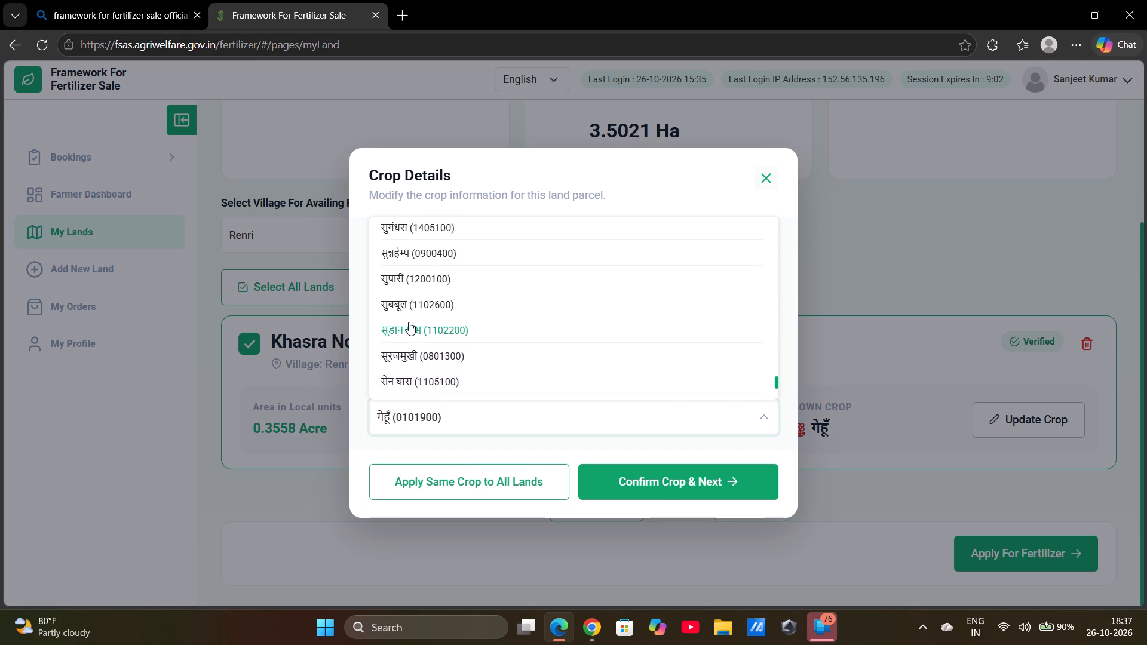
pyautogui.scroll(1, 409, 322)
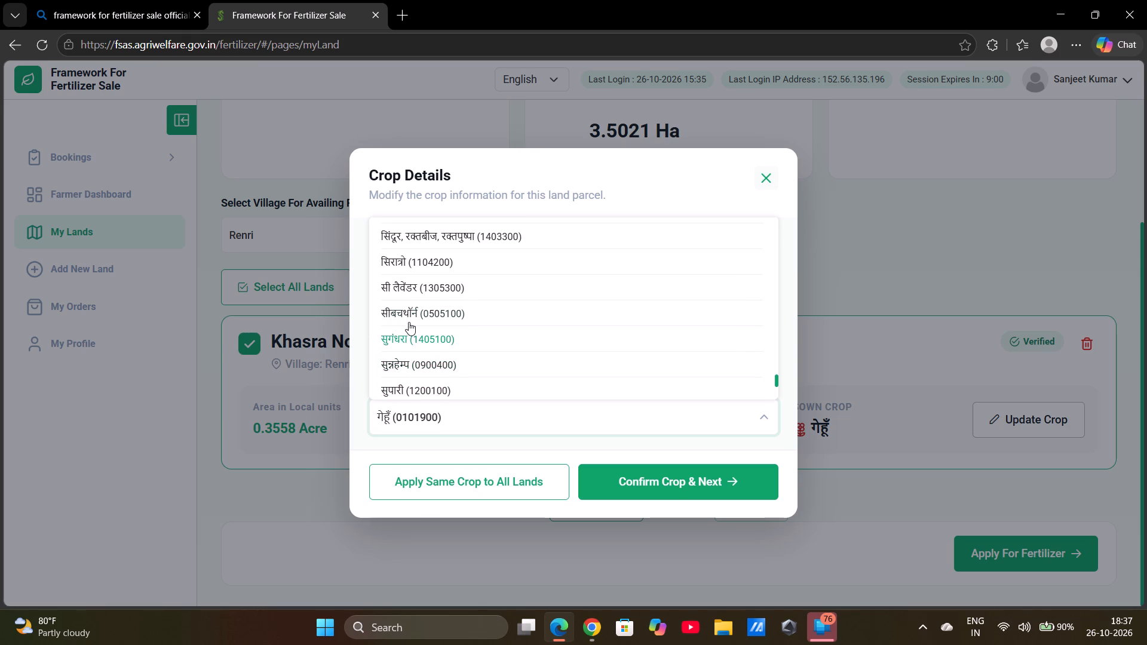
pyautogui.scroll(1, 409, 322)
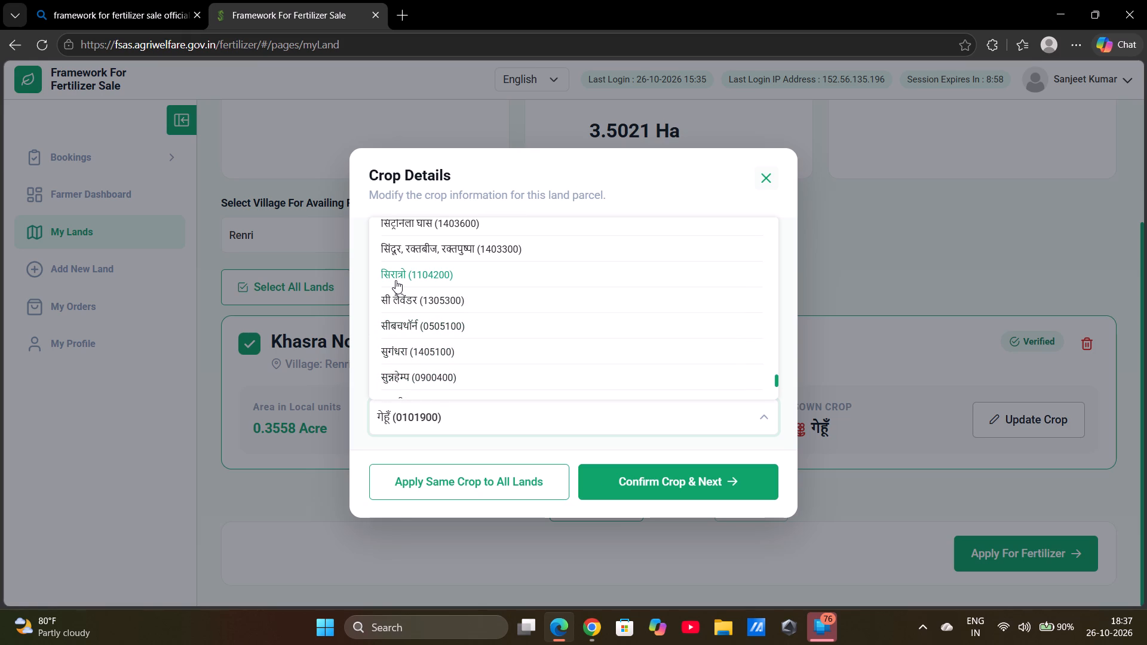
pyautogui.scroll(1, 395, 280)
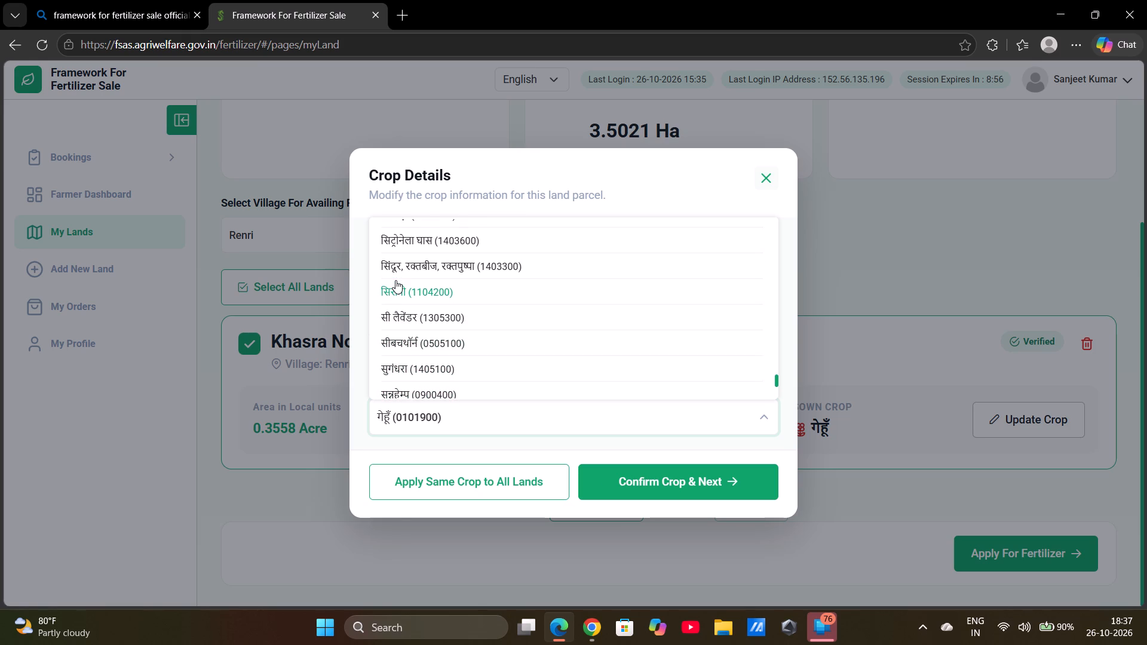
pyautogui.scroll(1, 395, 280)
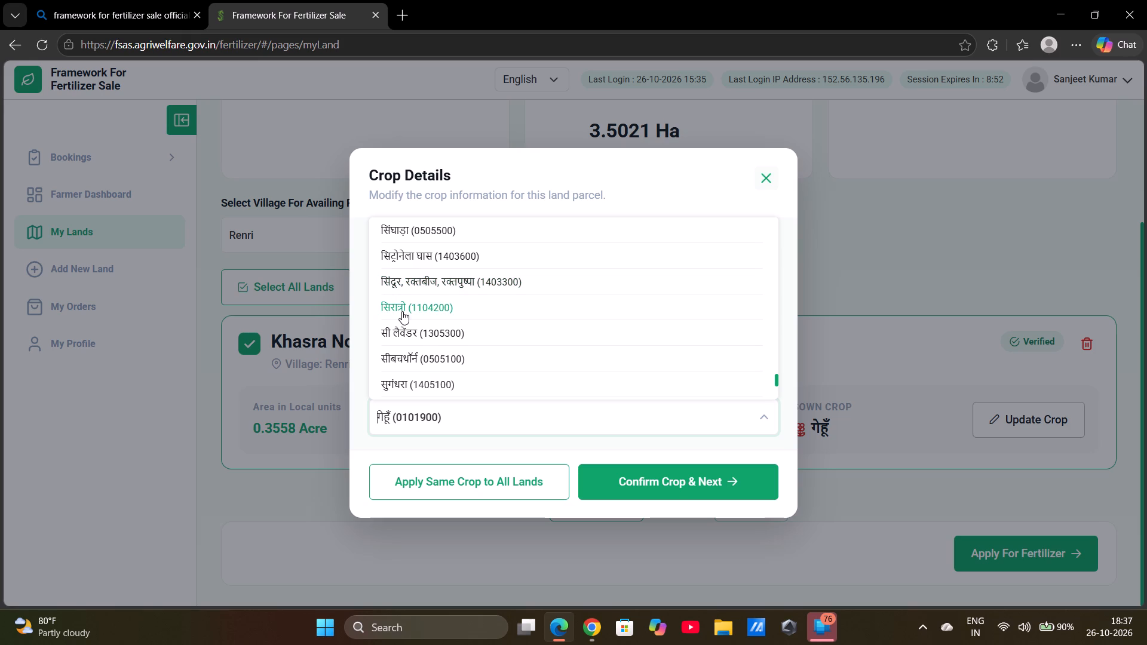
pyautogui.scroll(1, 402, 312)
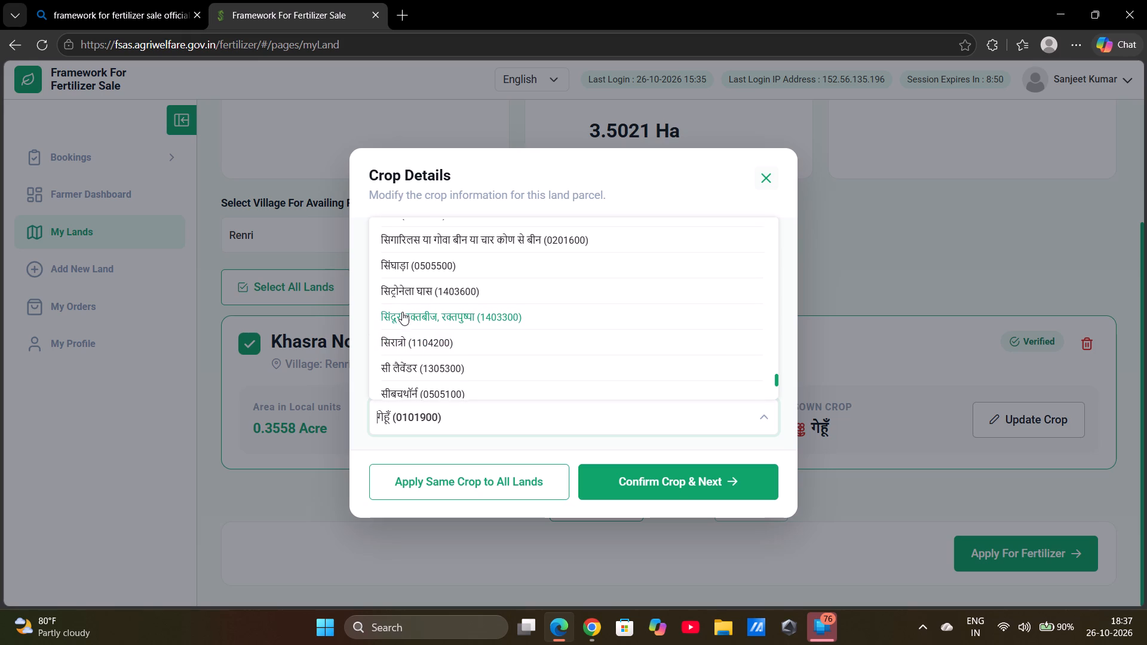
pyautogui.scroll(2, 402, 312)
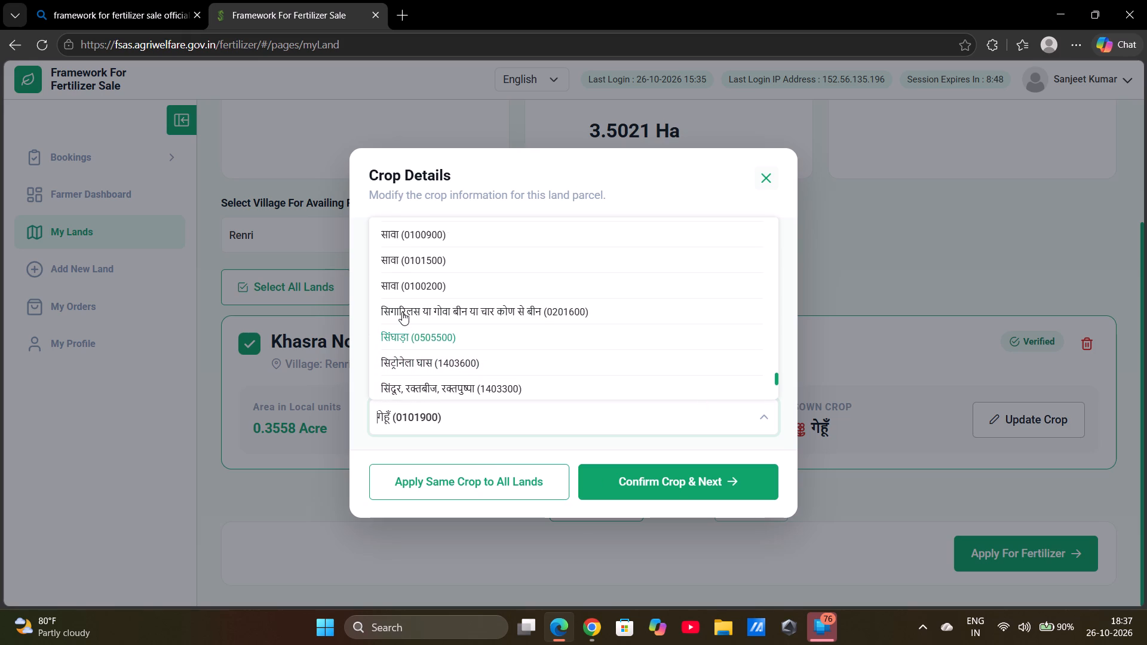
pyautogui.scroll(2, 402, 312)
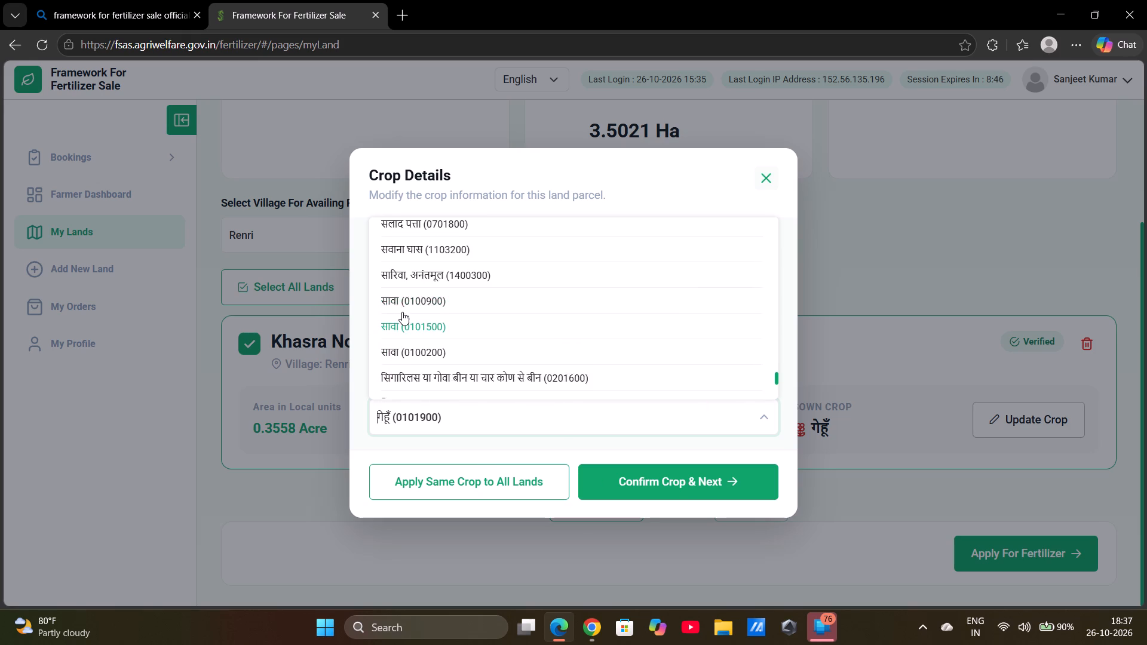
pyautogui.scroll(2, 402, 312)
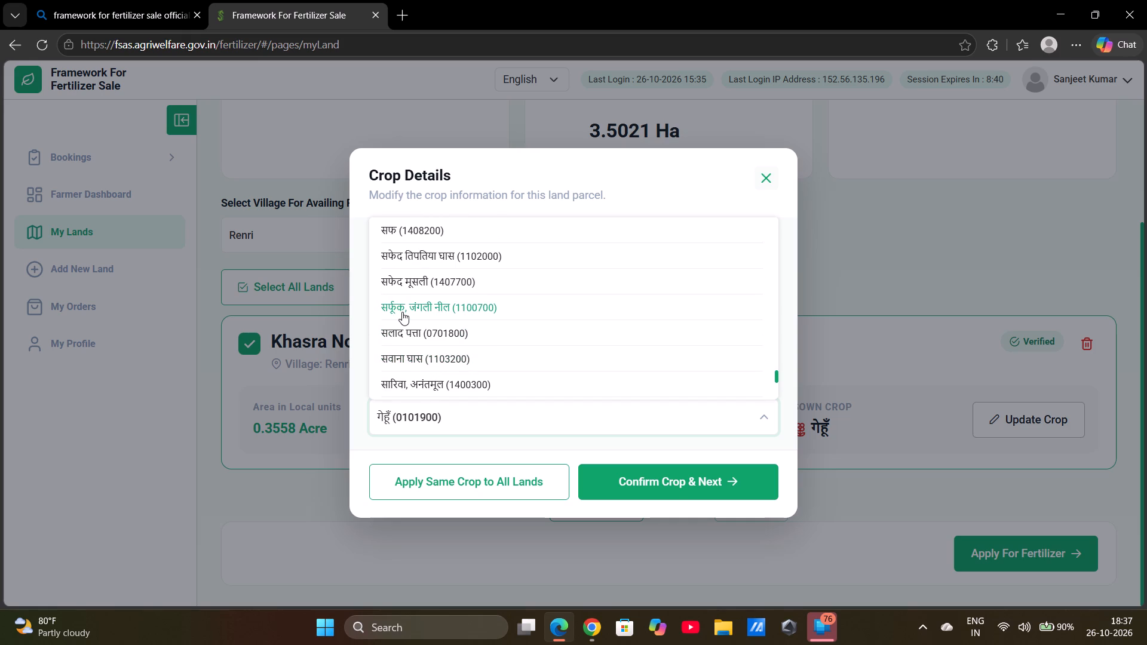
pyautogui.scroll(2, 402, 312)
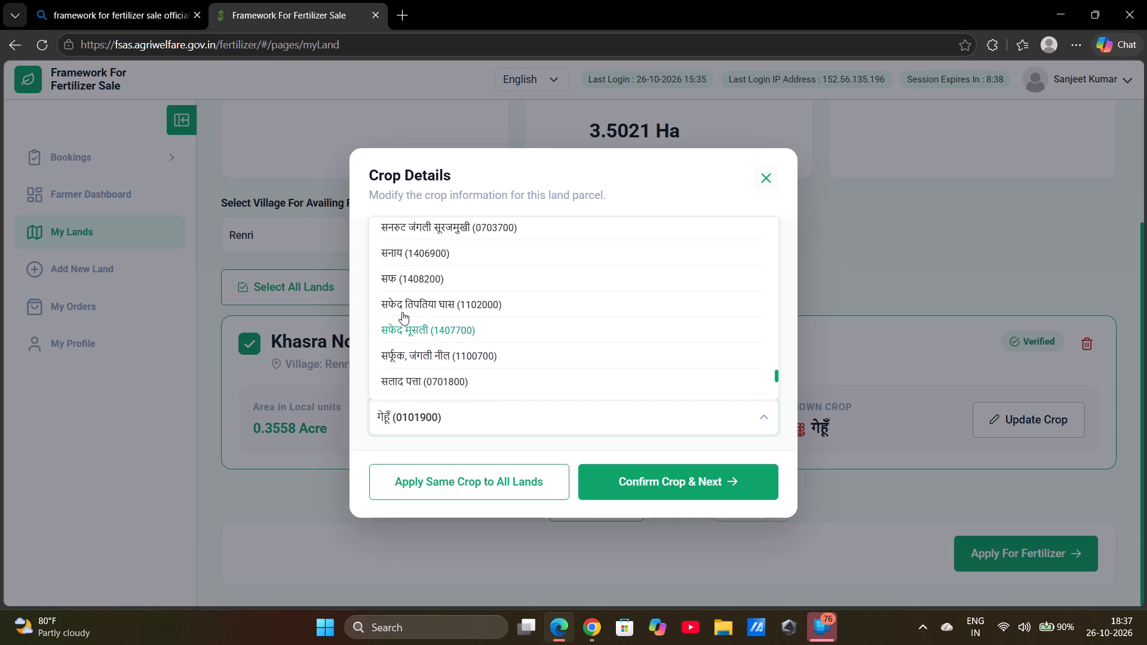
pyautogui.scroll(1, 402, 312)
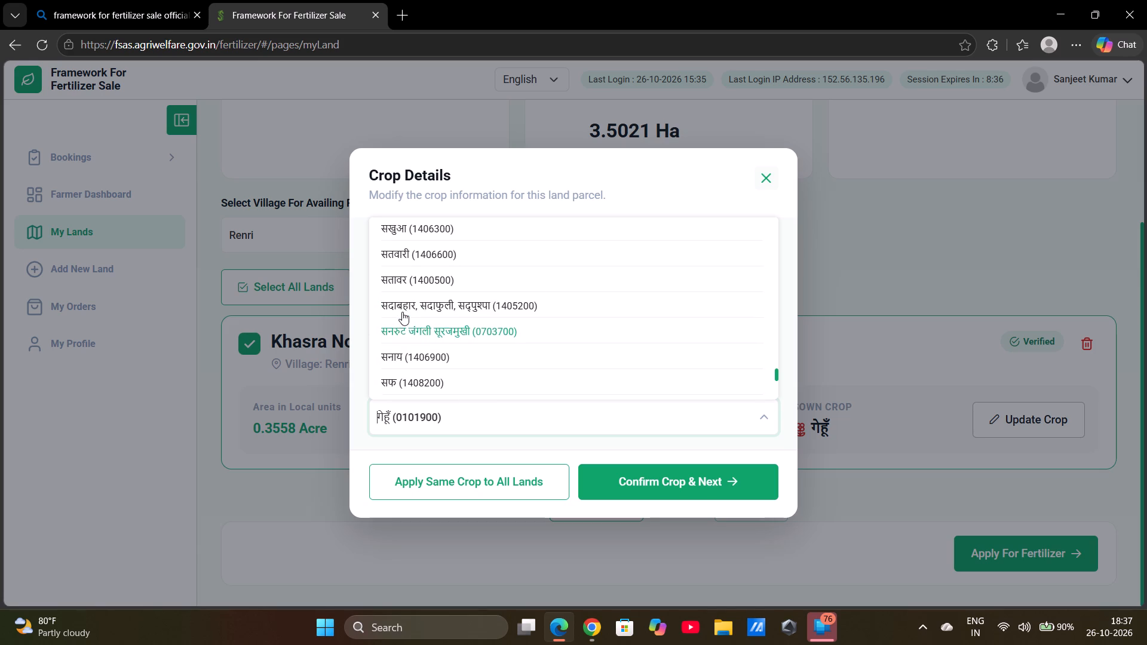
# Continue back through the crop options, examining the names beginning with श, व and ल.
pyautogui.scroll(3, 402, 312)
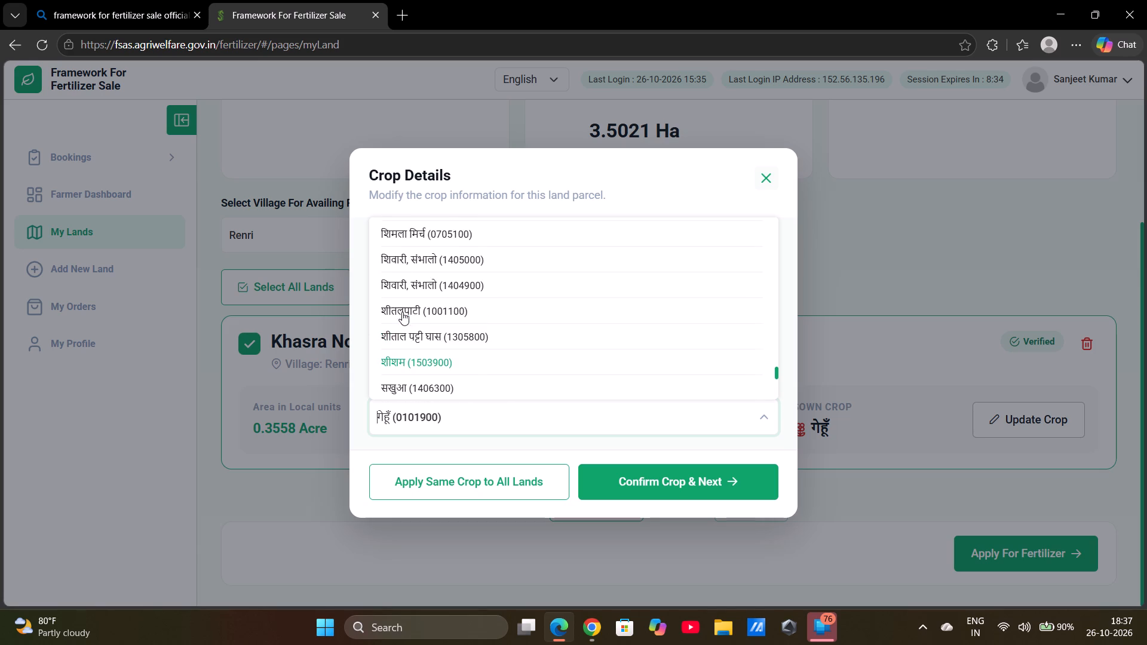
pyautogui.scroll(2, 402, 312)
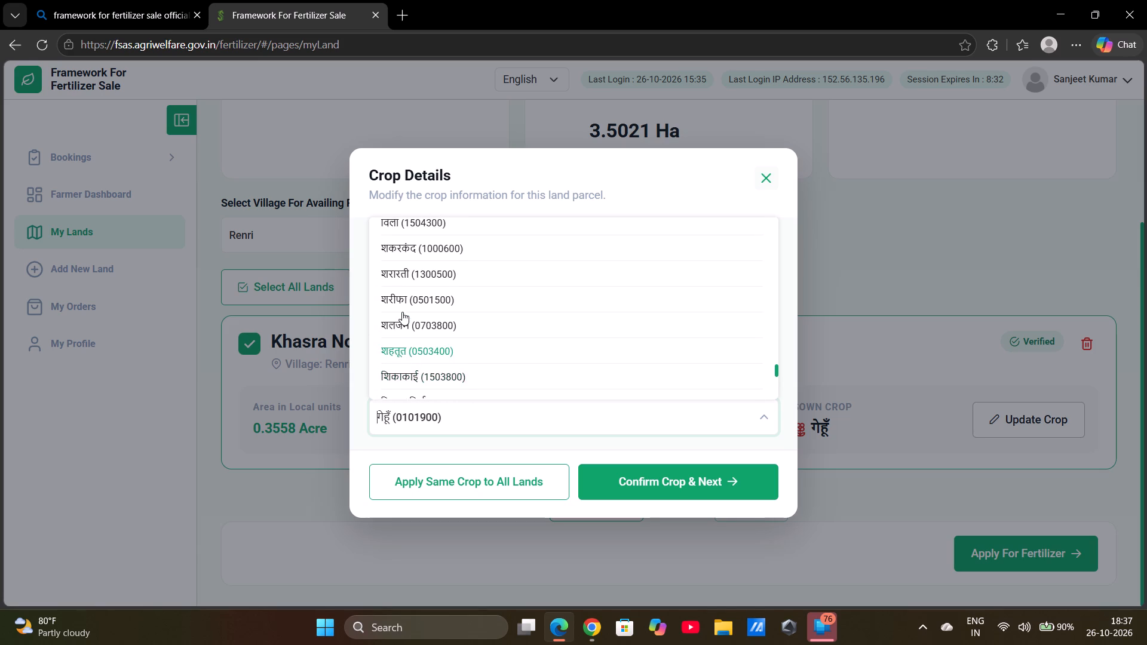
pyautogui.scroll(2, 402, 312)
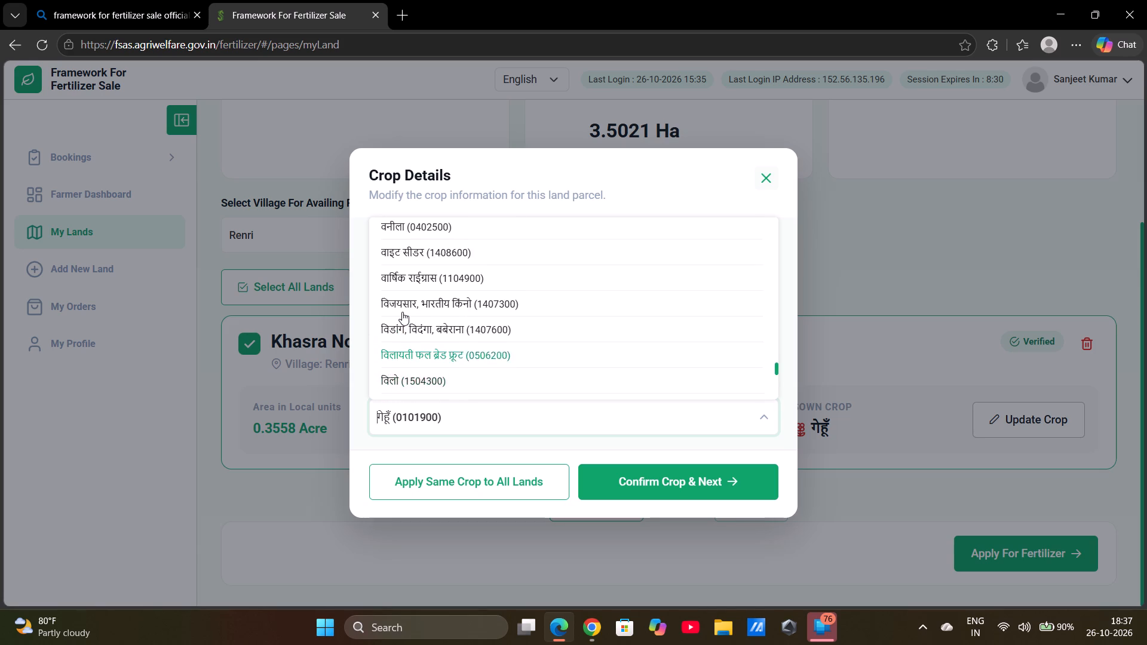
pyautogui.scroll(1, 402, 312)
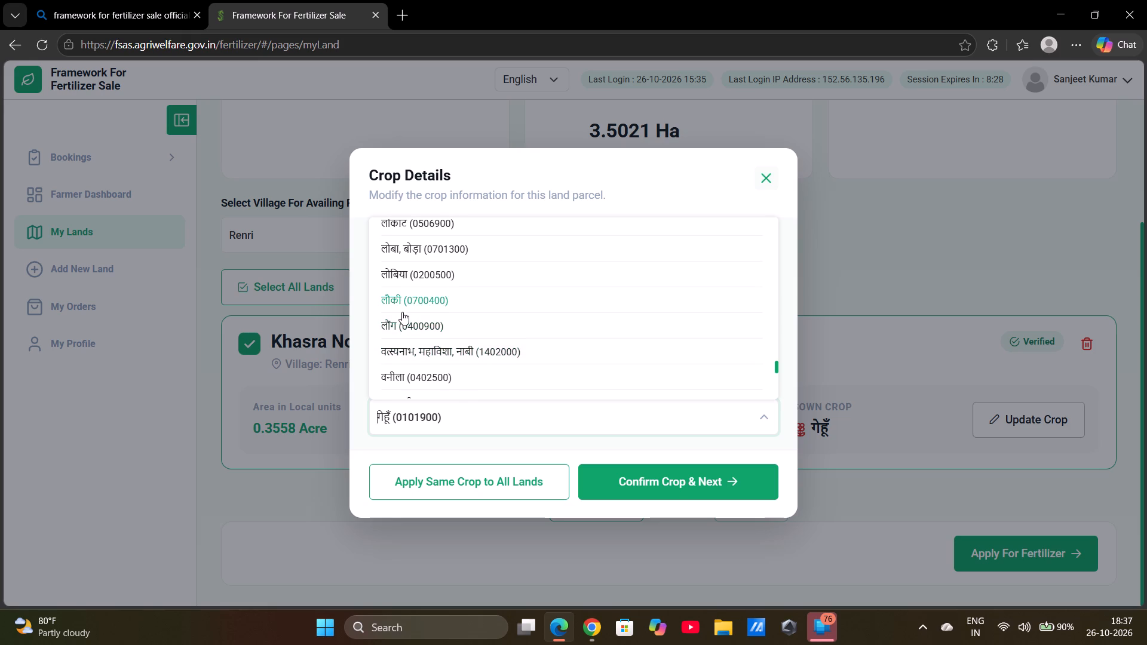
pyautogui.scroll(2, 402, 312)
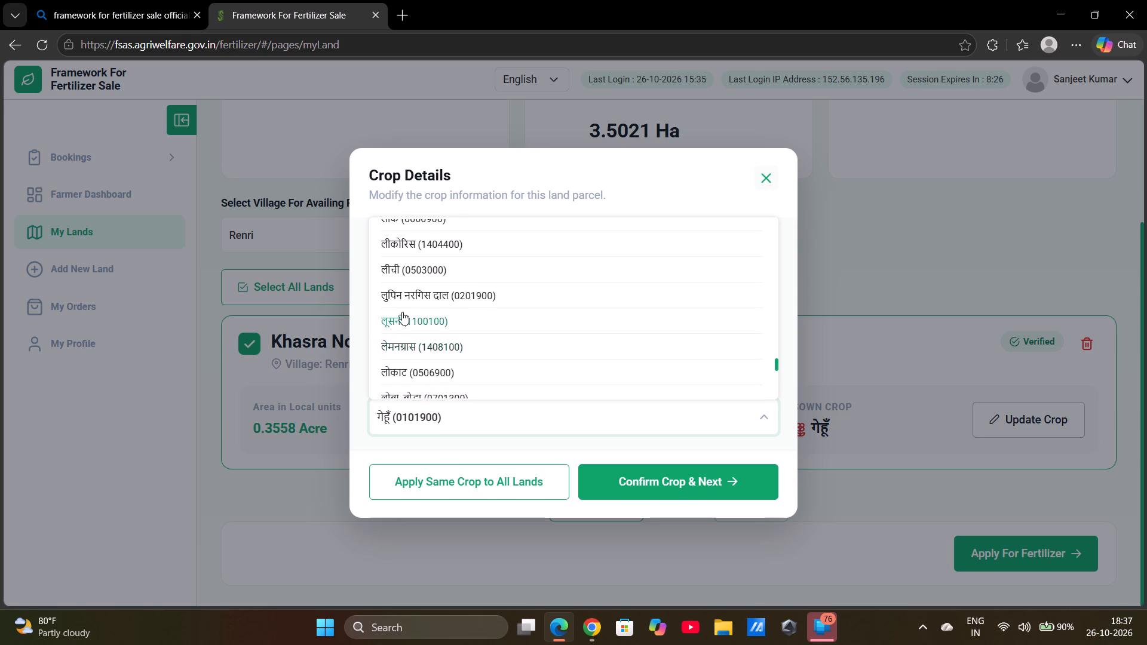
pyautogui.scroll(1, 402, 312)
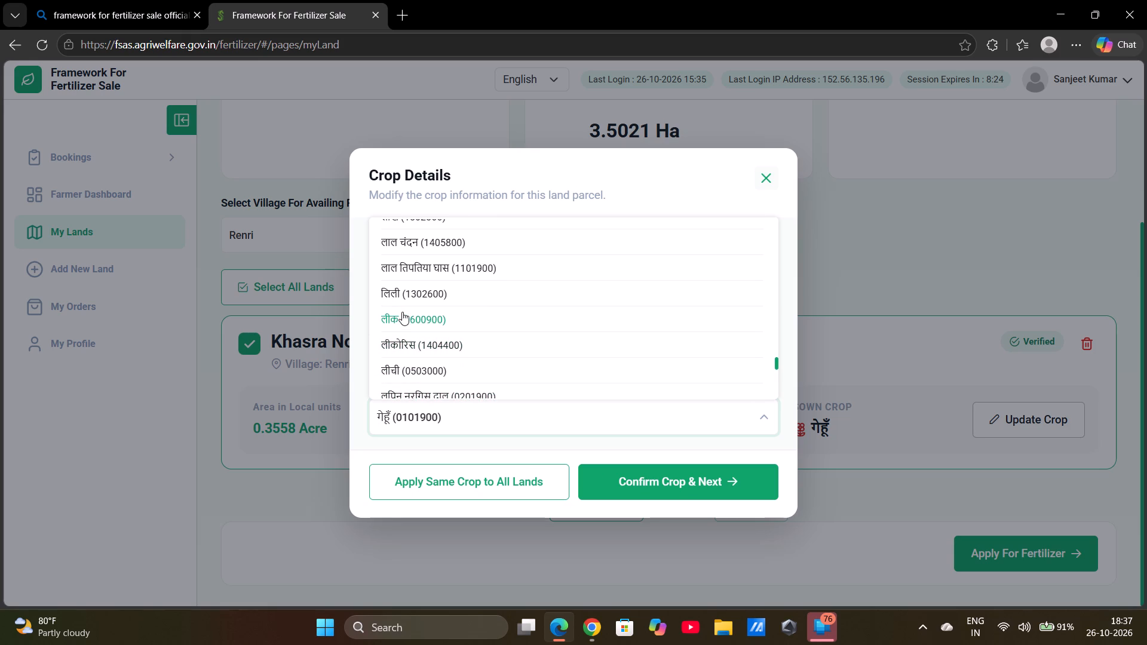
pyautogui.scroll(1, 402, 312)
# Recheck the crop names beginning with स and ह near the end of the crop options.
pyautogui.scroll(-3, 402, 312)
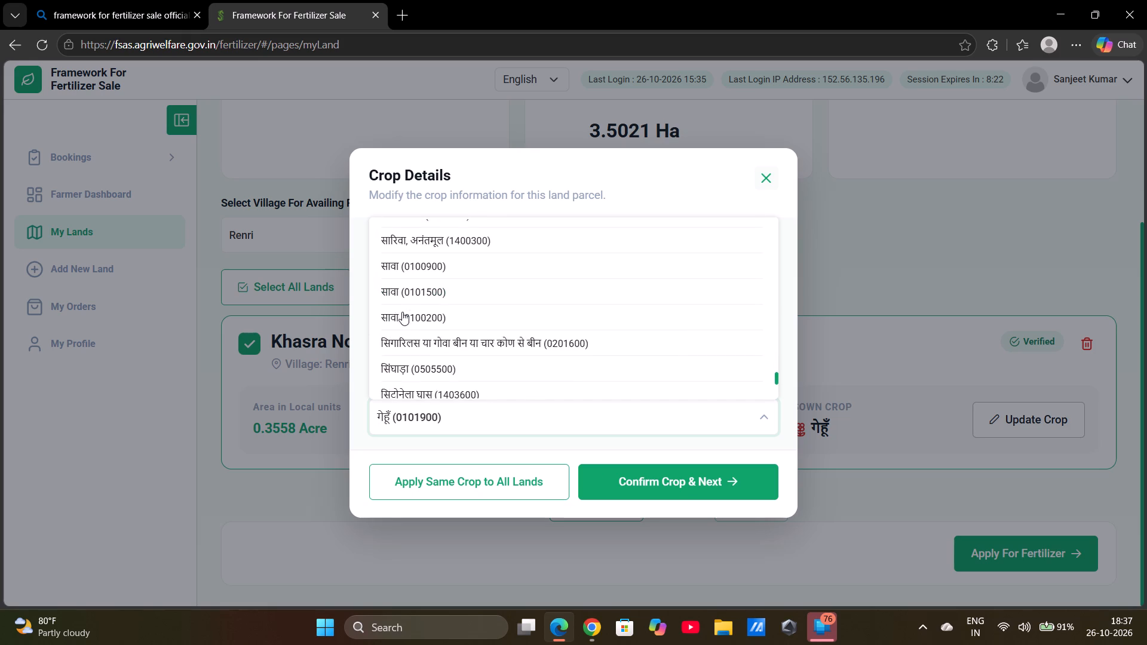
pyautogui.scroll(-5, 402, 312)
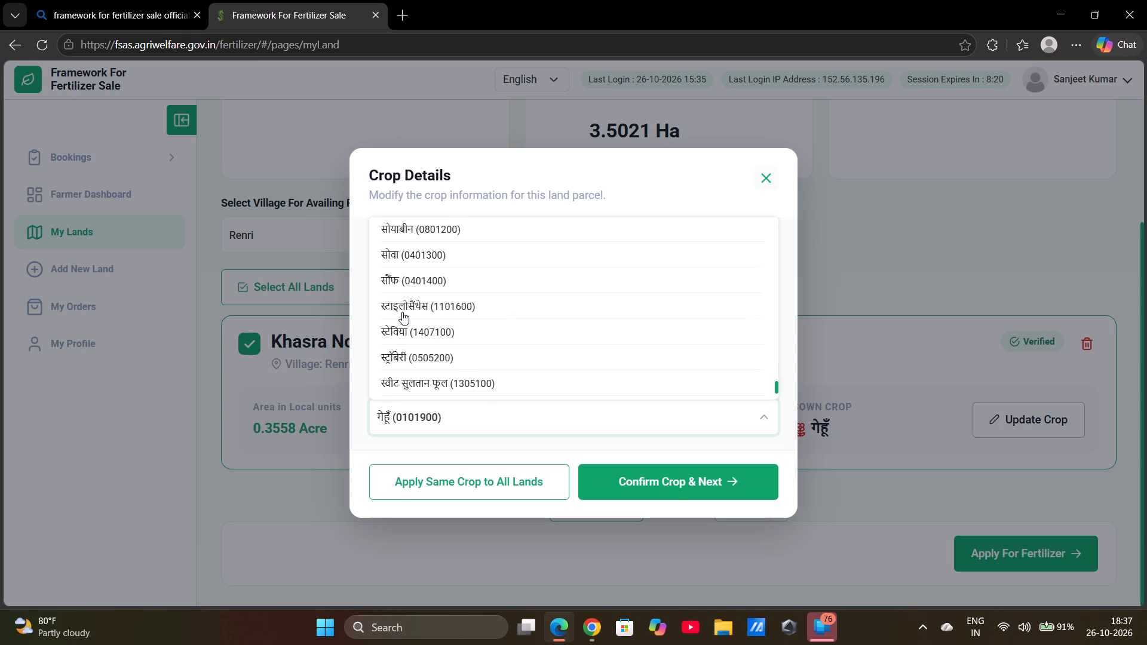
pyautogui.scroll(-2, 402, 312)
pyautogui.scroll(1, 402, 312)
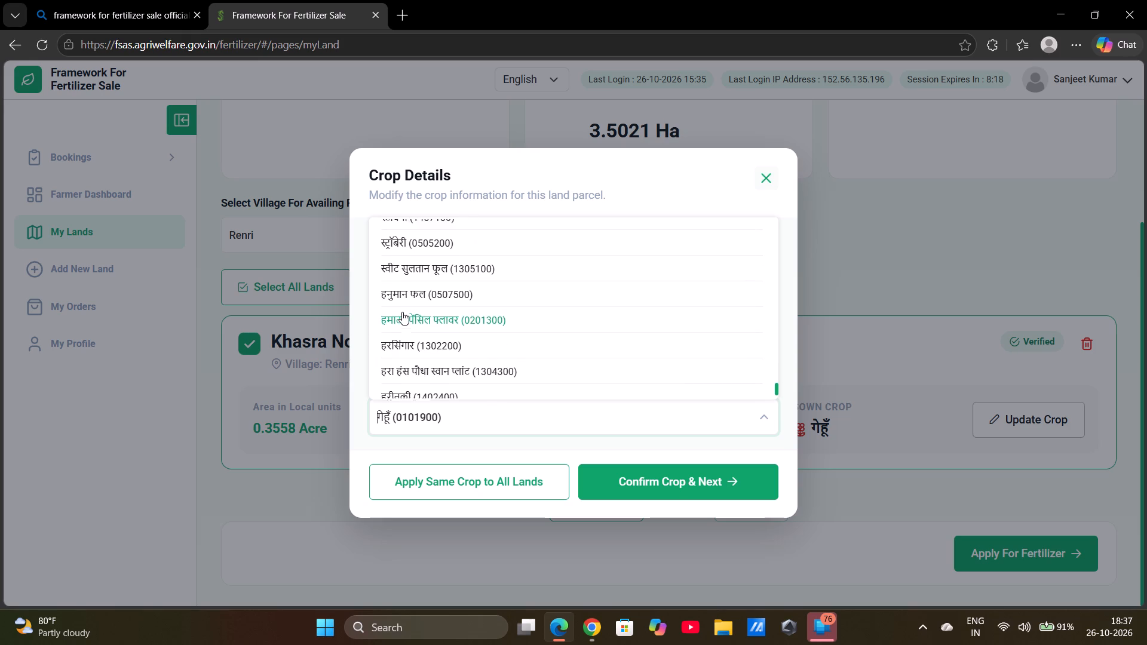
pyautogui.scroll(1, 402, 312)
pyautogui.scroll(-2, 402, 312)
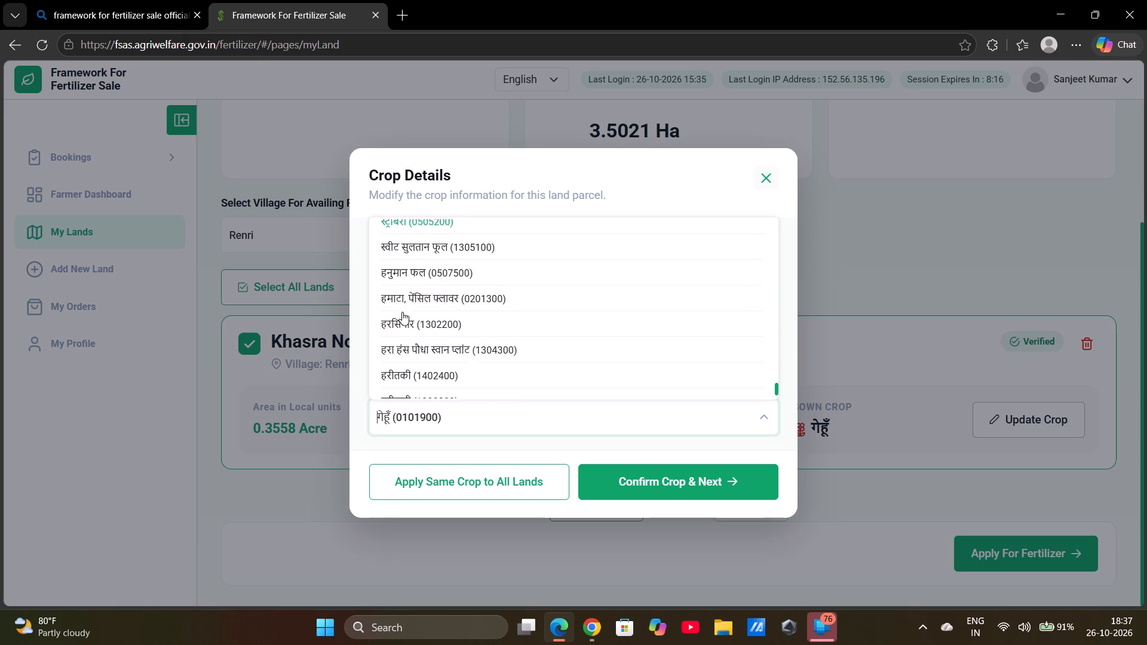
pyautogui.scroll(-1, 402, 312)
pyautogui.scroll(4, 402, 312)
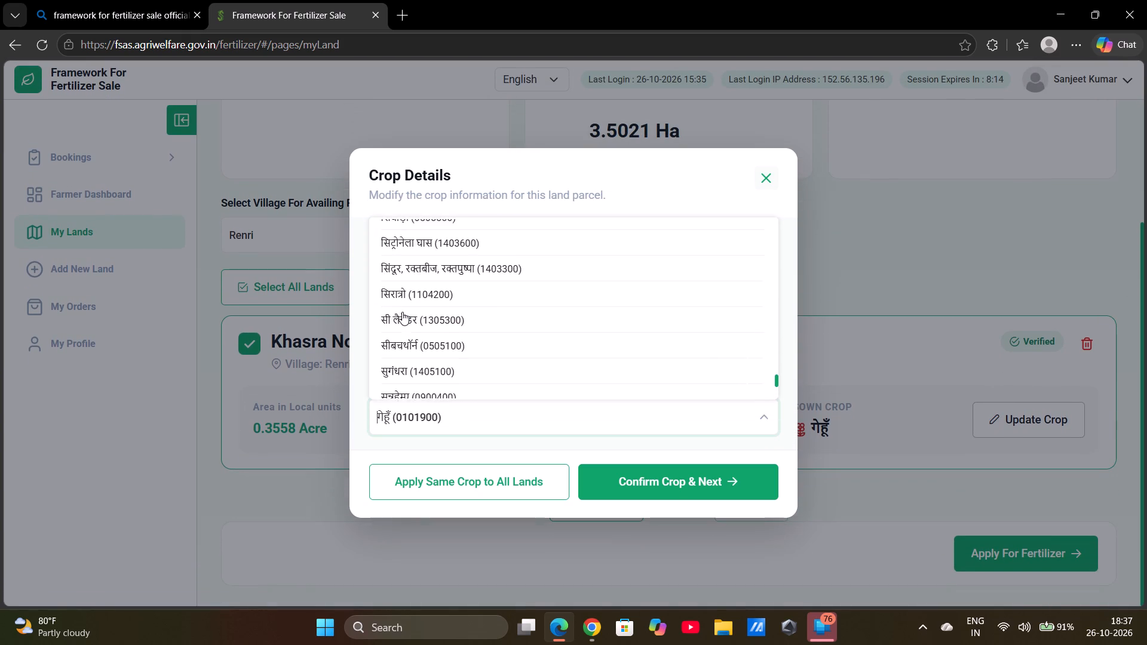
# Look back through the crop options for Khasra No. 2020, from the names beginning with स through श, व and ल.
pyautogui.scroll(6, 402, 312)
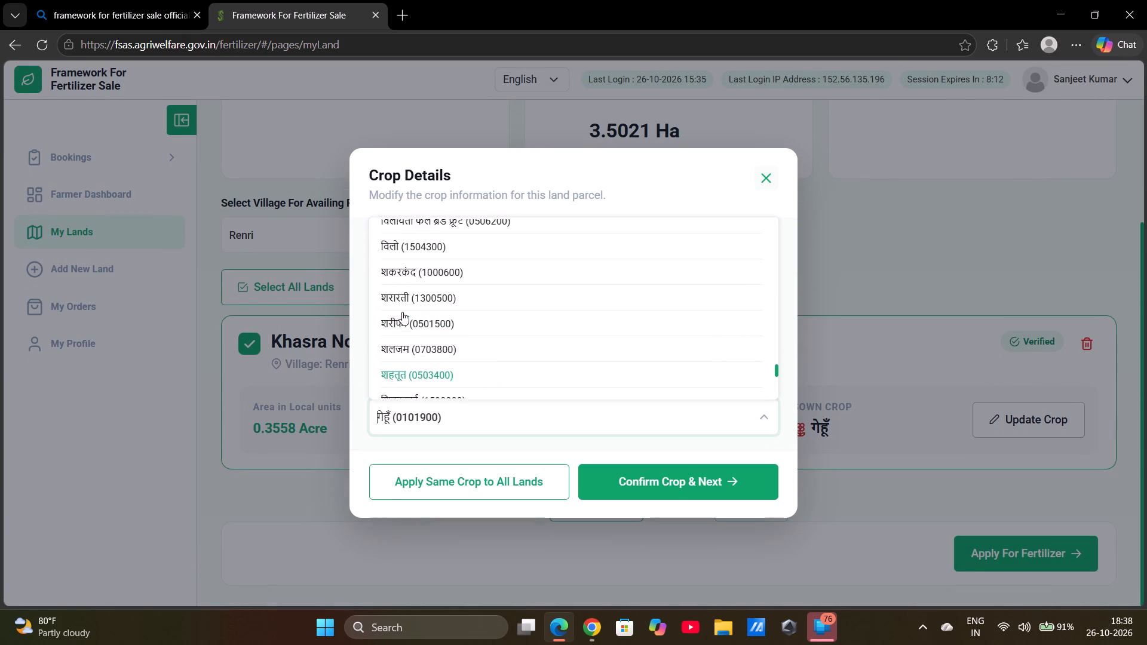
pyautogui.scroll(5, 402, 312)
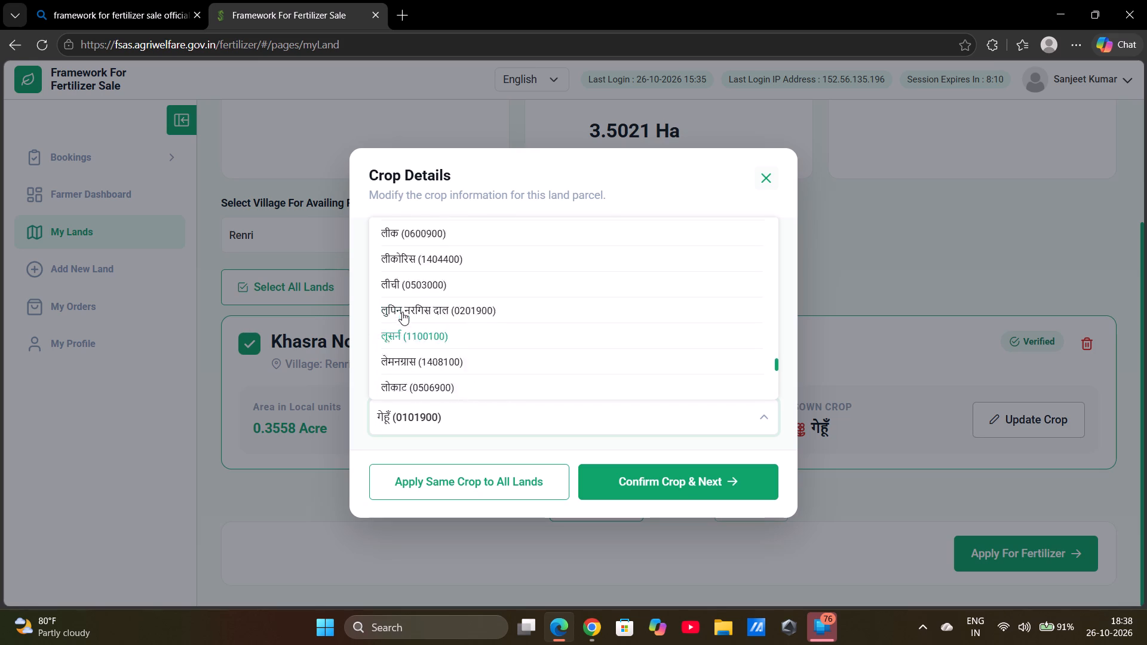
pyautogui.scroll(3, 402, 312)
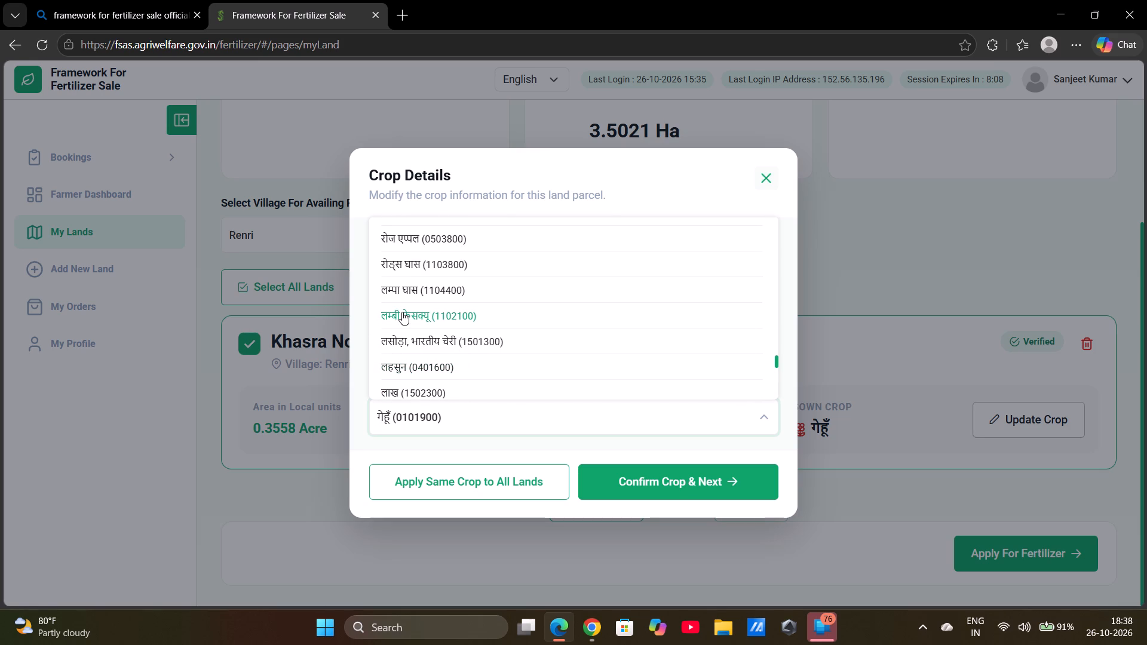
pyautogui.scroll(3, 402, 312)
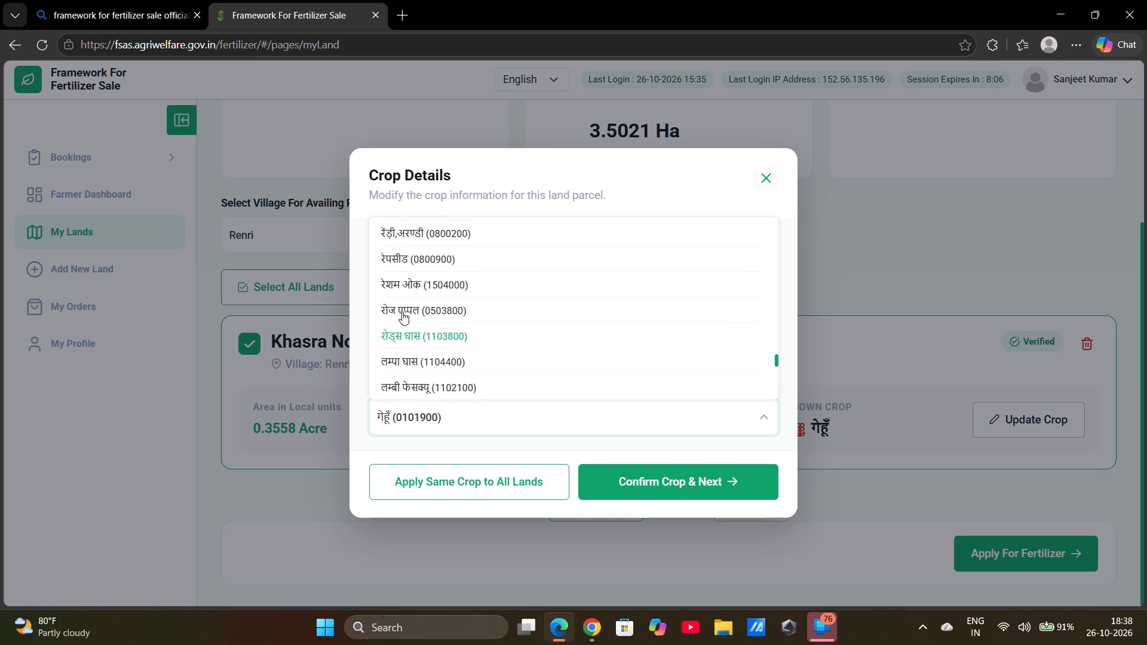
# Continue back through the crop options, examining the names beginning with र and य.
pyautogui.scroll(2, 402, 312)
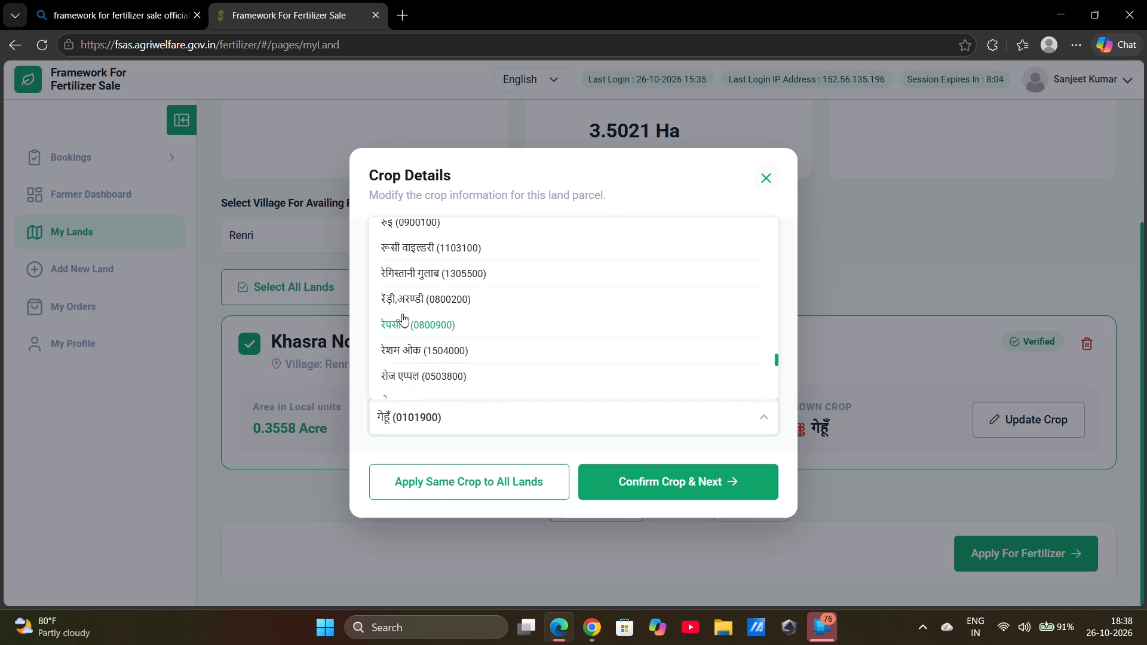
pyautogui.scroll(1, 402, 314)
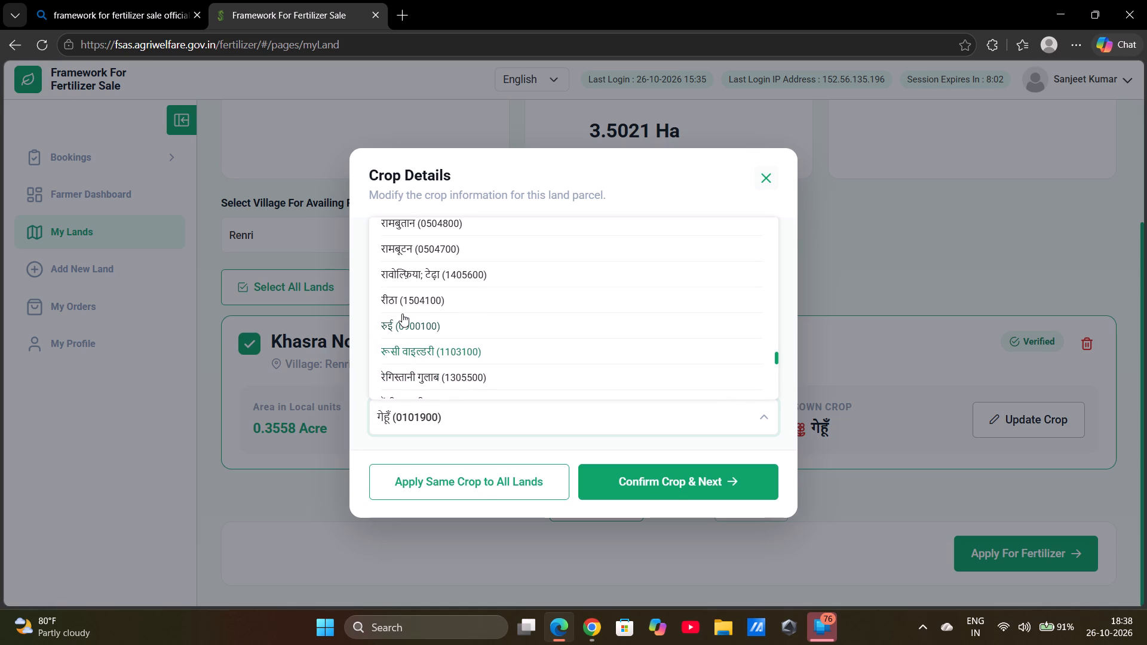
pyautogui.scroll(2, 402, 314)
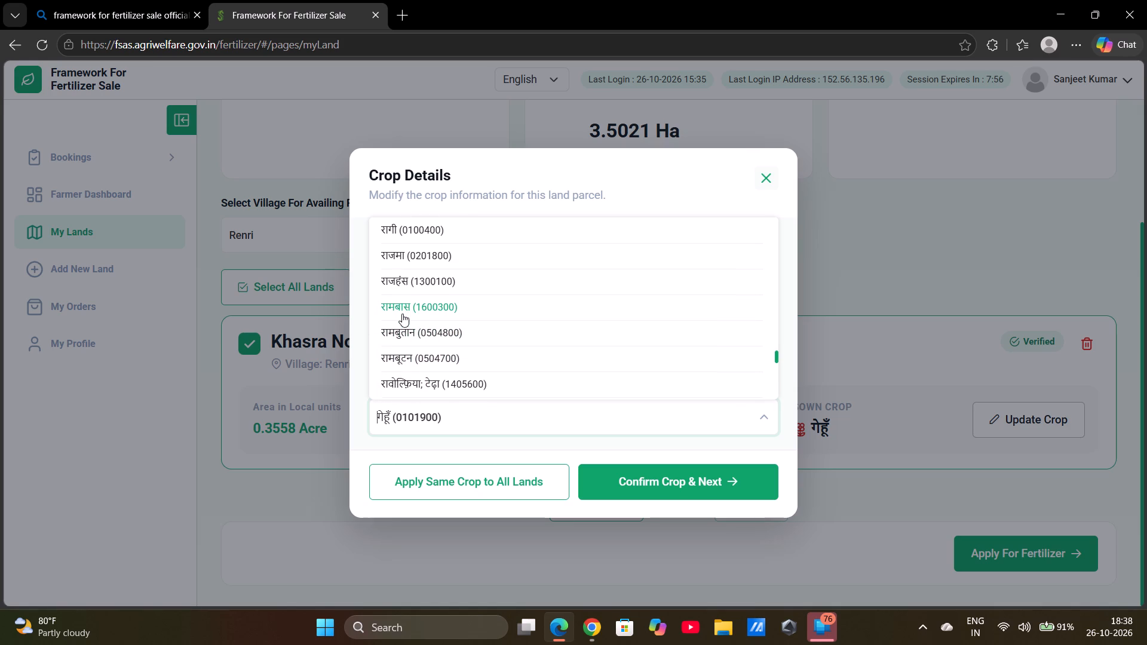
pyautogui.scroll(1, 402, 314)
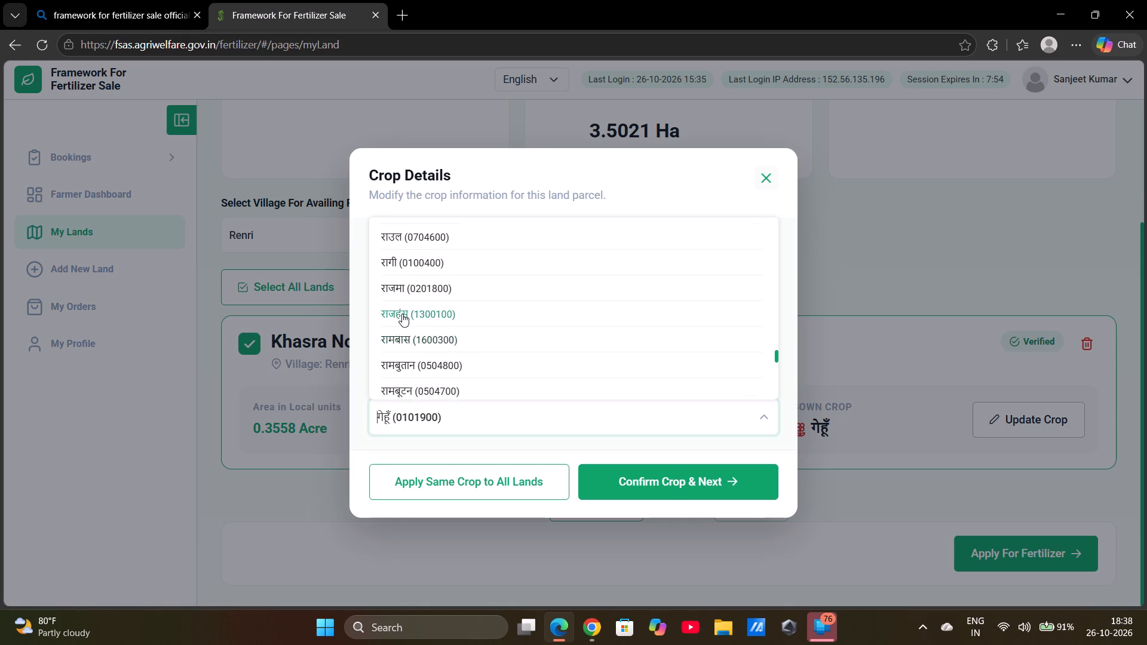
pyautogui.scroll(2, 402, 314)
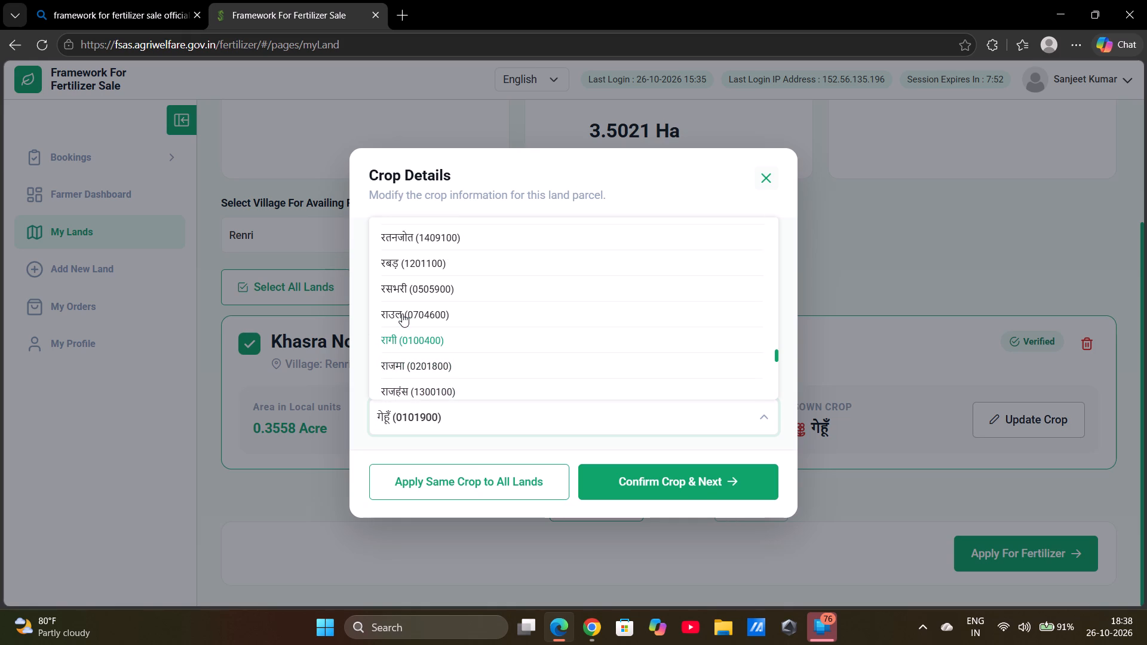
pyautogui.scroll(2, 402, 314)
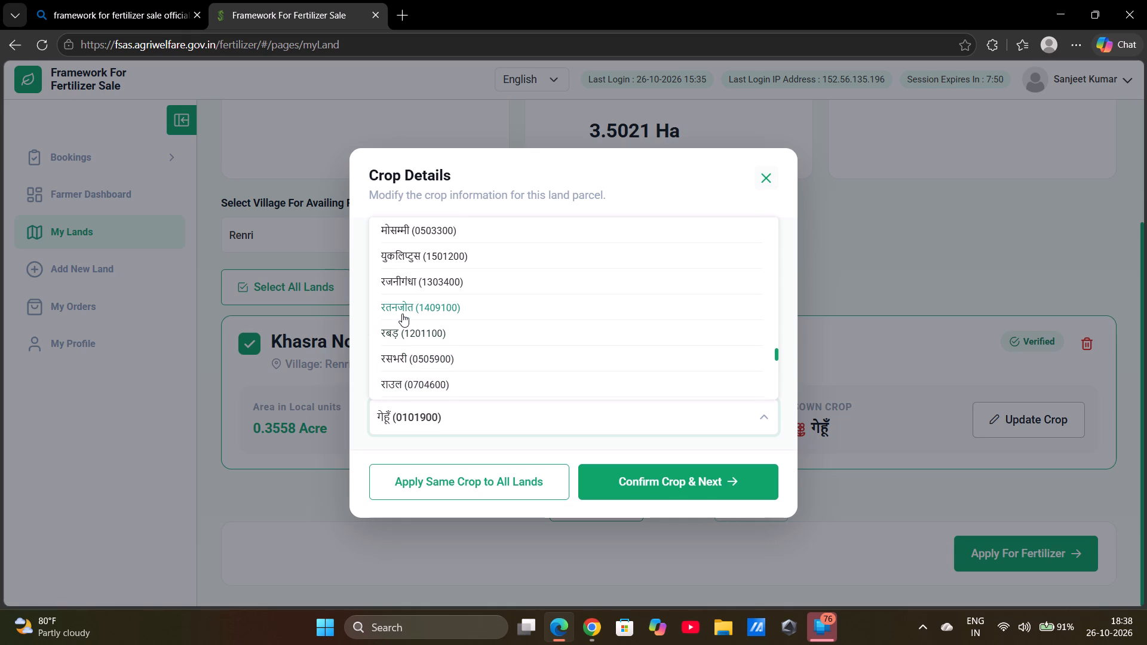
pyautogui.scroll(2, 402, 314)
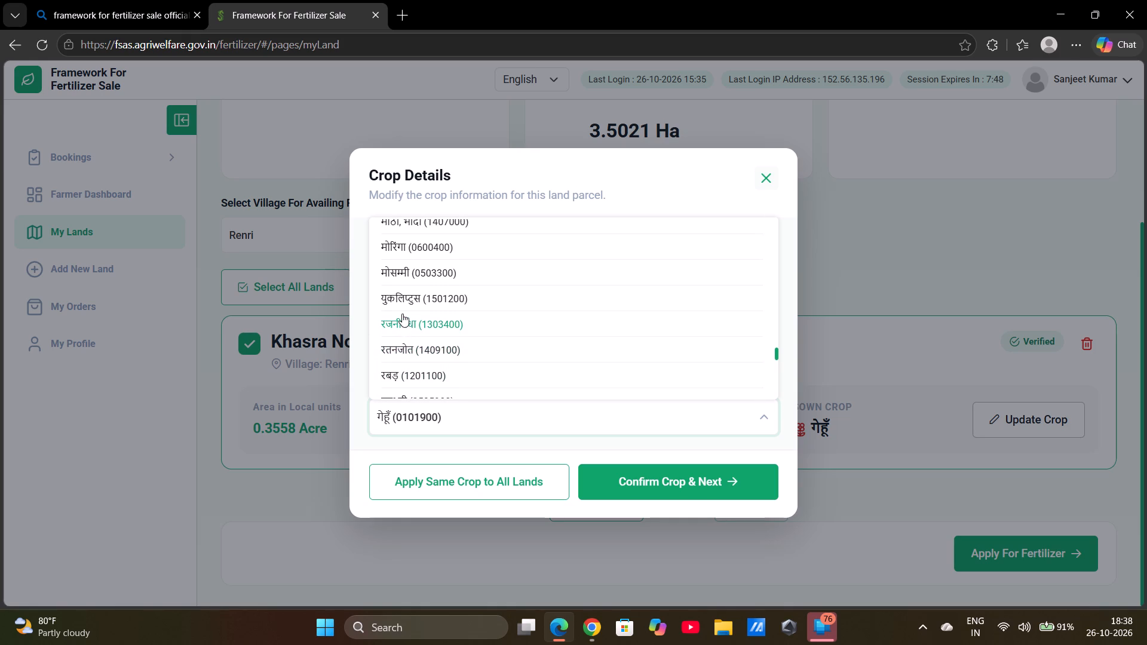
# Examine the crop names beginning with मो, मे and मू, continuing back through the options.
pyautogui.scroll(2, 402, 314)
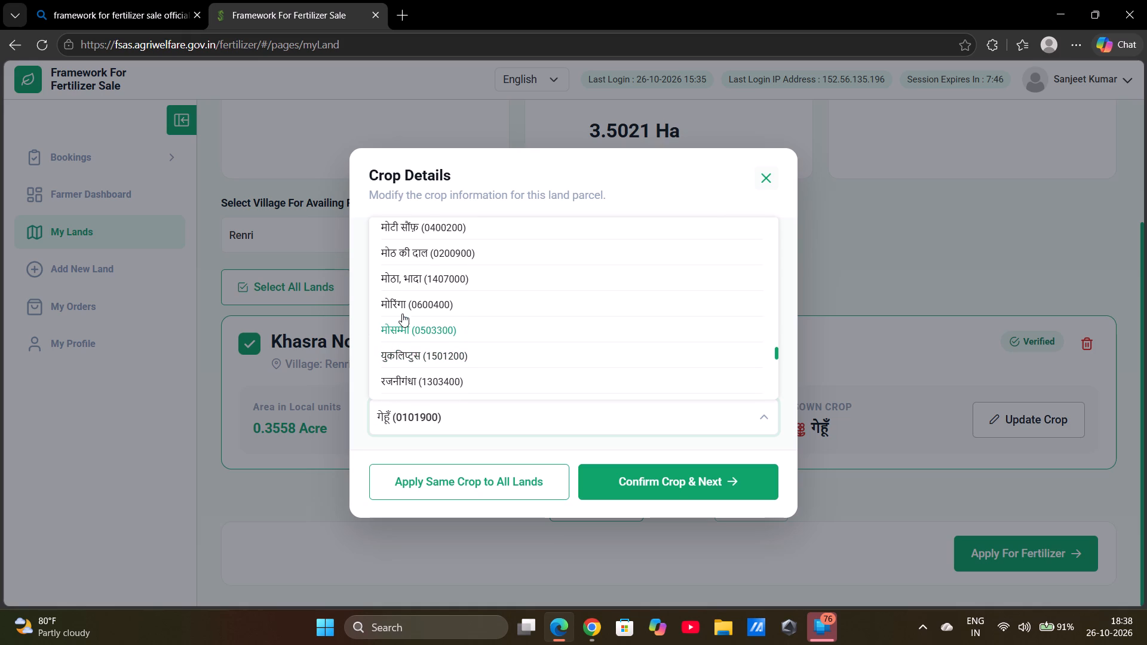
pyautogui.scroll(2, 402, 314)
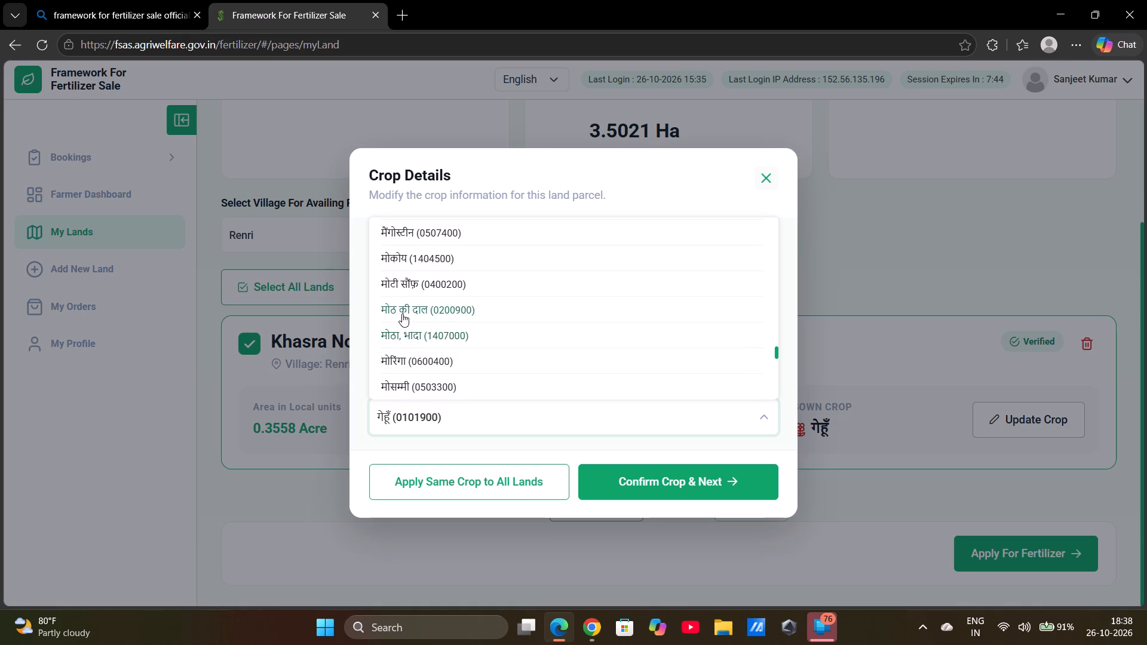
pyautogui.scroll(2, 402, 314)
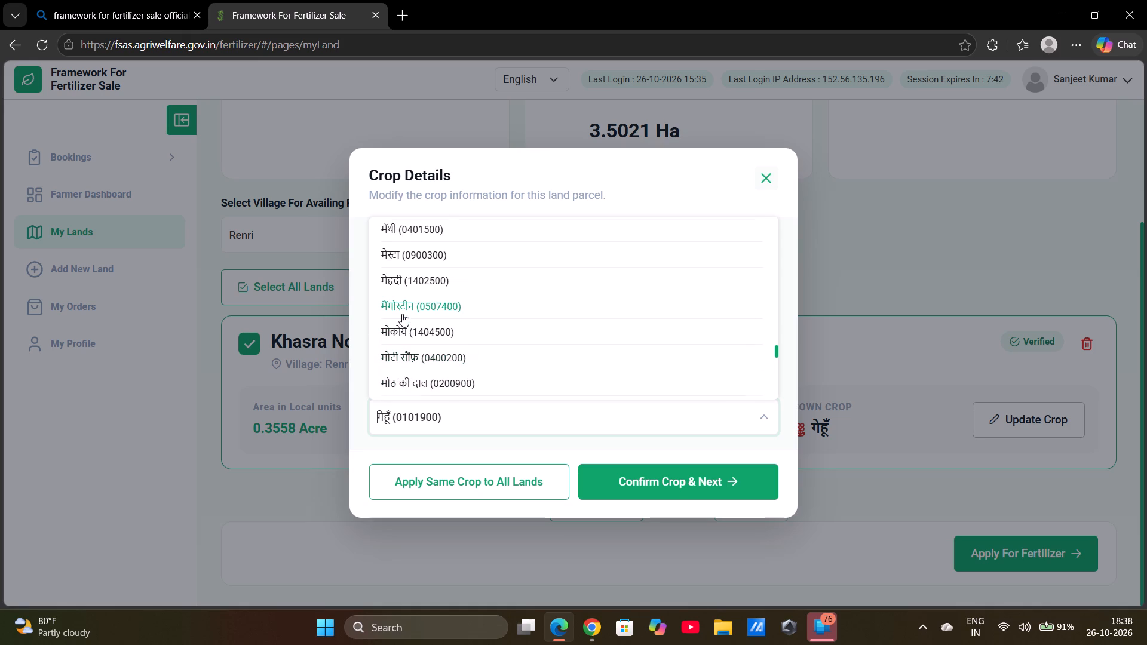
pyautogui.scroll(1, 402, 314)
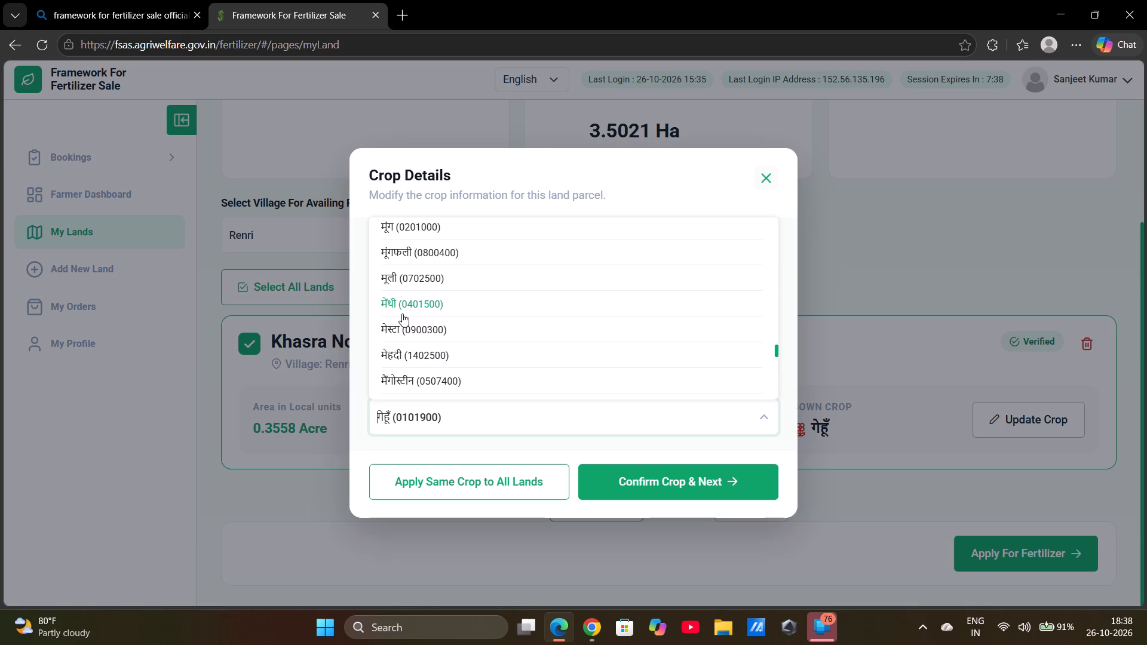
pyautogui.scroll(1, 402, 314)
pyautogui.hscroll(1, 402, 314)
pyautogui.rightClick(402, 314)
pyautogui.scroll(2, 402, 314)
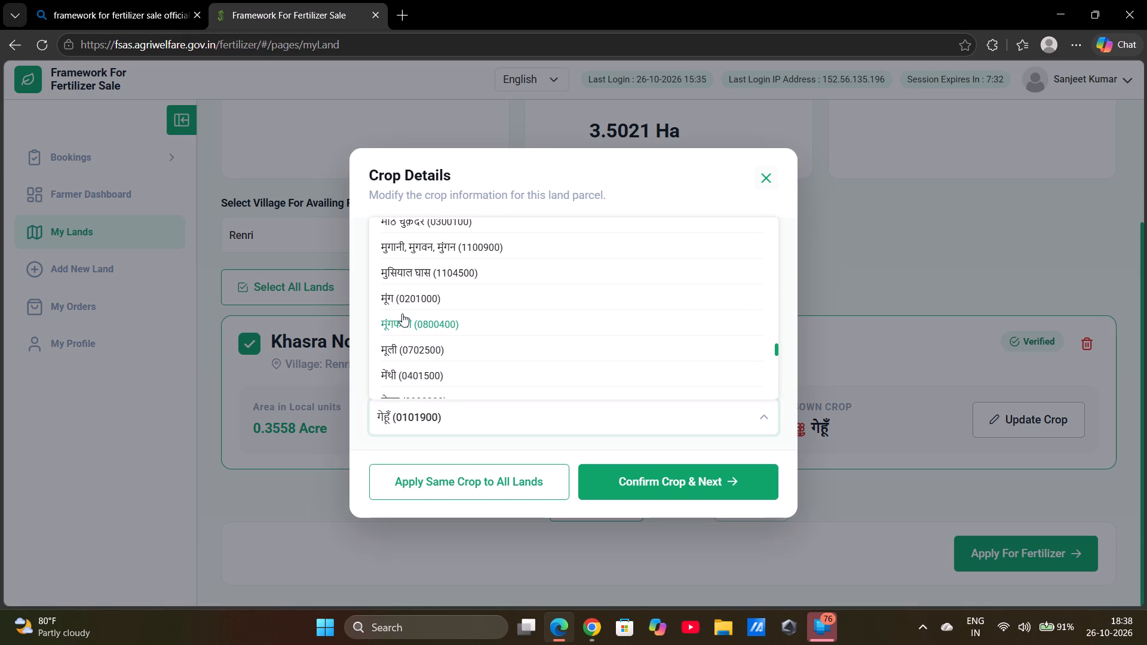
pyautogui.scroll(1, 402, 314)
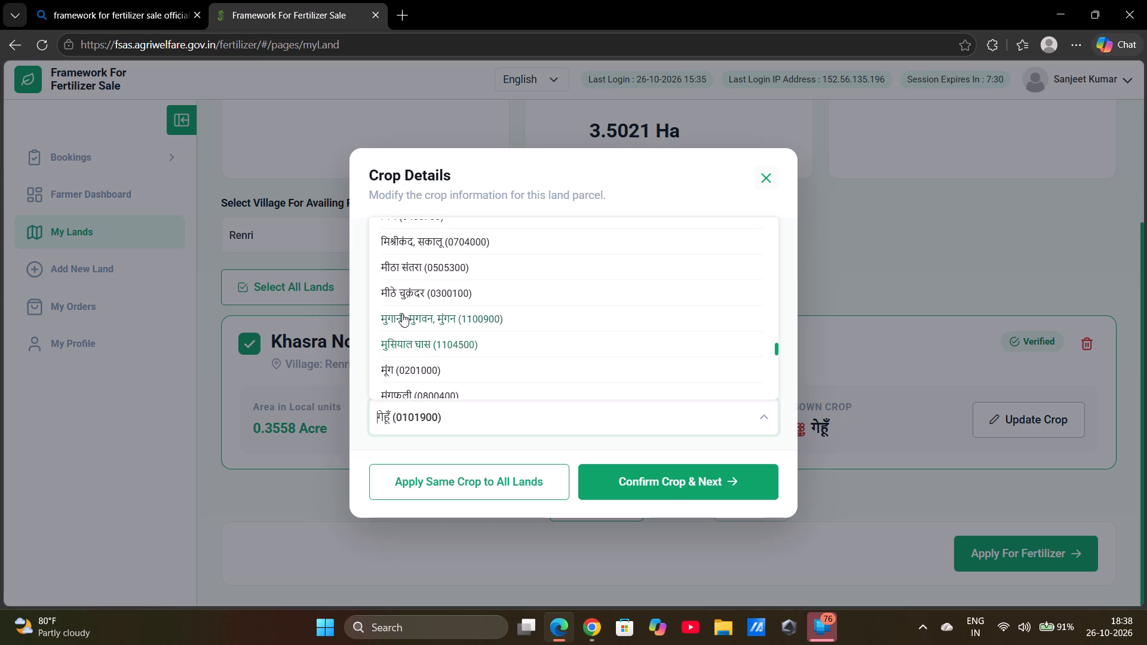
# Examine the remaining crop names beginning with म, from those starting with मि back to मक्का.
pyautogui.scroll(3, 402, 314)
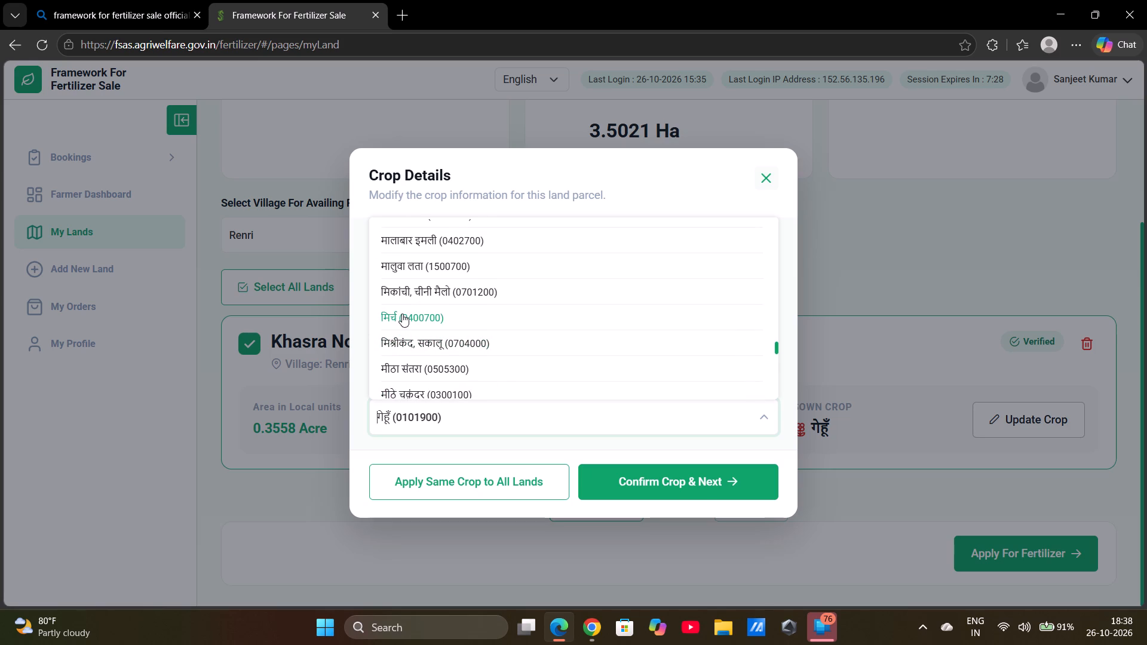
pyautogui.scroll(3, 402, 314)
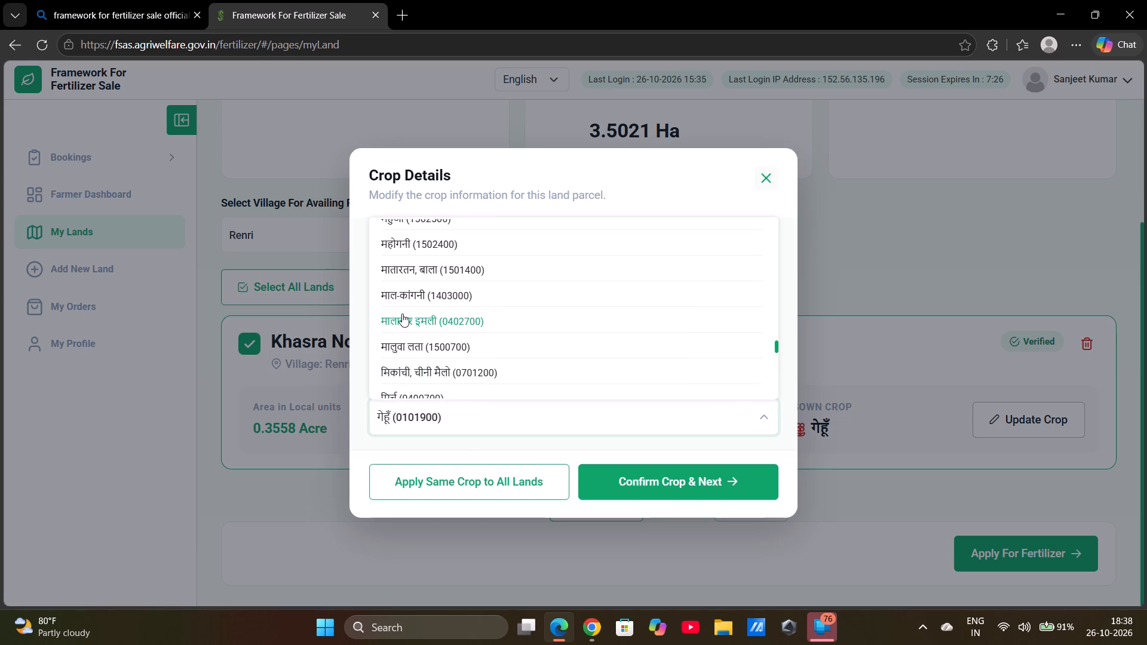
pyautogui.scroll(1, 402, 314)
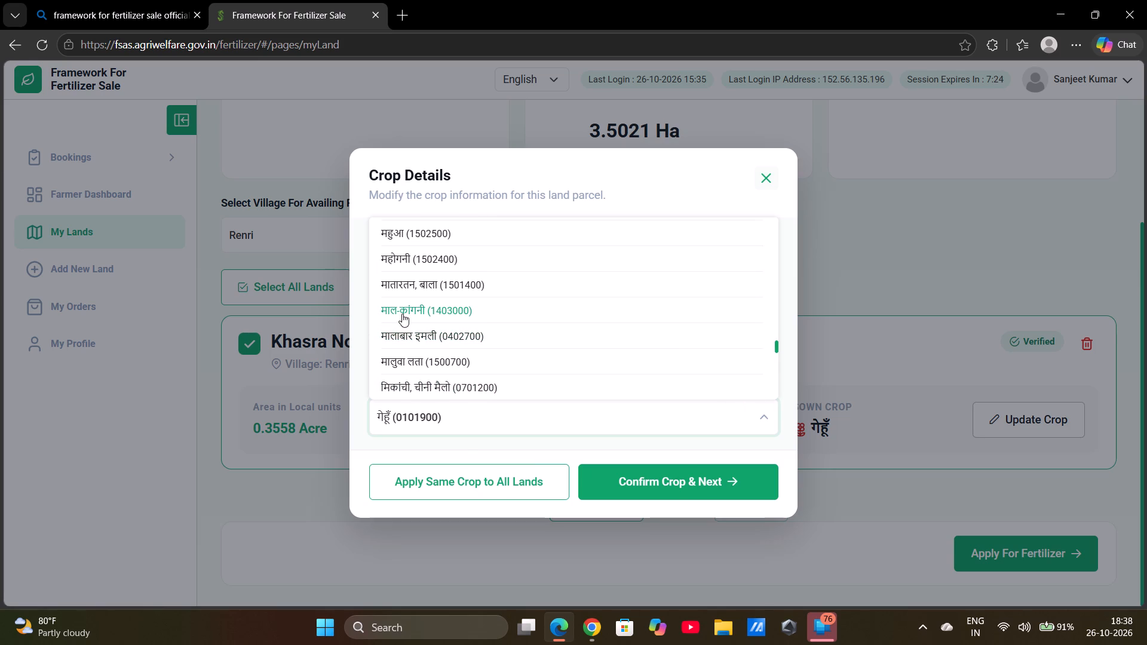
pyautogui.scroll(1, 402, 314)
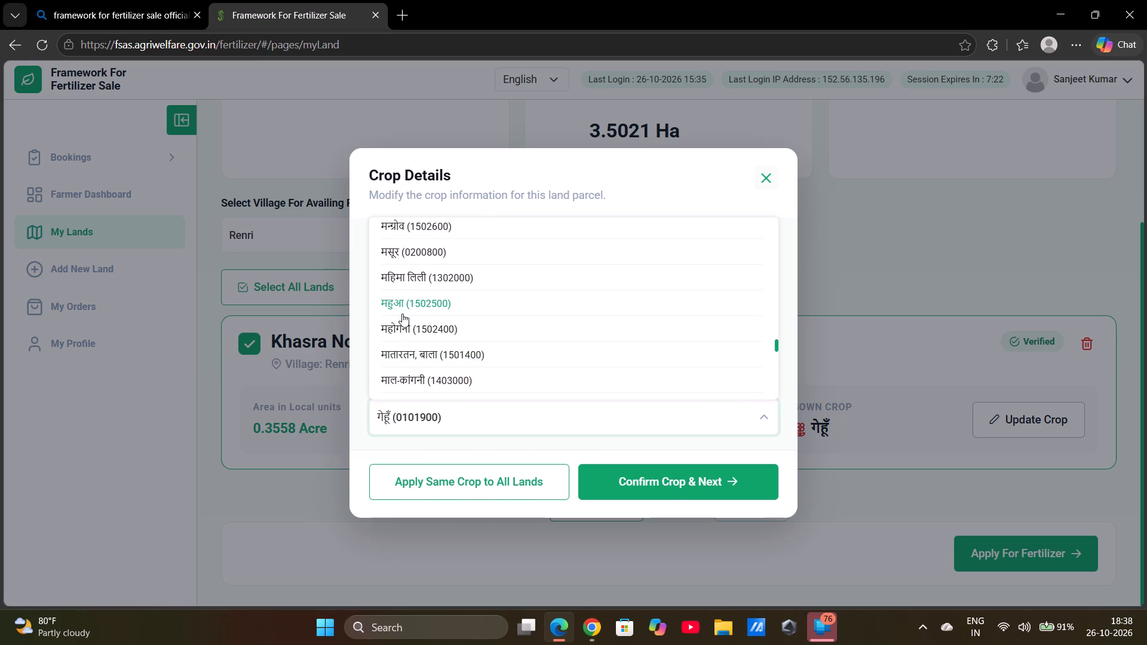
pyautogui.scroll(1, 402, 314)
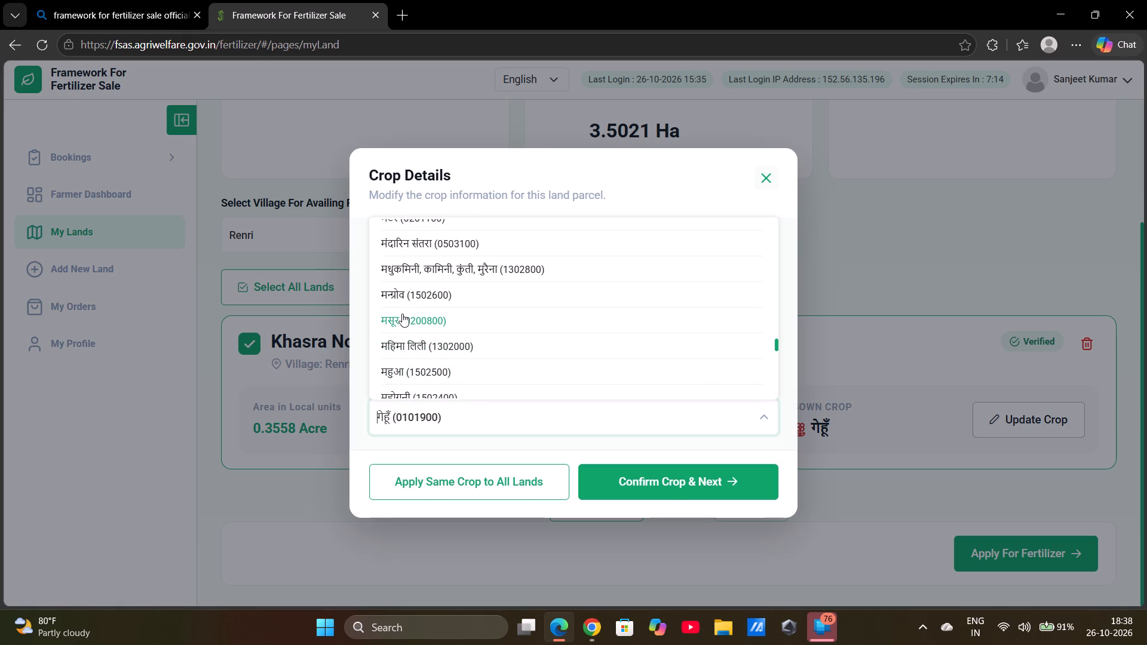
pyautogui.scroll(1, 402, 314)
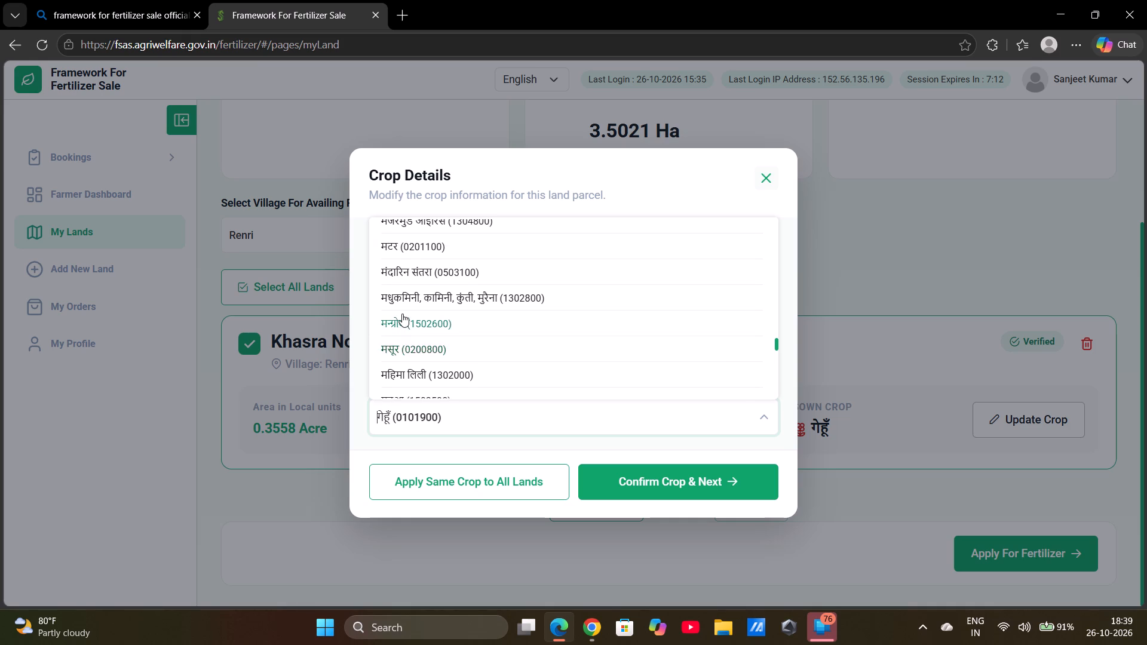
pyautogui.scroll(2, 402, 314)
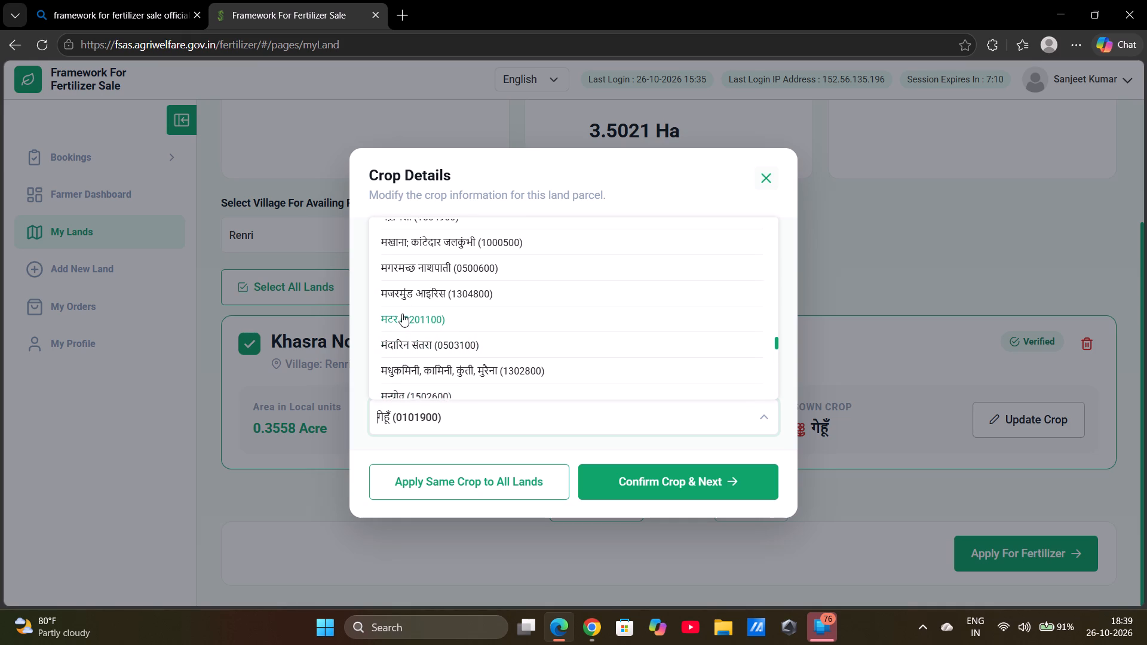
pyautogui.scroll(2, 402, 314)
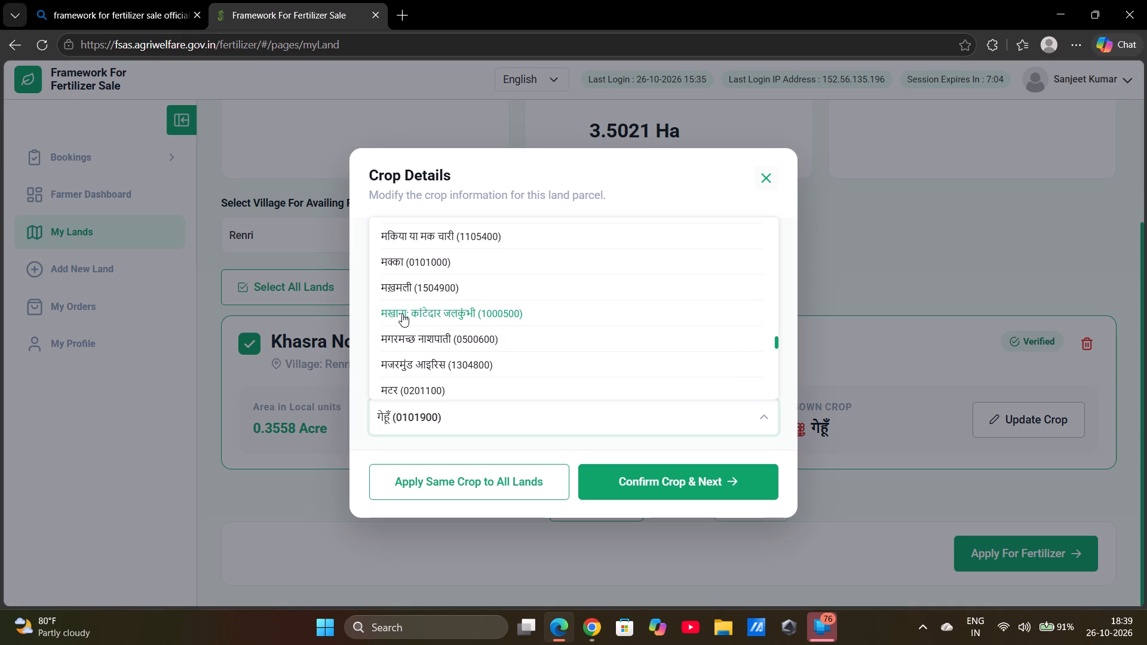
pyautogui.scroll(2, 402, 314)
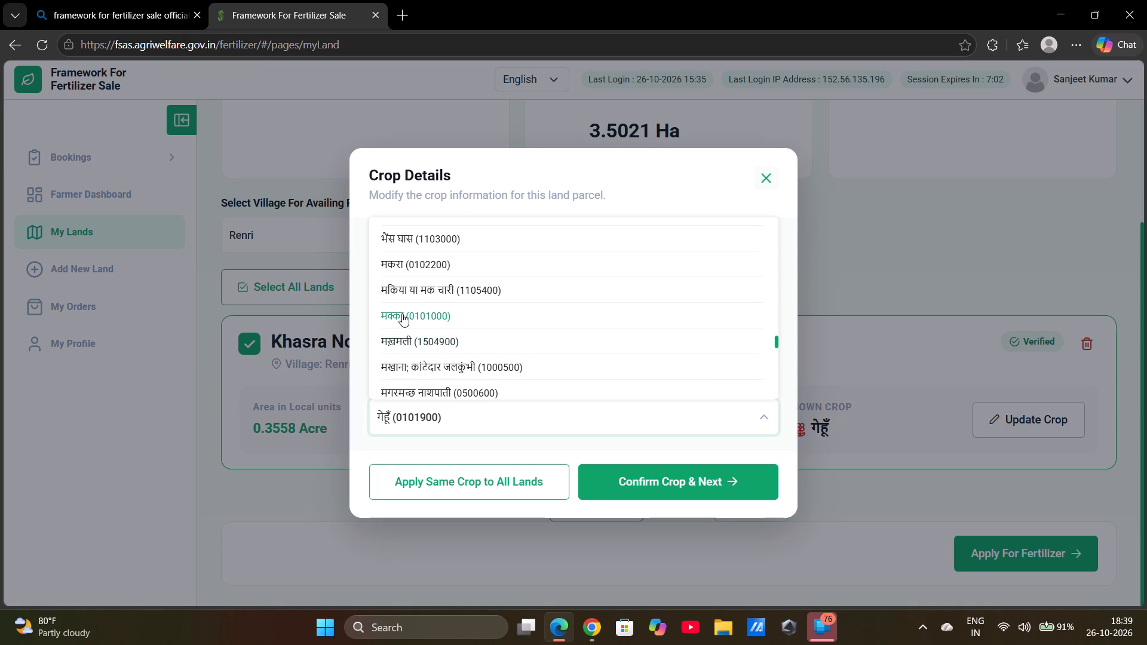
pyautogui.scroll(1, 402, 314)
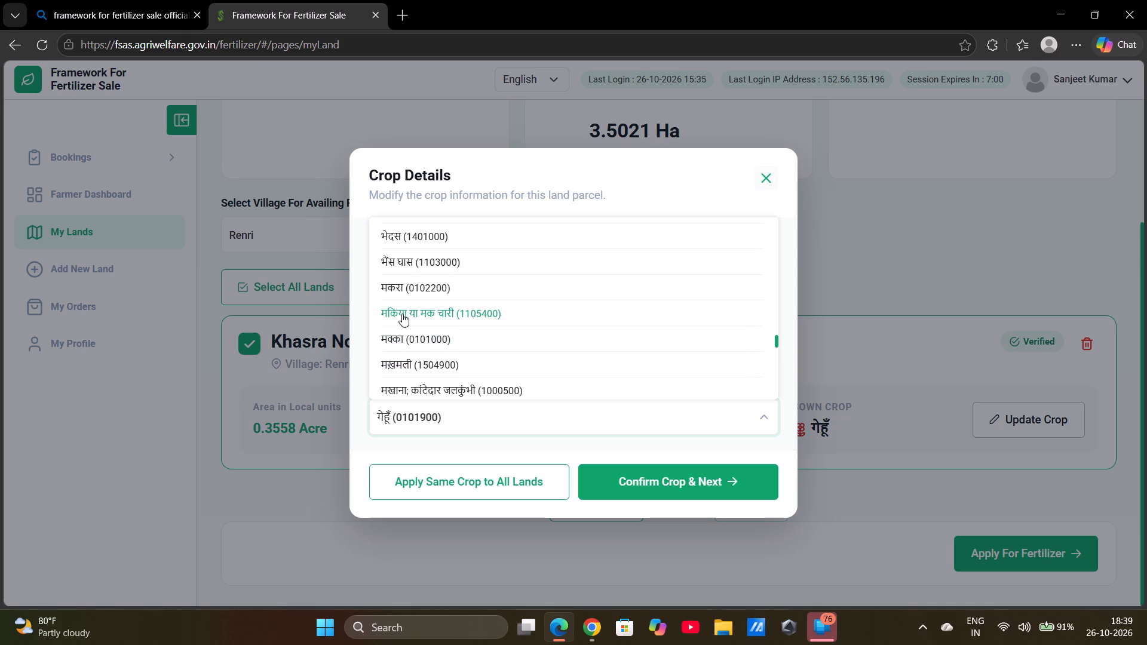
pyautogui.scroll(2, 402, 314)
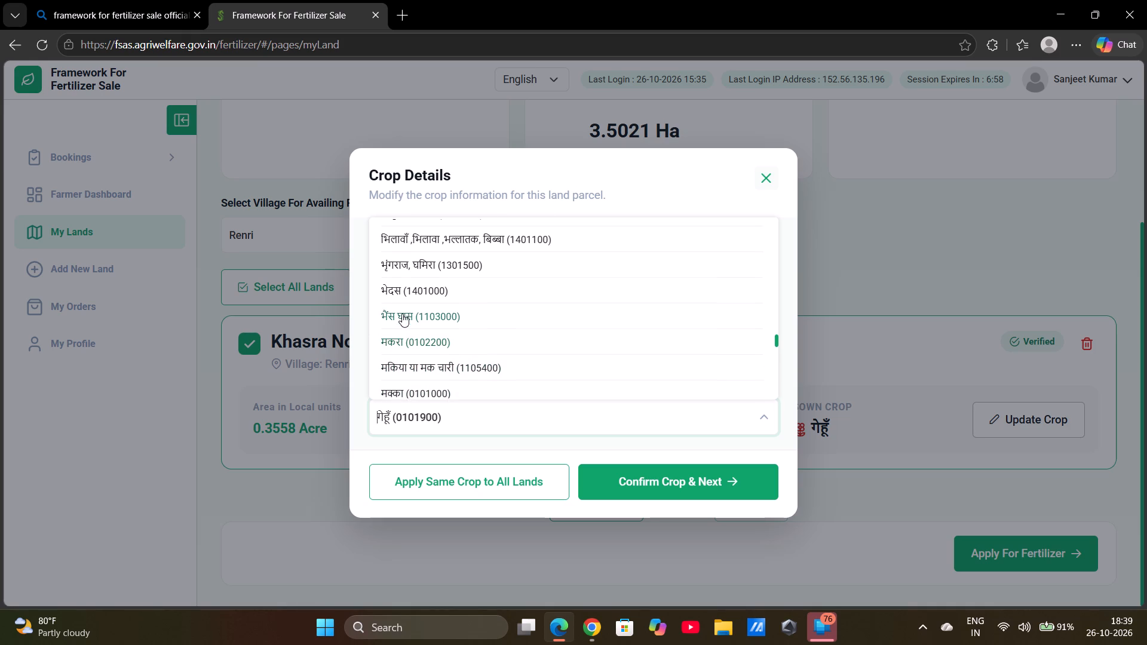
pyautogui.scroll(2, 402, 314)
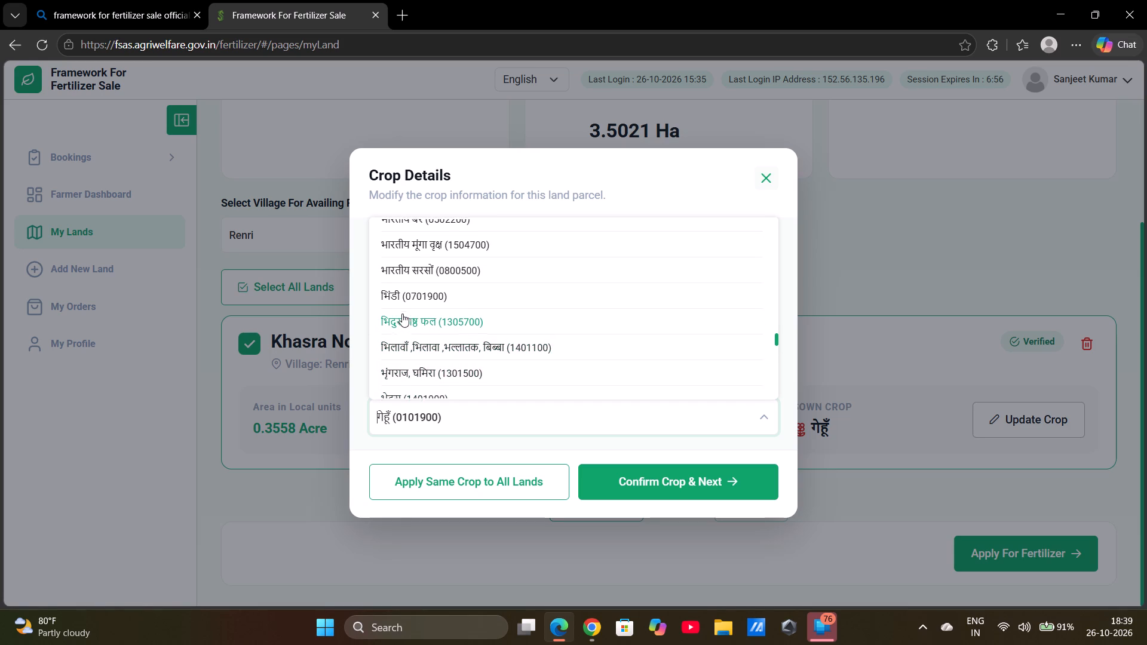
pyautogui.scroll(3, 402, 314)
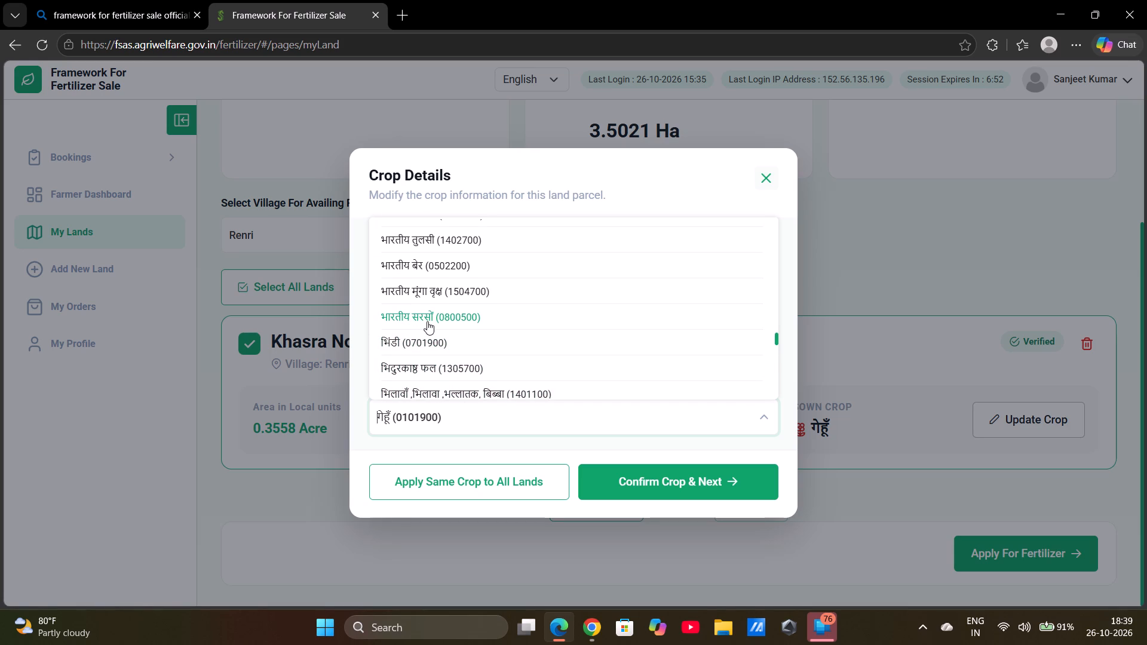
pyautogui.click(427, 321)
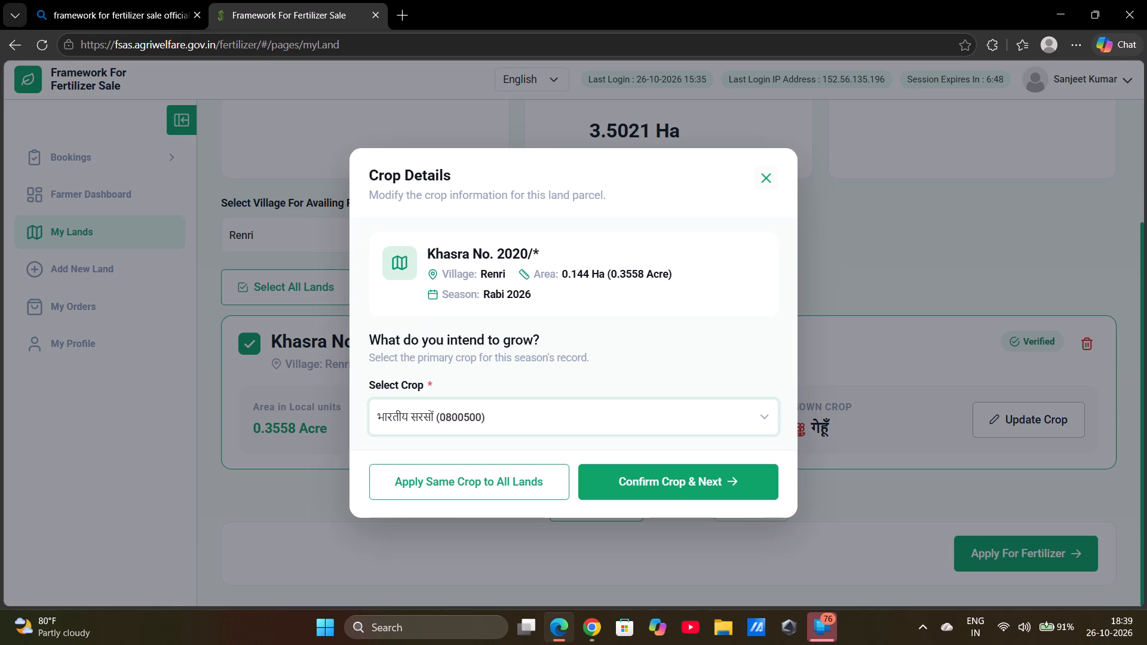
pyautogui.click(661, 476)
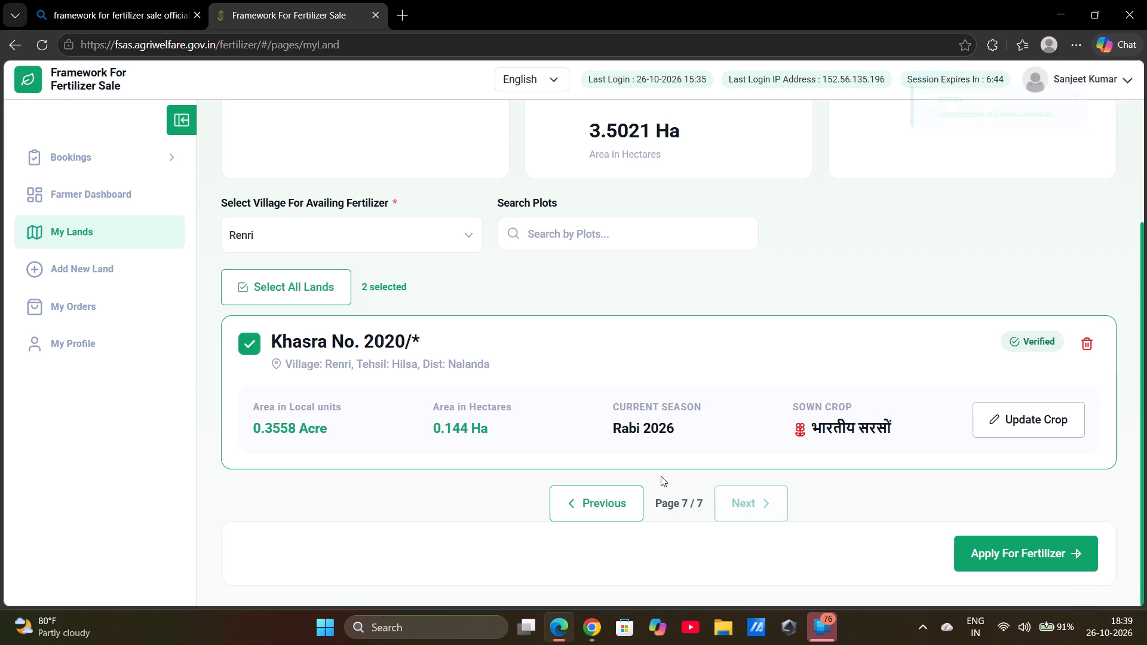
# Go back through the pages of Renri plots to the first page.
pyautogui.click(591, 502)
pyautogui.scroll(-2, 591, 502)
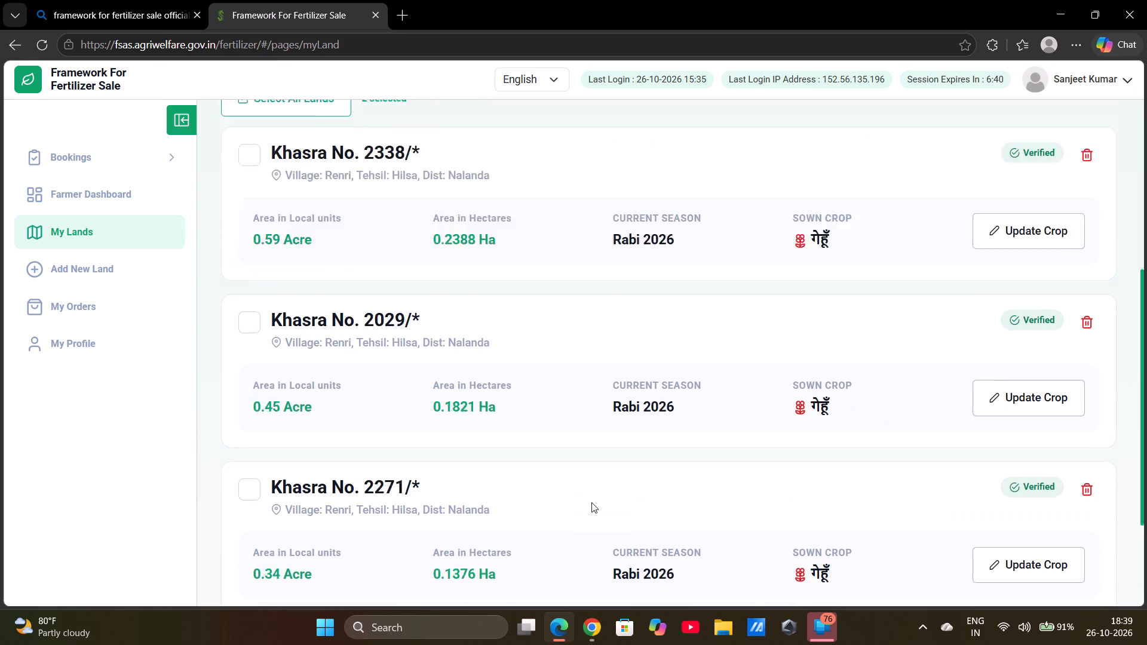
pyautogui.scroll(-1, 591, 502)
pyautogui.doubleClick(591, 502)
pyautogui.click(591, 502)
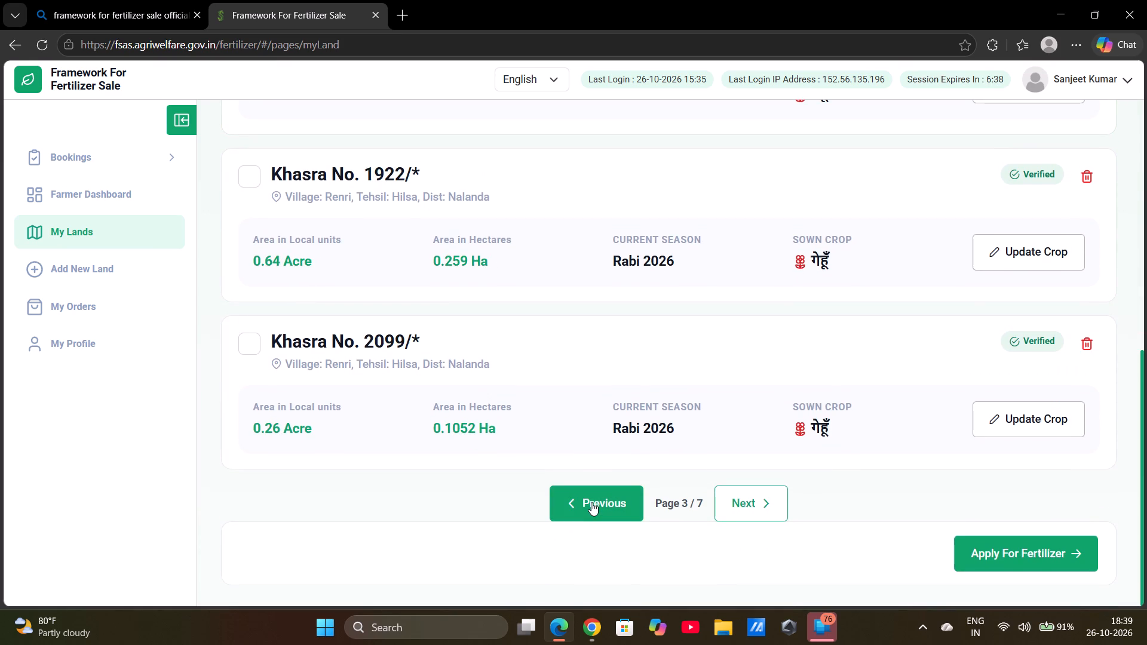
pyautogui.click(591, 502)
pyautogui.click(591, 502)
pyautogui.click(591, 502)
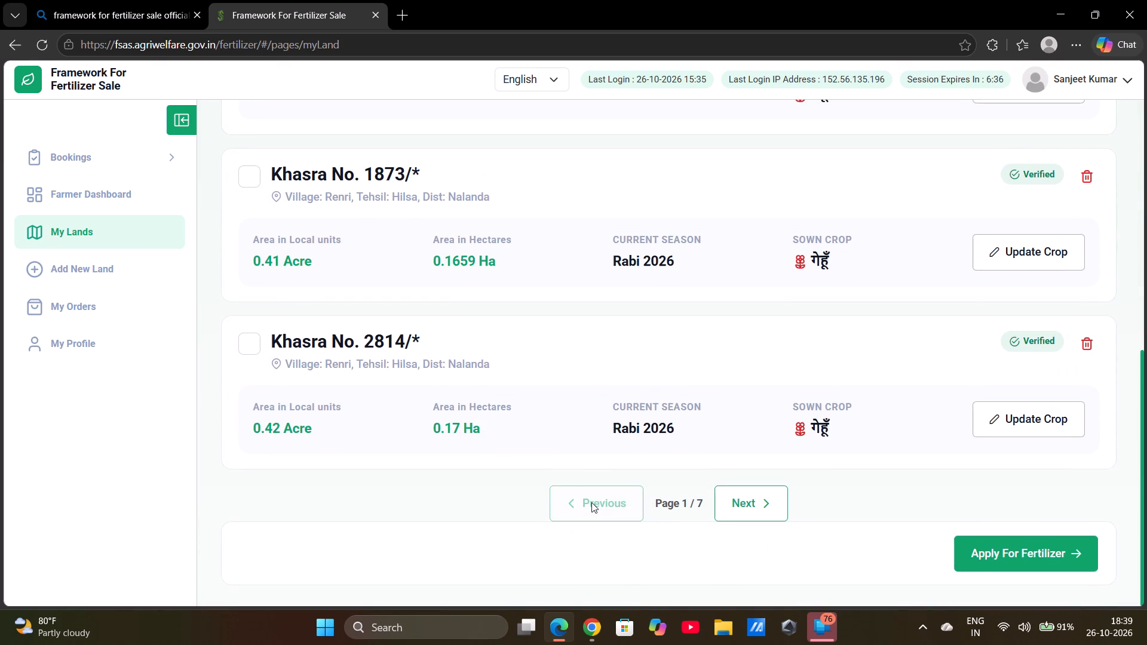
# Look through the Renri plots from page 1 to page 4, checking their Khasra numbers and sown crops.
pyautogui.scroll(2, 591, 502)
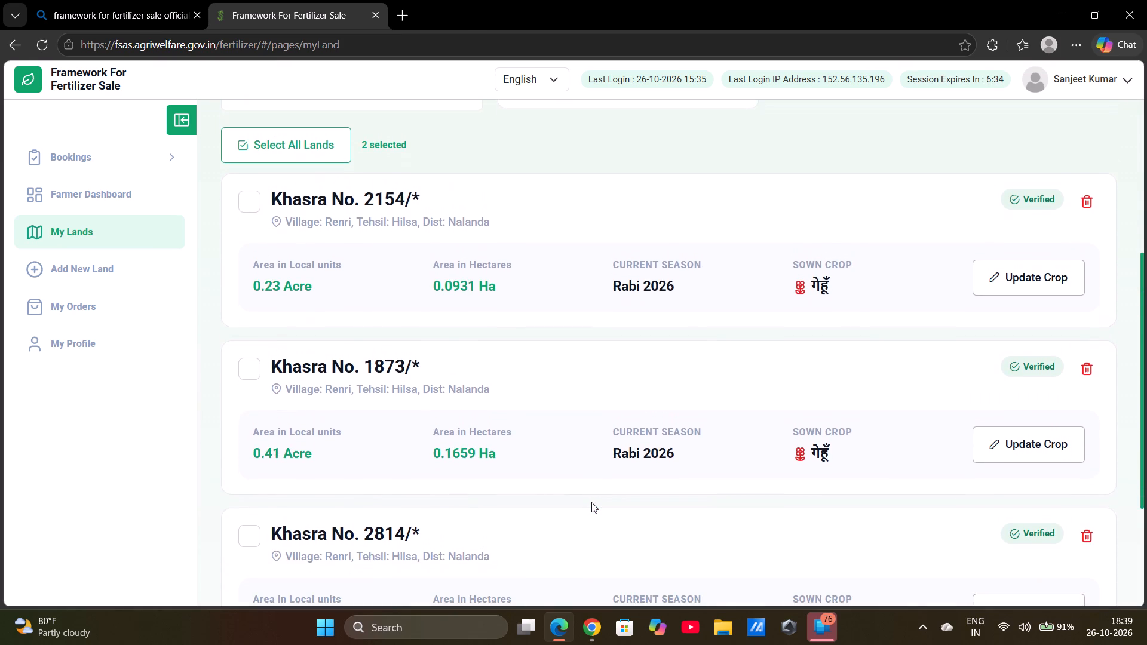
pyautogui.scroll(-2, 591, 502)
pyautogui.click(736, 533)
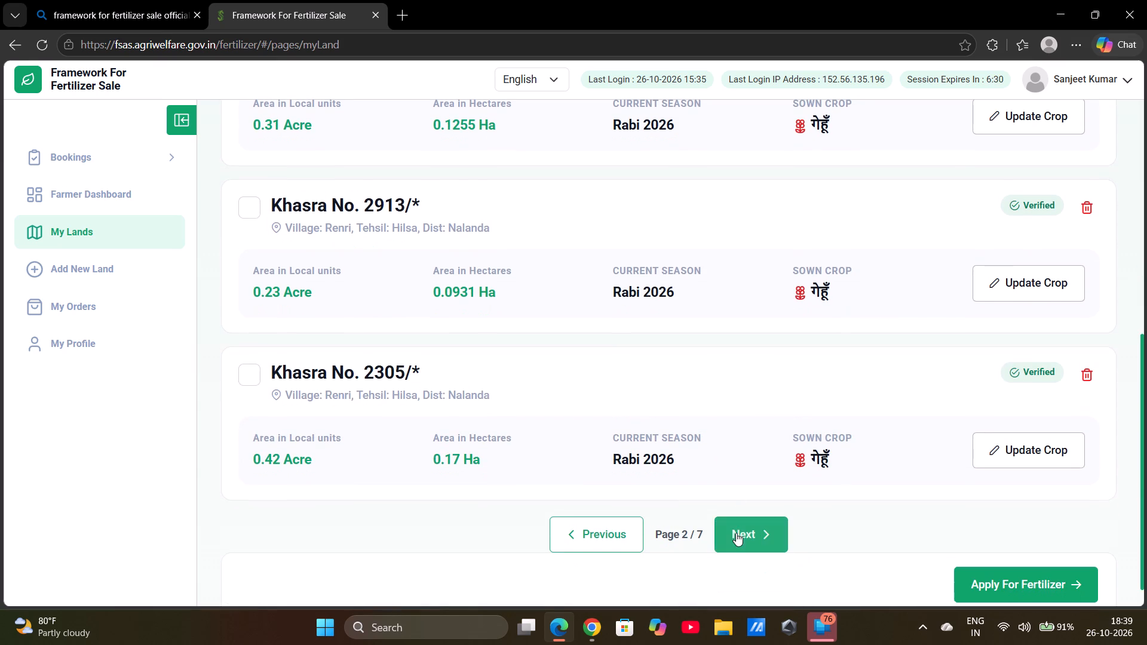
pyautogui.click(748, 537)
pyautogui.scroll(2, 748, 537)
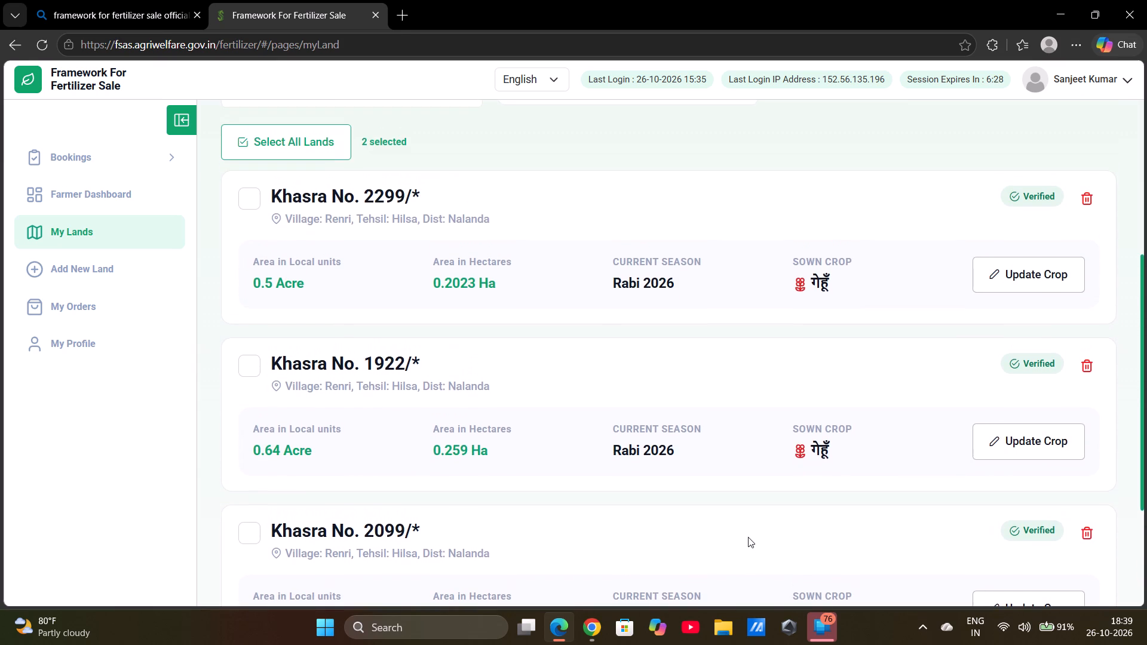
pyautogui.scroll(-1, 748, 537)
pyautogui.click(753, 583)
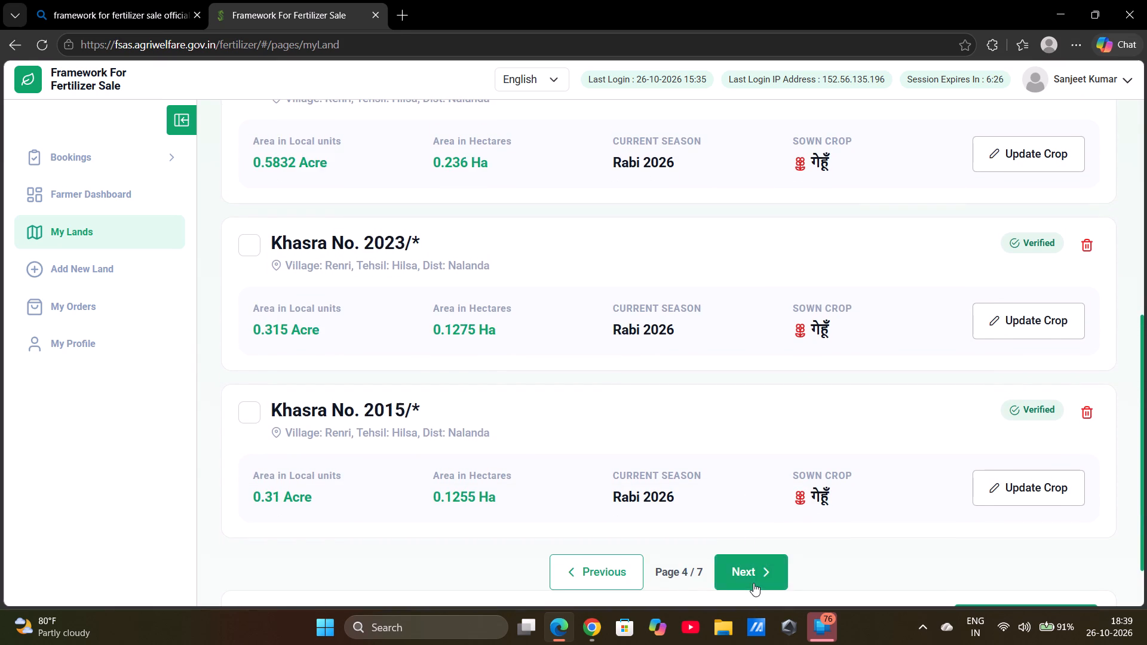
pyautogui.scroll(1, 753, 583)
pyautogui.scroll(-1, 753, 583)
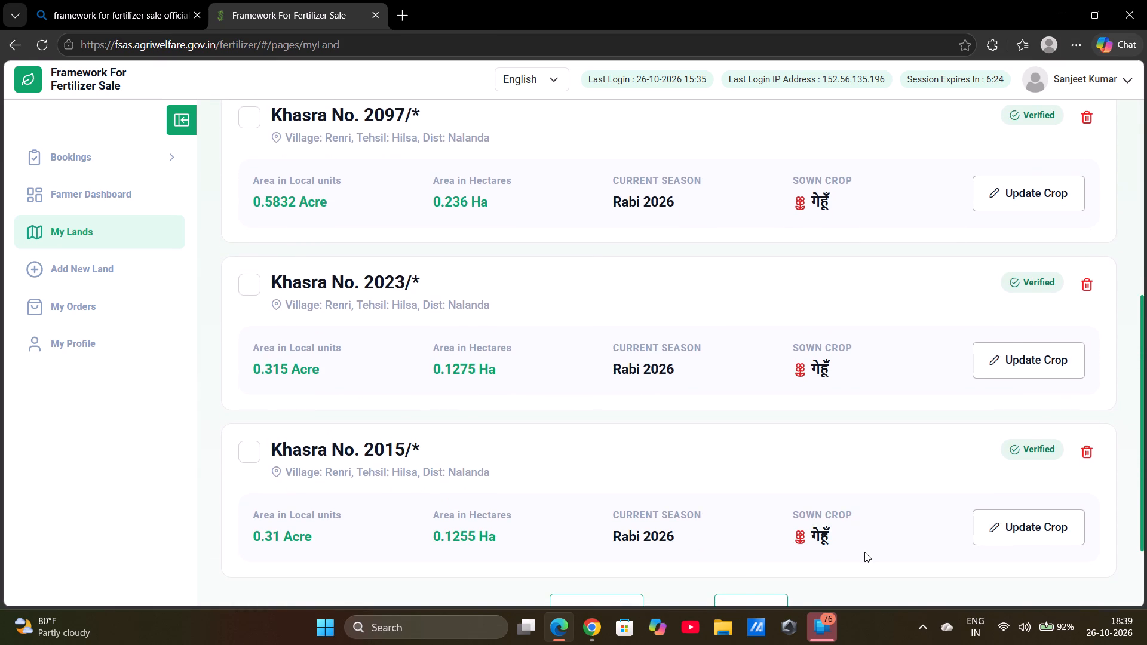
# Open the crop options for plot Khasra No. 2015 and examine them from the start through the names beginning with के.
pyautogui.click(1009, 530)
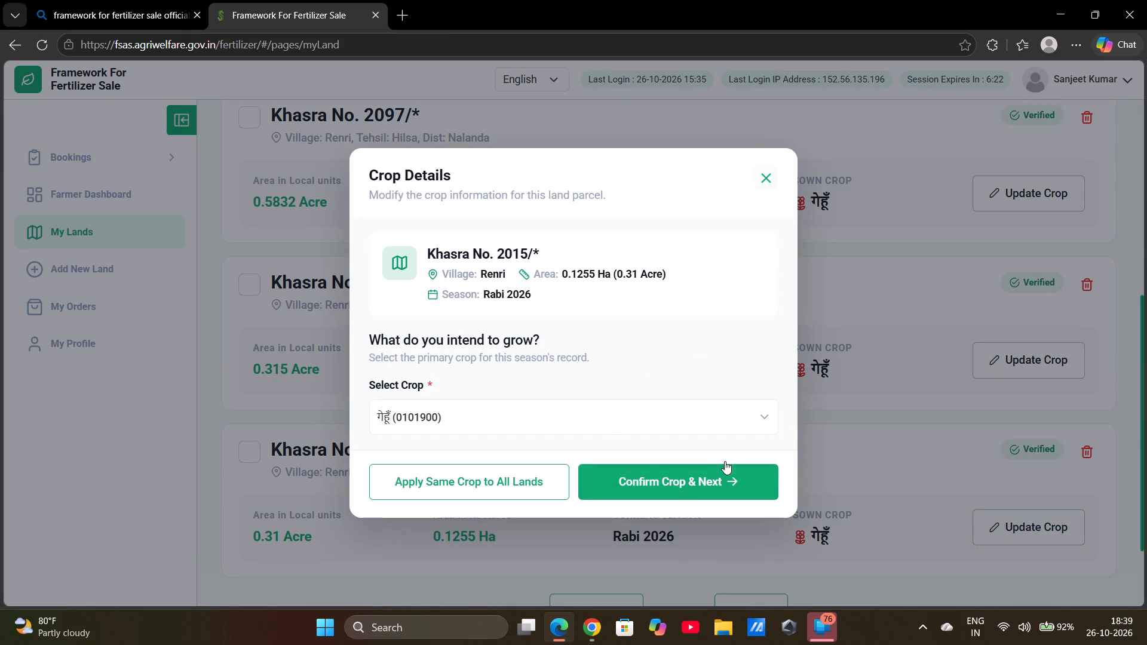
pyautogui.click(625, 425)
pyautogui.scroll(-1, 606, 389)
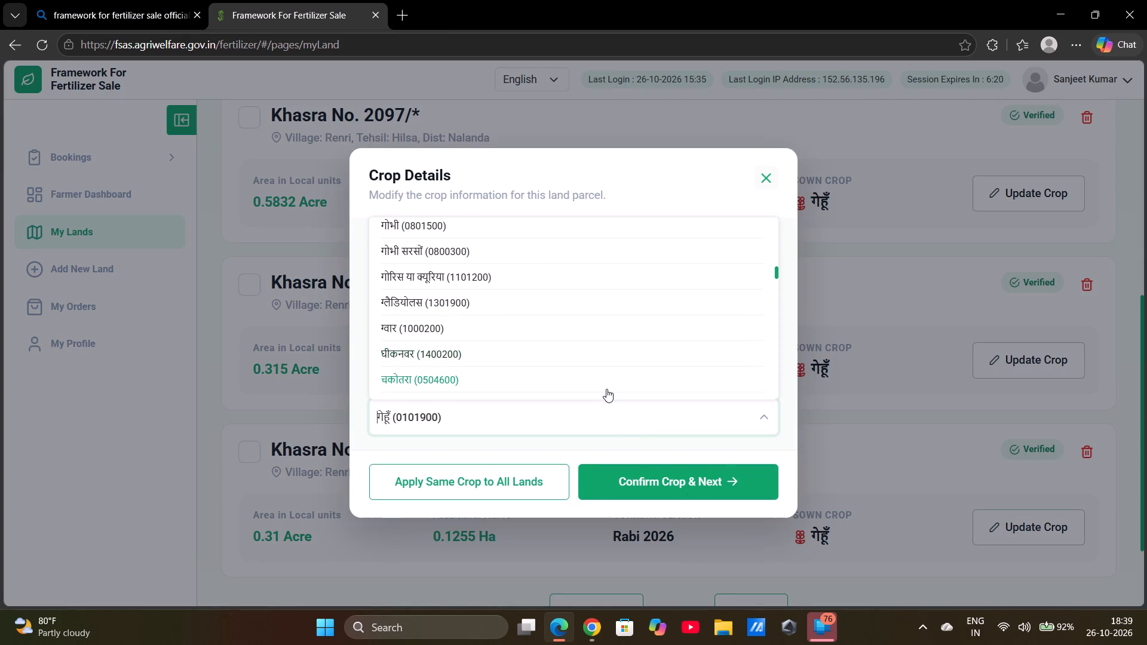
pyautogui.scroll(11, 606, 389)
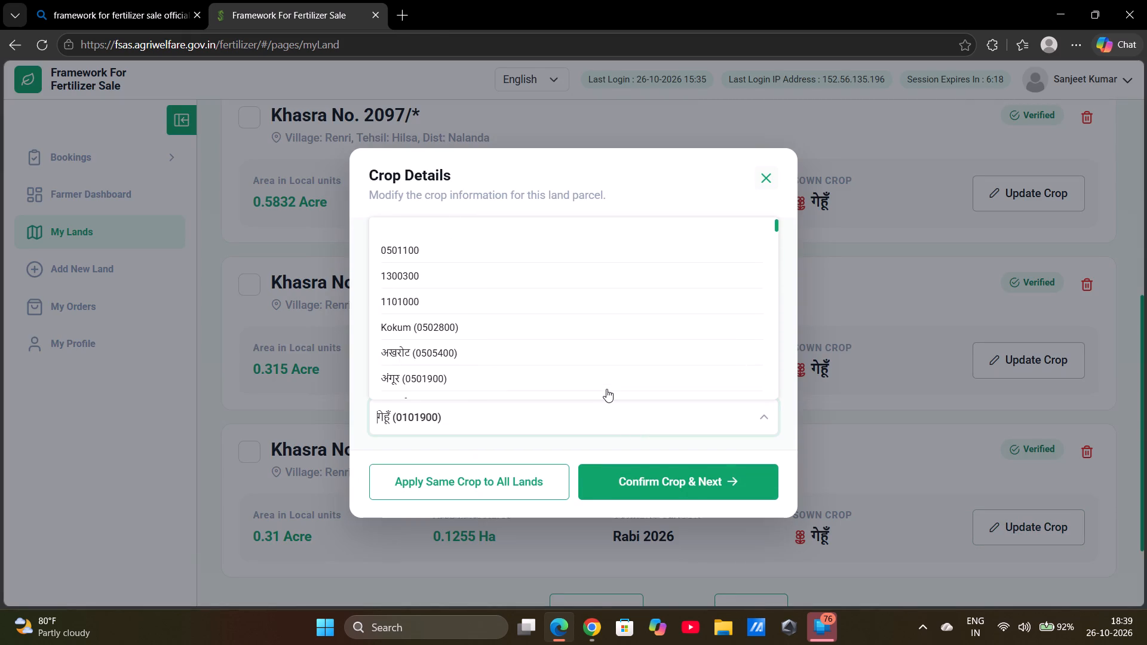
pyautogui.scroll(-3, 606, 389)
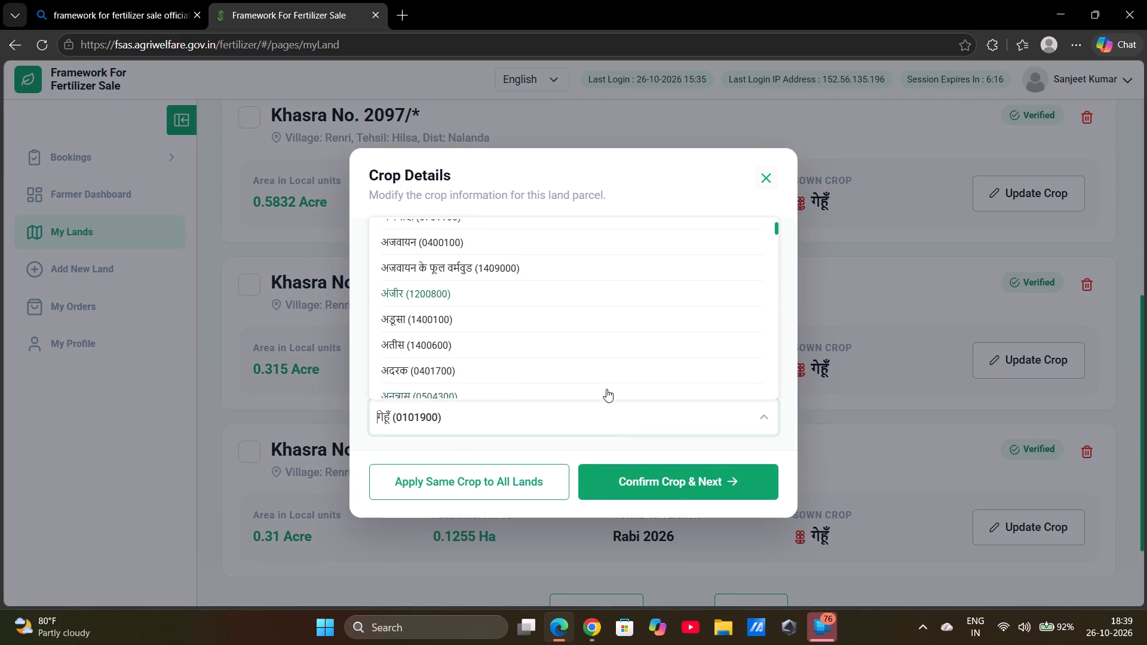
pyautogui.scroll(-5, 606, 389)
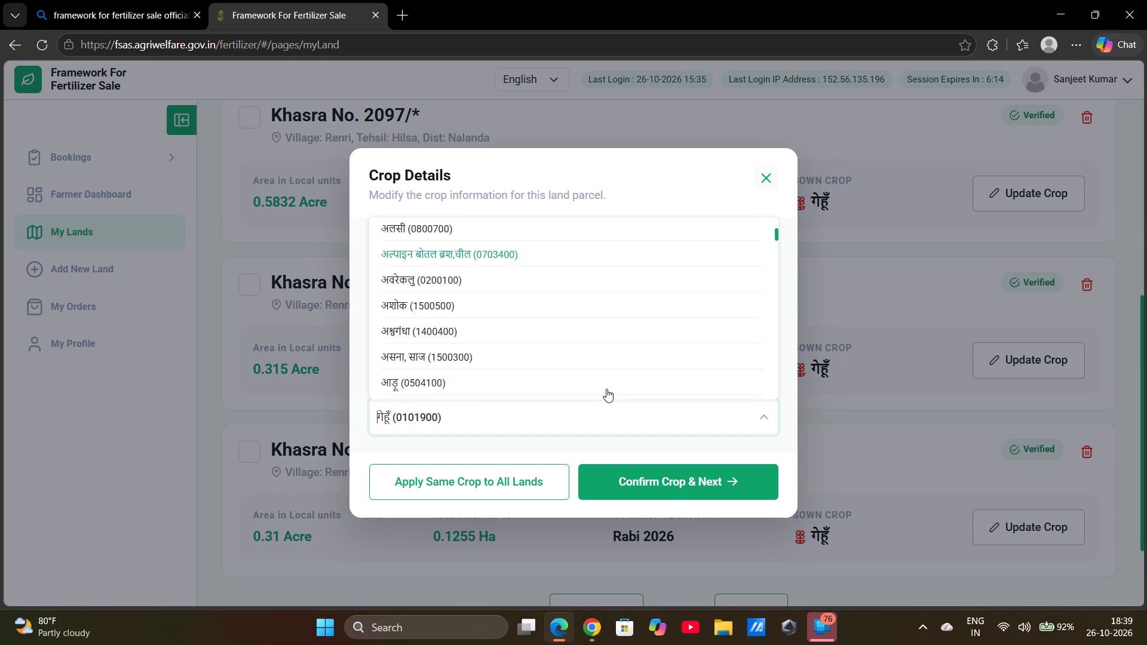
pyautogui.scroll(-4, 606, 389)
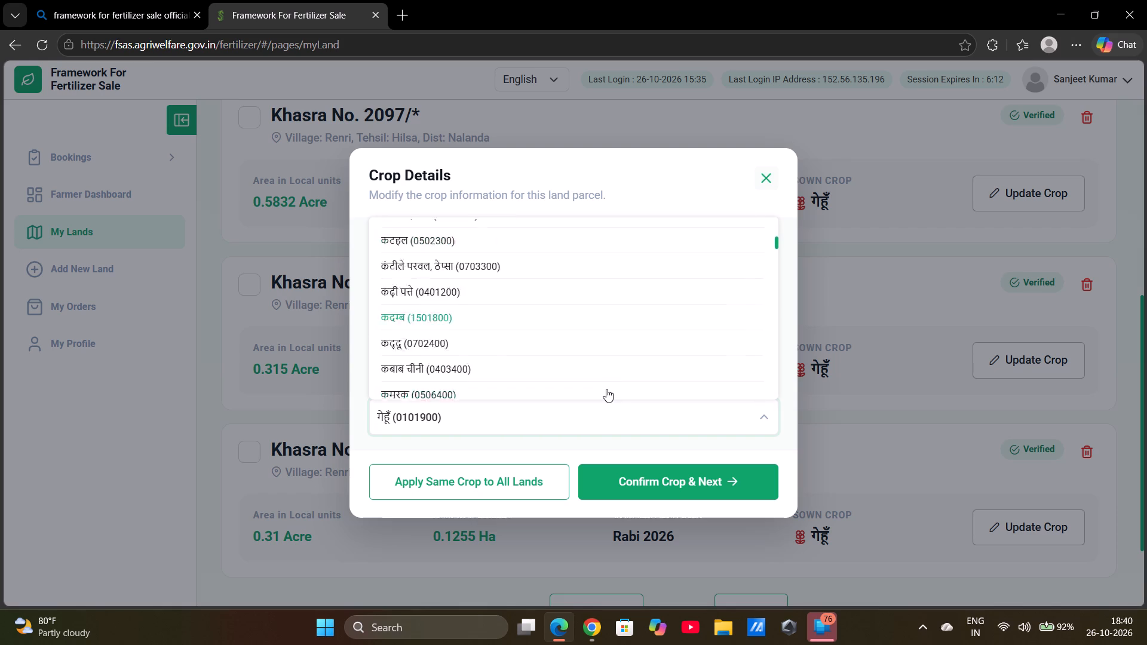
pyautogui.scroll(-8, 606, 389)
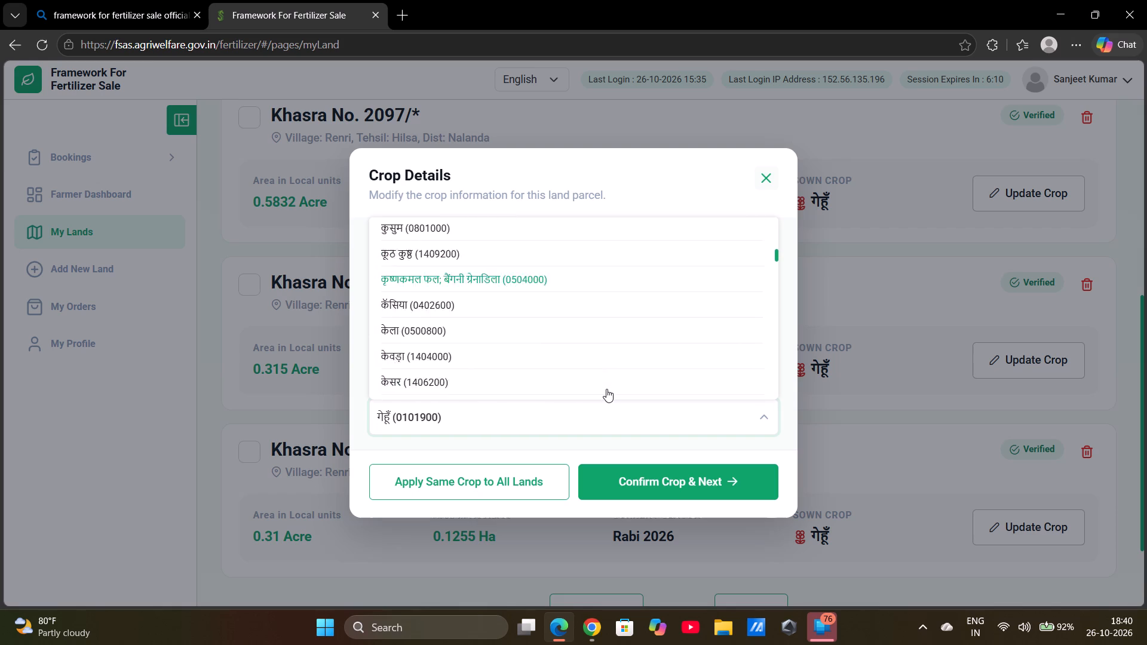
# Continue examining the crop names for Khasra No. 2015, from those beginning with घ through those beginning with फा.
pyautogui.scroll(-13, 606, 389)
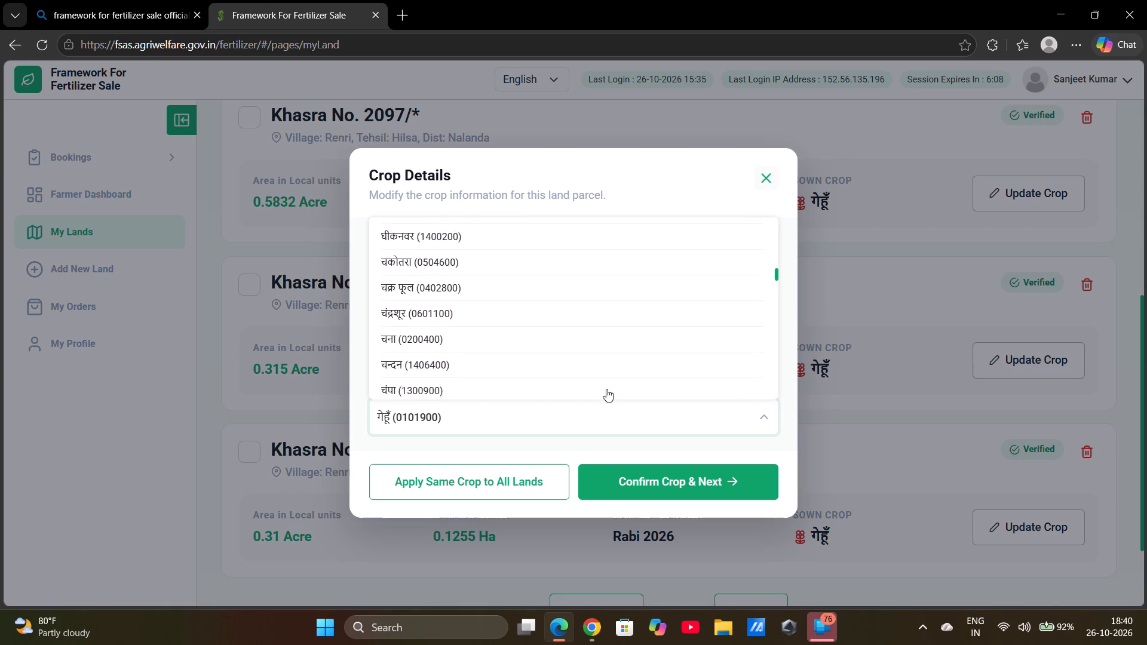
pyautogui.scroll(-9, 606, 389)
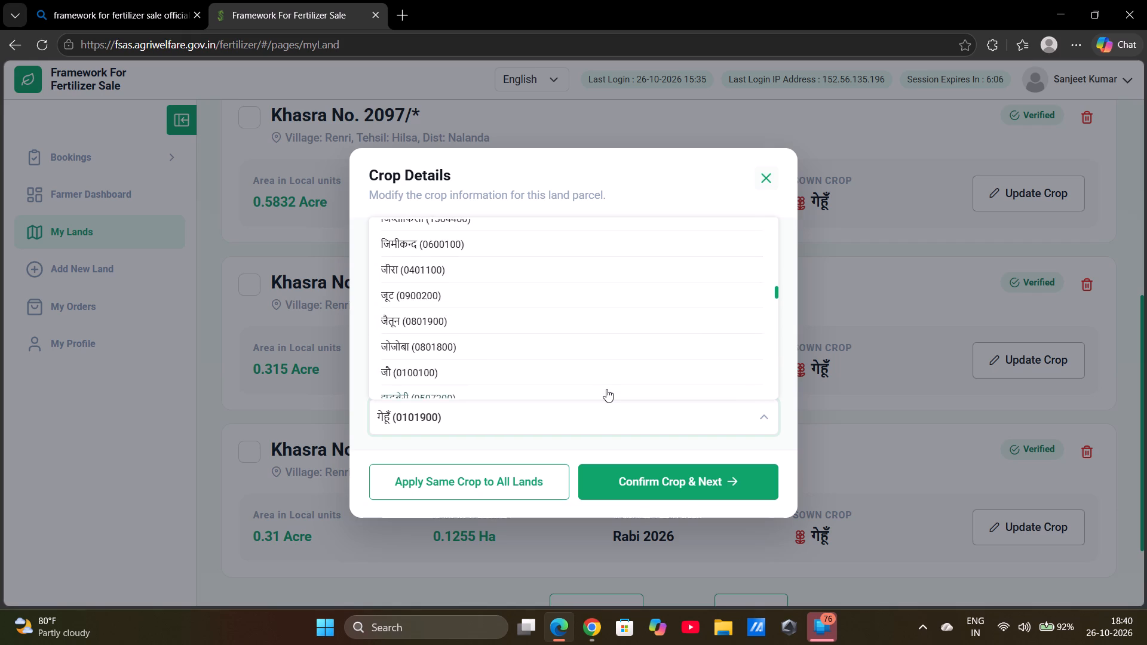
pyautogui.scroll(-9, 606, 389)
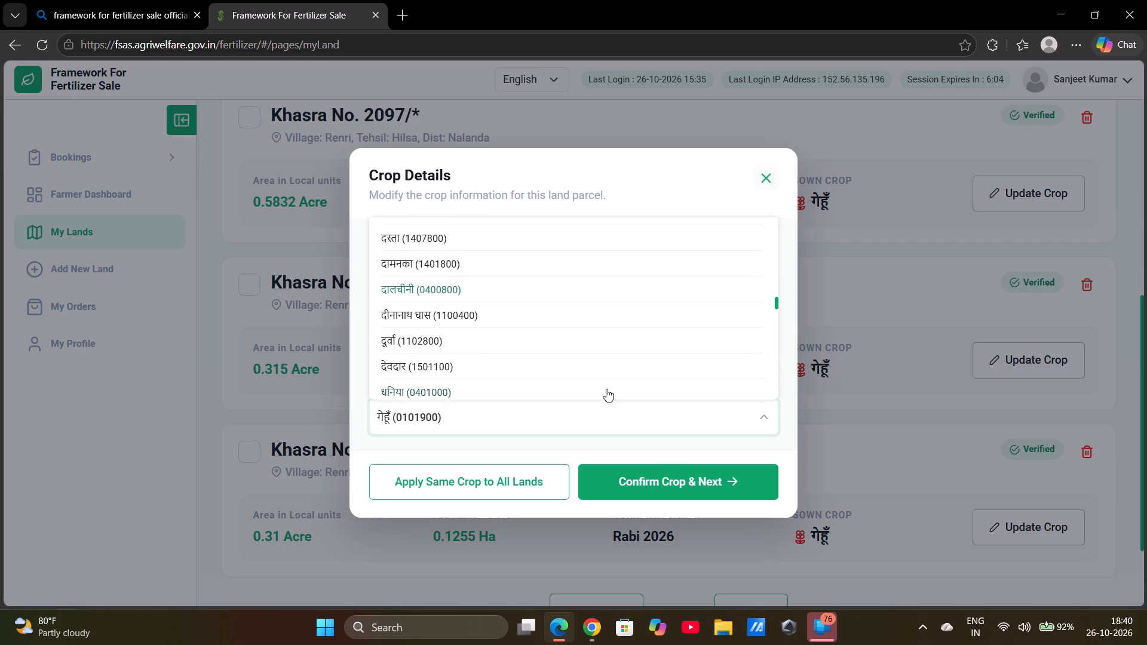
pyautogui.scroll(-3, 606, 389)
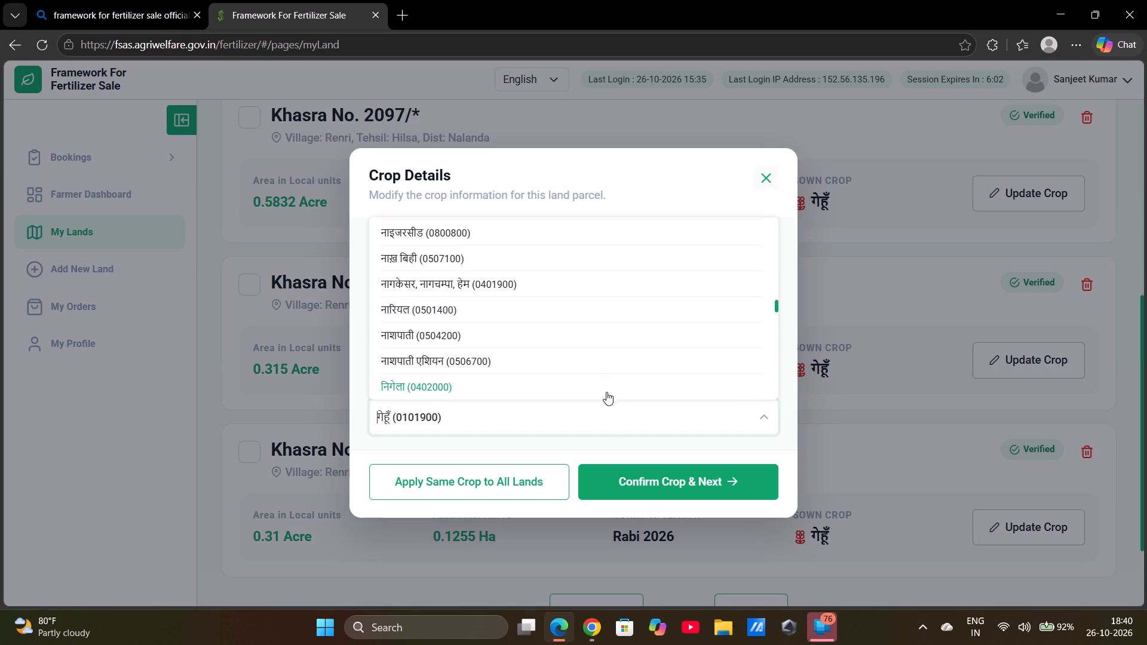
pyautogui.scroll(-3, 615, 418)
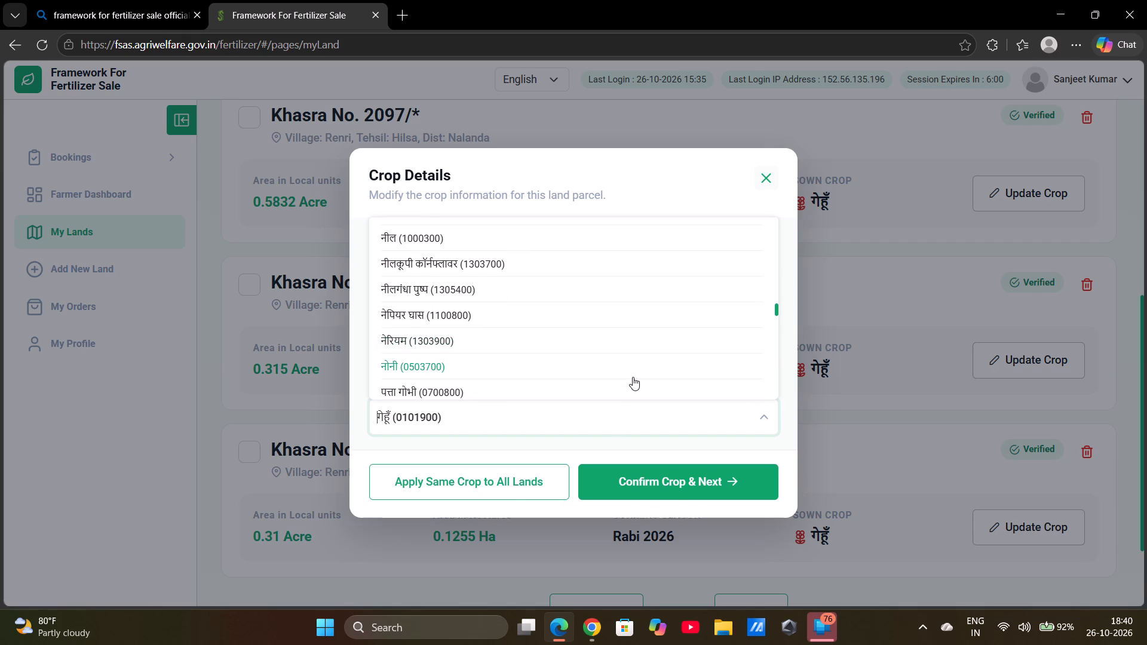
pyautogui.scroll(-3, 633, 377)
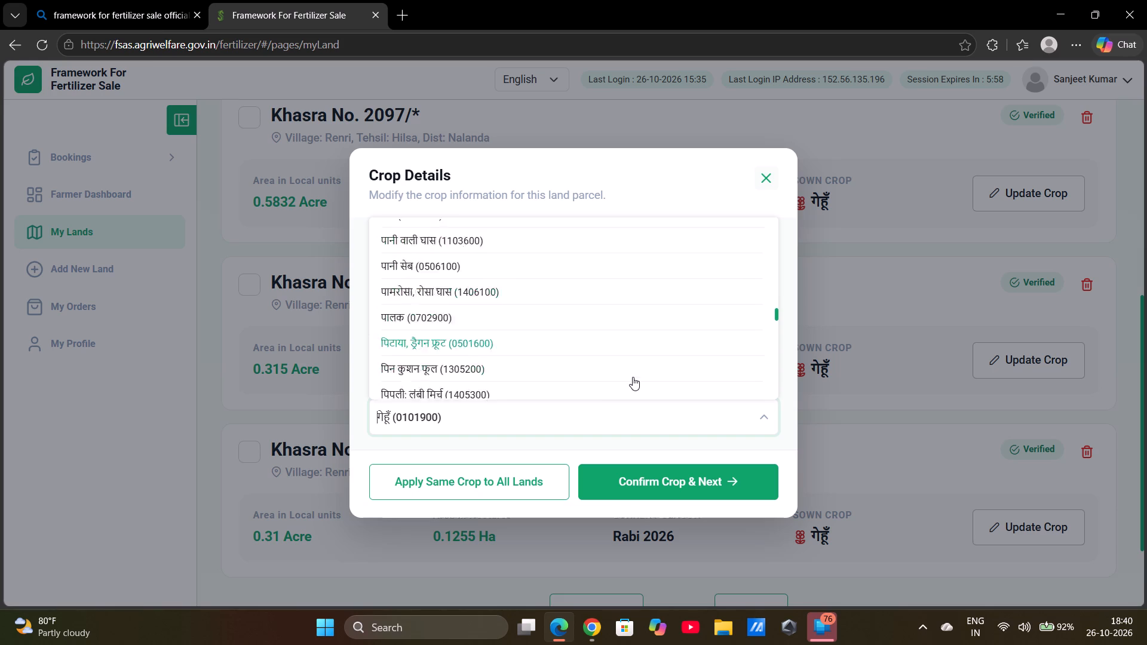
pyautogui.scroll(-3, 633, 377)
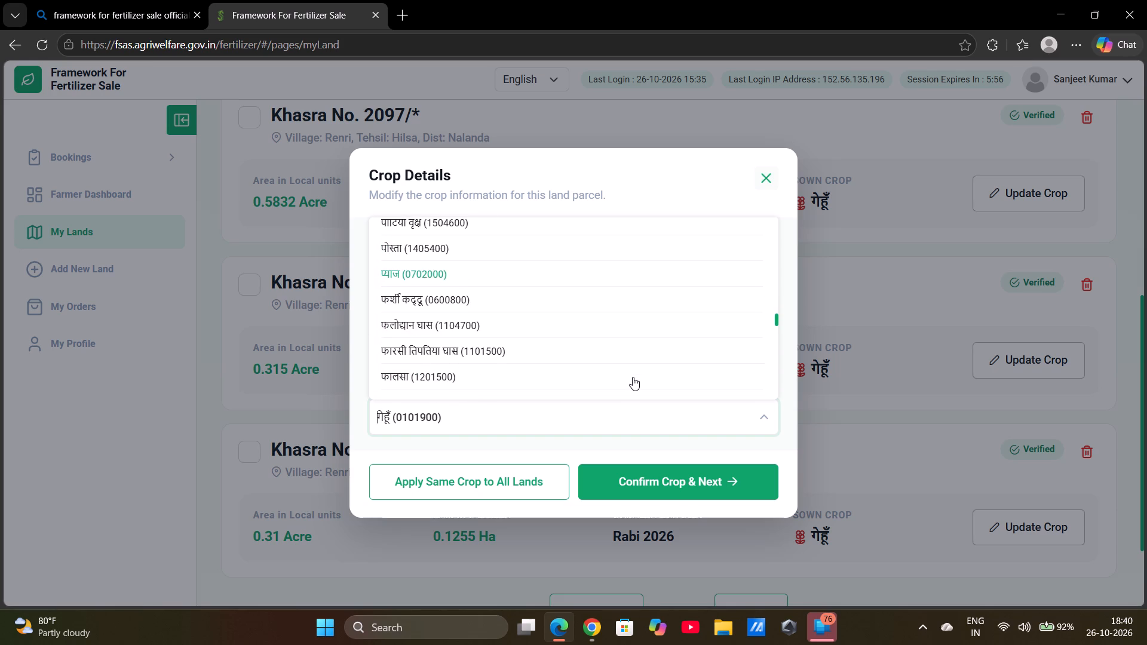
pyautogui.scroll(-1, 633, 377)
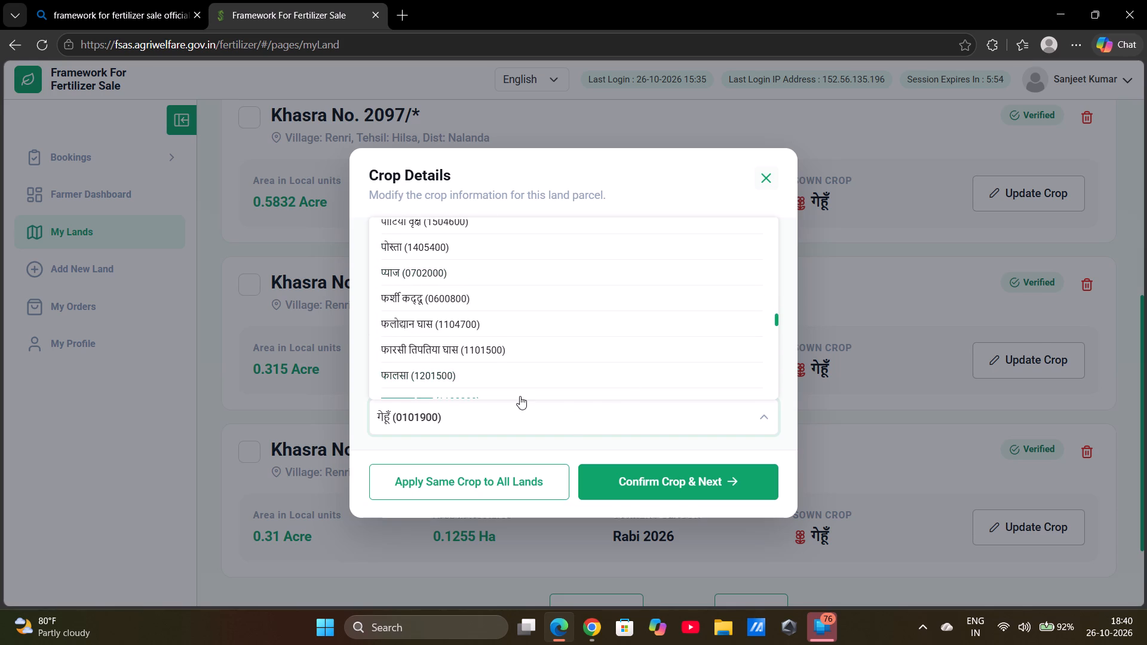
# Examine the crop names beginning with फू and ब, continuing through to ब्रेकन फर्न.
pyautogui.scroll(-2, 520, 396)
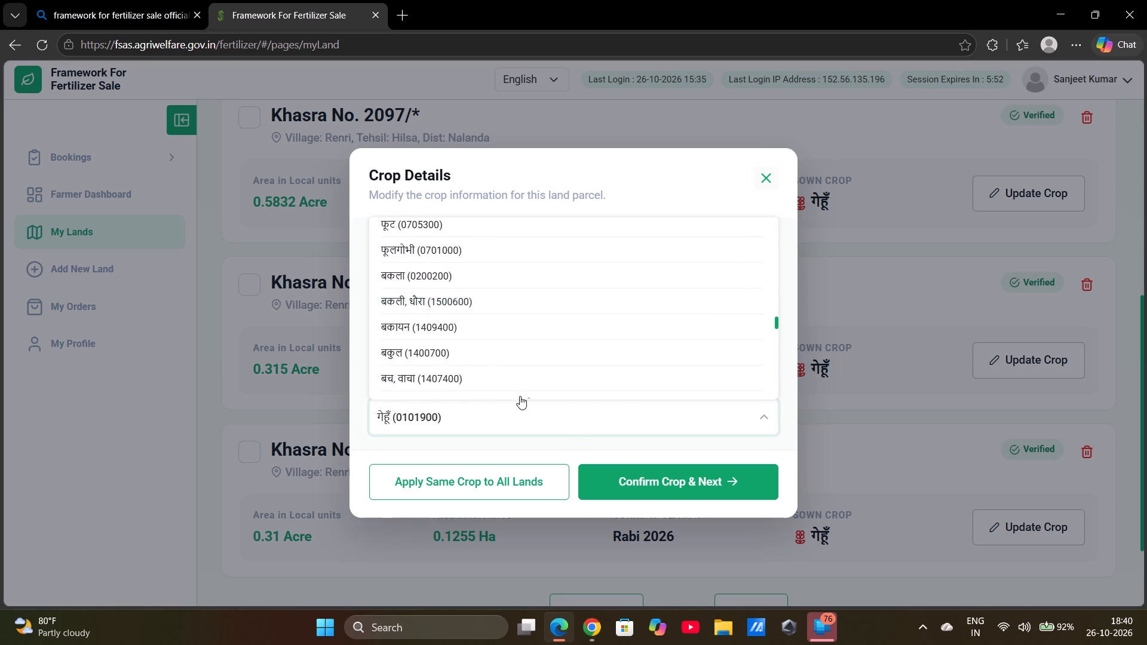
pyautogui.scroll(2, 520, 396)
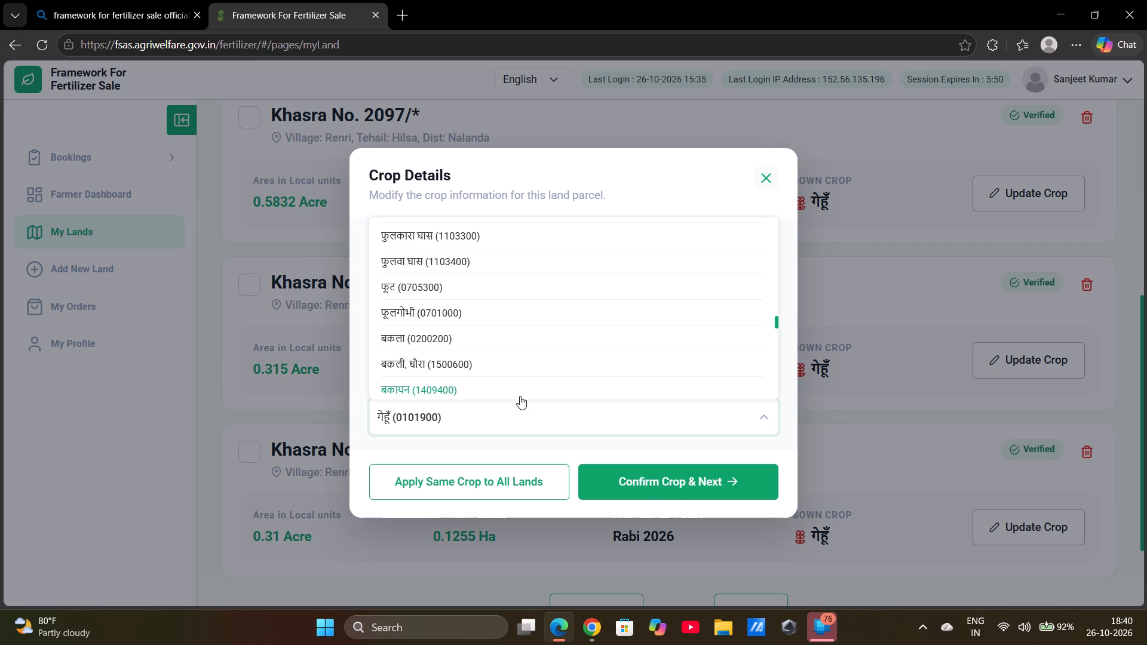
pyautogui.scroll(1, 520, 396)
pyautogui.scroll(-2, 520, 396)
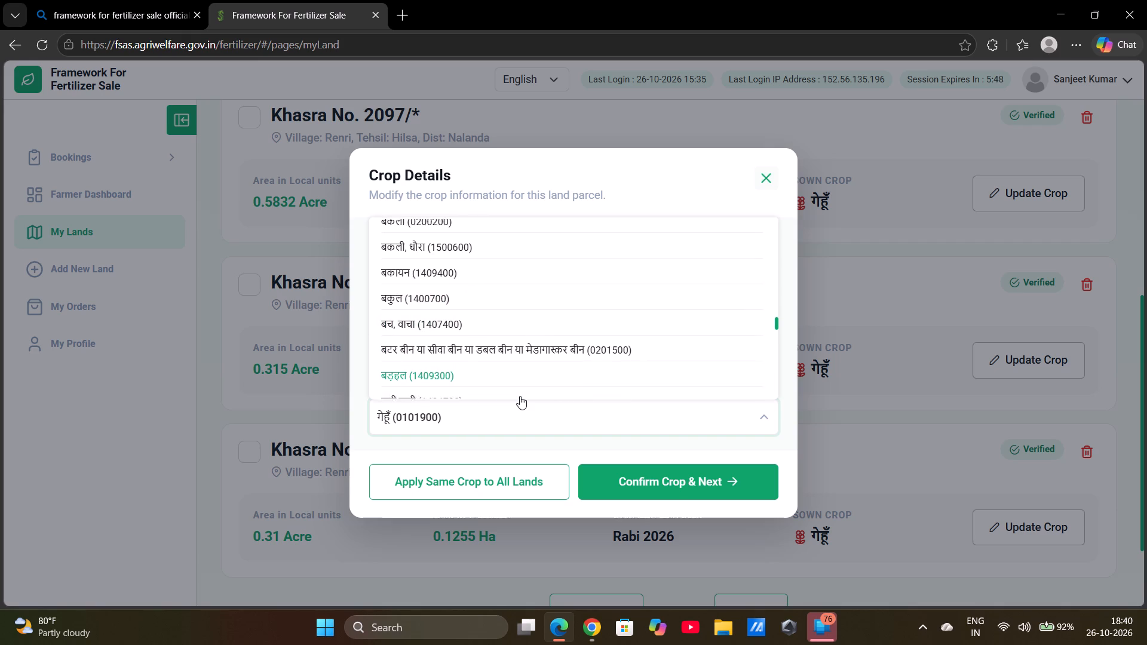
pyautogui.scroll(-2, 520, 396)
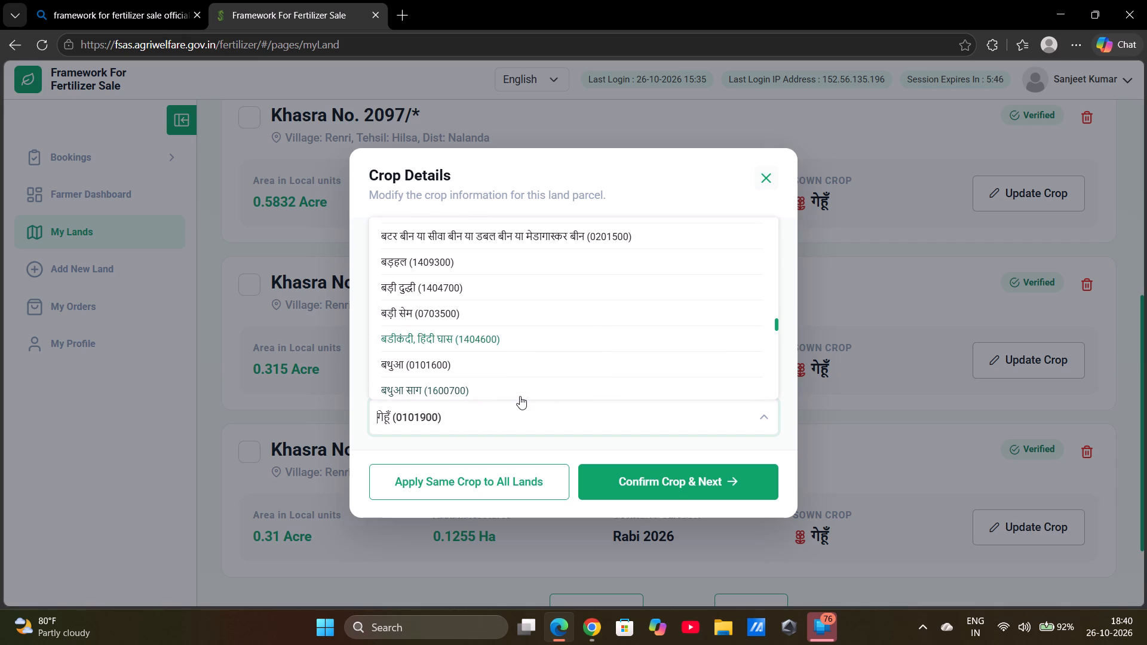
pyautogui.scroll(-2, 520, 396)
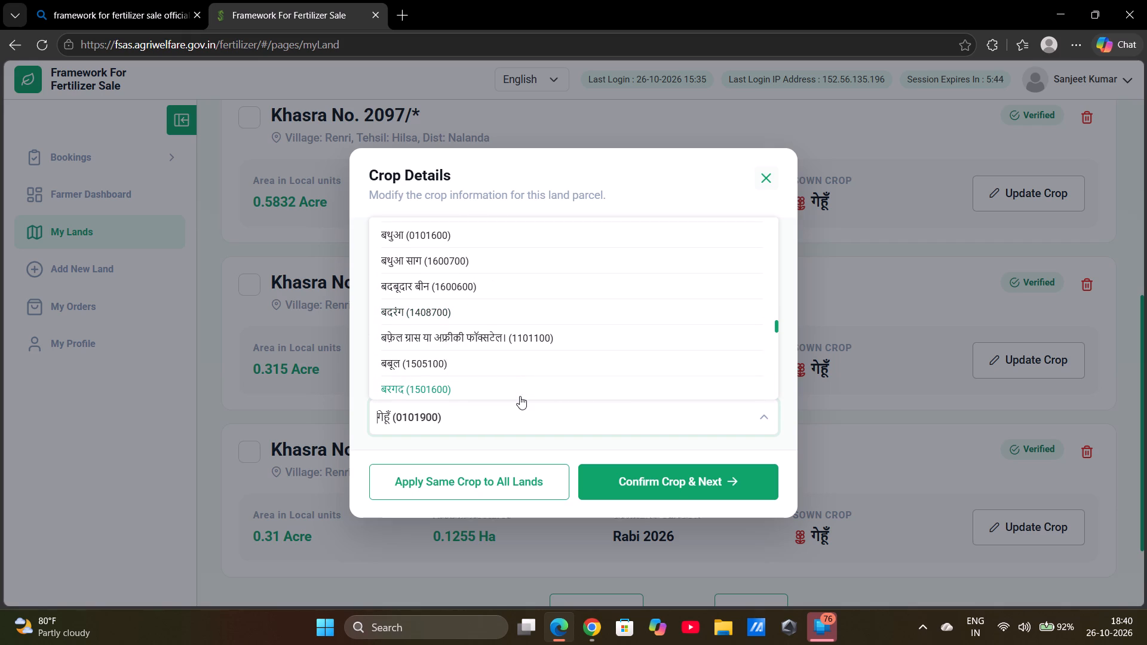
pyautogui.scroll(-1, 520, 396)
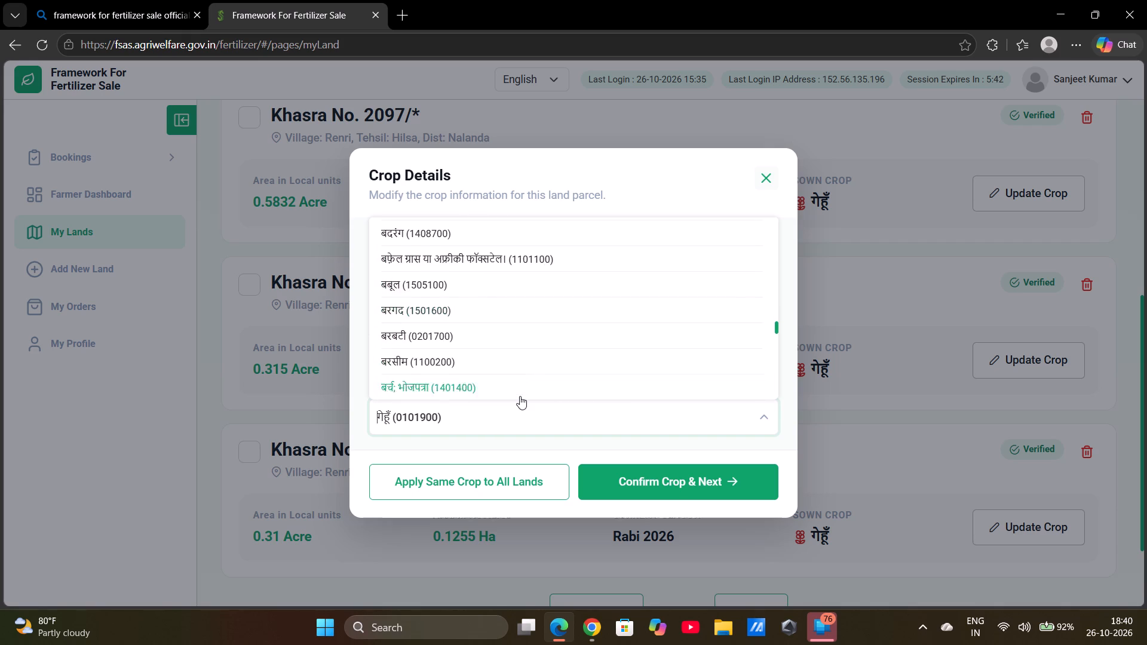
pyautogui.scroll(-3, 520, 396)
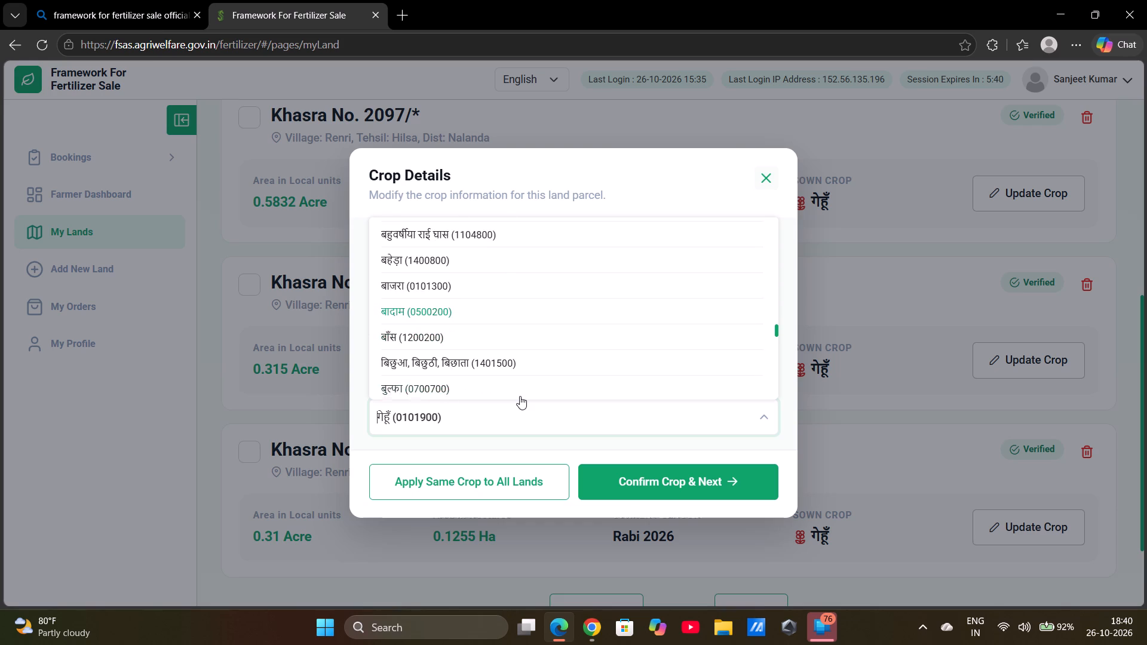
pyautogui.scroll(-1, 520, 396)
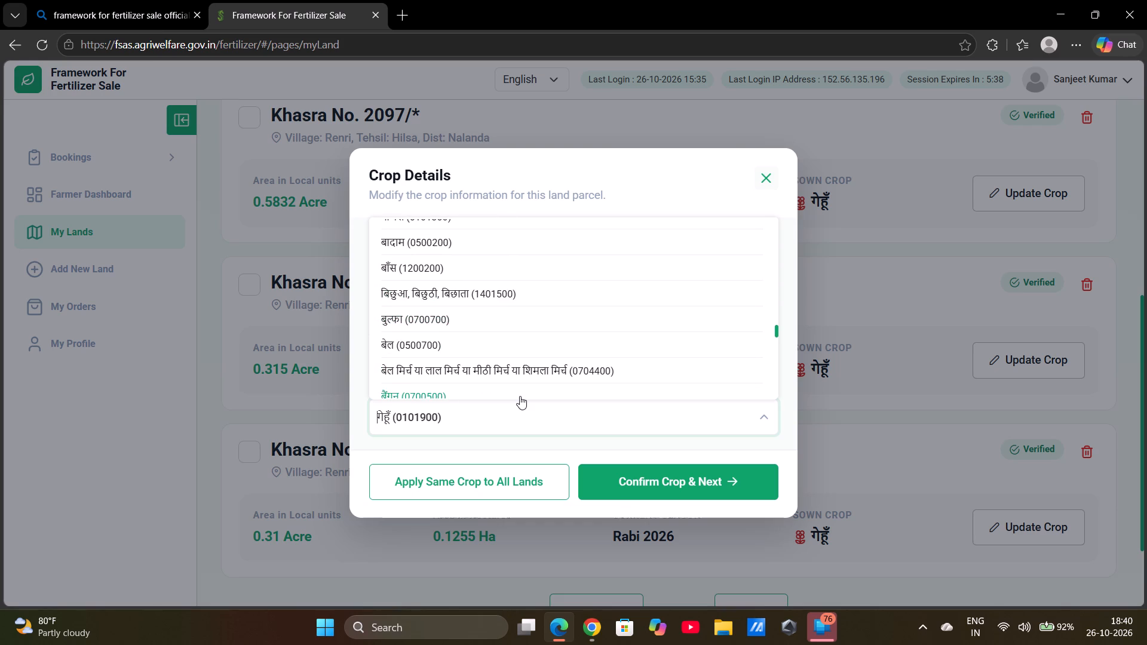
pyautogui.scroll(-2, 520, 396)
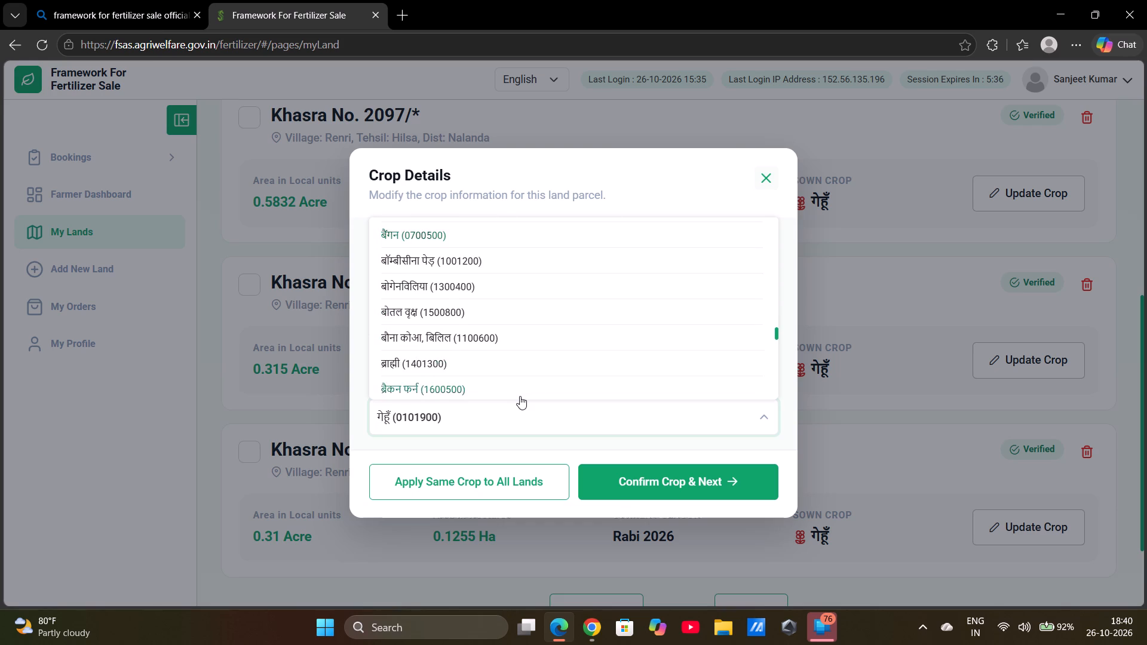
# Set the crop of plot Khasra No. 2015 to भारतीय सरसों (0800500) and save it for that plot only.
pyautogui.scroll(-4, 520, 396)
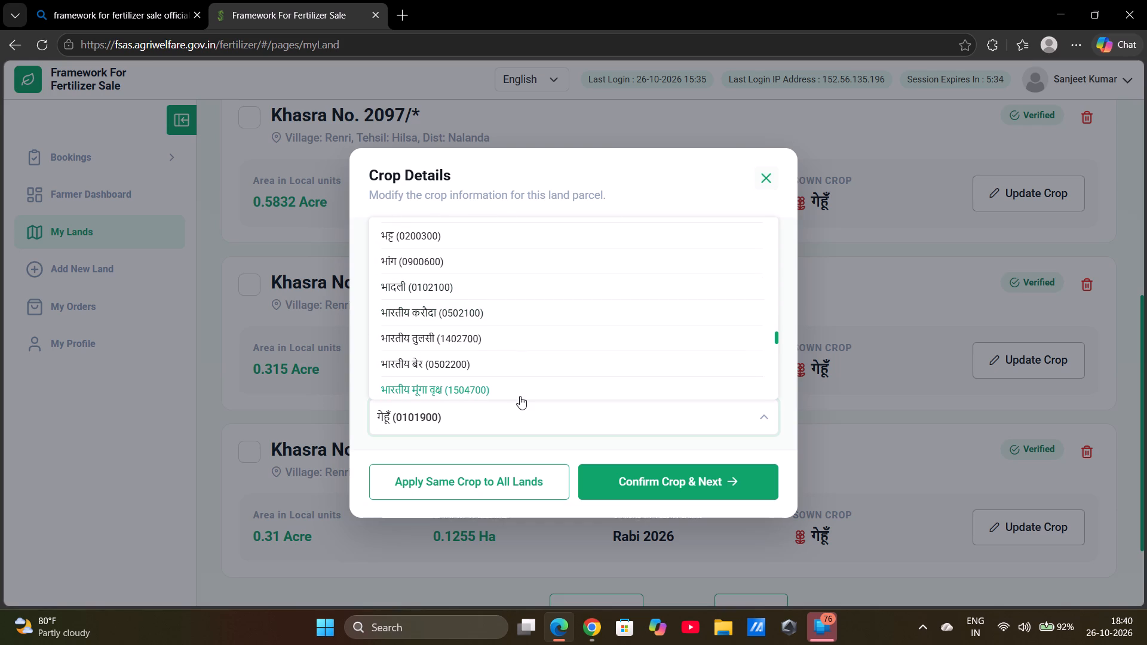
pyautogui.scroll(-1, 520, 396)
pyautogui.click(464, 338)
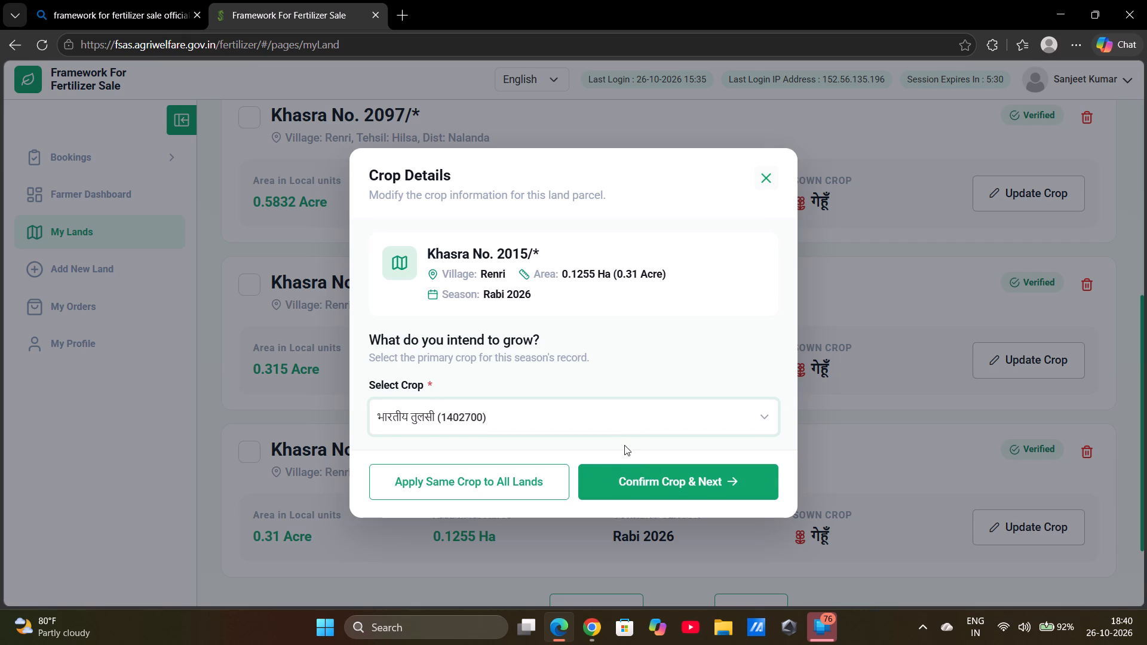
pyautogui.click(603, 416)
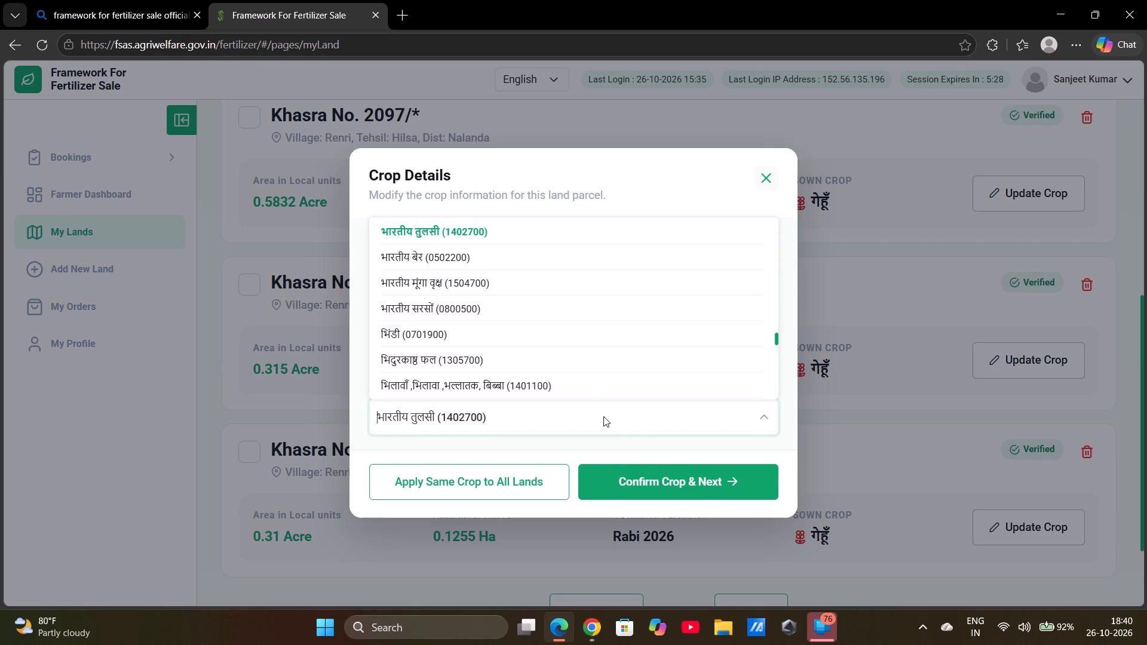
pyautogui.click(472, 316)
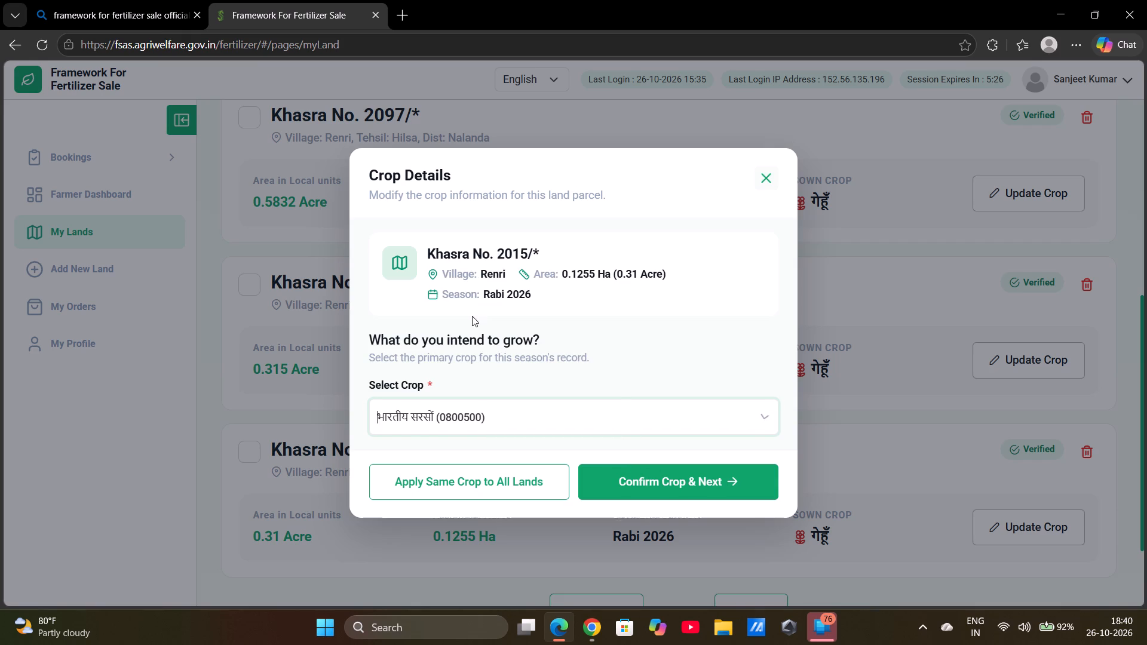
pyautogui.click(671, 481)
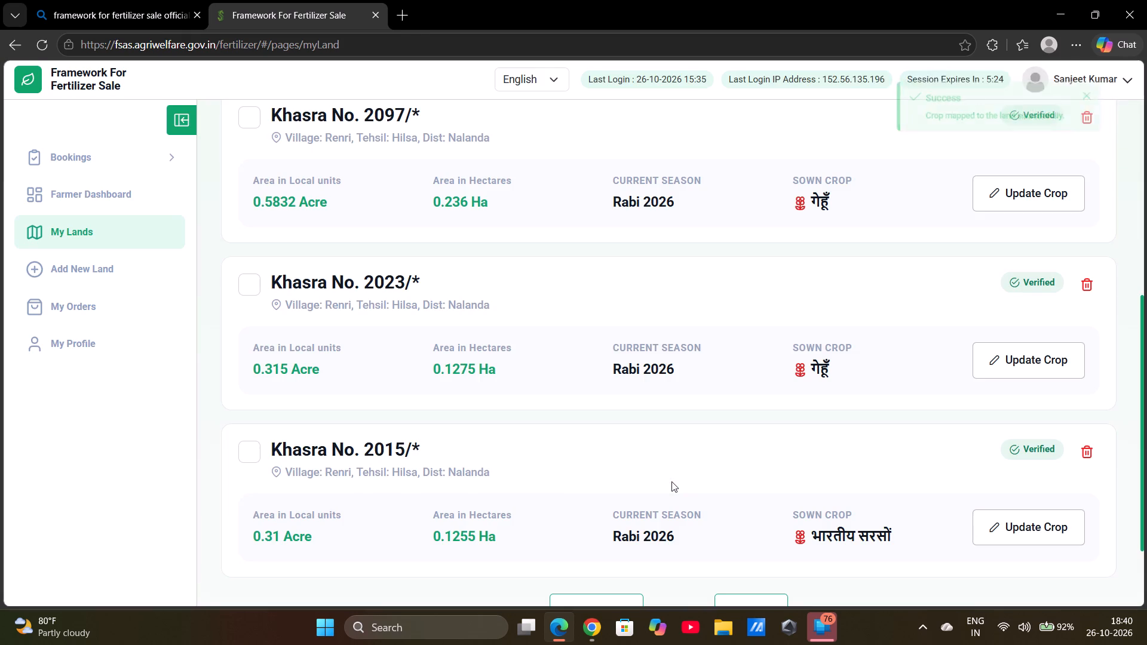
pyautogui.scroll(-6, 671, 481)
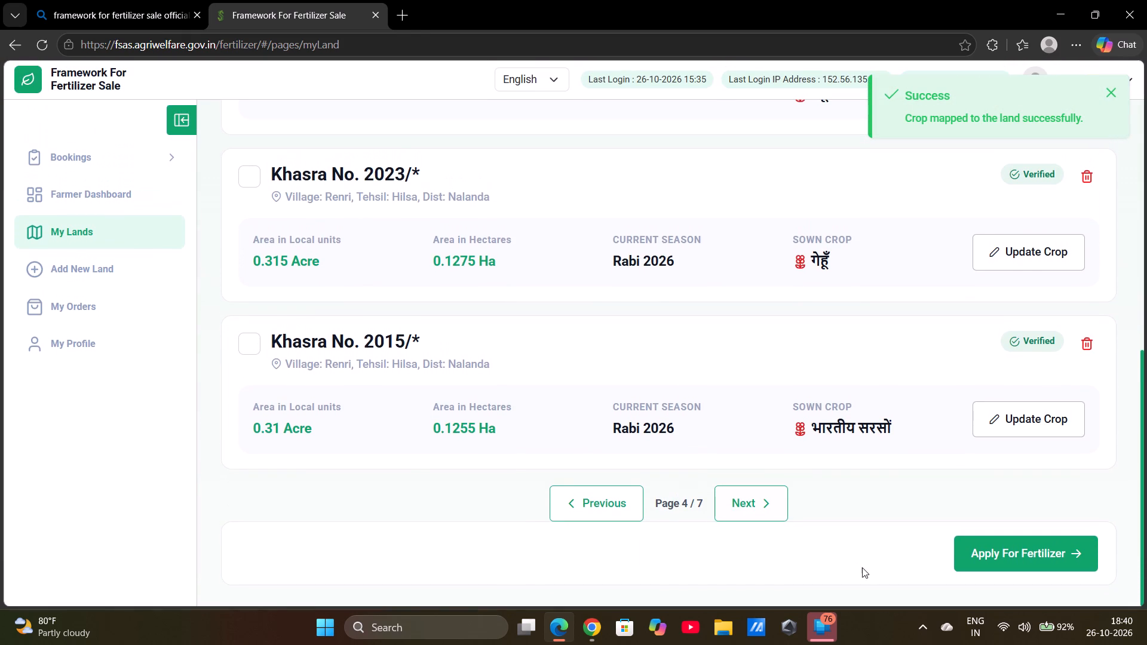
# Select all lands in Renri village and start the fertilizer application for them.
pyautogui.scroll(9, 343, 312)
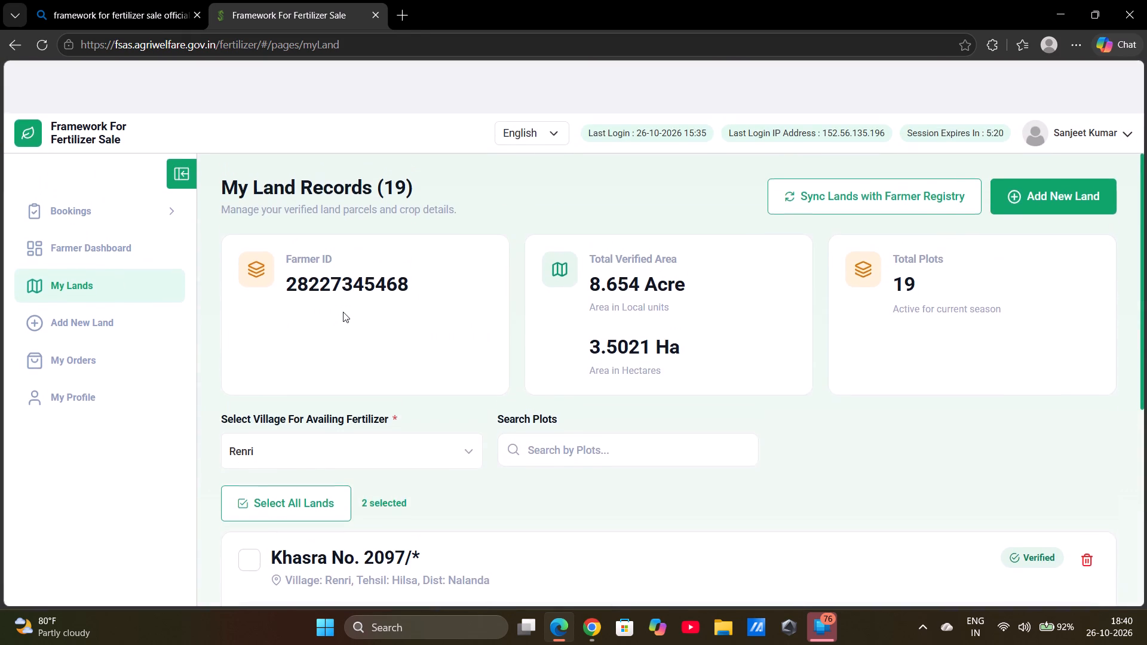
pyautogui.click(245, 458)
pyautogui.scroll(-5, 245, 458)
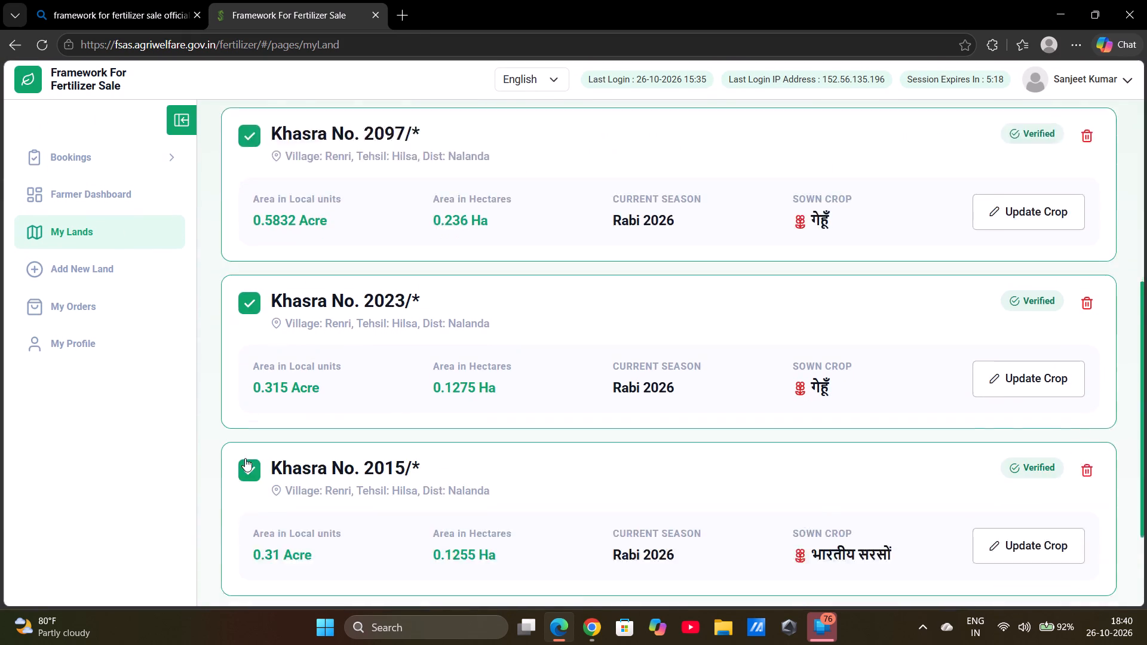
pyautogui.scroll(-3, 245, 458)
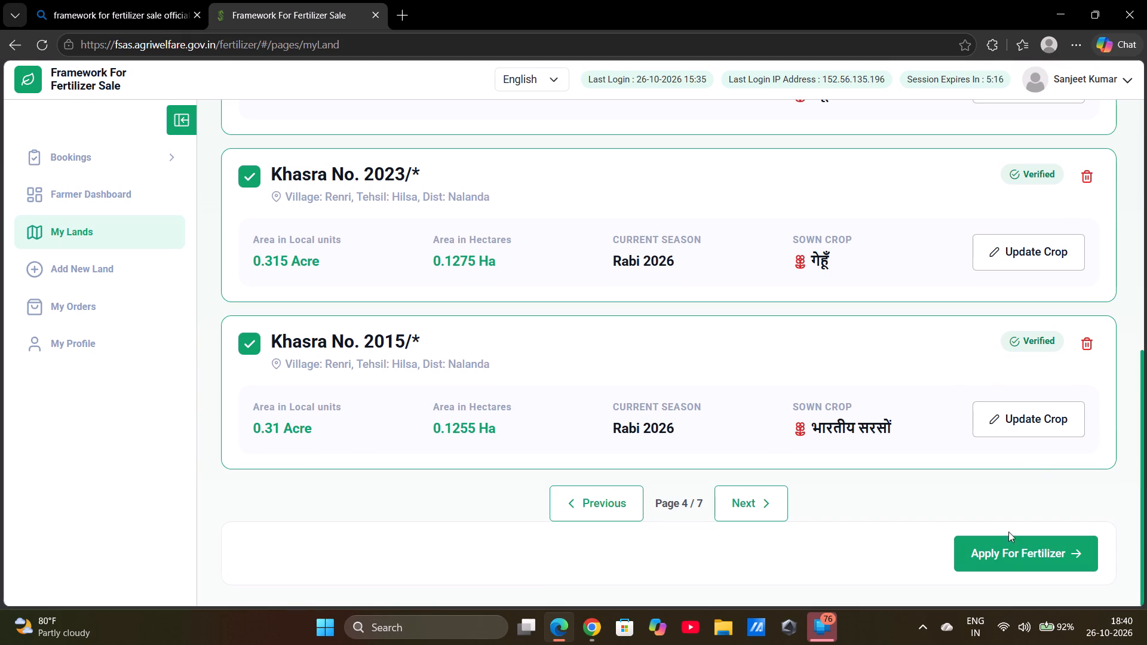
pyautogui.click(1004, 545)
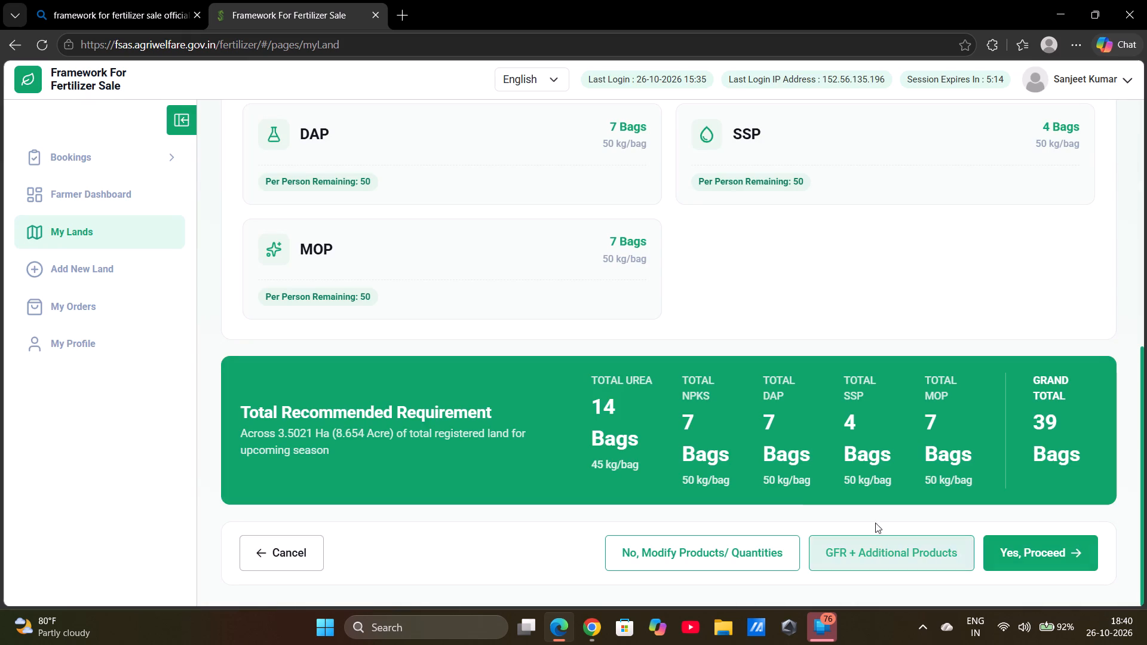
# Choose to modify the recommended products and add Neem Coated Urea(45 Kg) from the Urea group with 10 bags.
pyautogui.scroll(-1, 756, 454)
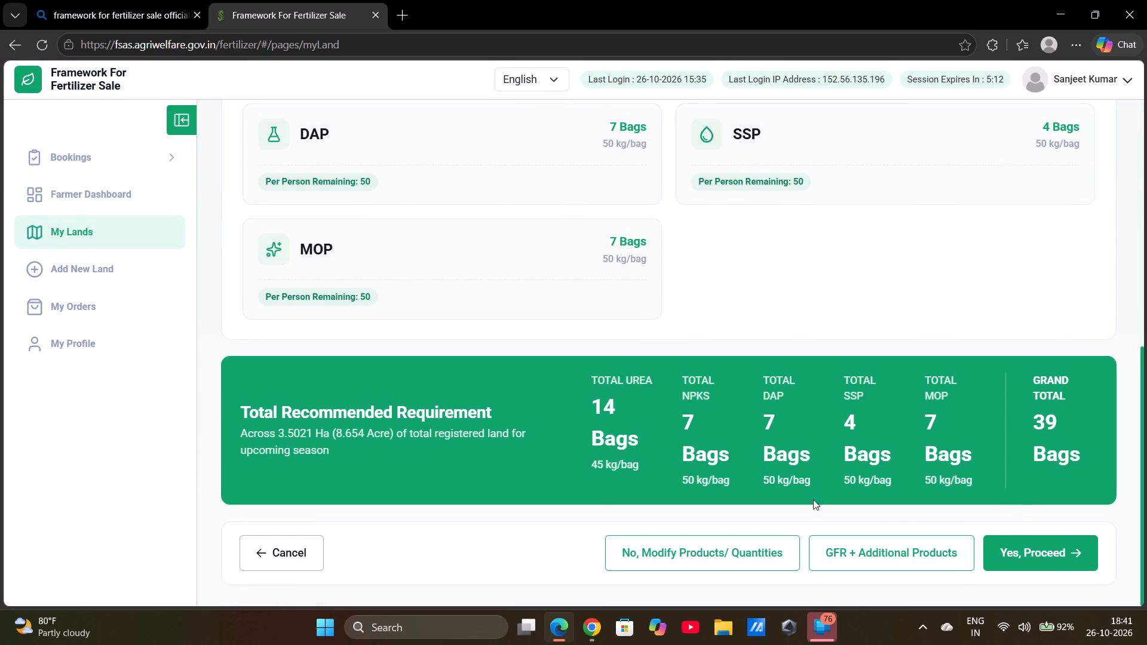
pyautogui.click(769, 552)
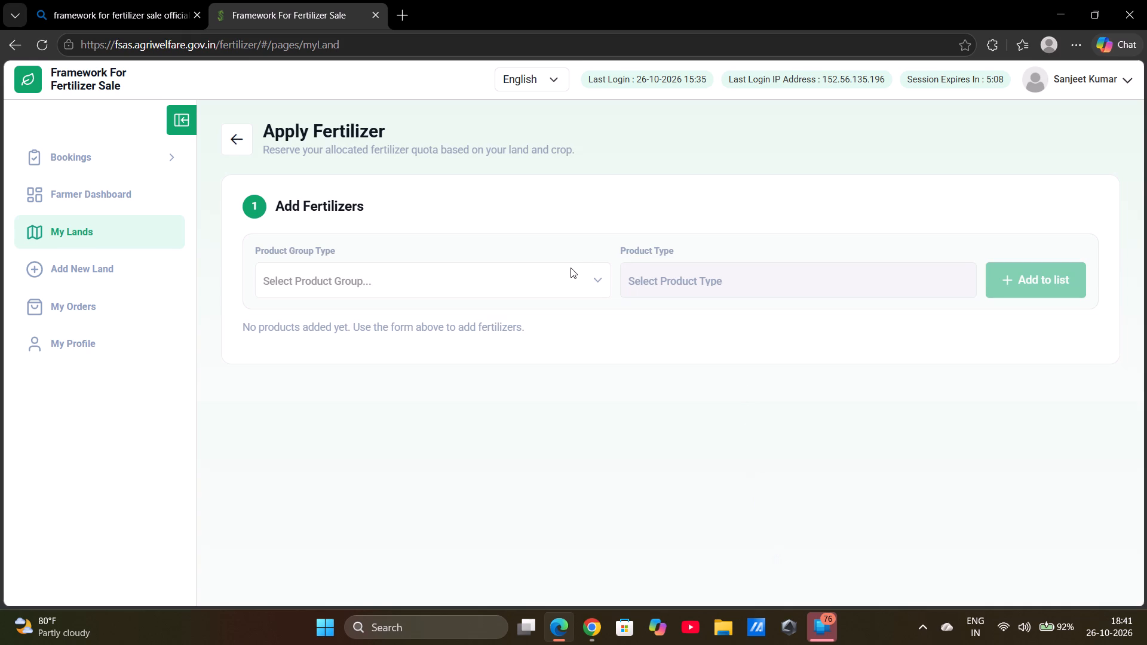
pyautogui.click(571, 268)
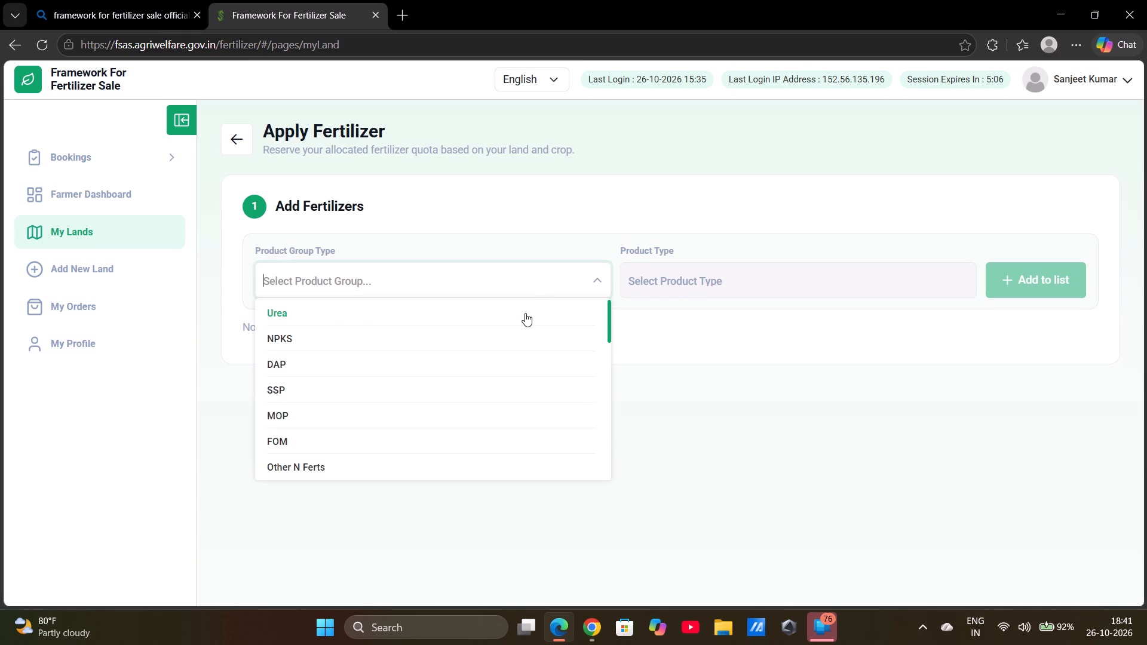
pyautogui.click(452, 309)
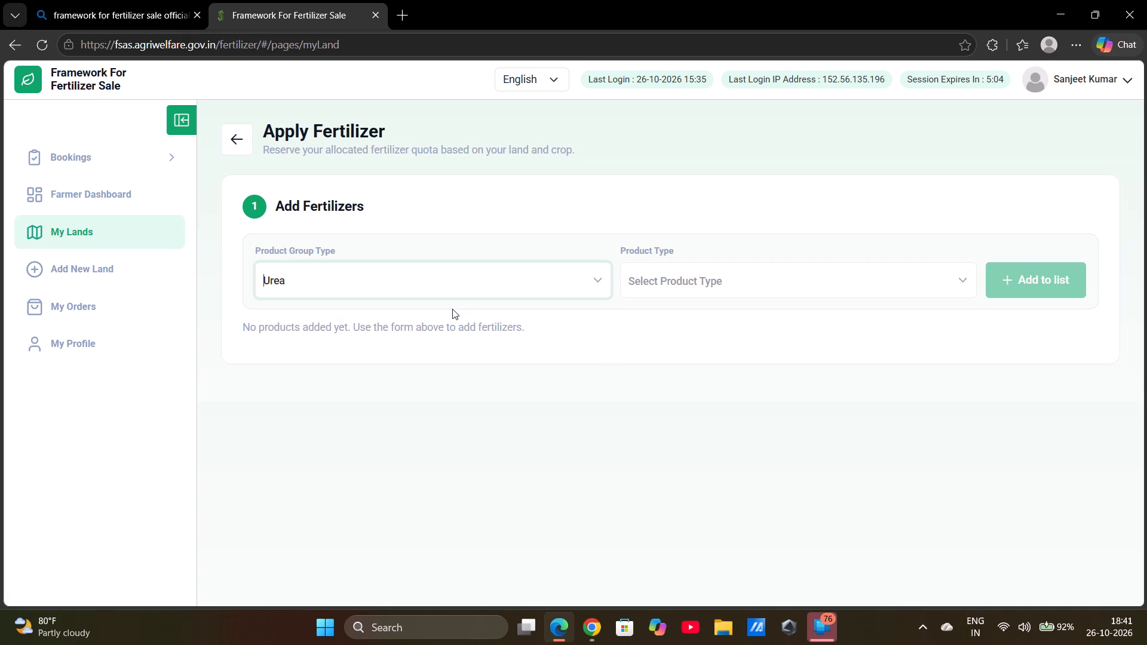
pyautogui.click(741, 277)
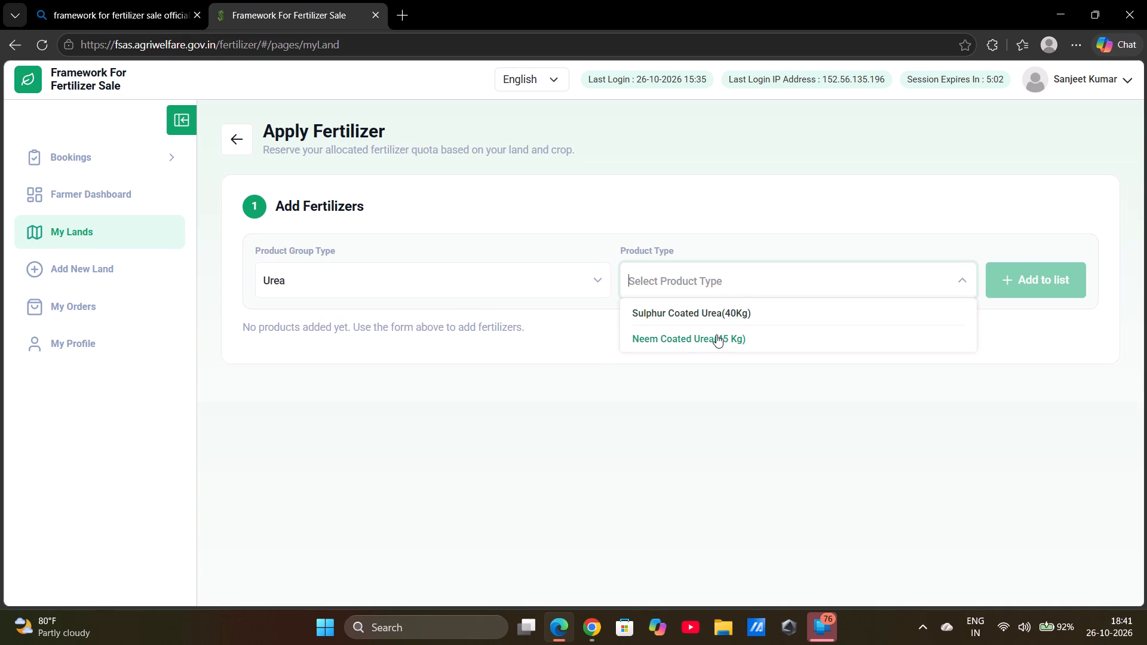
pyautogui.click(716, 336)
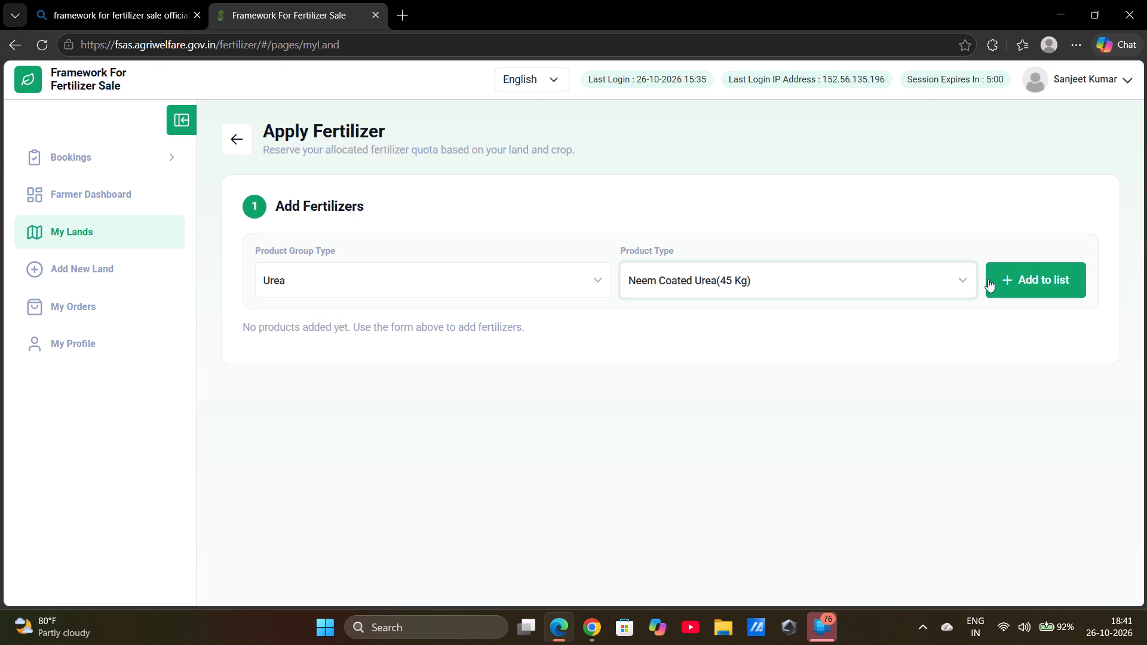
pyautogui.click(1004, 279)
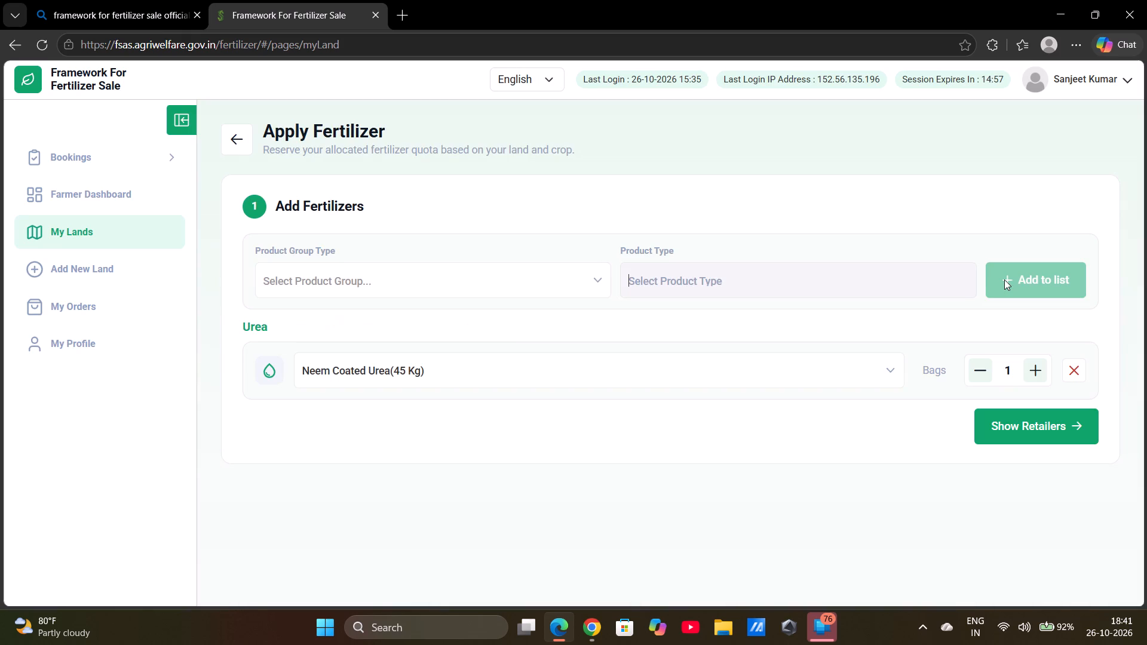
pyautogui.tripleClick(1032, 375)
pyautogui.tripleClick(1032, 375)
pyautogui.click(1032, 375)
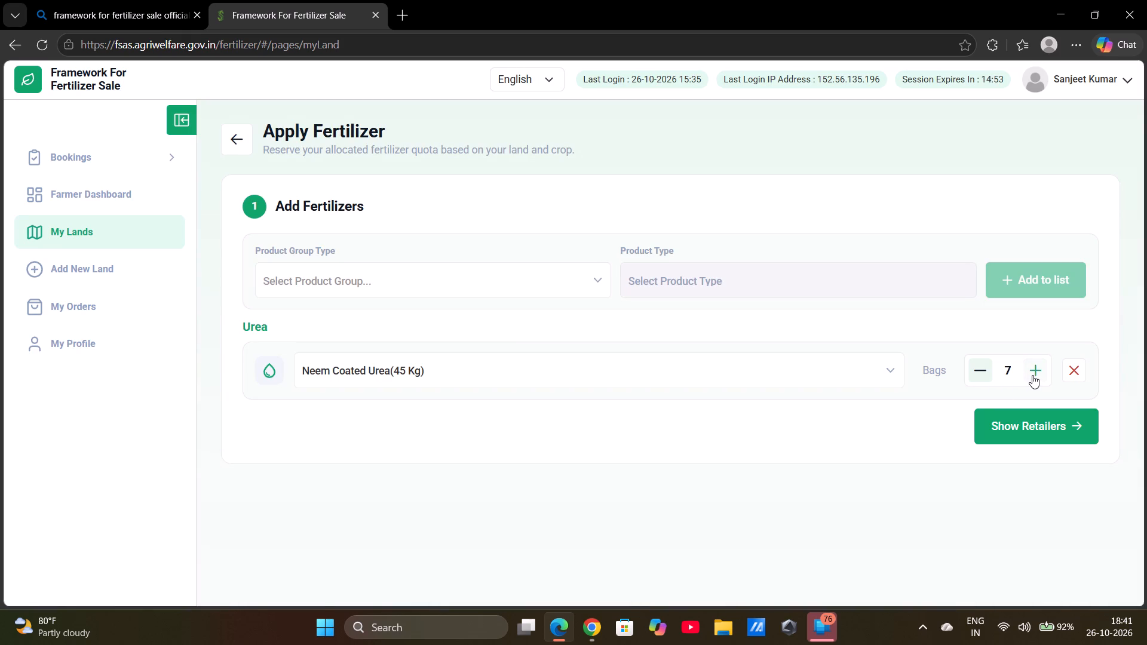
pyautogui.click(1032, 375)
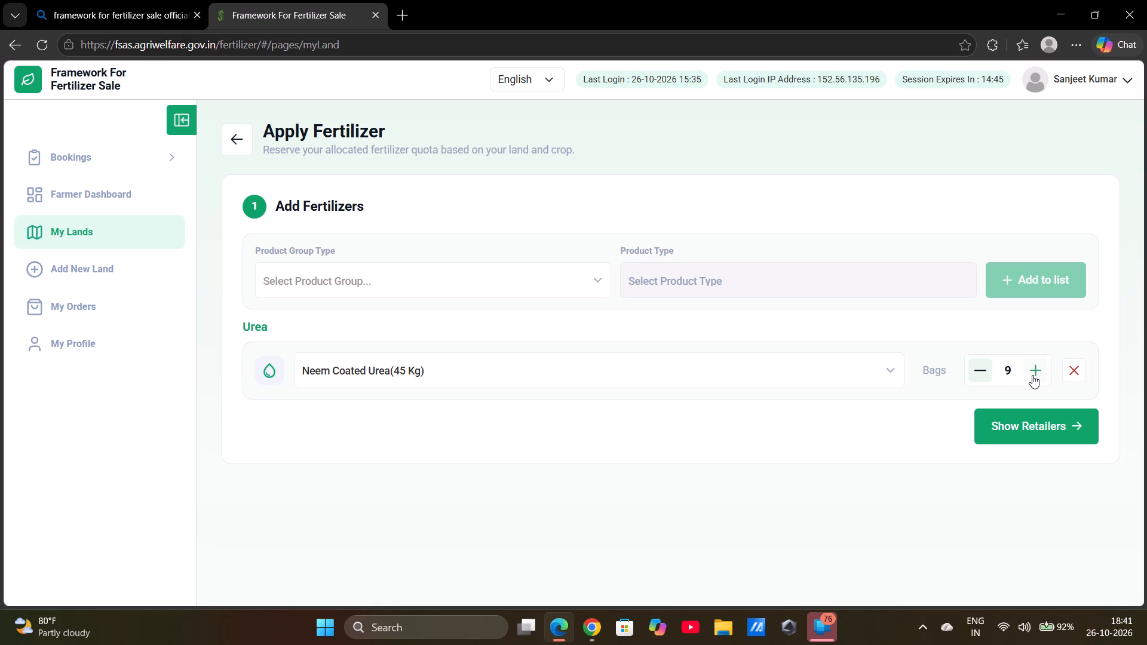
pyautogui.click(1032, 375)
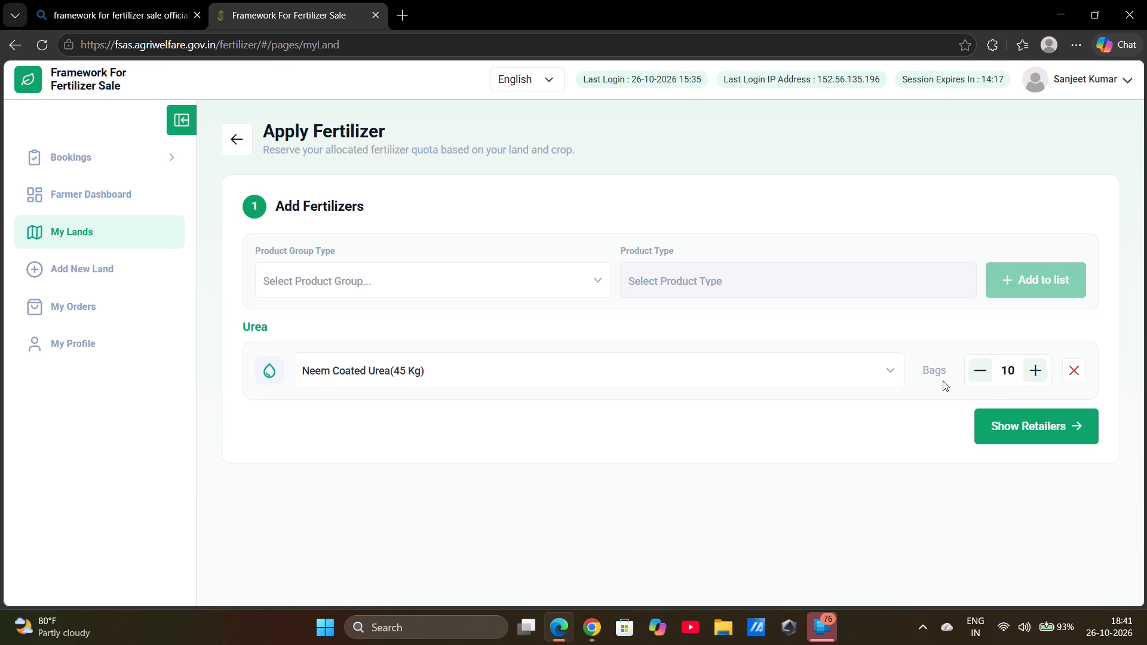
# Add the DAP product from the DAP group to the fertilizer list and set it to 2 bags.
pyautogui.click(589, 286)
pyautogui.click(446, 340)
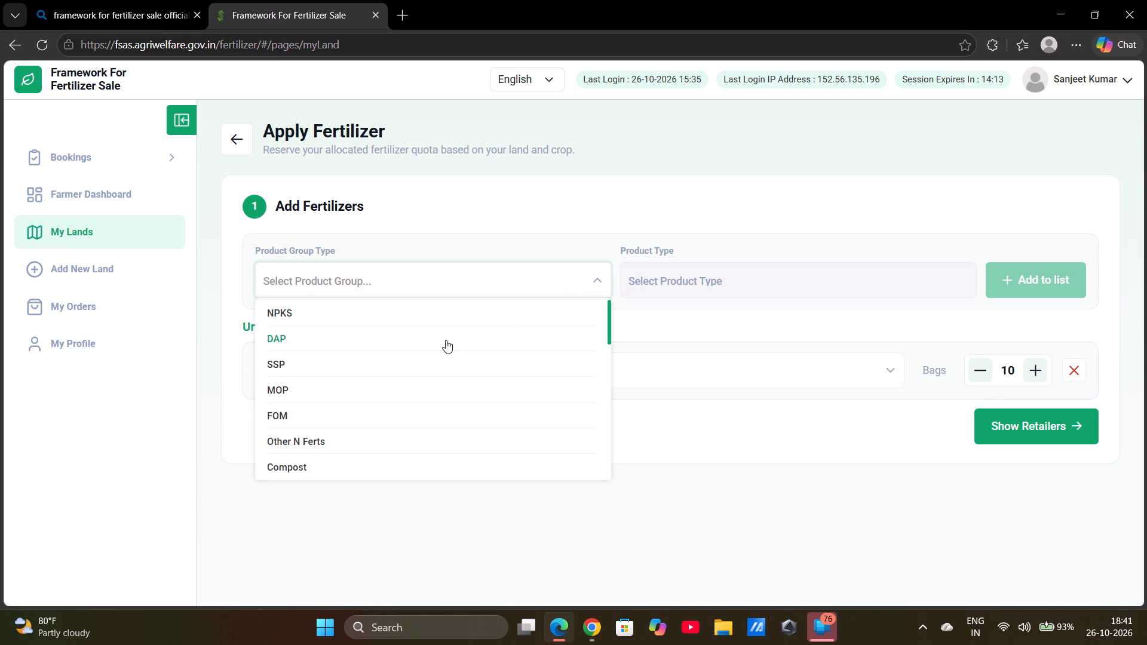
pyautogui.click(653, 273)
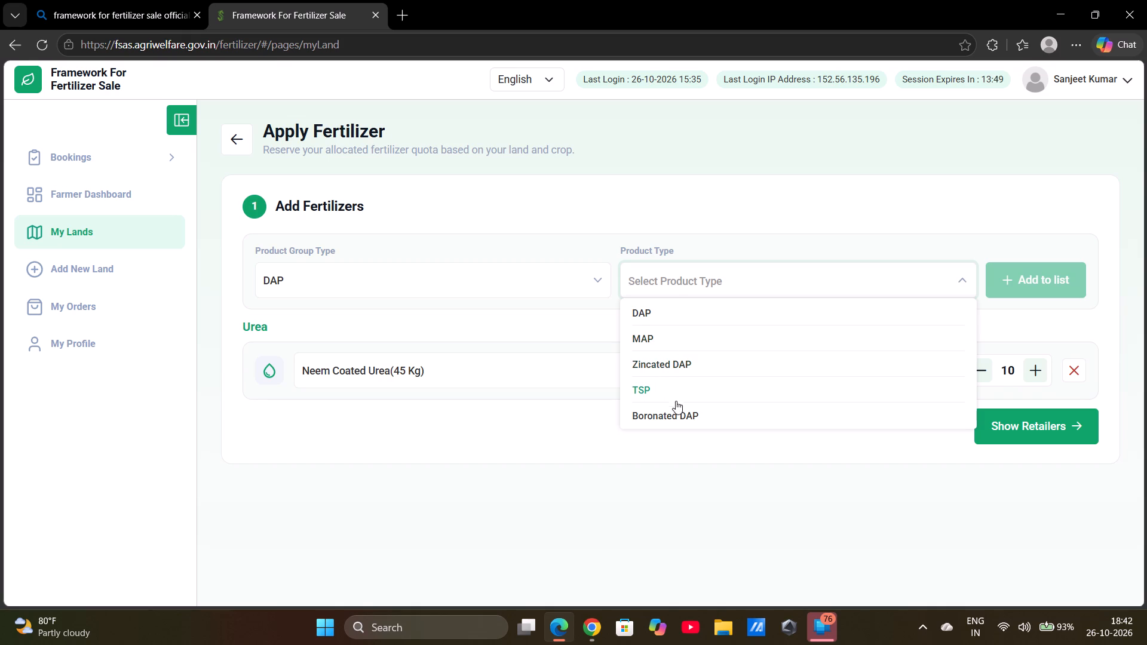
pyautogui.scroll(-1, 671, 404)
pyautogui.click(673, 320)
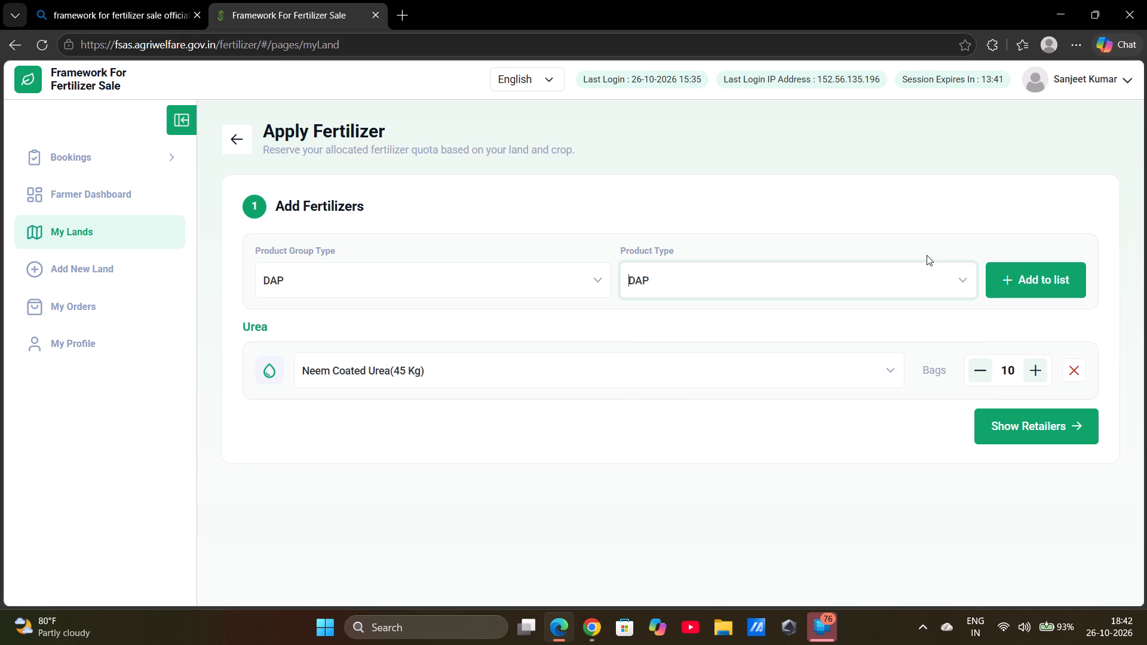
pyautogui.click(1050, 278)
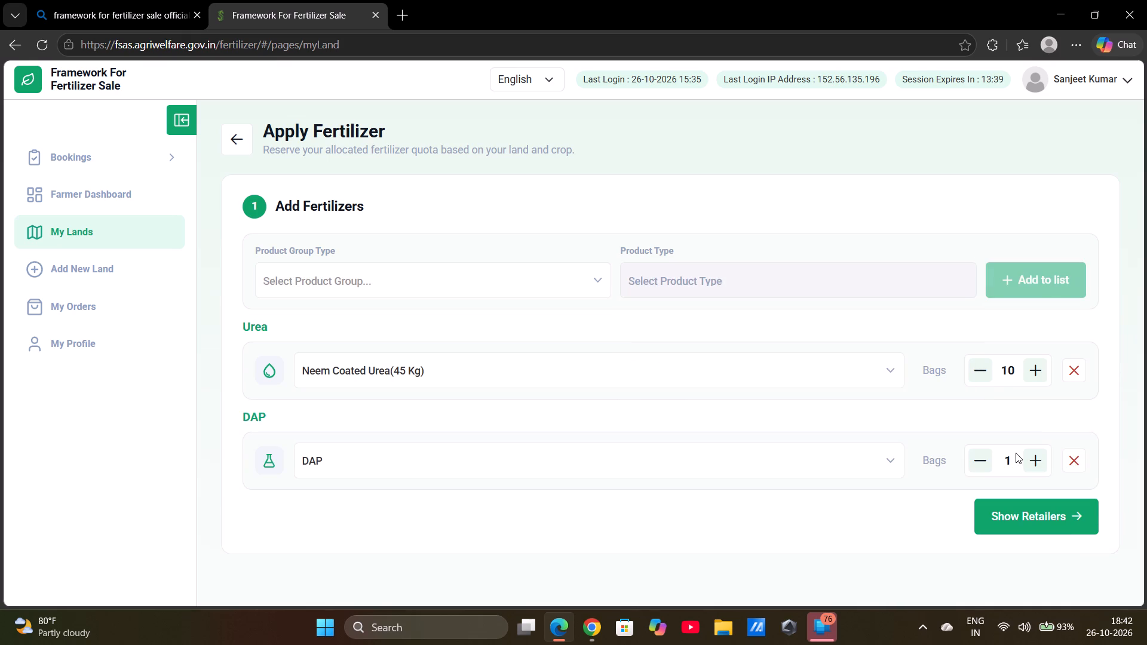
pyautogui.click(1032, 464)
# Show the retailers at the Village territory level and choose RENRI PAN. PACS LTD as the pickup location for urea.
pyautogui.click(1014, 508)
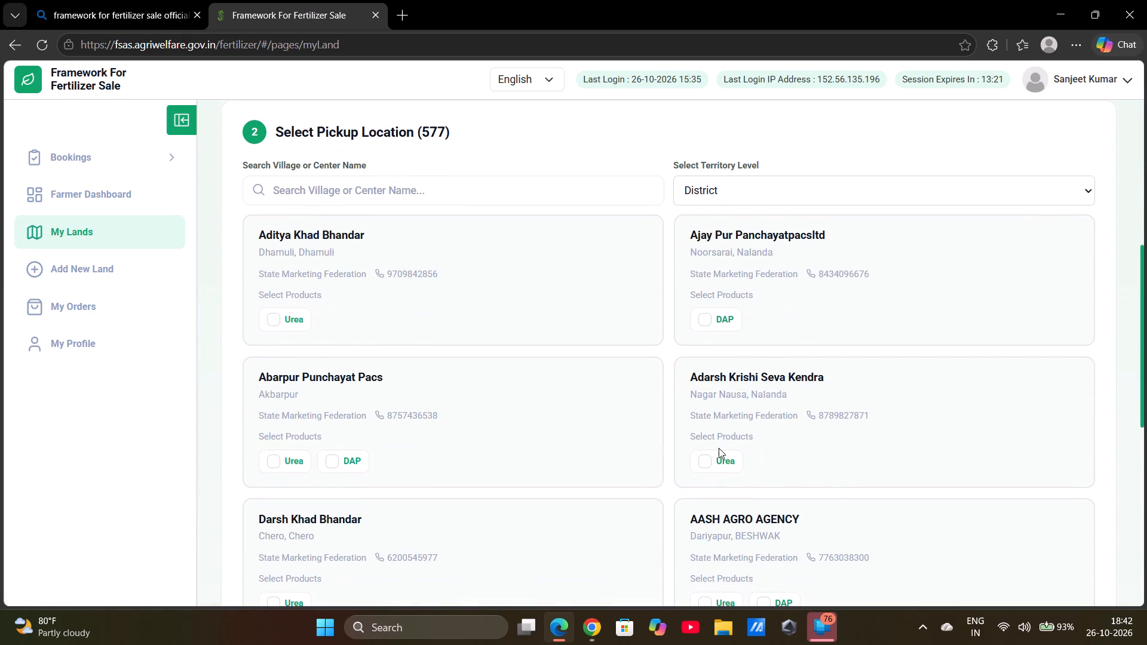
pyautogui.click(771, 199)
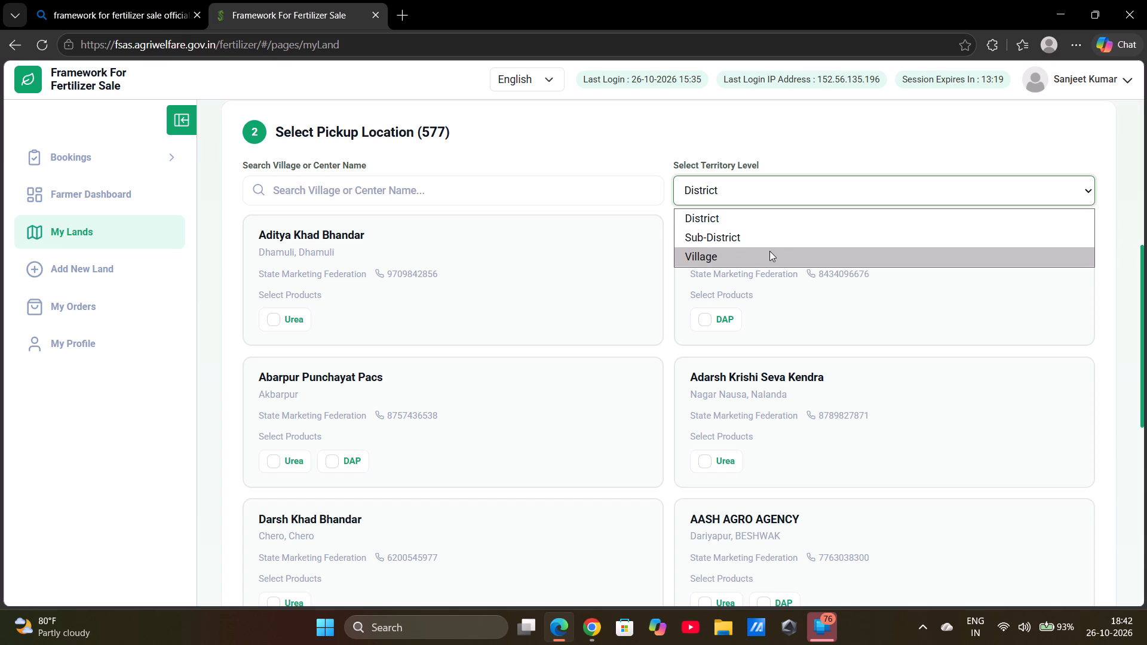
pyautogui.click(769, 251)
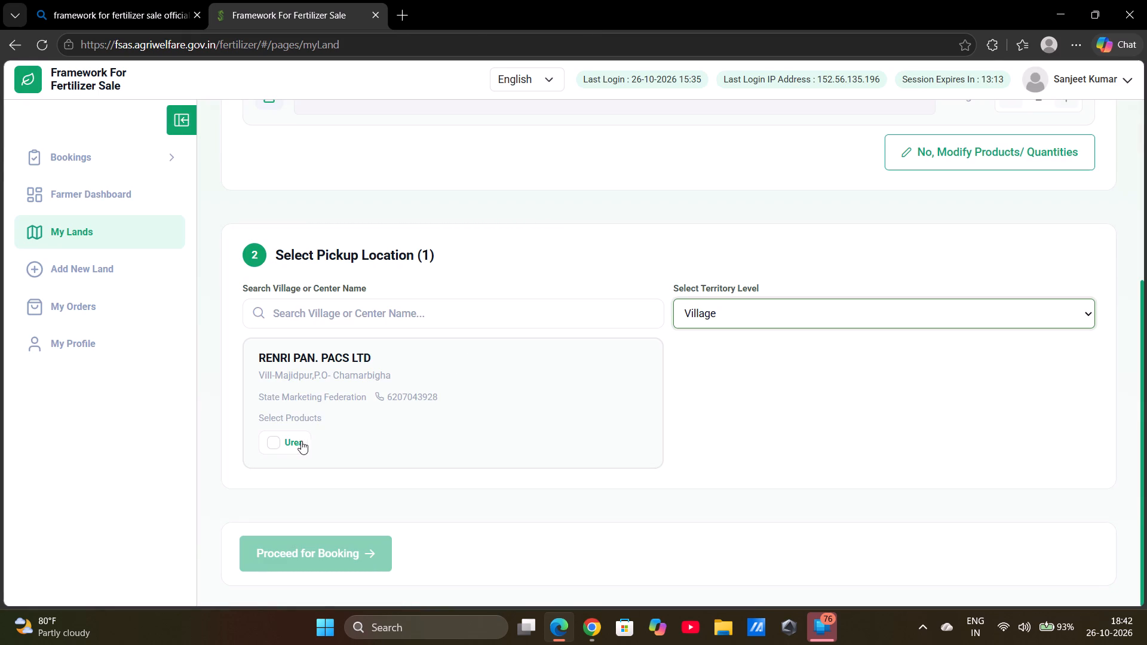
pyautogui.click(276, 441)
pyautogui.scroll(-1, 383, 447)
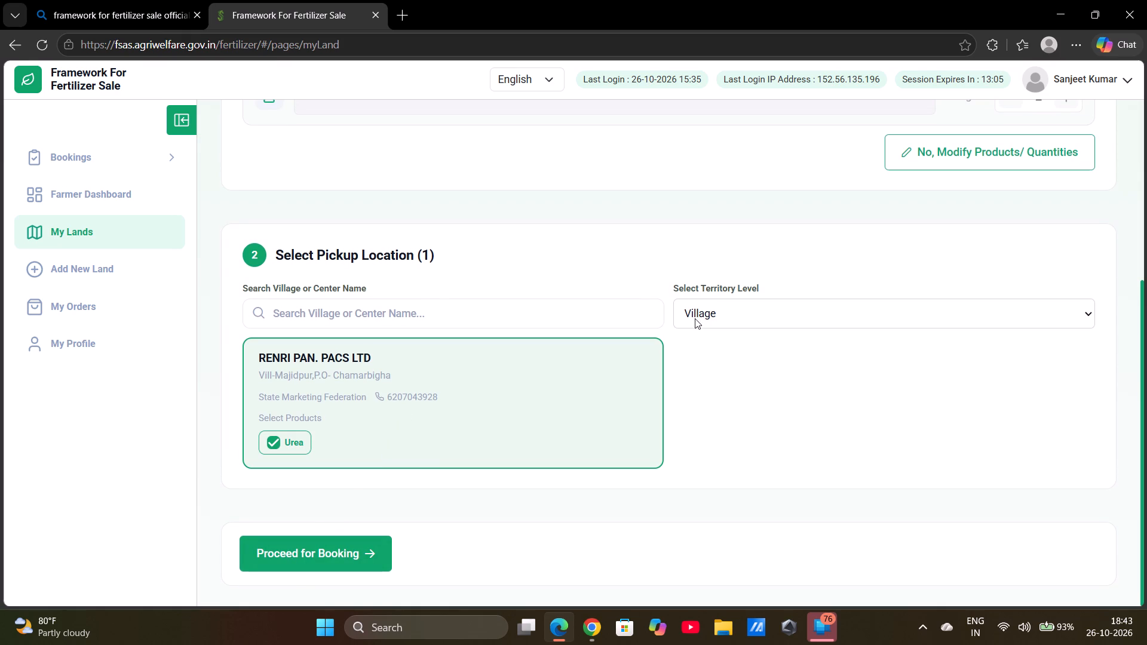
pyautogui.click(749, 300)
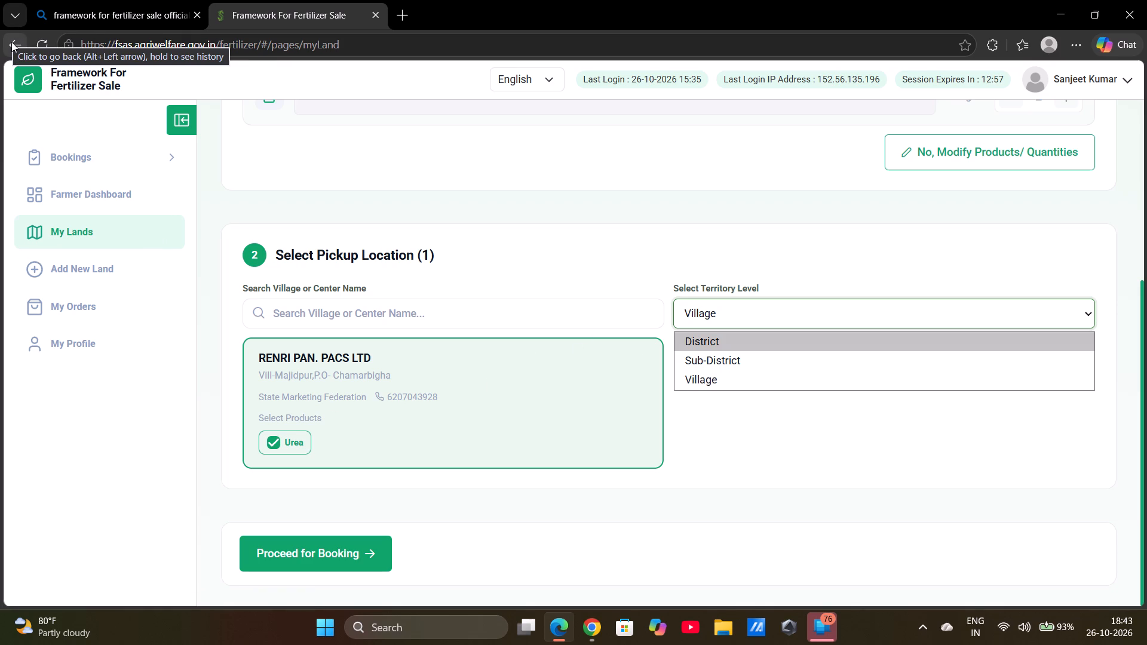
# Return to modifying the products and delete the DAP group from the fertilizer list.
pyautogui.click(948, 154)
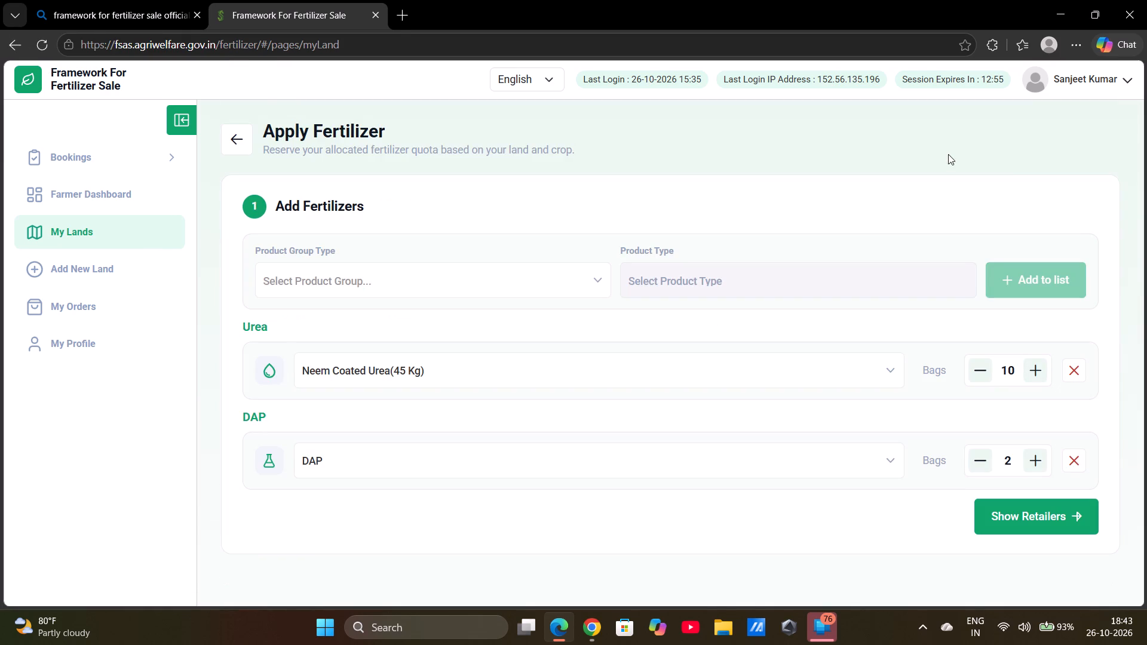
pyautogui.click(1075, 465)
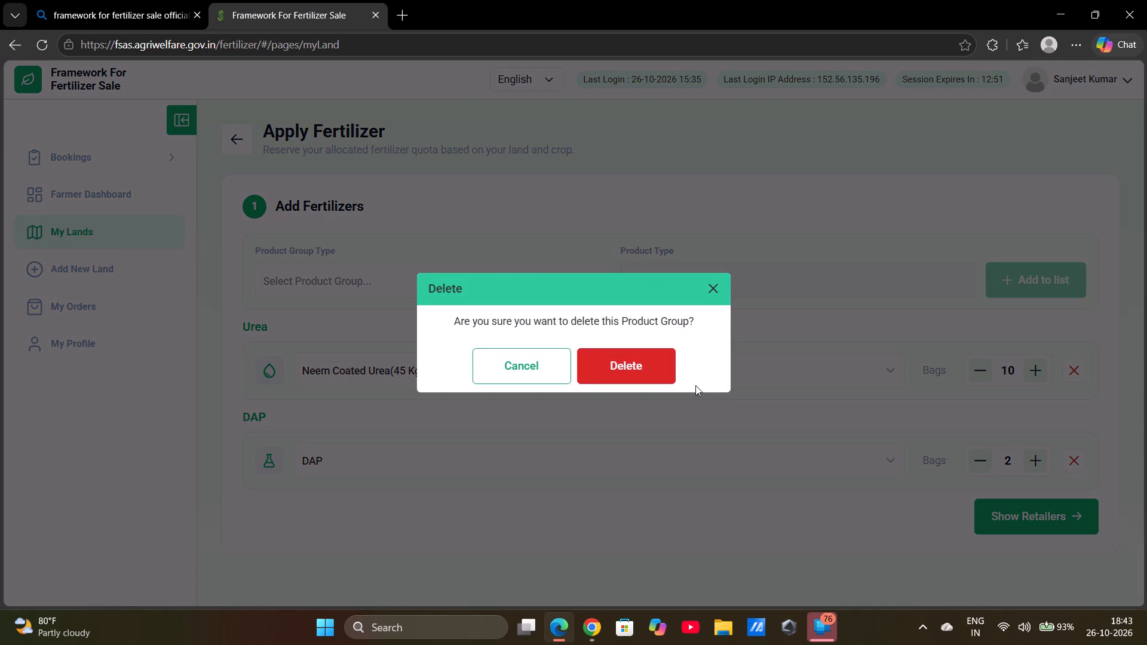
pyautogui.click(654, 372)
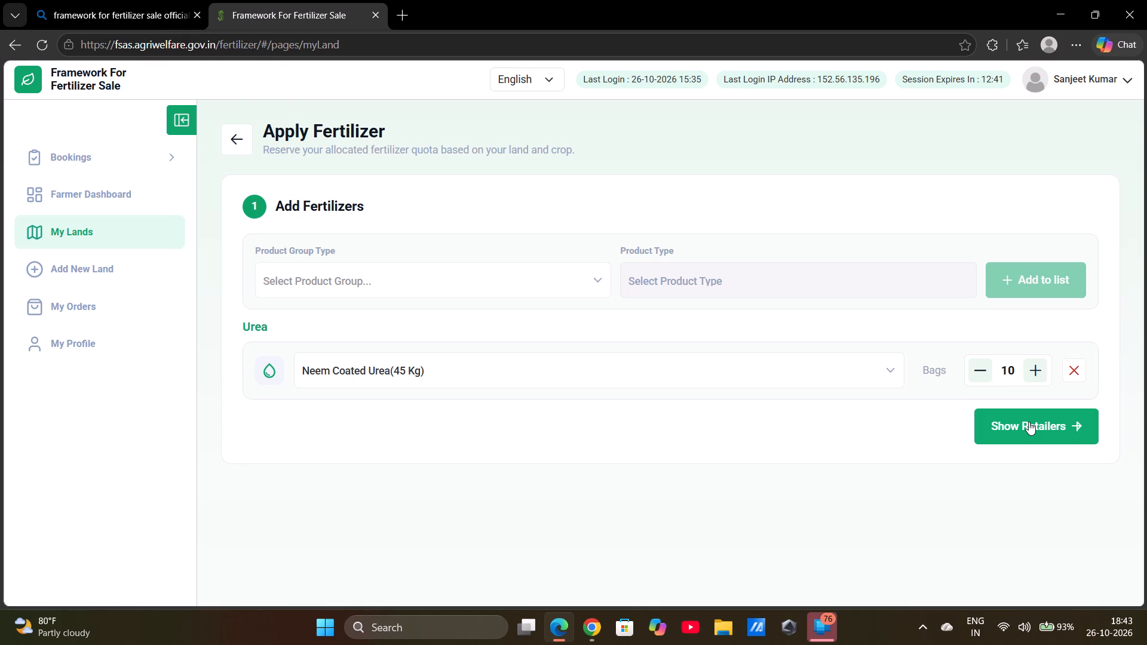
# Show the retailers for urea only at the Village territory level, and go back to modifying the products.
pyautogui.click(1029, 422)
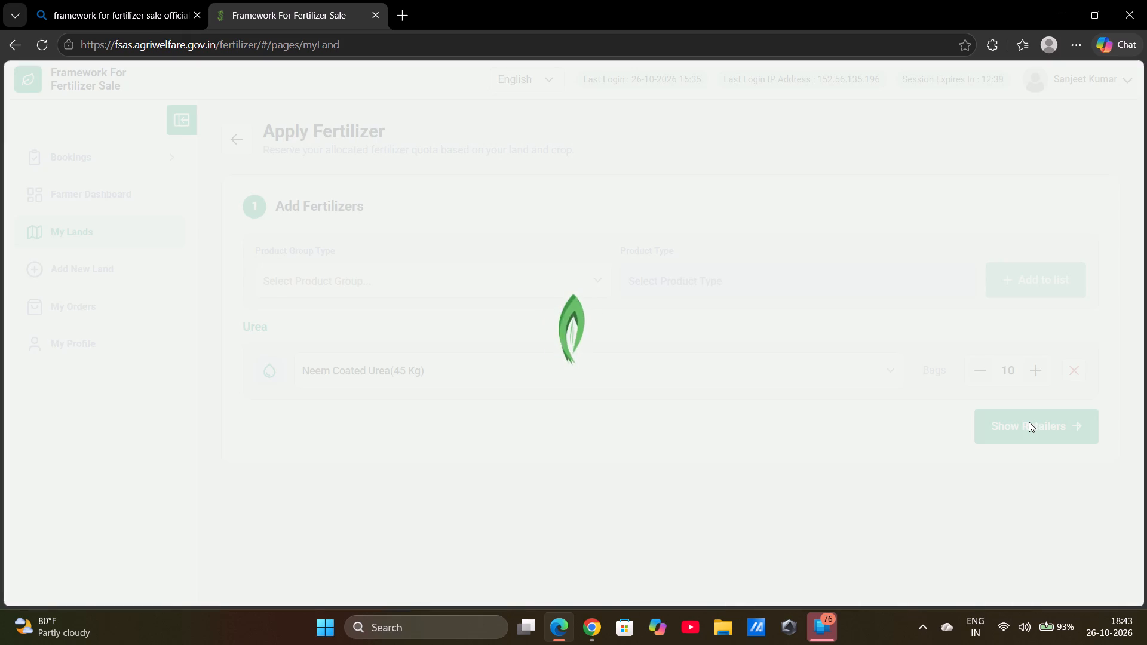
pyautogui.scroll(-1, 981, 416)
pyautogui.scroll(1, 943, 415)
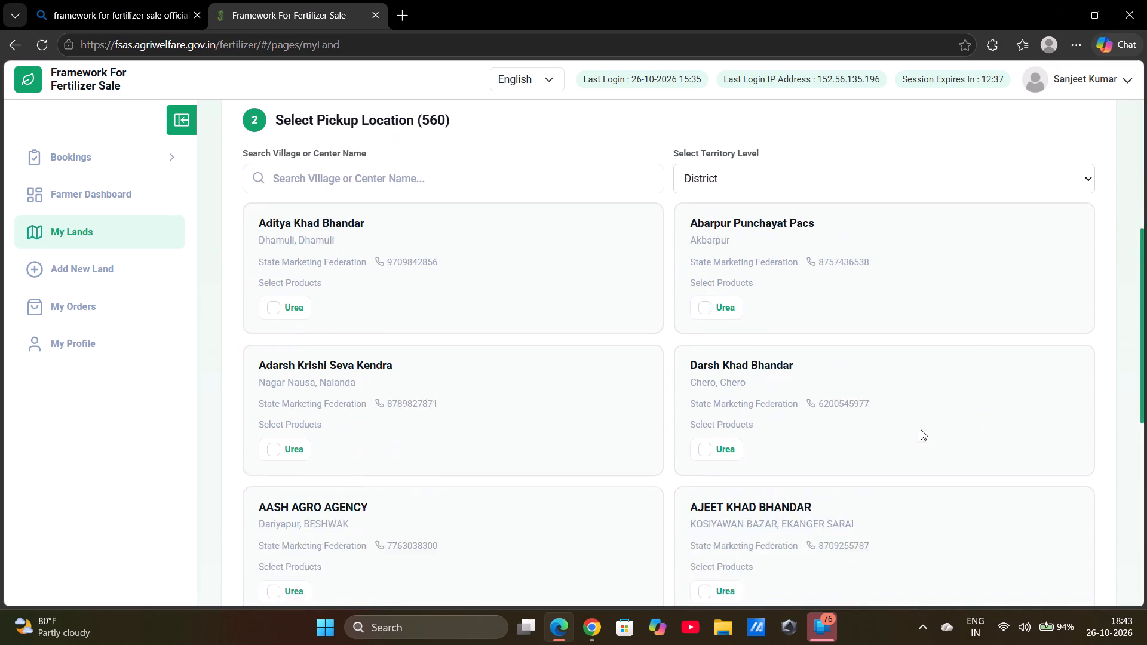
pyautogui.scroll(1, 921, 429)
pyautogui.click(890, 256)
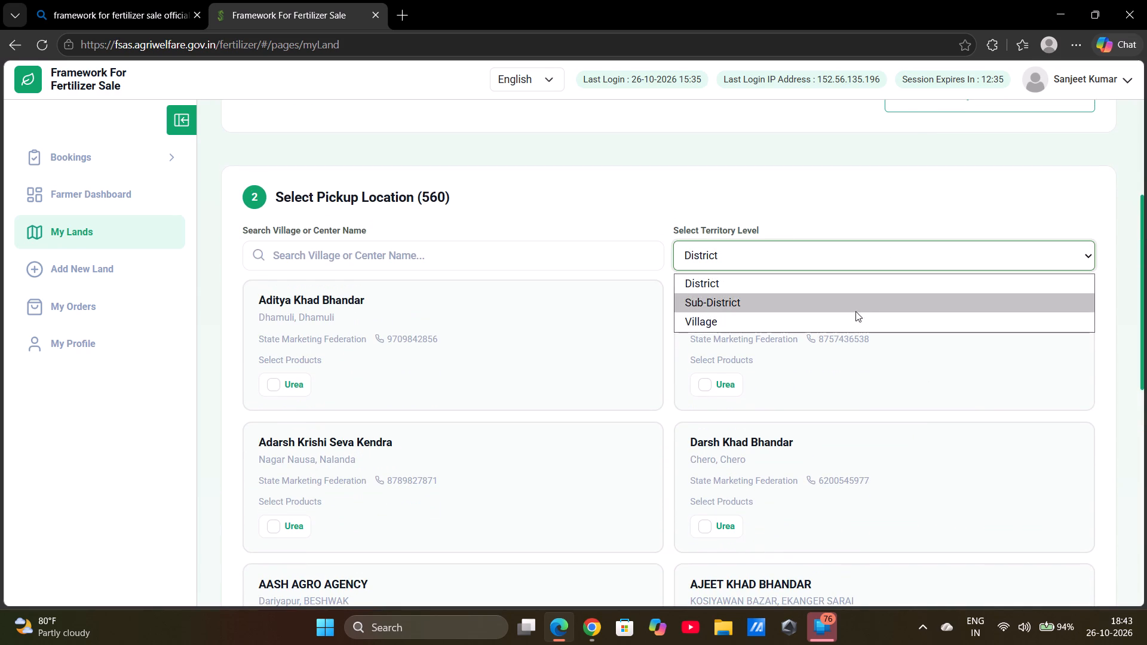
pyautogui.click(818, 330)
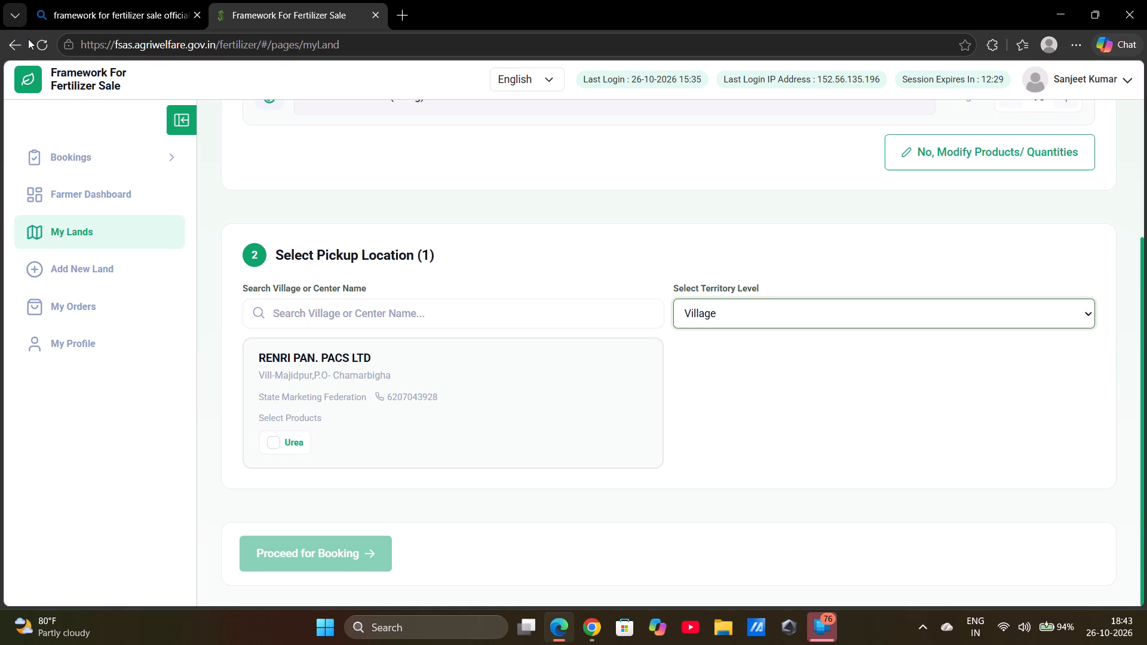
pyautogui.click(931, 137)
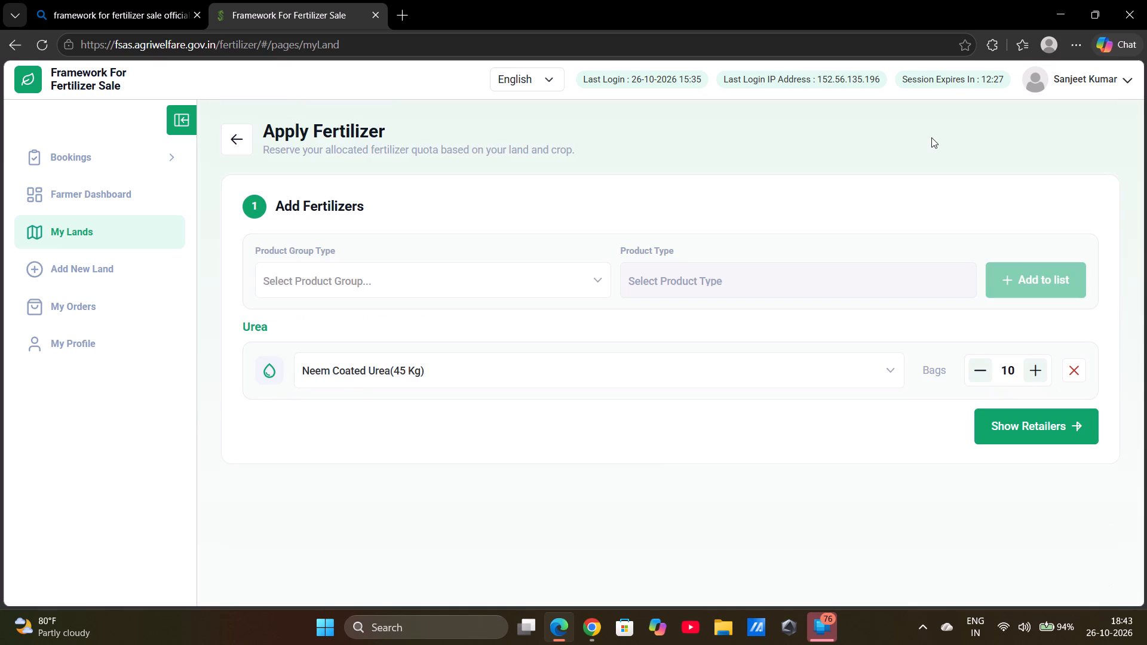
# Show the retailers for the 10 bags of urea and set the territory level to Sub-District.
pyautogui.click(1036, 415)
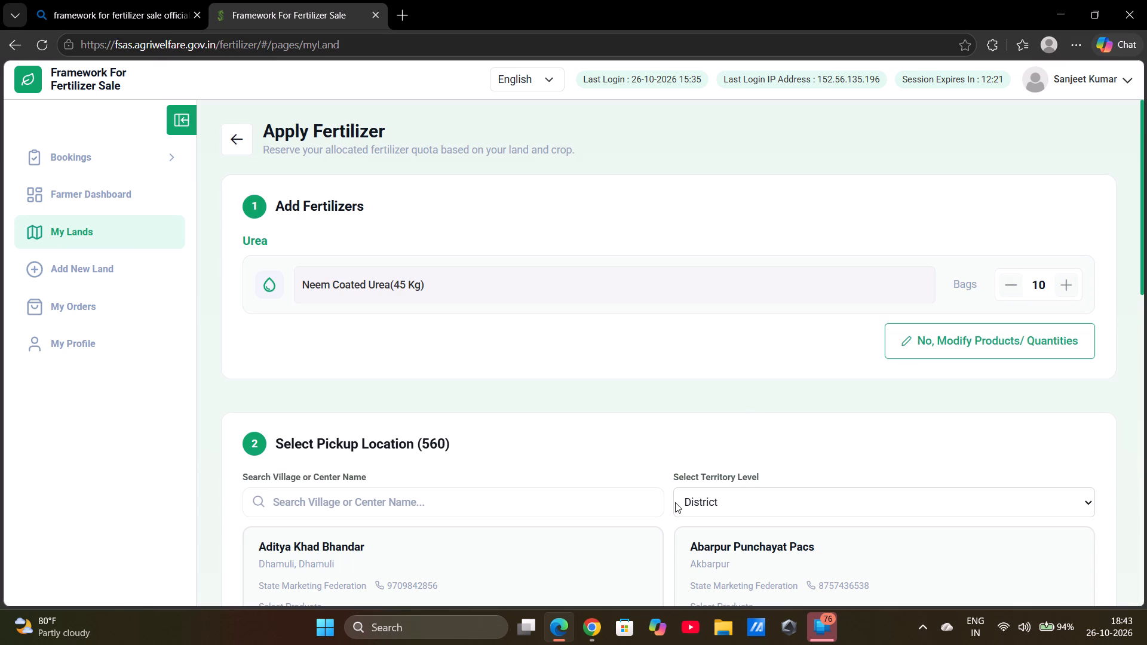
pyautogui.moveTo(742, 493); pyautogui.dragTo(726, 554)
pyautogui.click(726, 554)
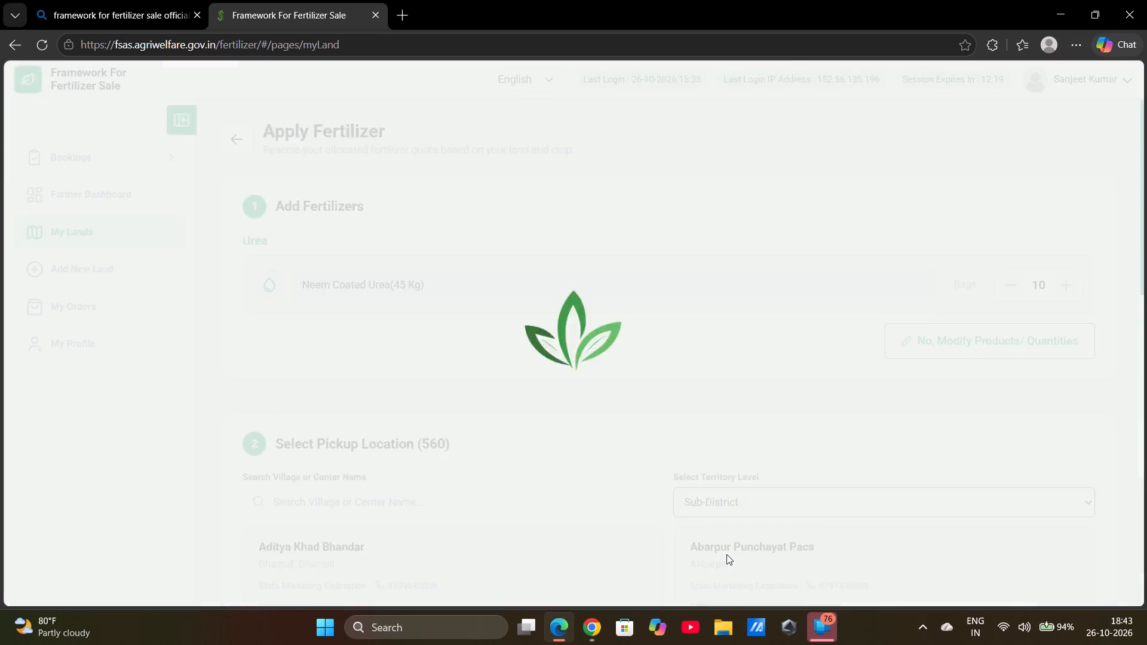
# Look through all pages of the Sub-District retailers that offer urea.
pyautogui.scroll(-2, 726, 554)
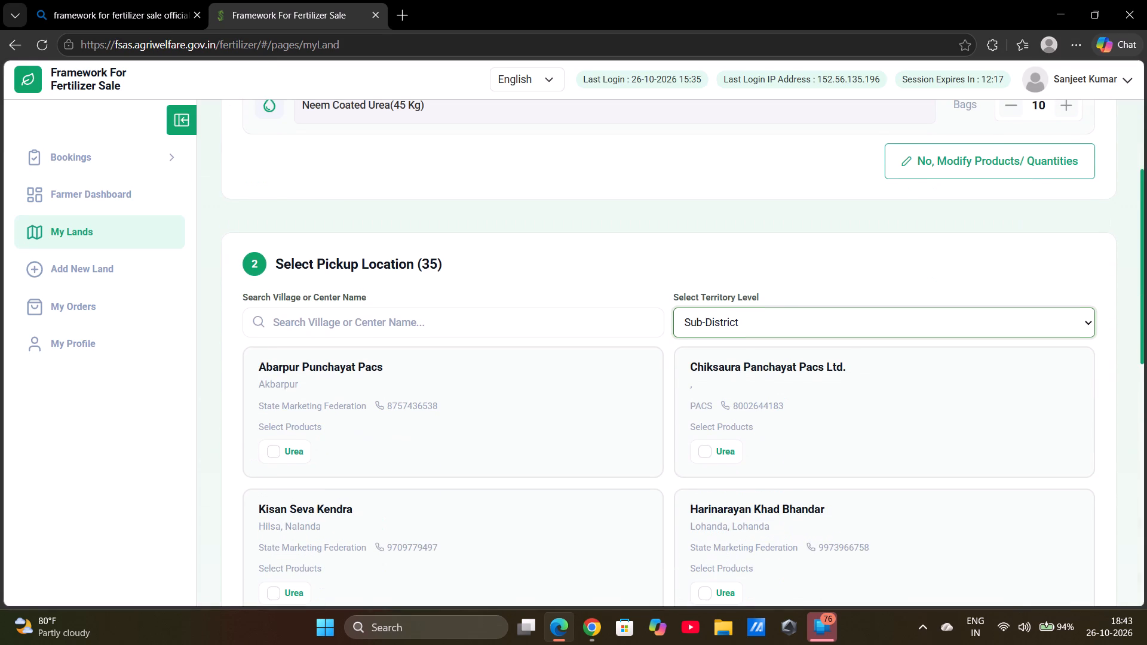
pyautogui.scroll(-4, 726, 549)
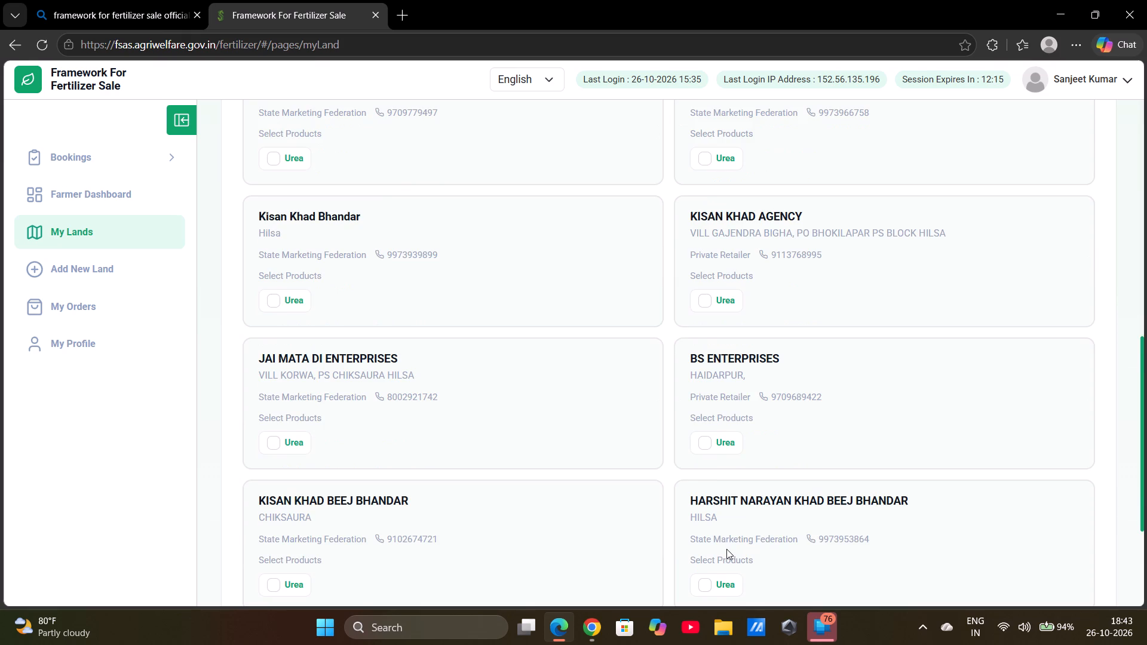
pyautogui.scroll(-2, 726, 549)
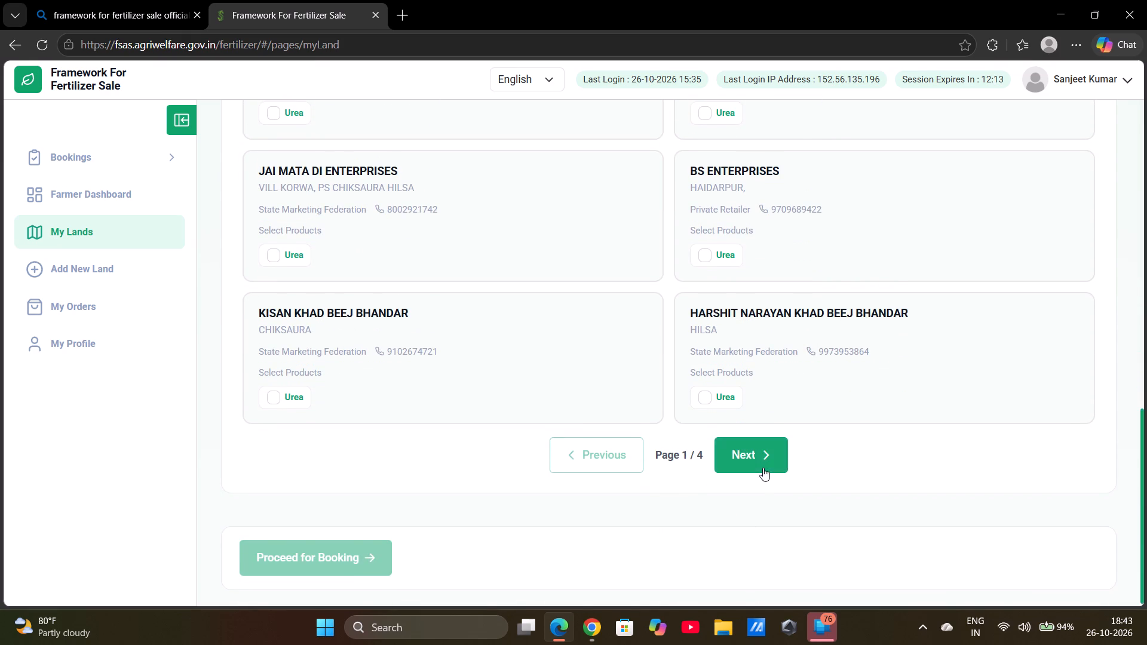
pyautogui.click(763, 468)
pyautogui.click(763, 468)
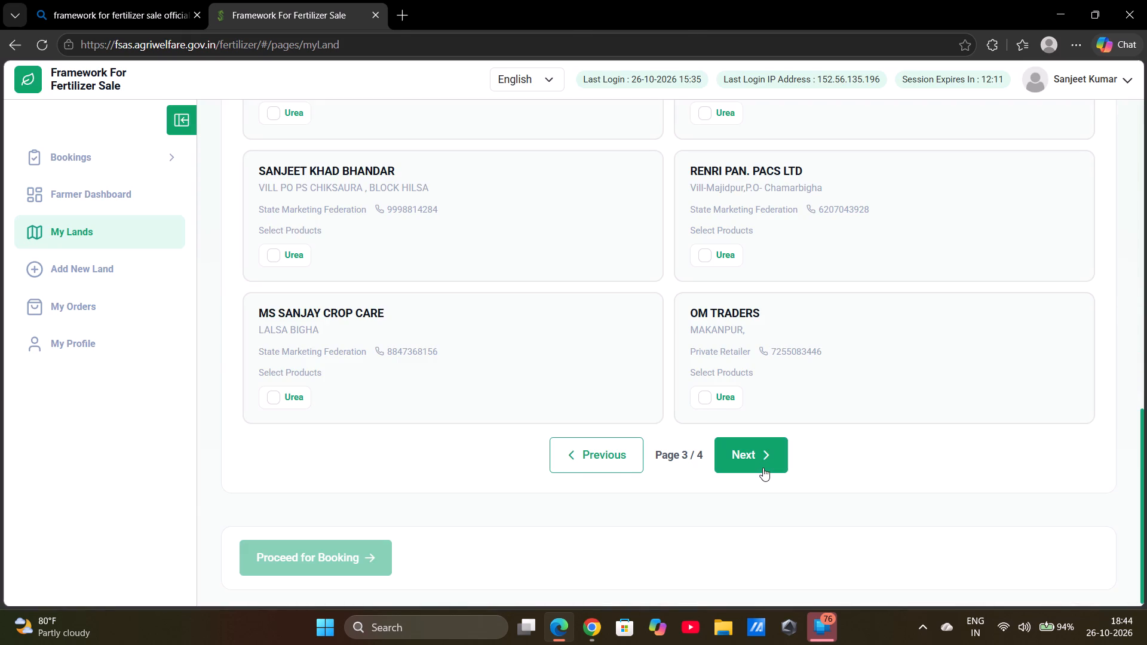
pyautogui.click(763, 468)
pyautogui.click(763, 468)
pyautogui.scroll(1, 763, 468)
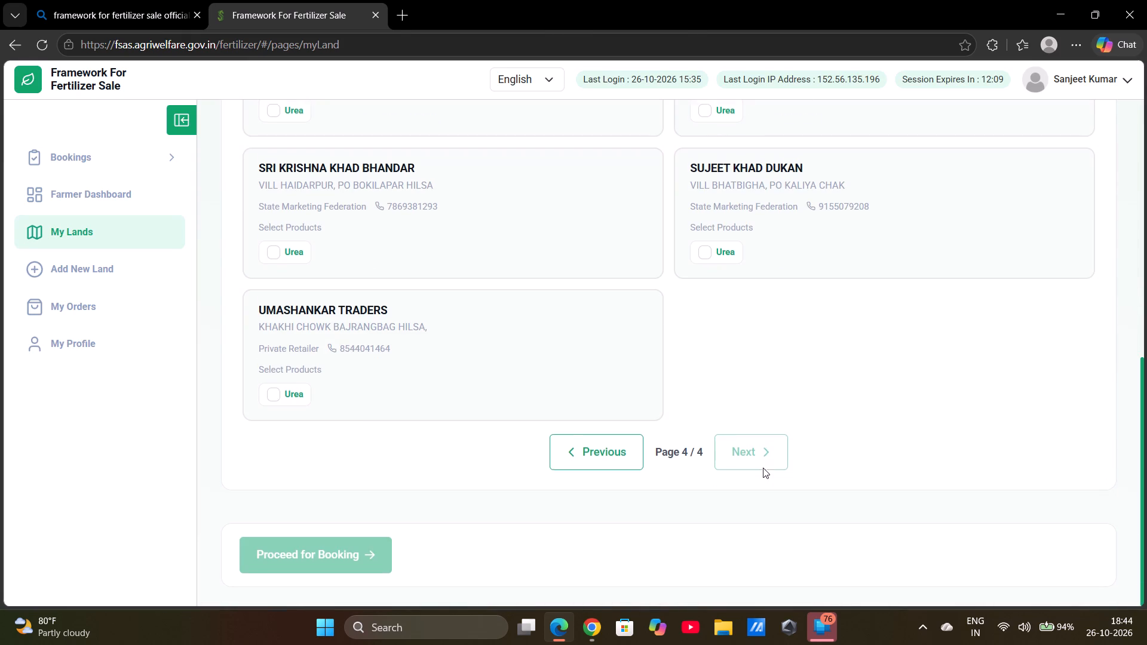
pyautogui.scroll(2, 763, 468)
pyautogui.scroll(-2, 763, 468)
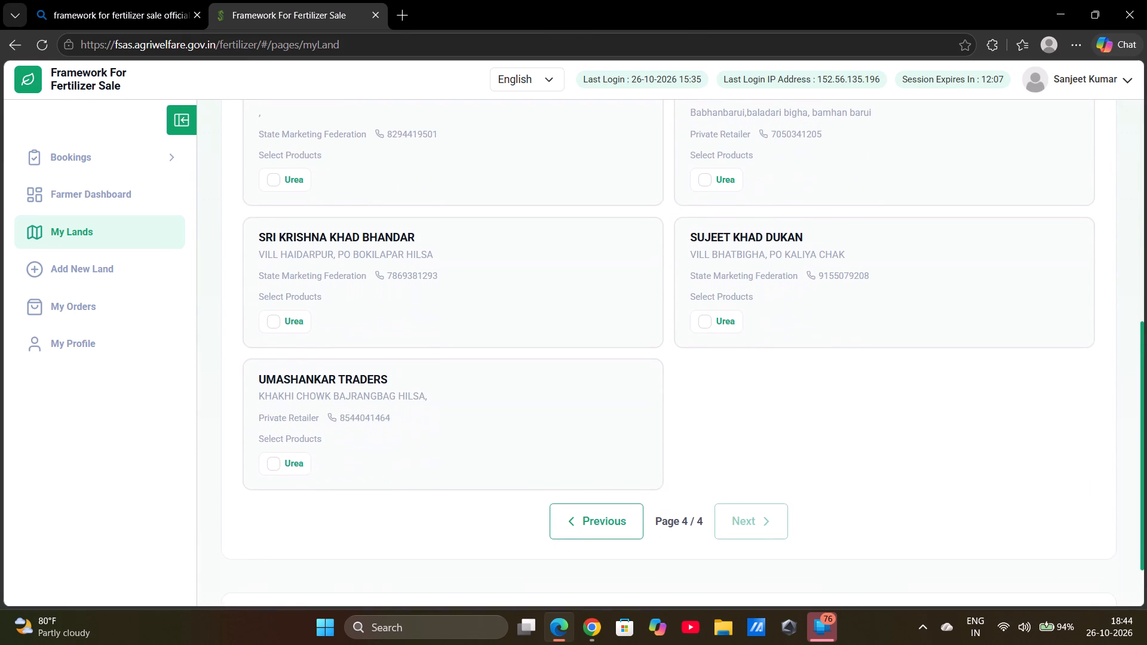
pyautogui.scroll(2, 809, 94)
pyautogui.scroll(1, 738, 244)
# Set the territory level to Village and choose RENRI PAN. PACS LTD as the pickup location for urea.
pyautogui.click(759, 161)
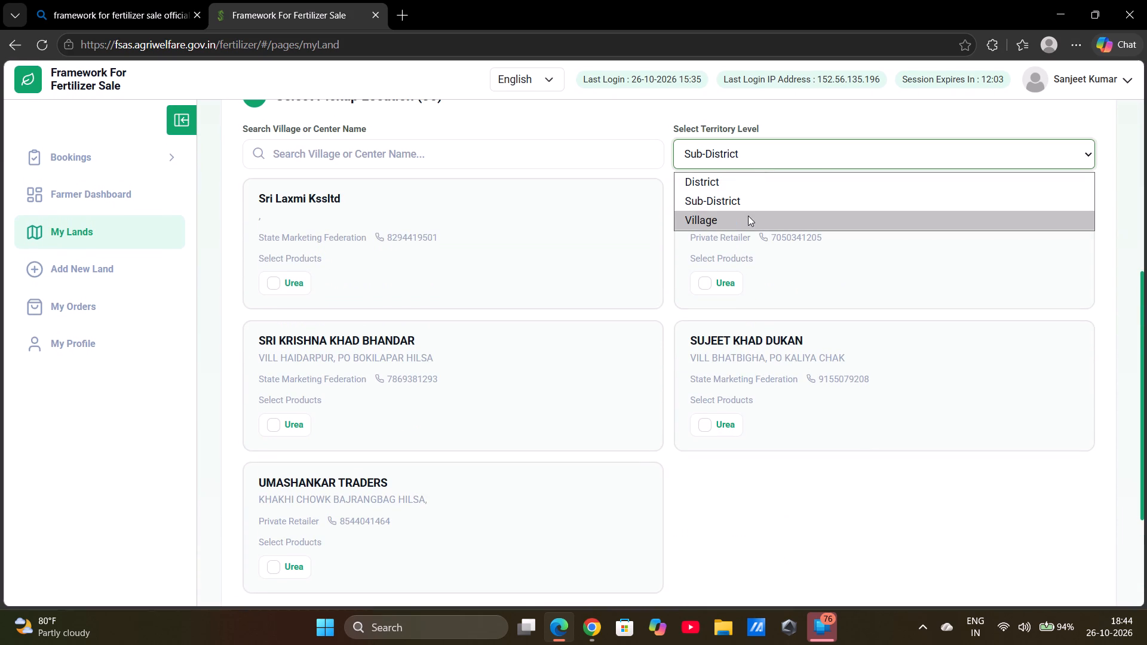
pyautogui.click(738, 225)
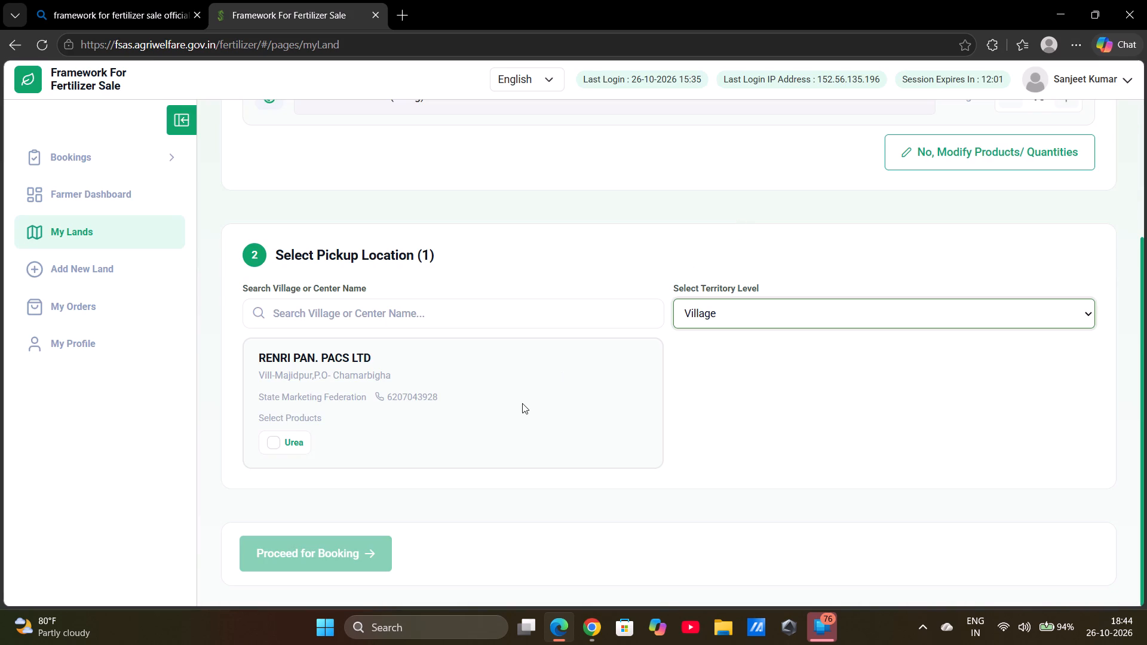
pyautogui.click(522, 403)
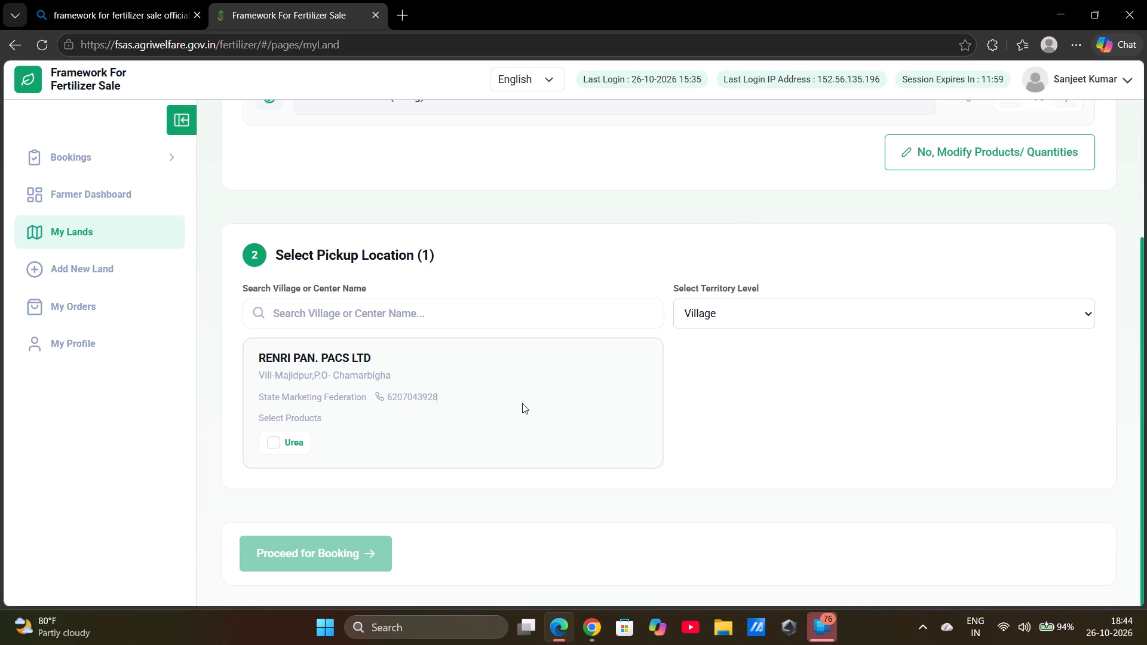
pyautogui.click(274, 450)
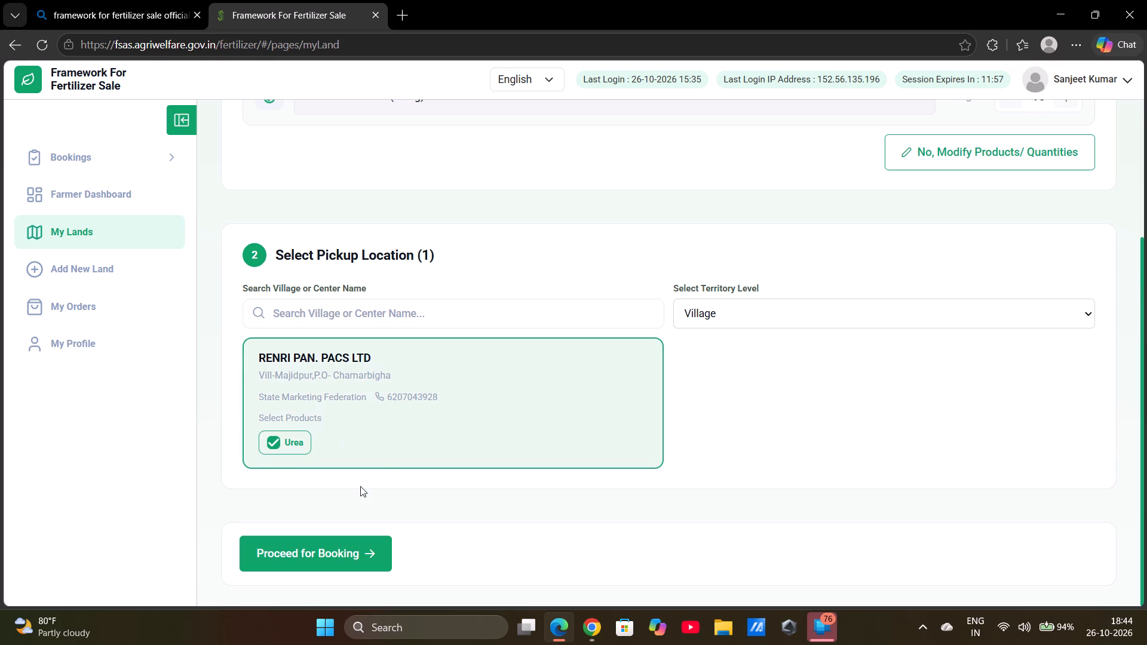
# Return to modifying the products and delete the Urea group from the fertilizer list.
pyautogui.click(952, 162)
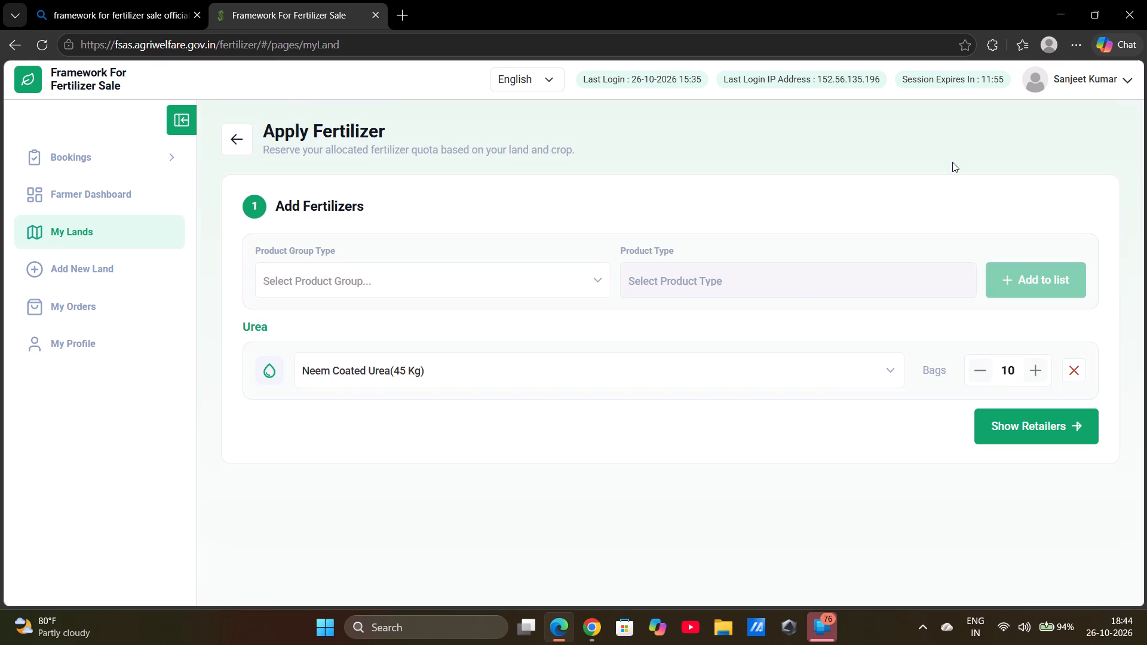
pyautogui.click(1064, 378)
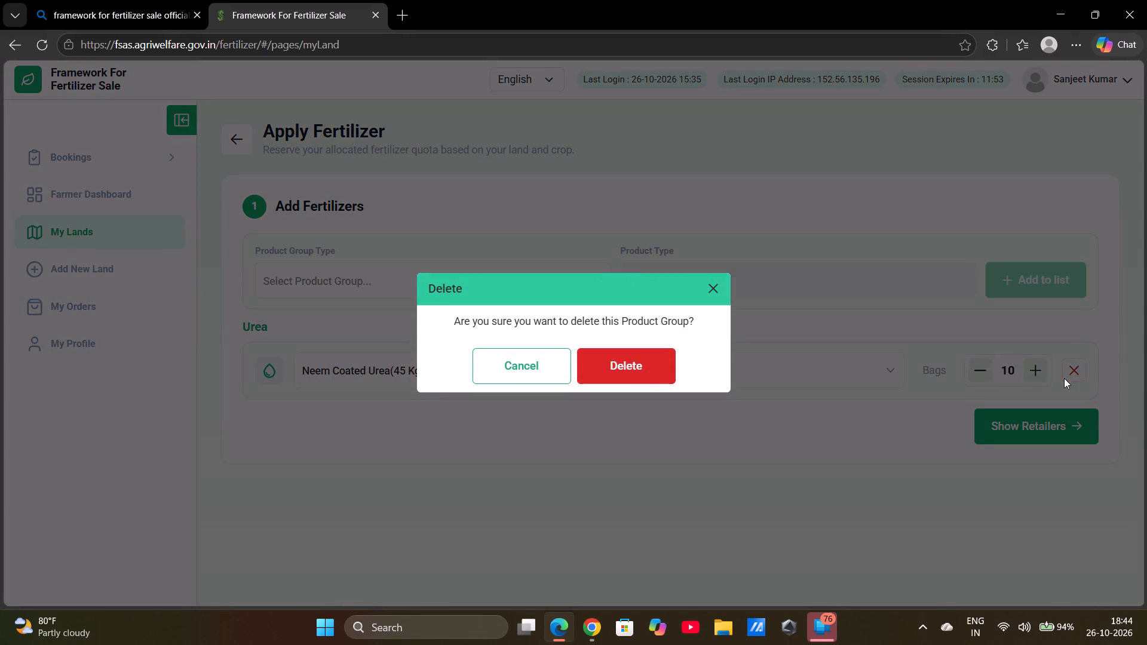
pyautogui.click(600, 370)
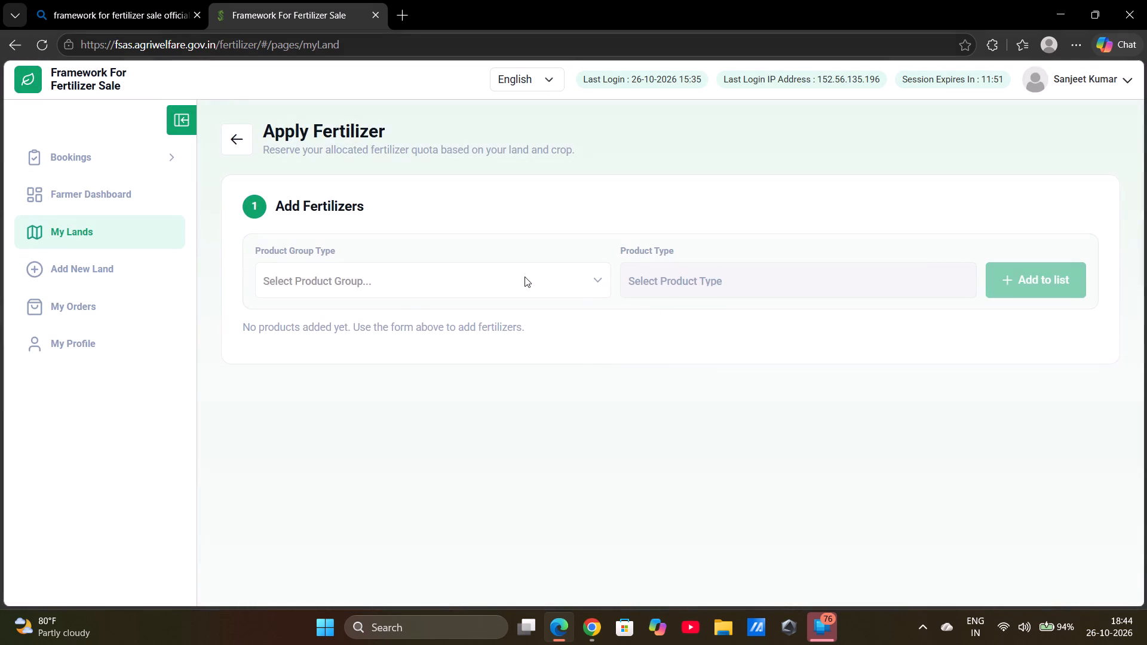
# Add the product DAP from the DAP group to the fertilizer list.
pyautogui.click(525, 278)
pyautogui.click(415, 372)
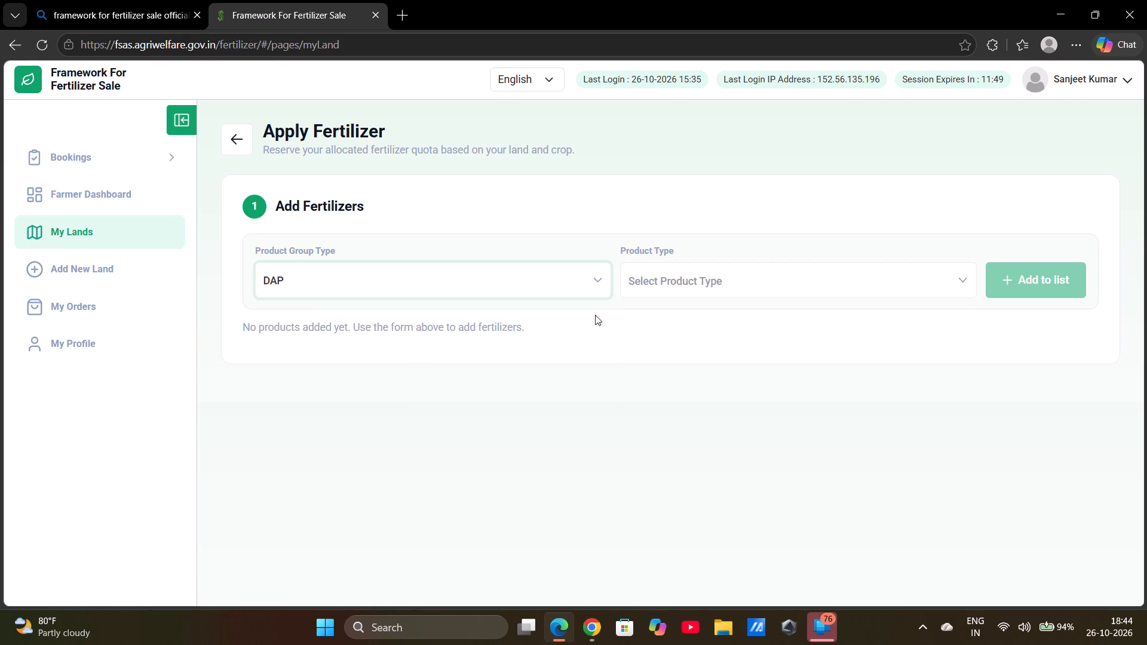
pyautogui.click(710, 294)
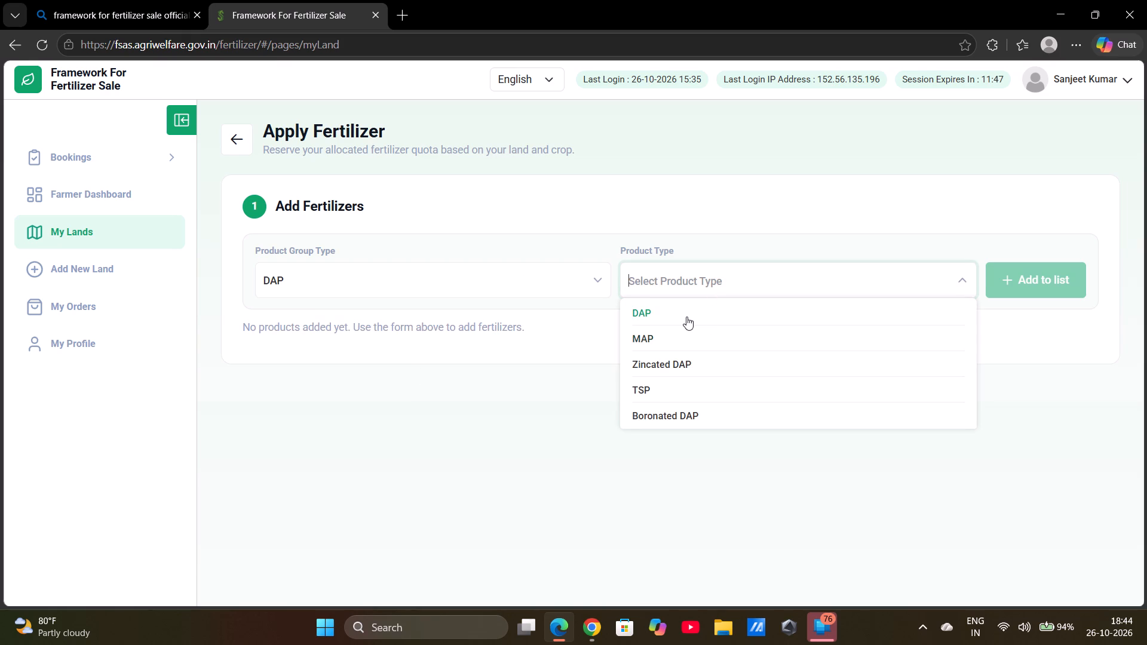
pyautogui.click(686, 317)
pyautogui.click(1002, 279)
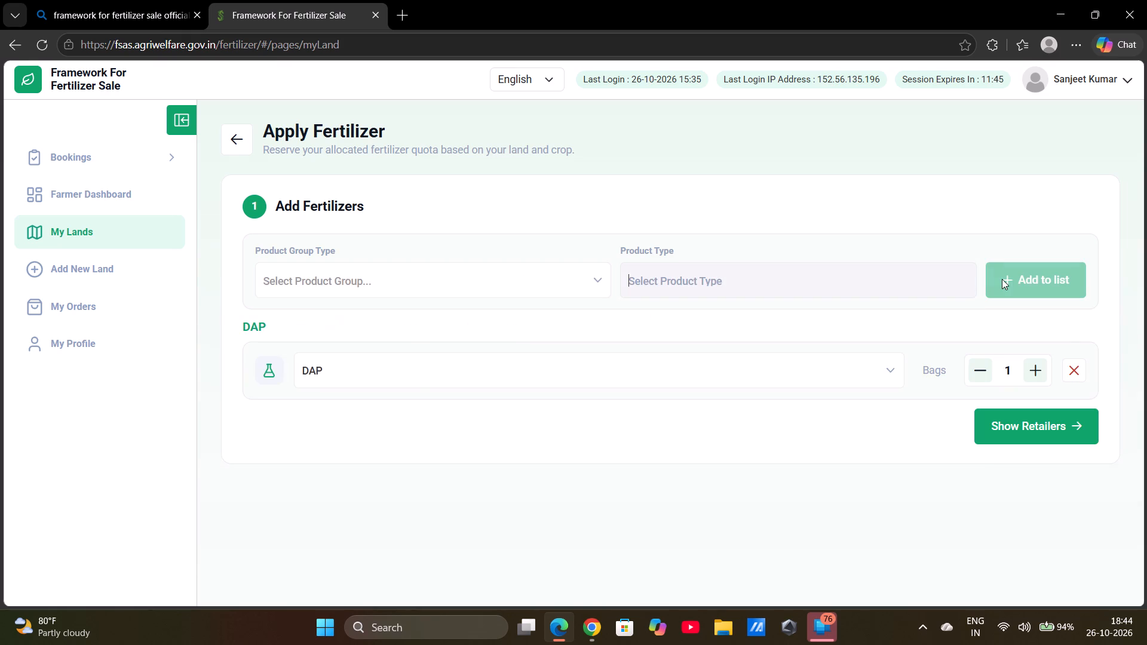
# Show the retailers for the DAP product at the Village territory level.
pyautogui.click(1060, 427)
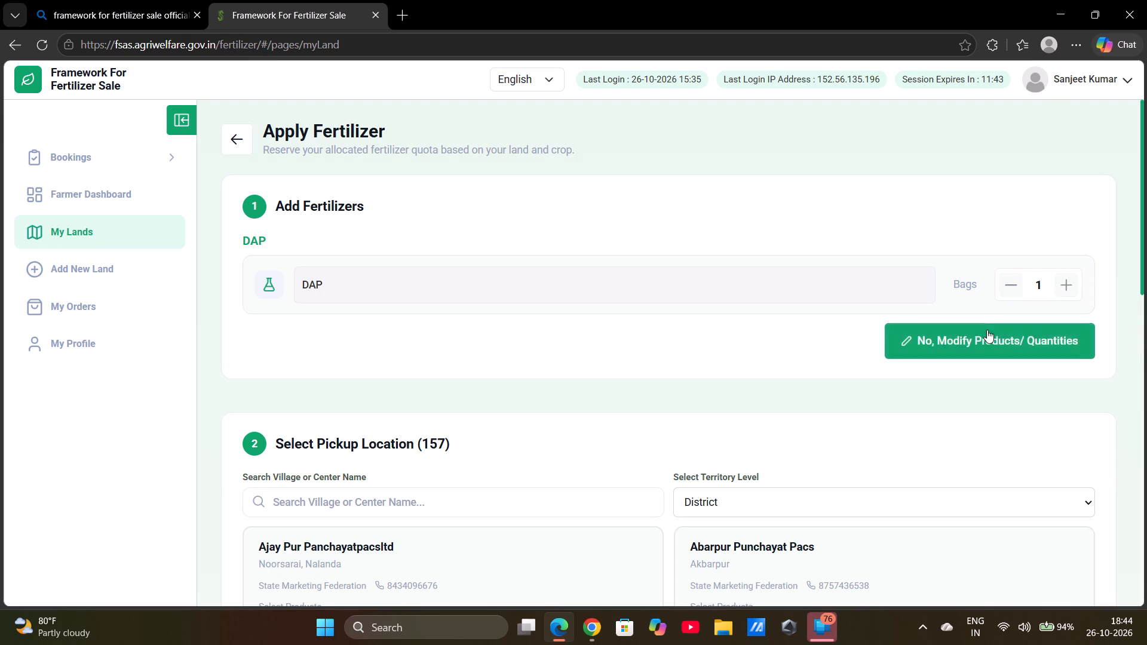
pyautogui.scroll(-1, 855, 309)
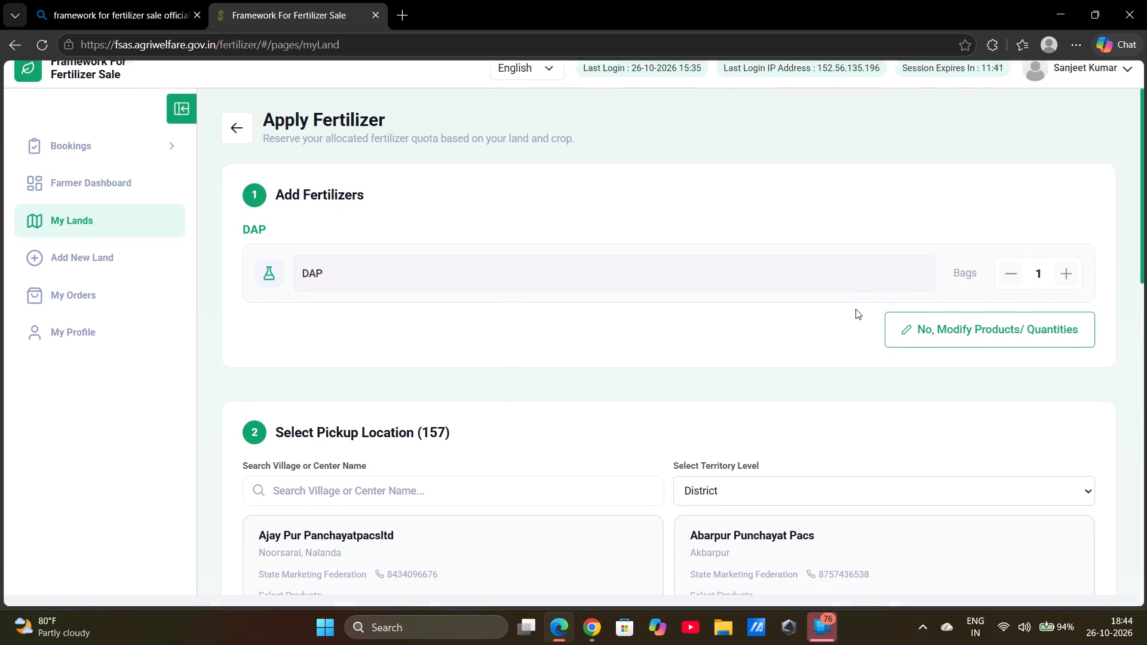
pyautogui.scroll(-2, 855, 309)
pyautogui.moveTo(887, 303); pyautogui.dragTo(771, 383)
pyautogui.click(771, 383)
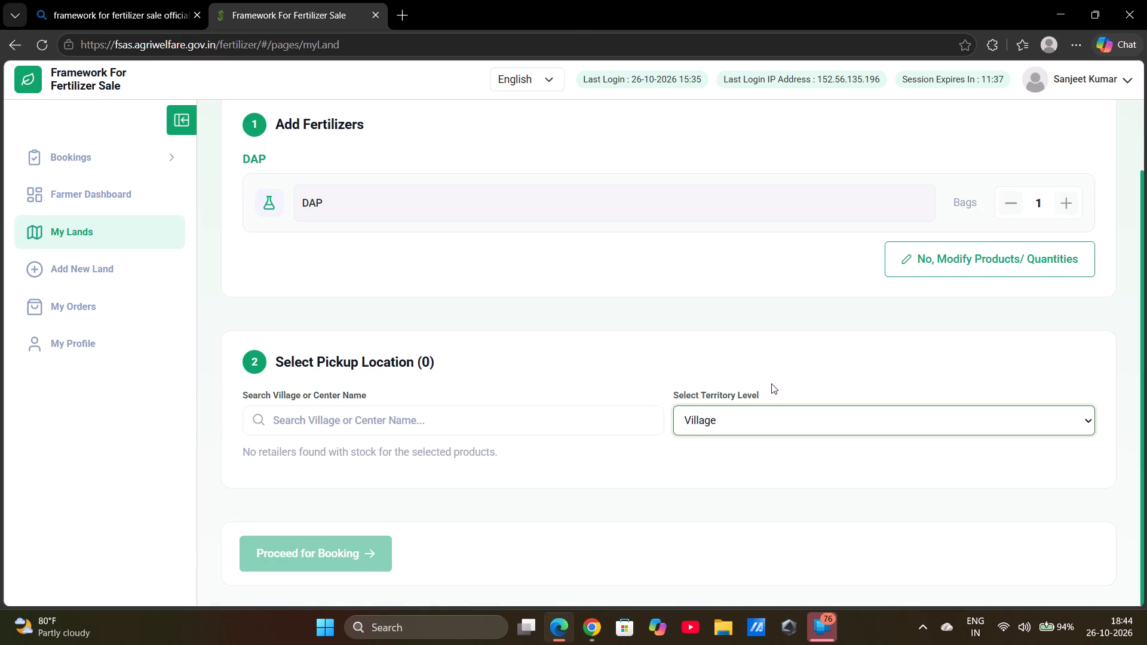
pyautogui.scroll(-1, 771, 383)
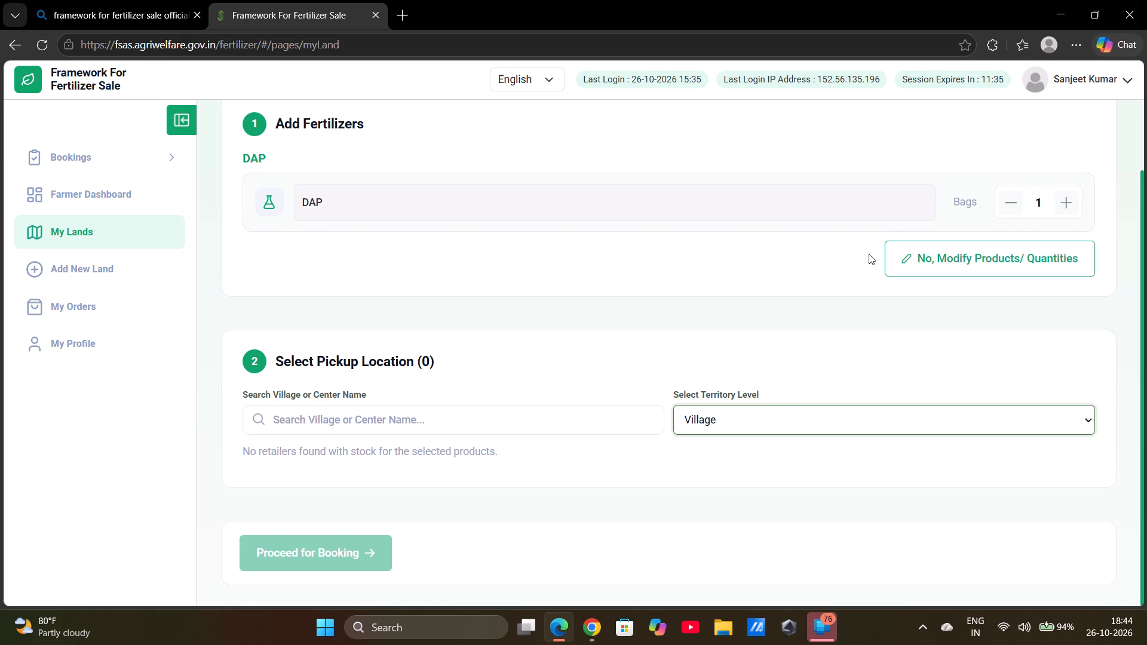
pyautogui.scroll(2, 327, 263)
# Leave the current fertilizer application and return to the land records.
pyautogui.click(13, 39)
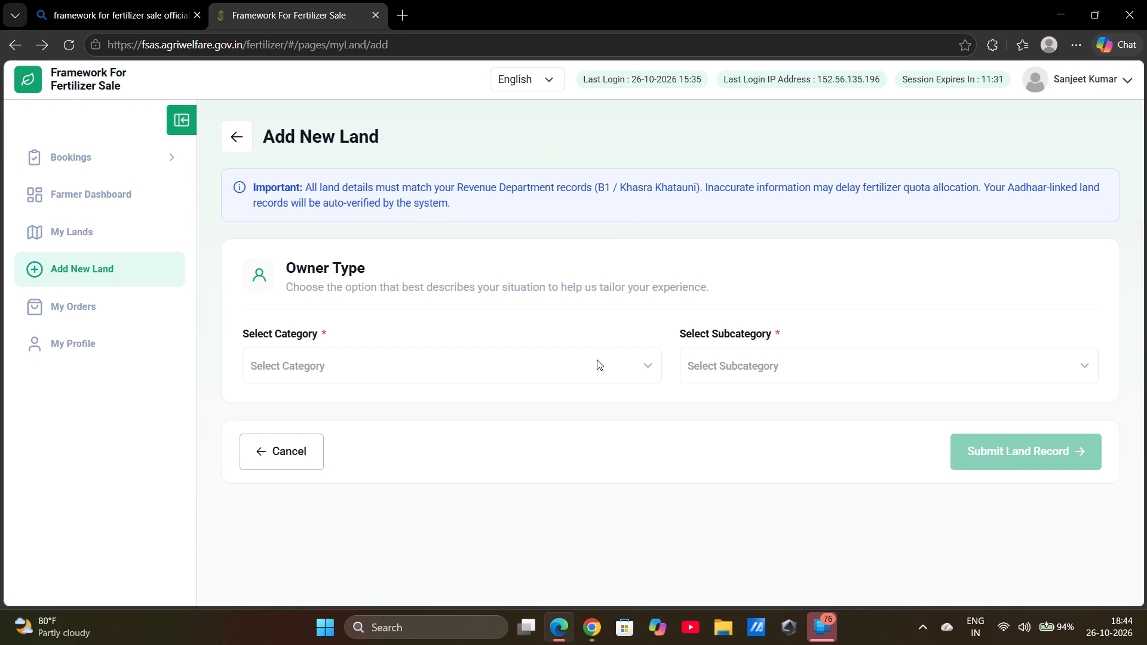
pyautogui.click(597, 360)
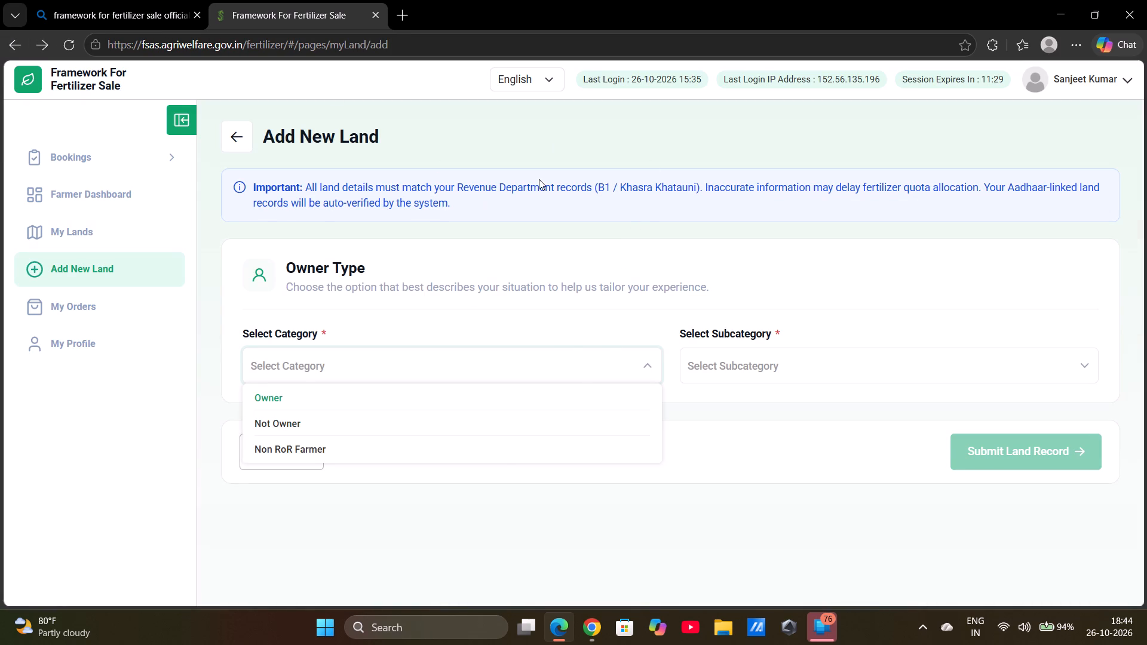
pyautogui.click(231, 134)
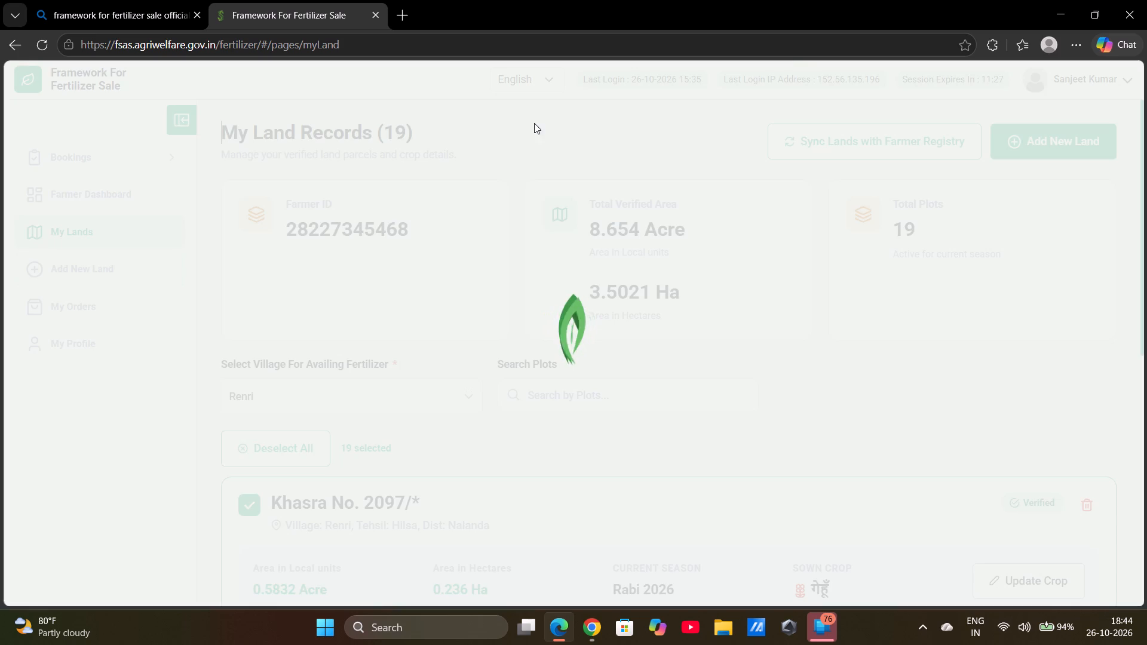
# Apply for fertilizer with all the Renri plots selected, and choose to modify the recommended products and quantities.
pyautogui.scroll(-1, 664, 187)
pyautogui.click(328, 333)
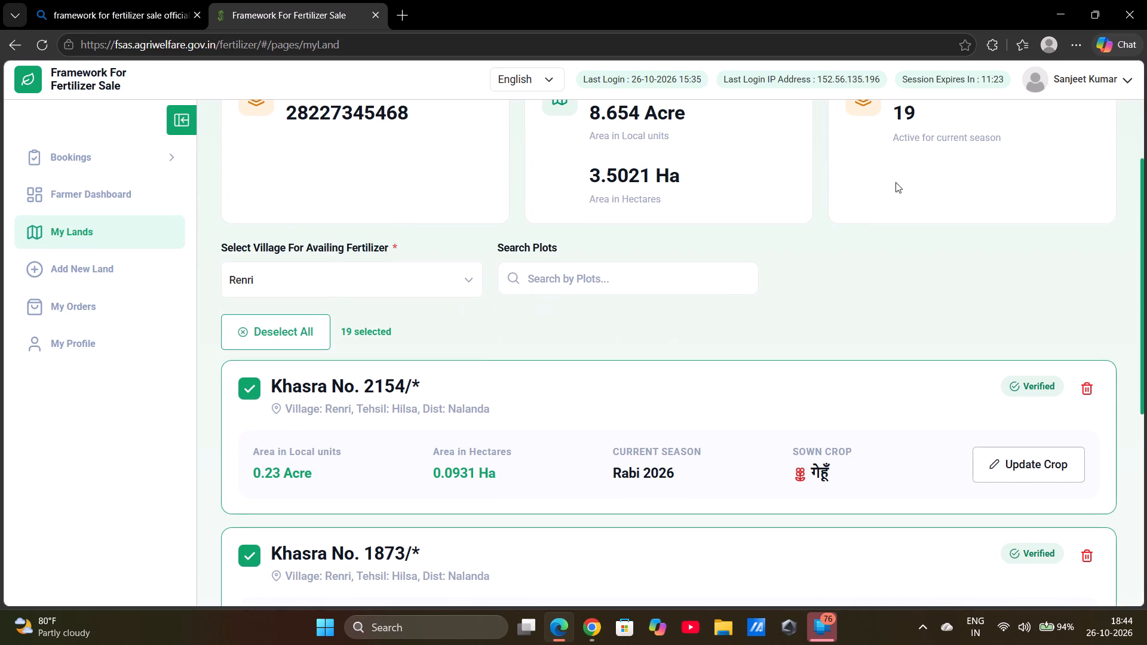
pyautogui.scroll(2, 1014, 317)
pyautogui.scroll(-5, 1014, 317)
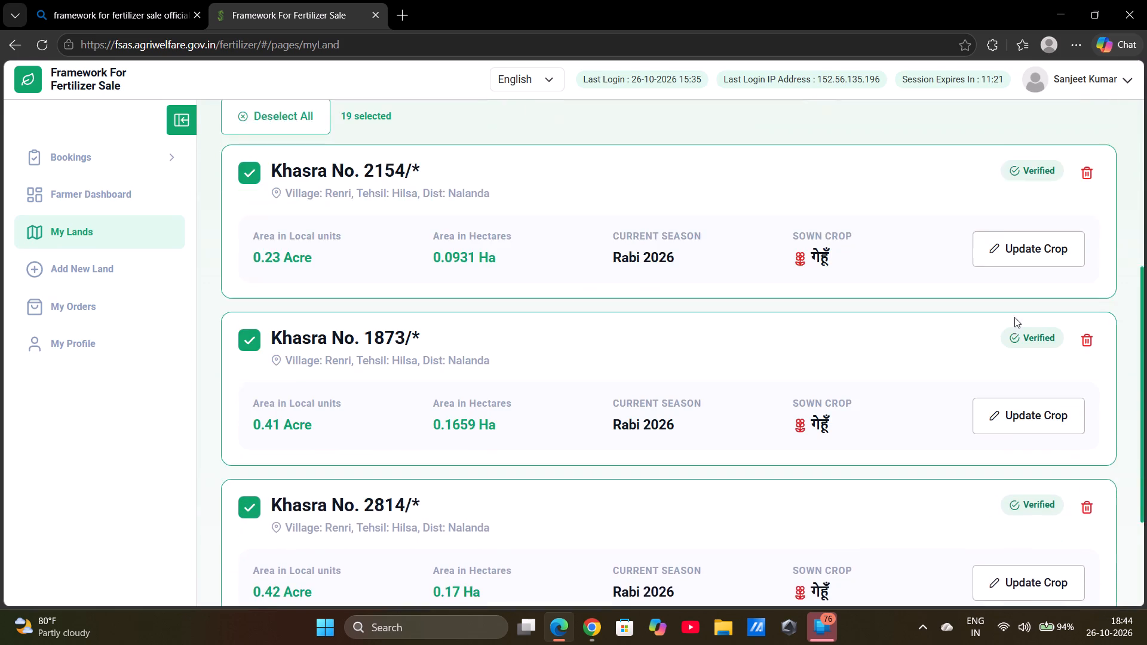
pyautogui.scroll(-4, 1014, 317)
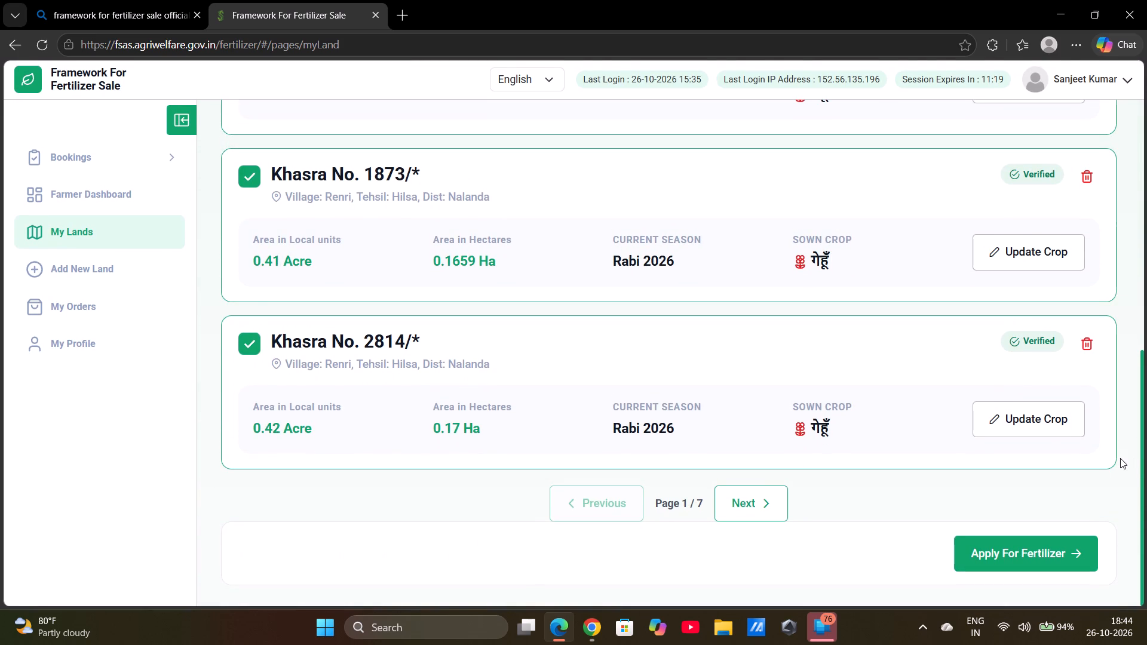
pyautogui.click(1054, 563)
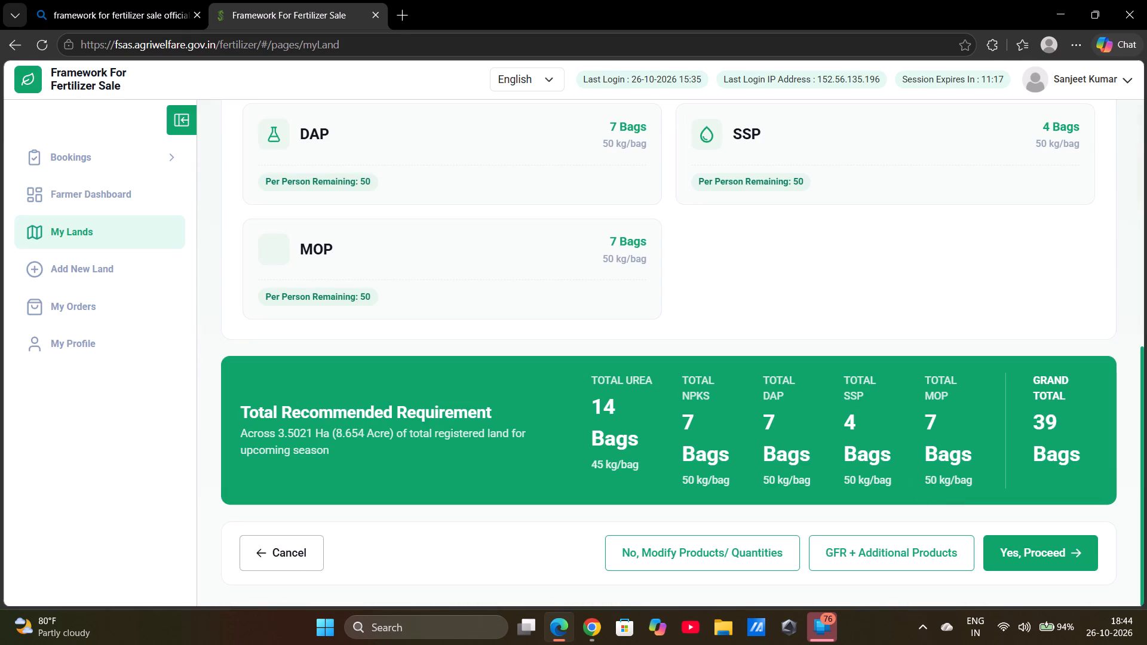
pyautogui.scroll(3, 714, 408)
pyautogui.scroll(-4, 714, 408)
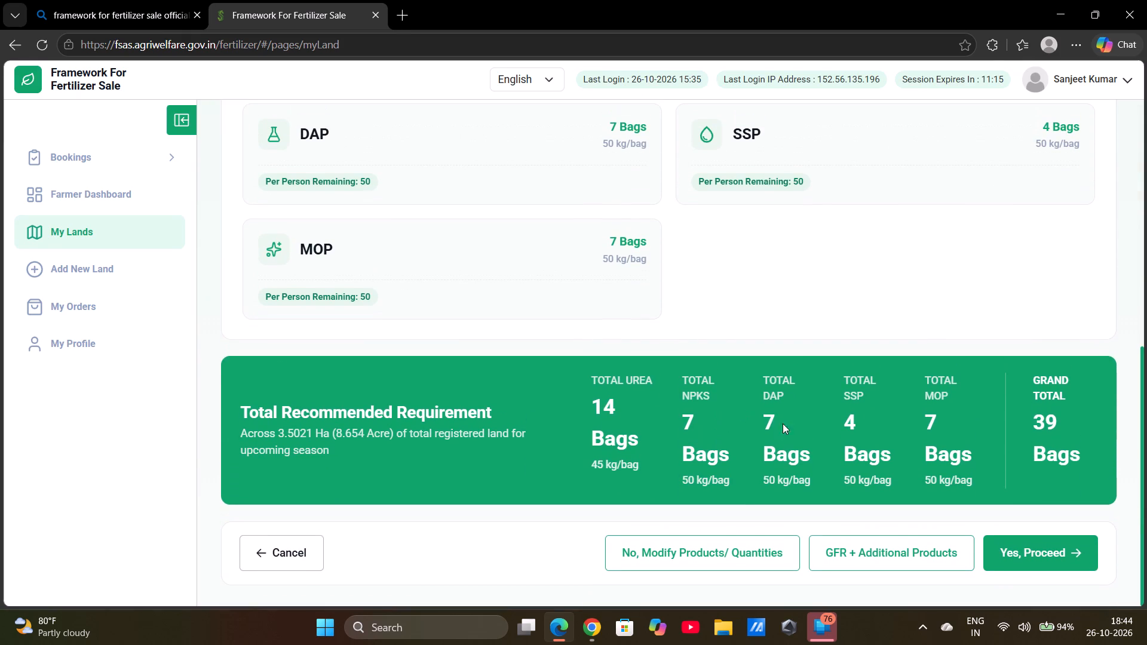
pyautogui.click(729, 537)
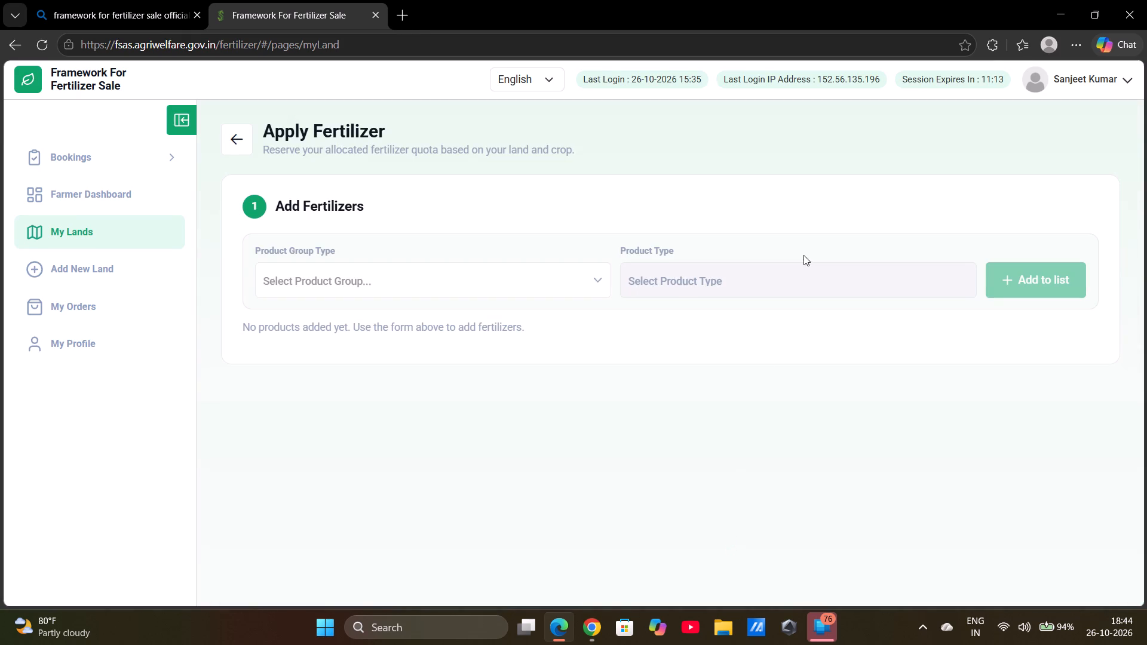
# Add the product MAP from the DAP group to the fertilizer list.
pyautogui.click(574, 285)
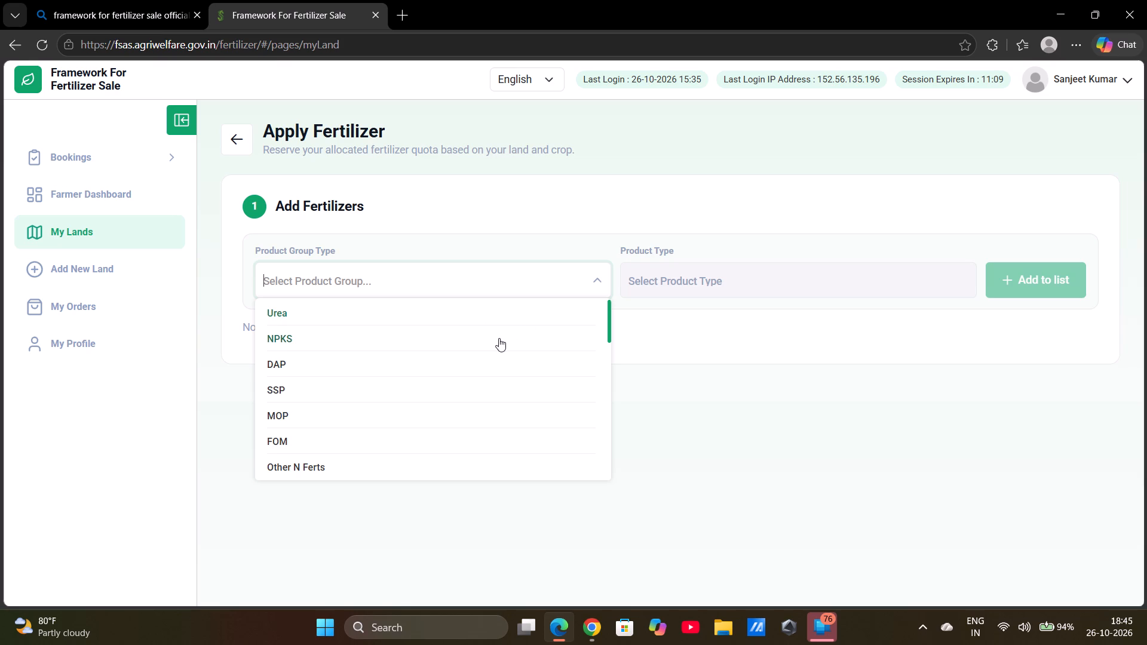
pyautogui.click(453, 371)
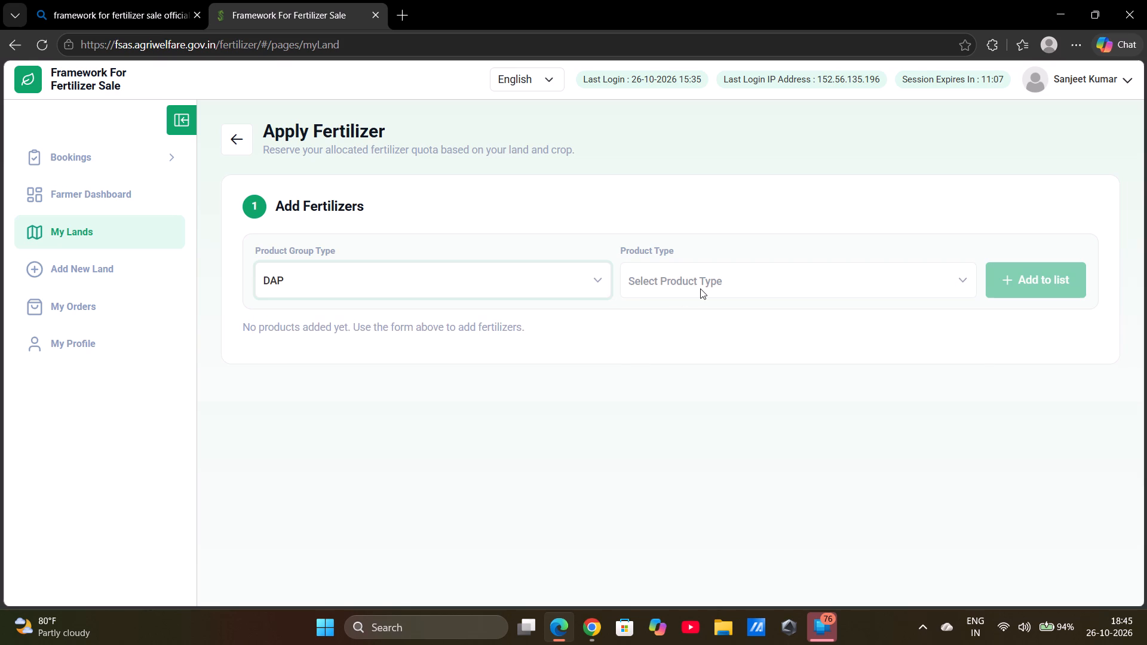
pyautogui.click(700, 288)
pyautogui.click(700, 348)
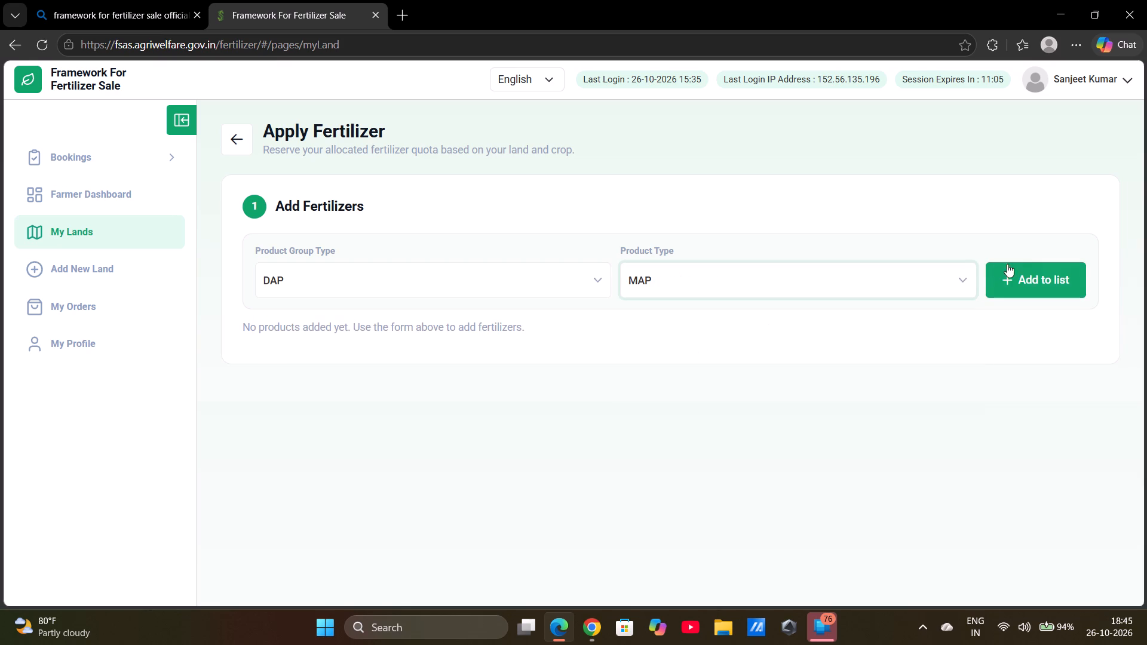
pyautogui.click(1034, 270)
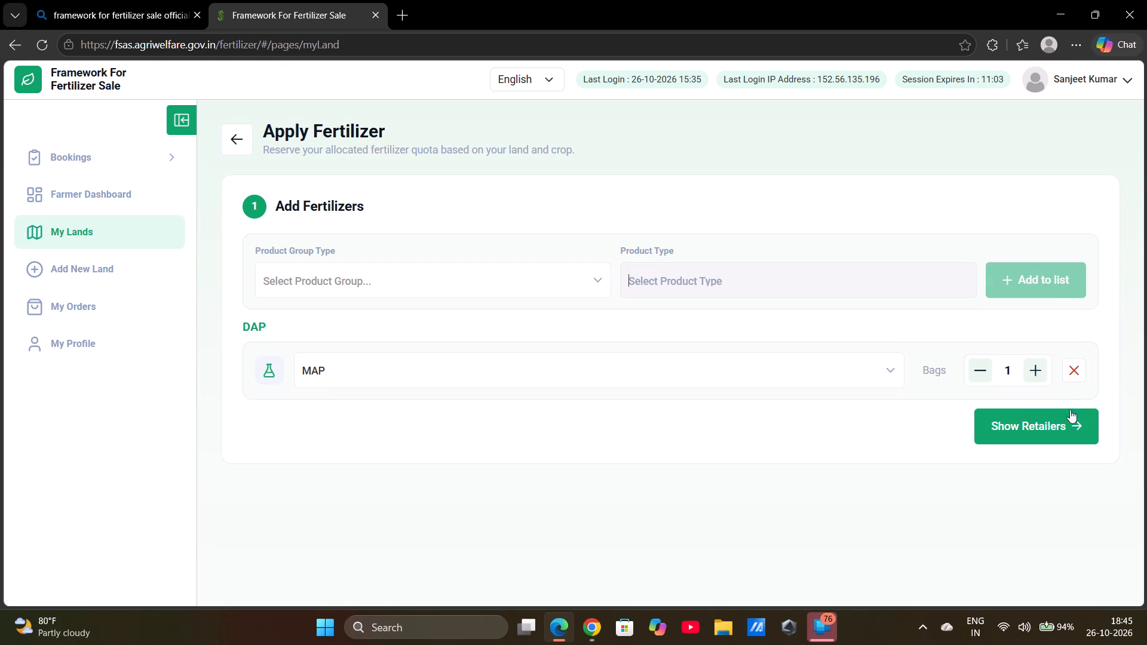
# Show the retailers for MAP at the Village territory level.
pyautogui.click(1057, 425)
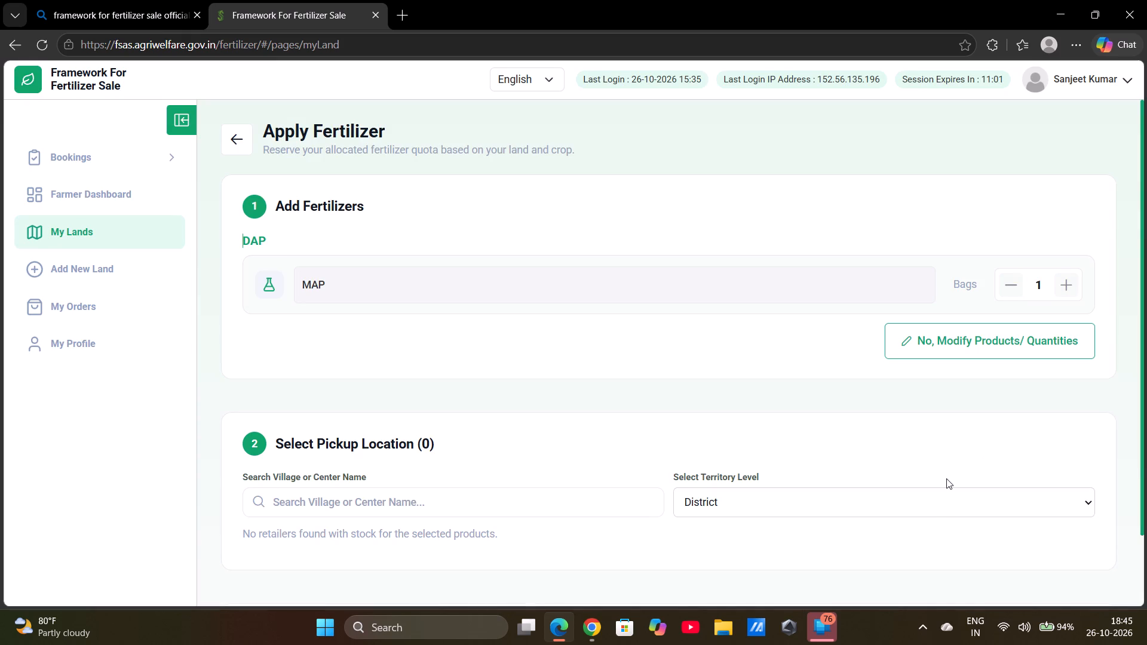
pyautogui.click(940, 507)
pyautogui.click(879, 564)
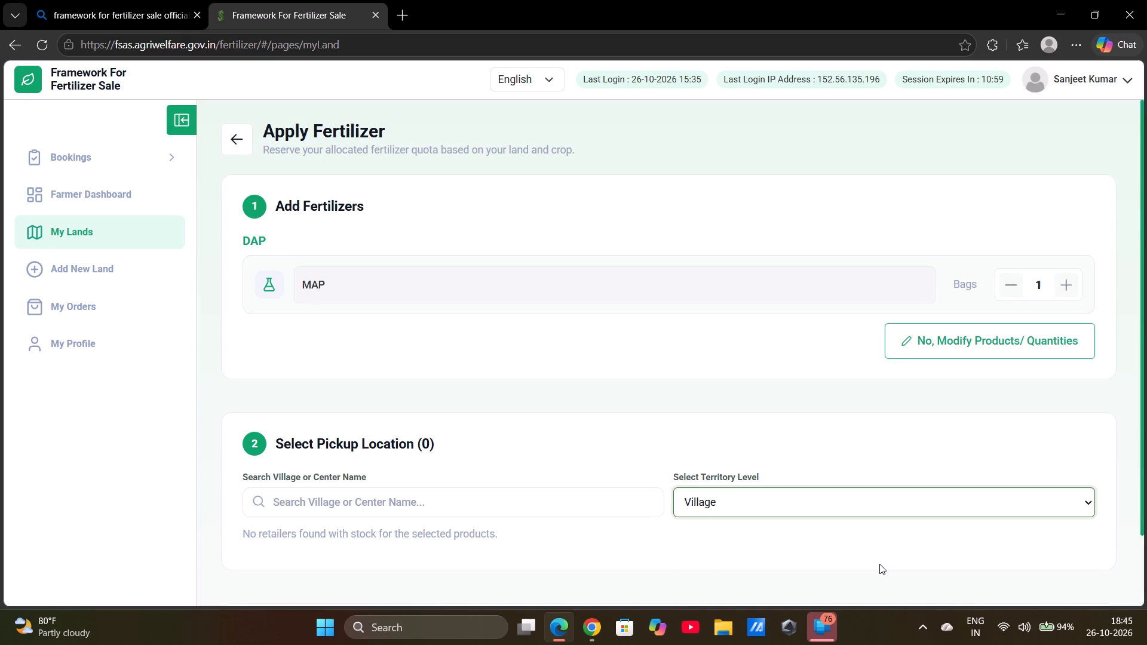
# Change the listed DAP-group product to Zincated DAP and show its retailers at the Village territory level.
pyautogui.scroll(-2, 879, 564)
pyautogui.scroll(1, 878, 400)
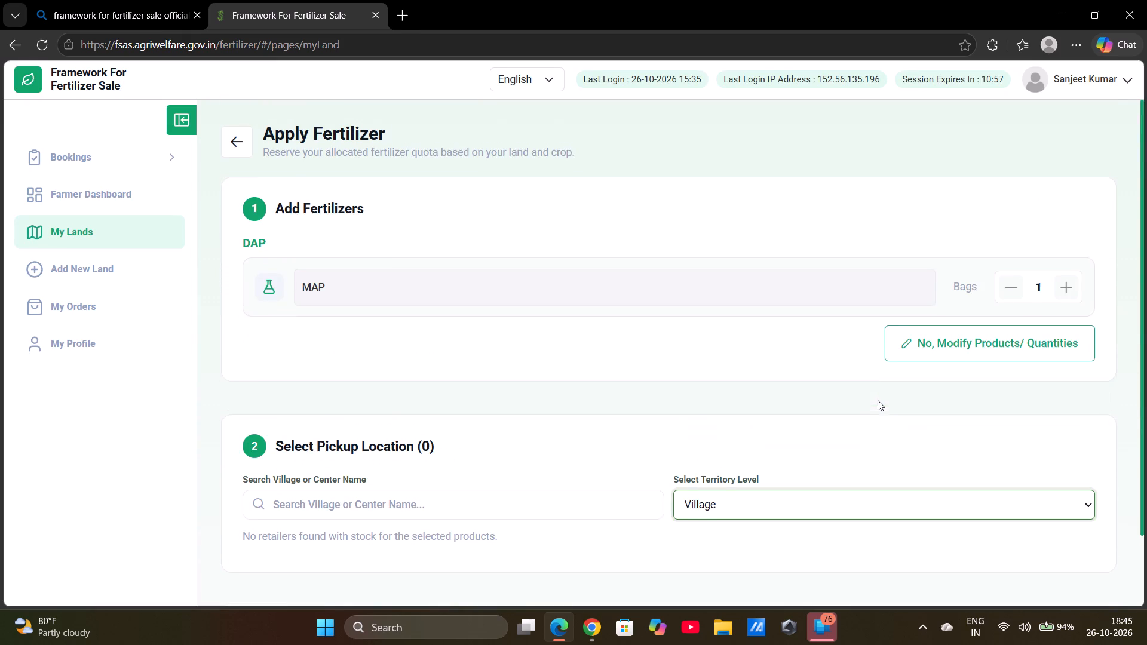
pyautogui.scroll(1, 878, 400)
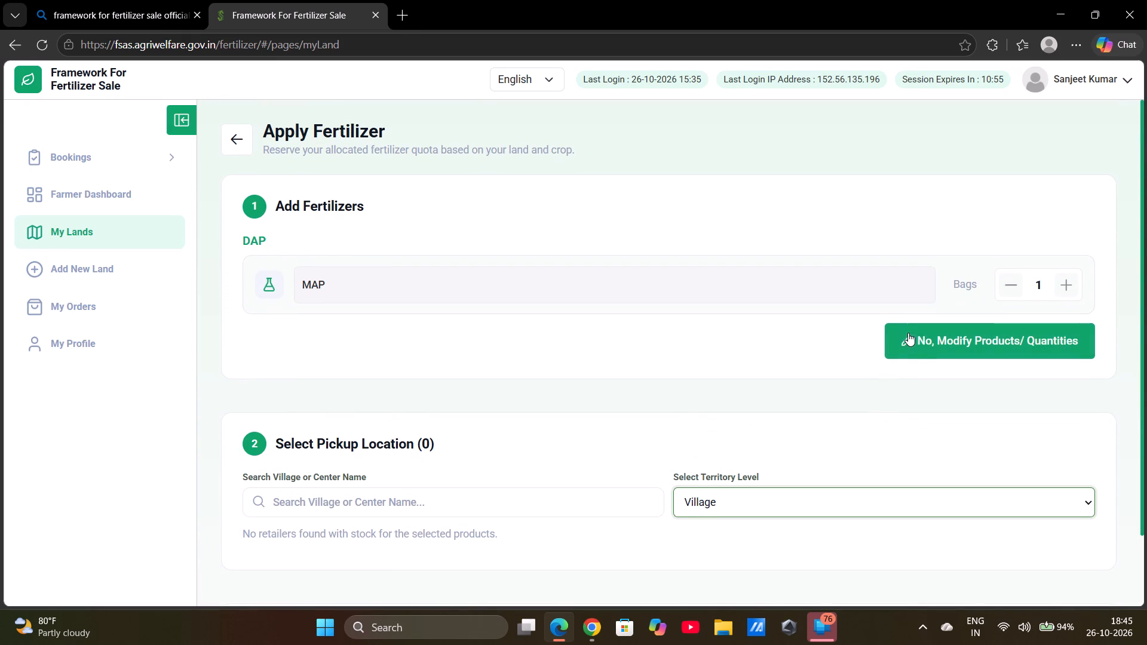
pyautogui.click(922, 340)
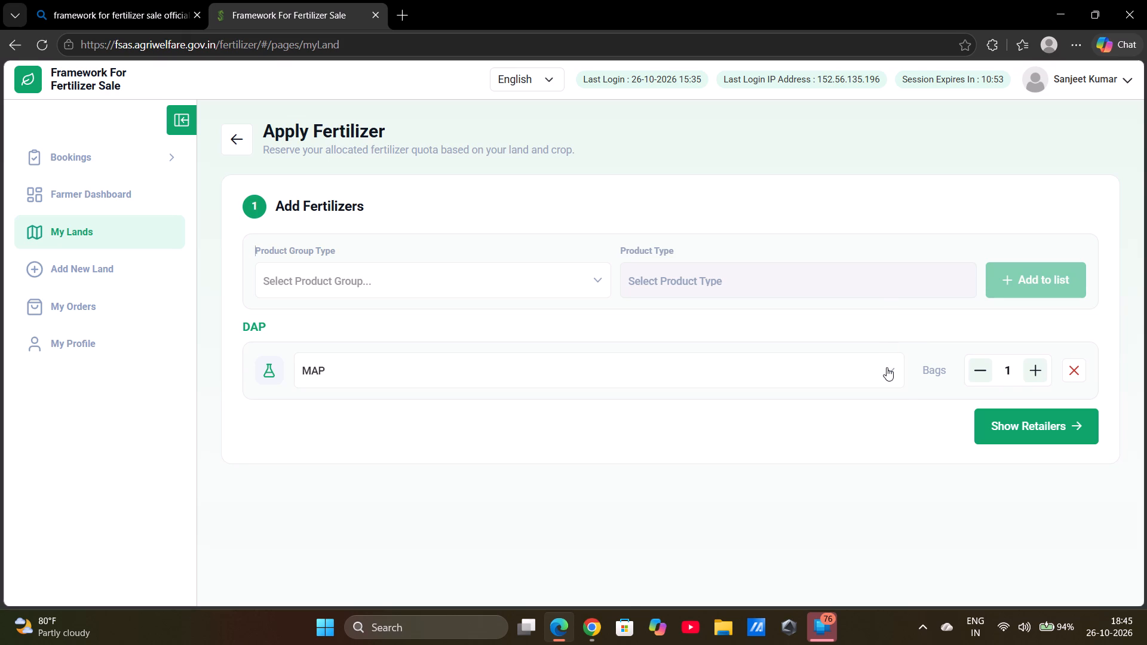
pyautogui.click(887, 367)
pyautogui.click(789, 466)
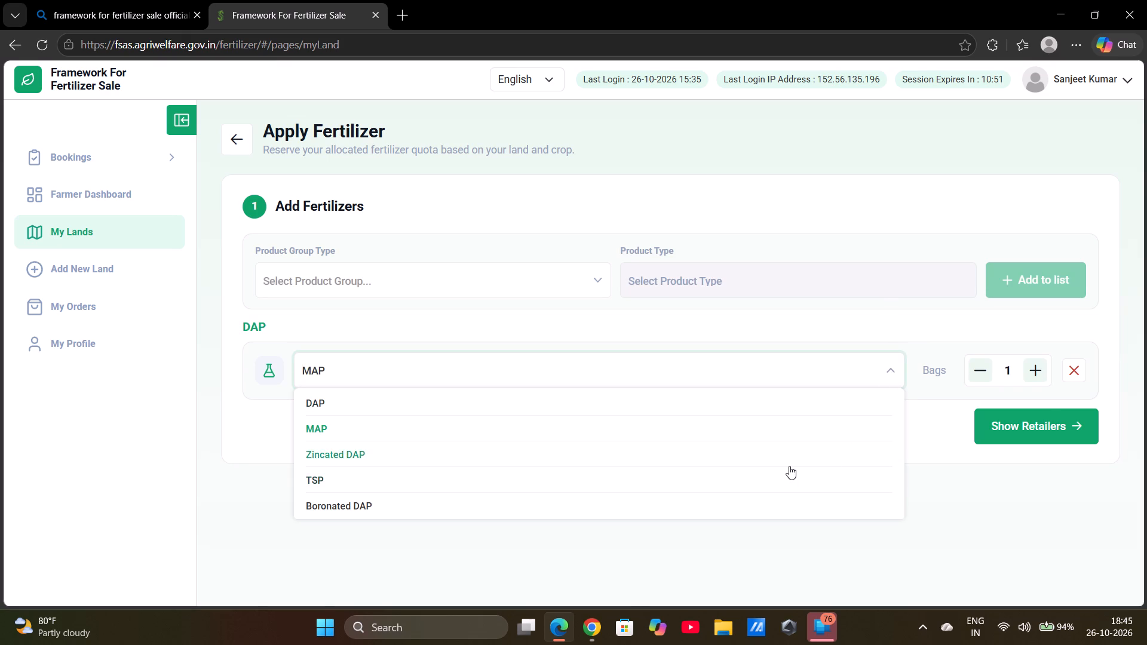
pyautogui.click(1054, 426)
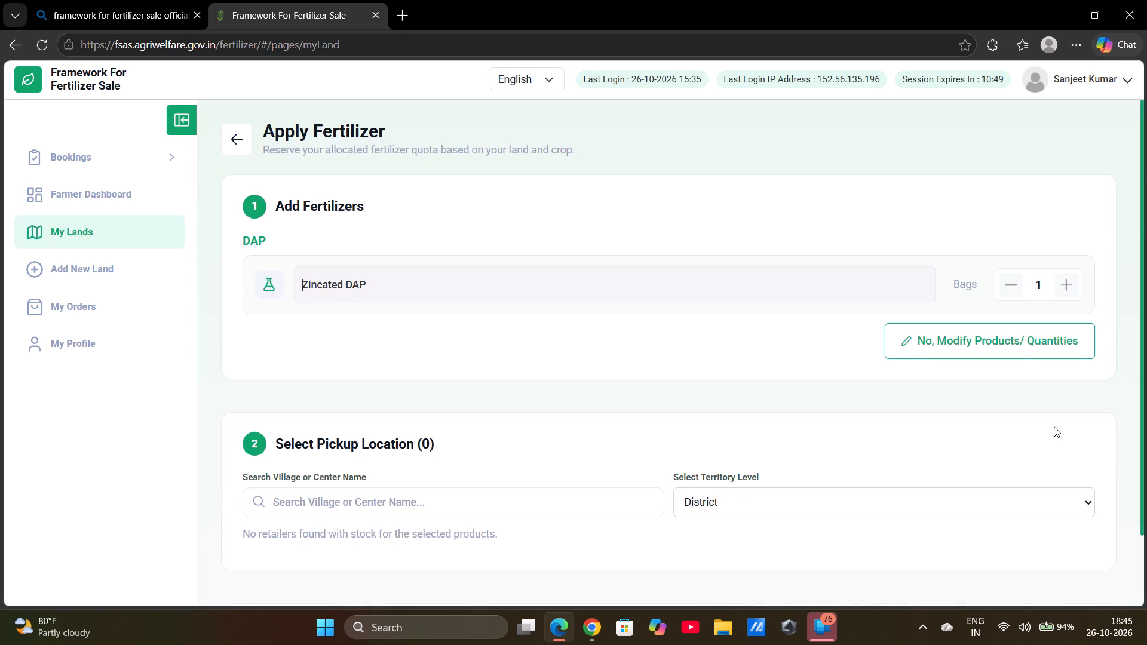
pyautogui.scroll(-1, 1054, 426)
pyautogui.click(995, 411)
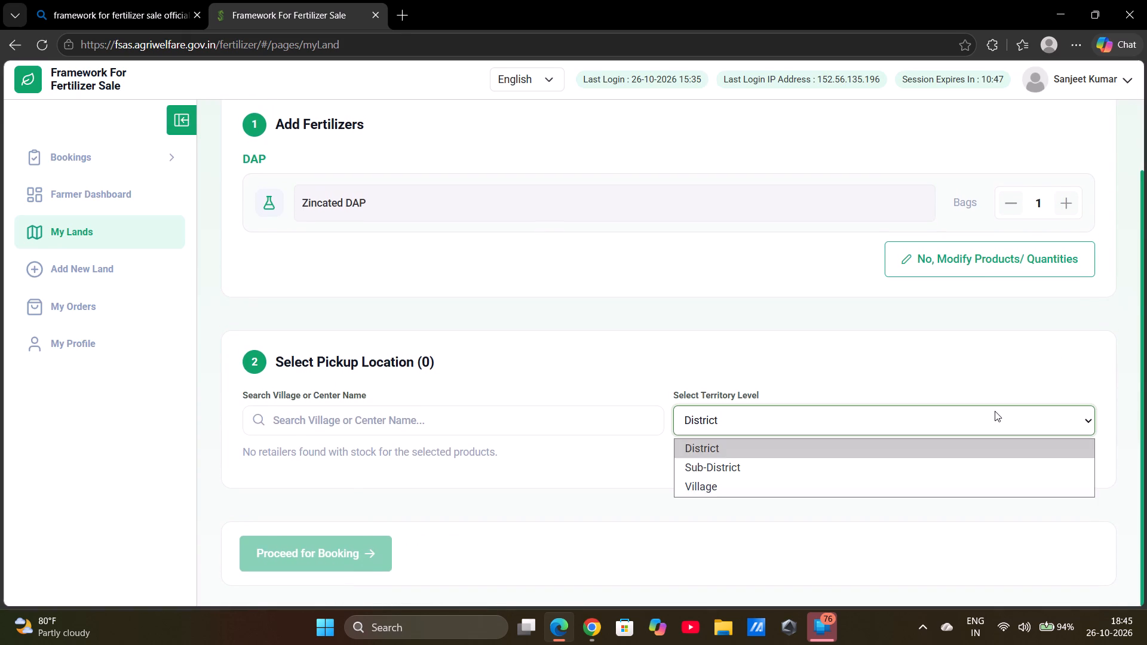
pyautogui.click(924, 490)
pyautogui.scroll(-2, 924, 490)
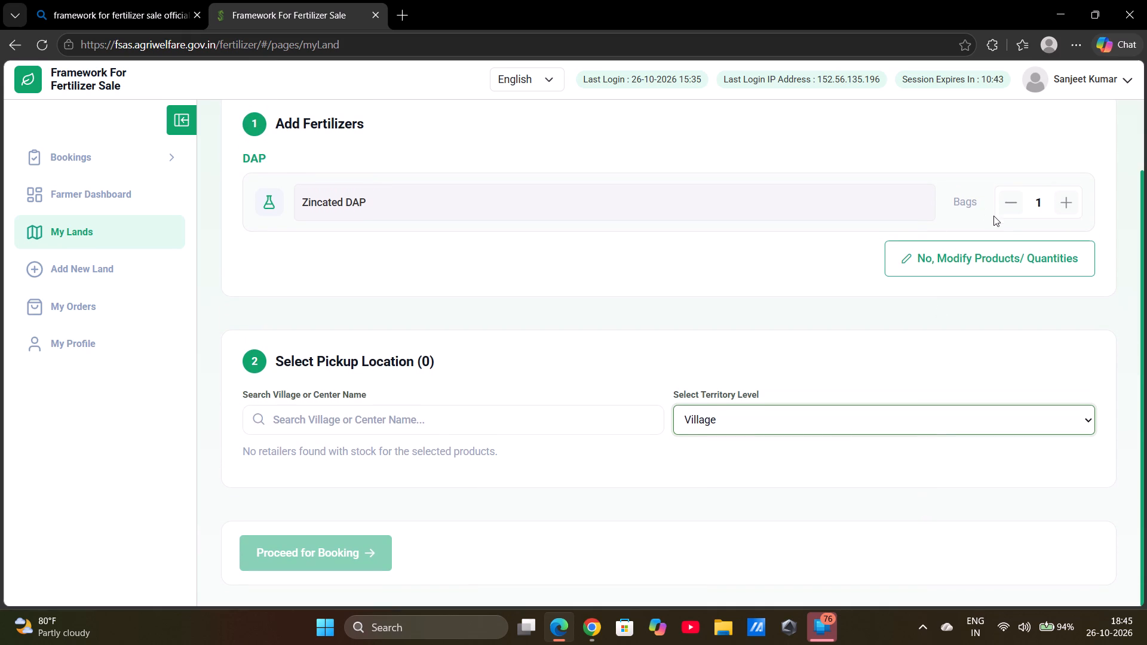
# Change the listed DAP-group product to TSP and show its retailers at the Village territory level.
pyautogui.click(977, 251)
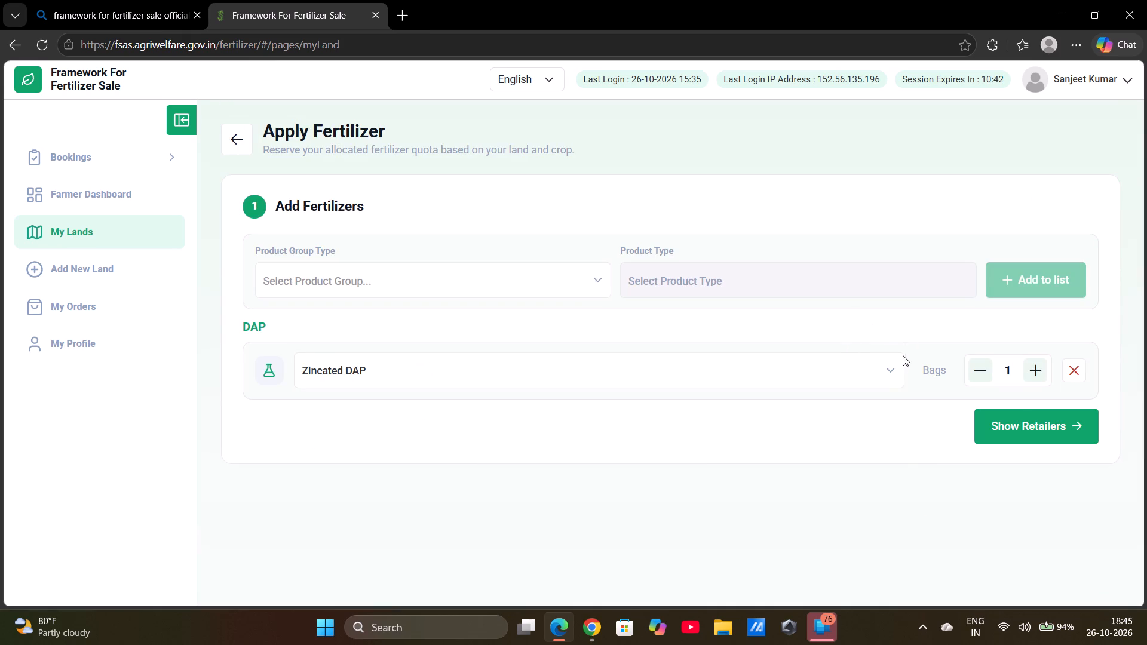
pyautogui.click(900, 364)
pyautogui.click(726, 477)
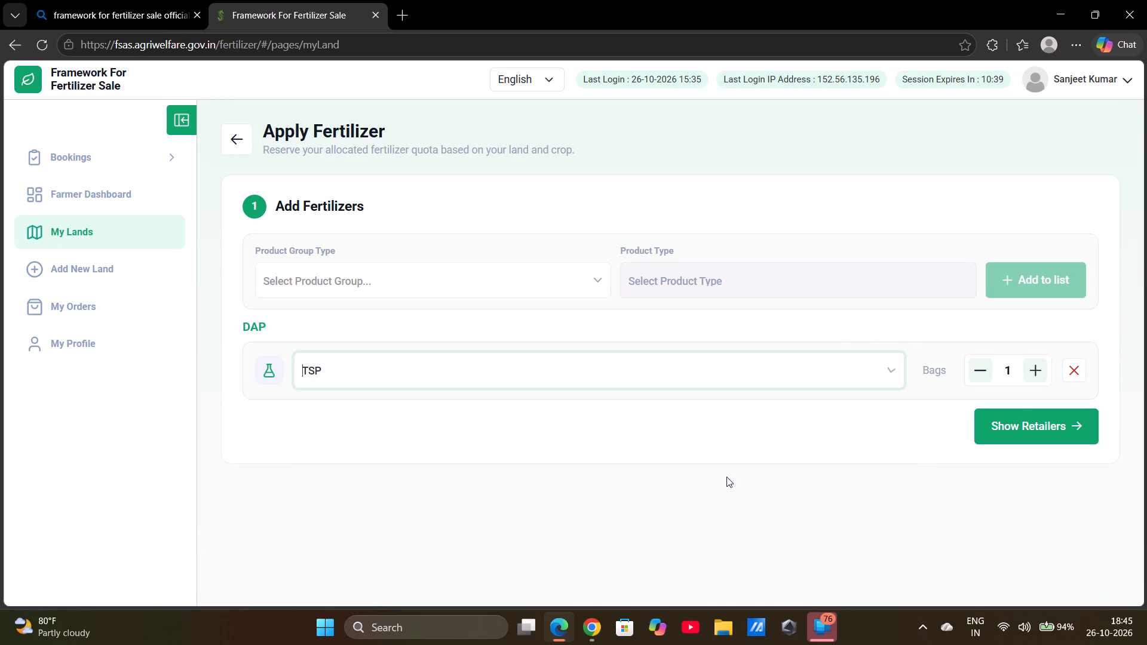
pyautogui.click(1040, 416)
pyautogui.scroll(-1, 1040, 416)
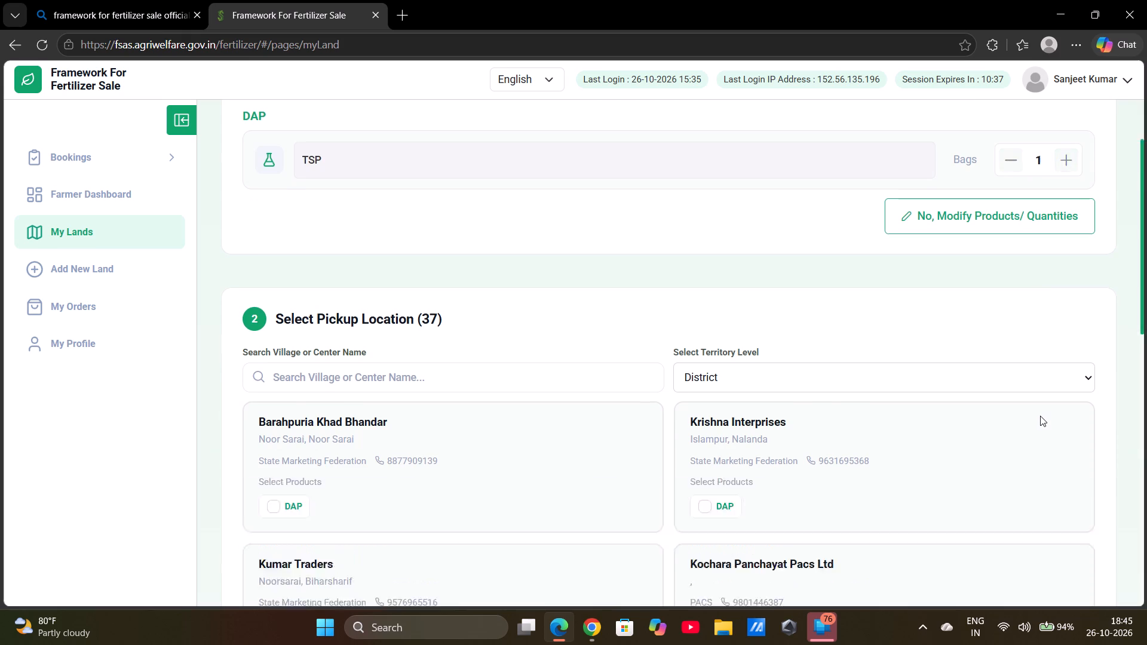
pyautogui.scroll(-1, 1040, 416)
pyautogui.moveTo(880, 312); pyautogui.dragTo(864, 376)
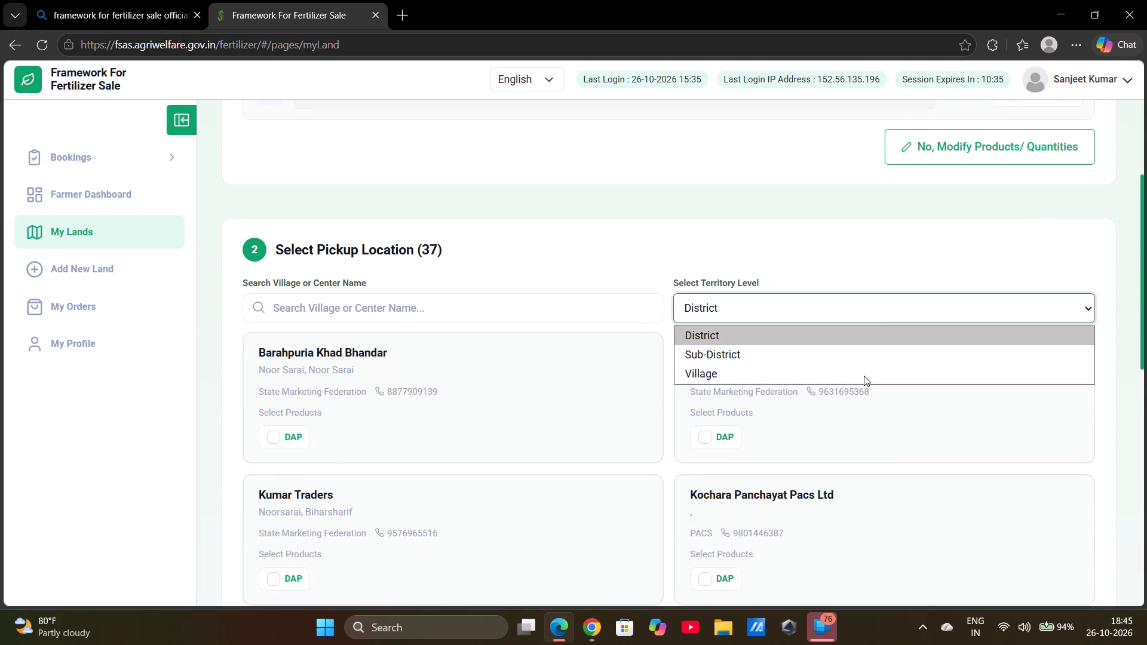
pyautogui.moveTo(864, 376); pyautogui.dragTo(835, 384)
pyautogui.click(835, 384)
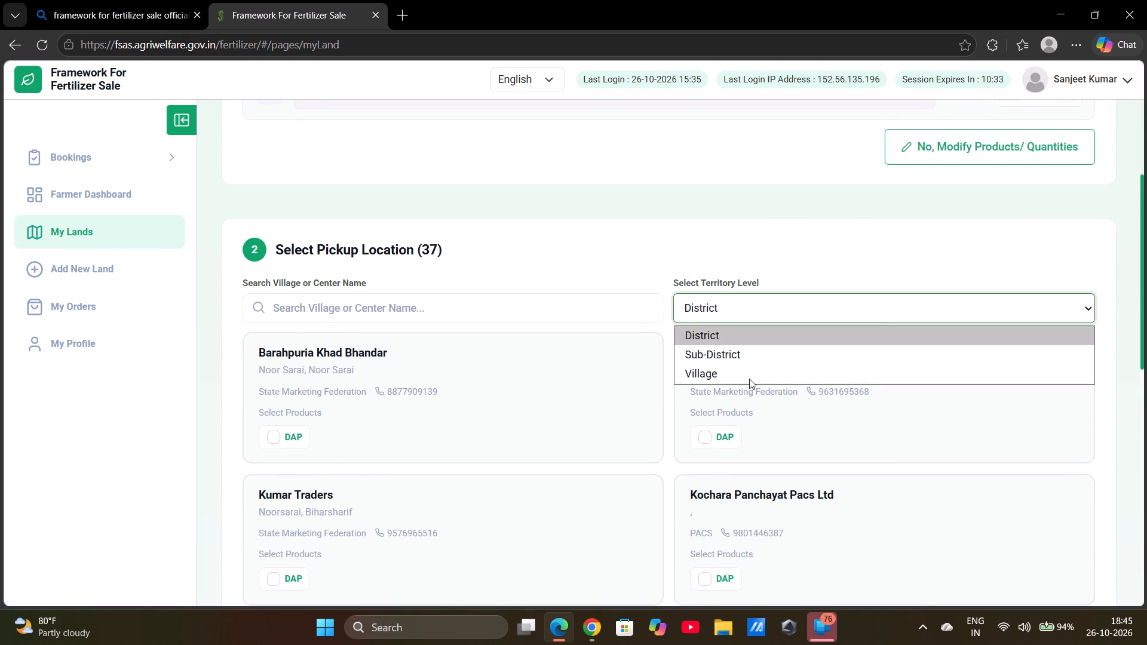
pyautogui.click(749, 379)
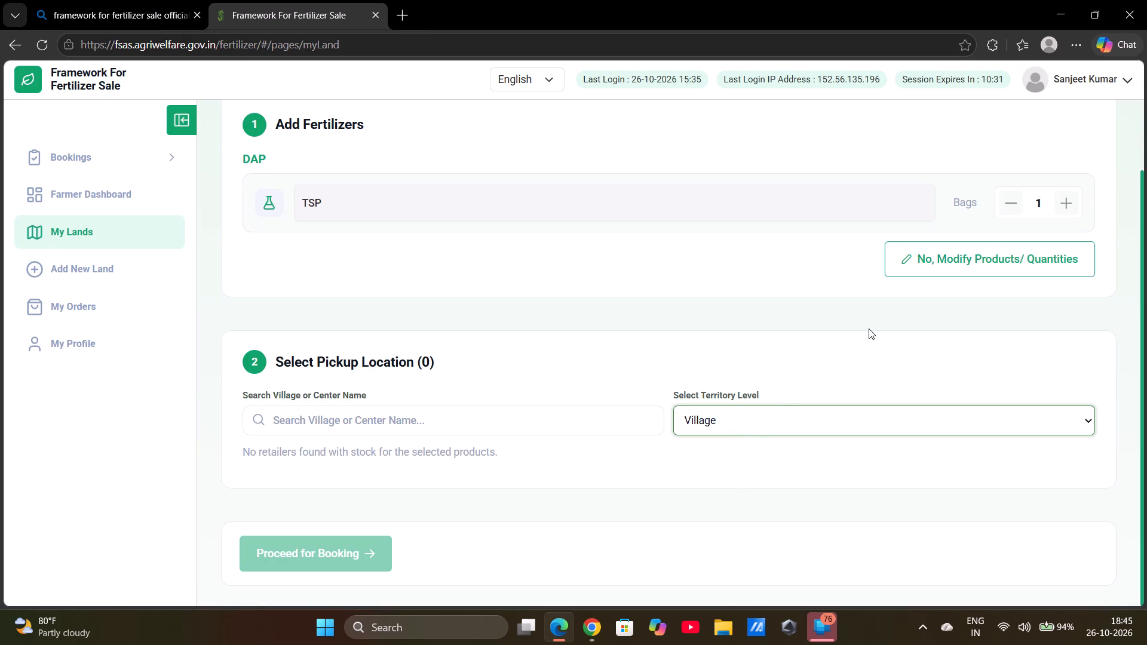
# Change the listed DAP-group product to Boronated DAP and show its retailers at the Village territory level.
pyautogui.click(1004, 252)
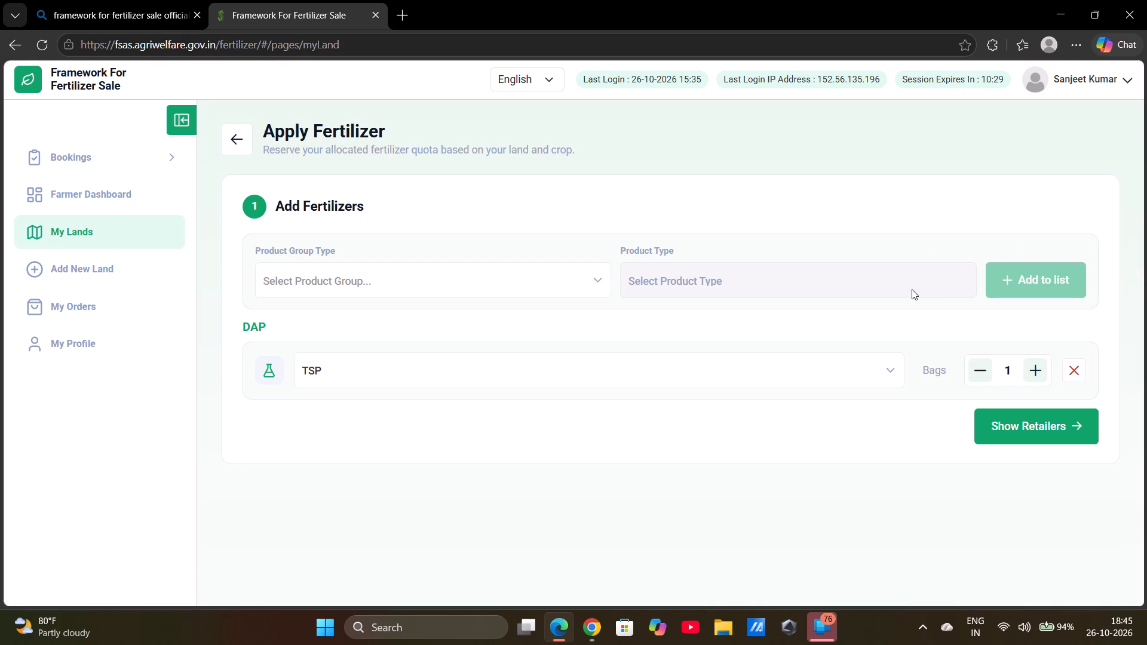
pyautogui.click(889, 373)
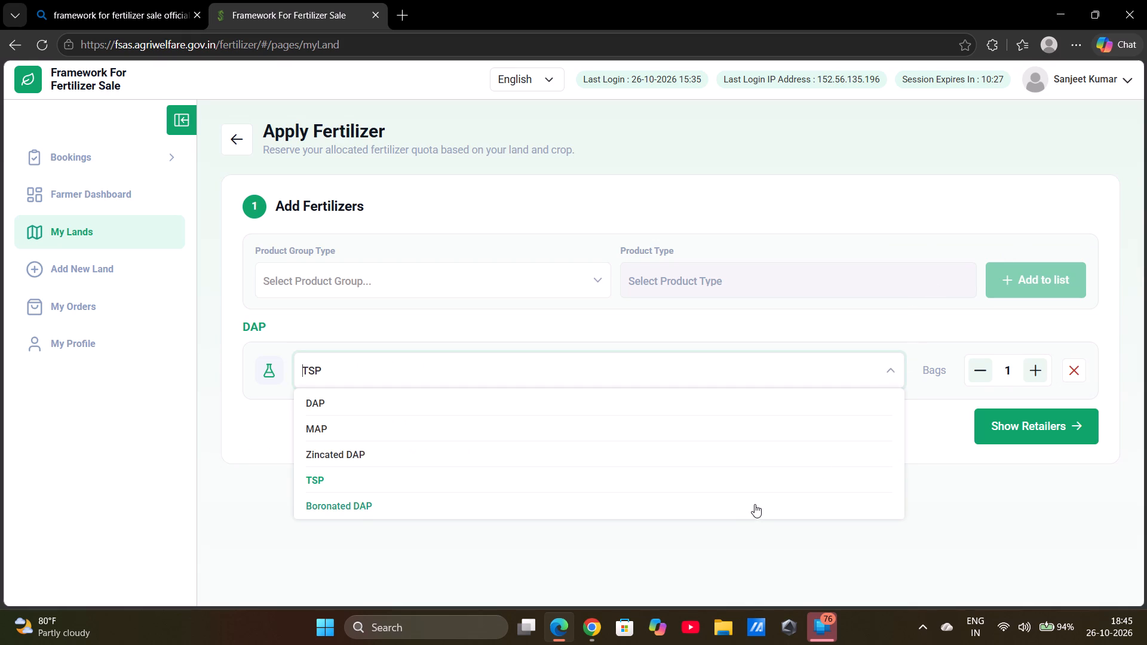
pyautogui.click(755, 504)
pyautogui.click(1008, 443)
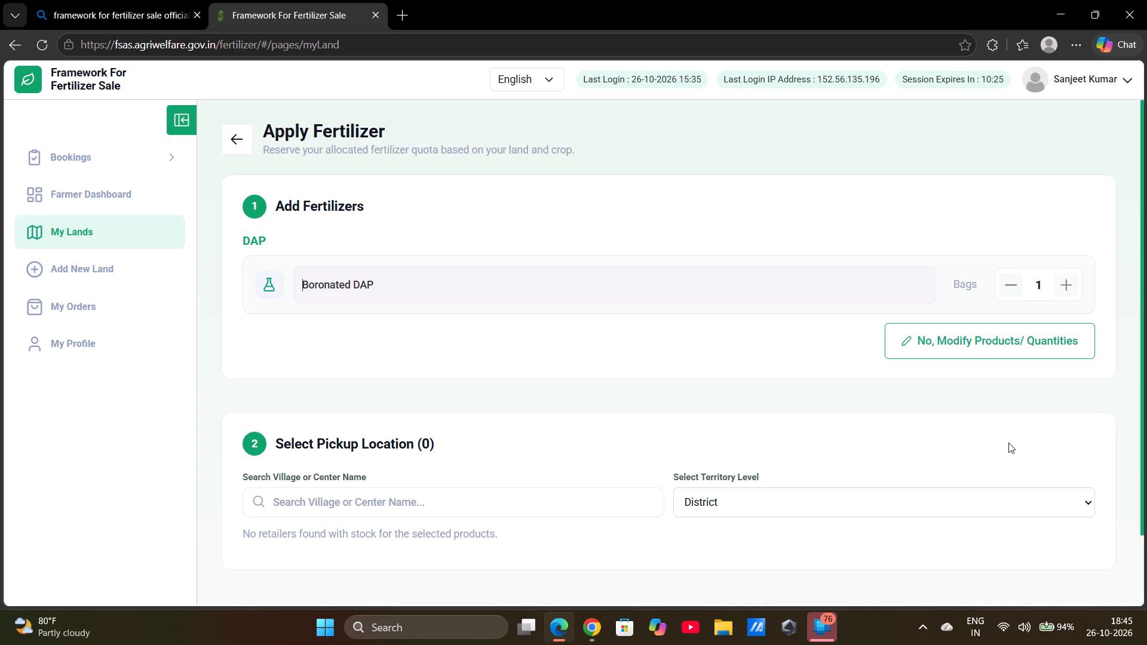
pyautogui.click(890, 502)
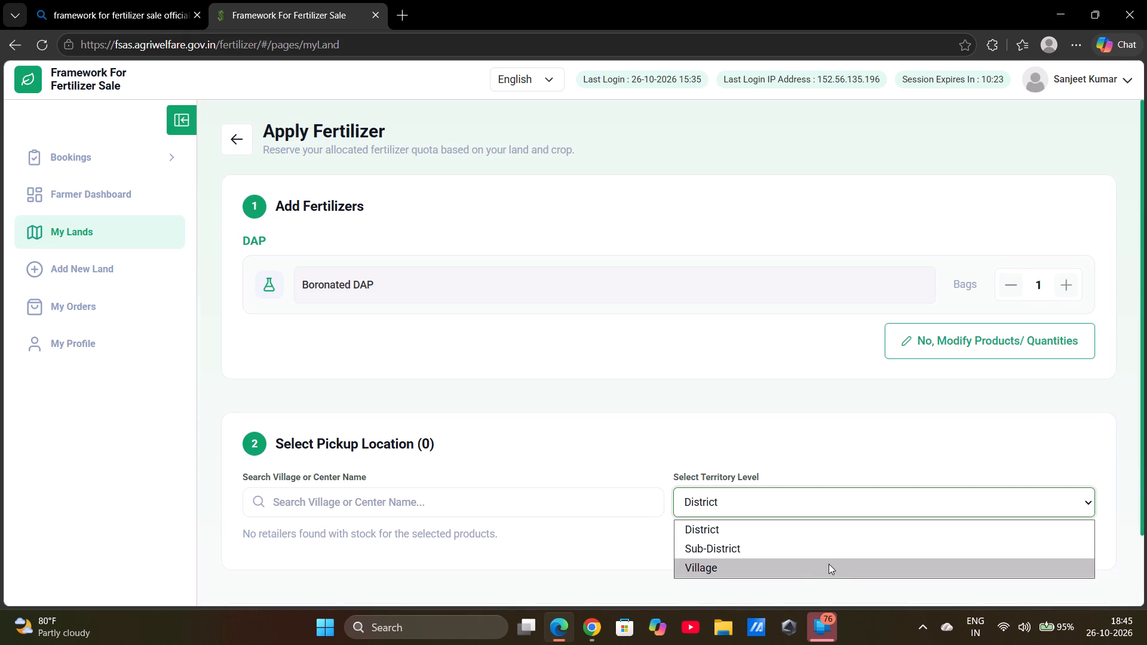
pyautogui.click(814, 569)
pyautogui.scroll(-3, 814, 569)
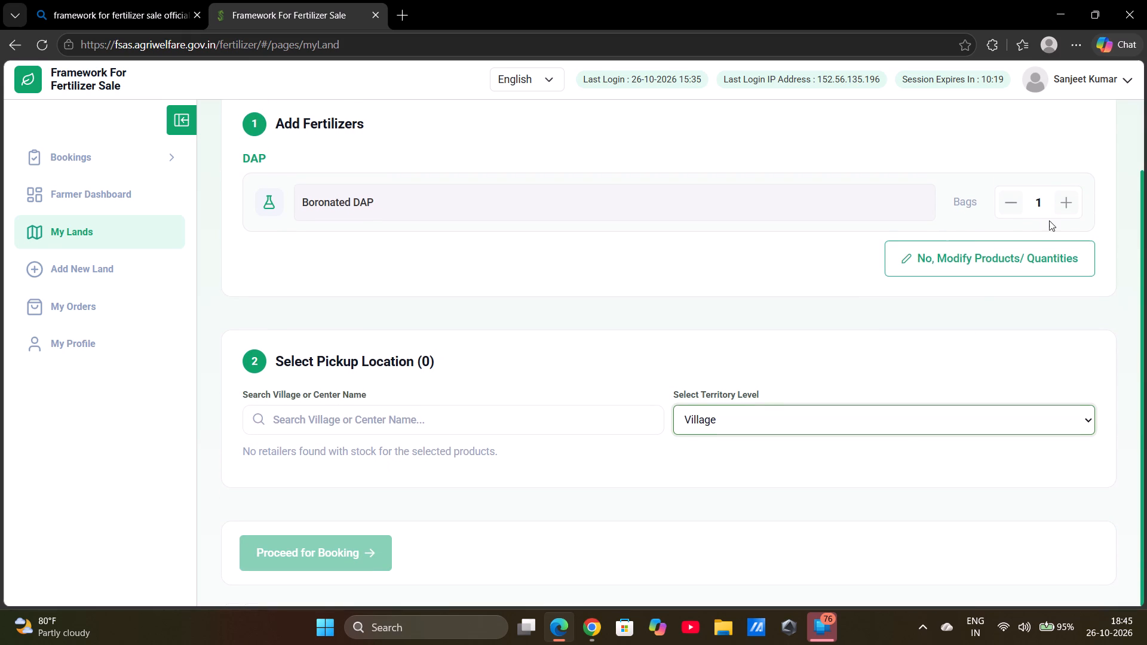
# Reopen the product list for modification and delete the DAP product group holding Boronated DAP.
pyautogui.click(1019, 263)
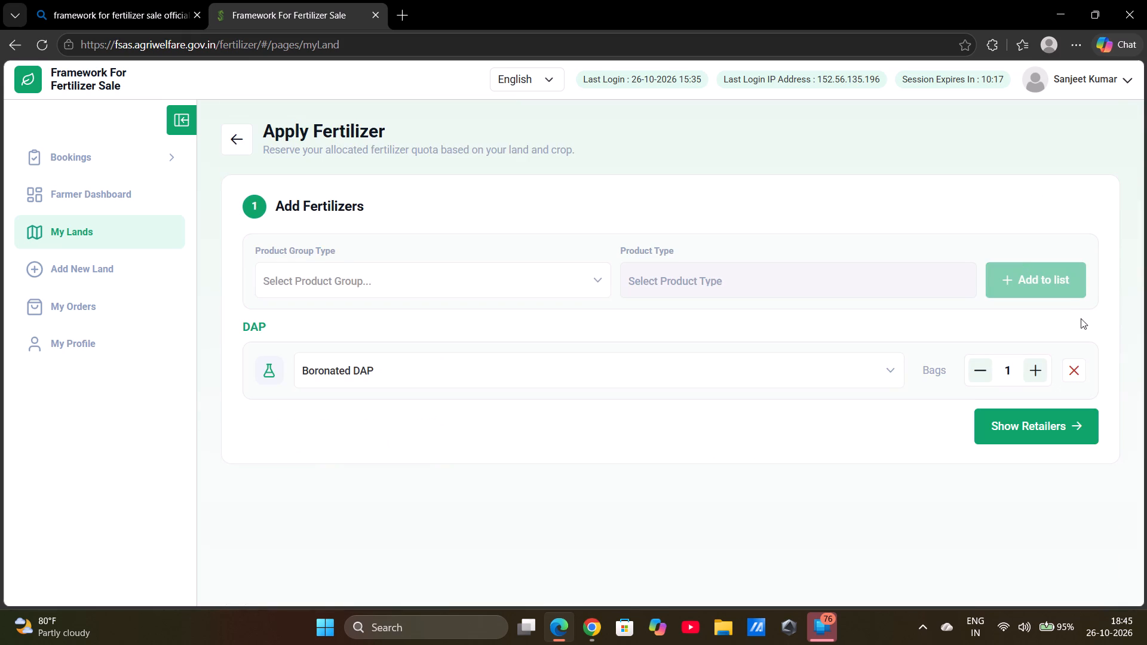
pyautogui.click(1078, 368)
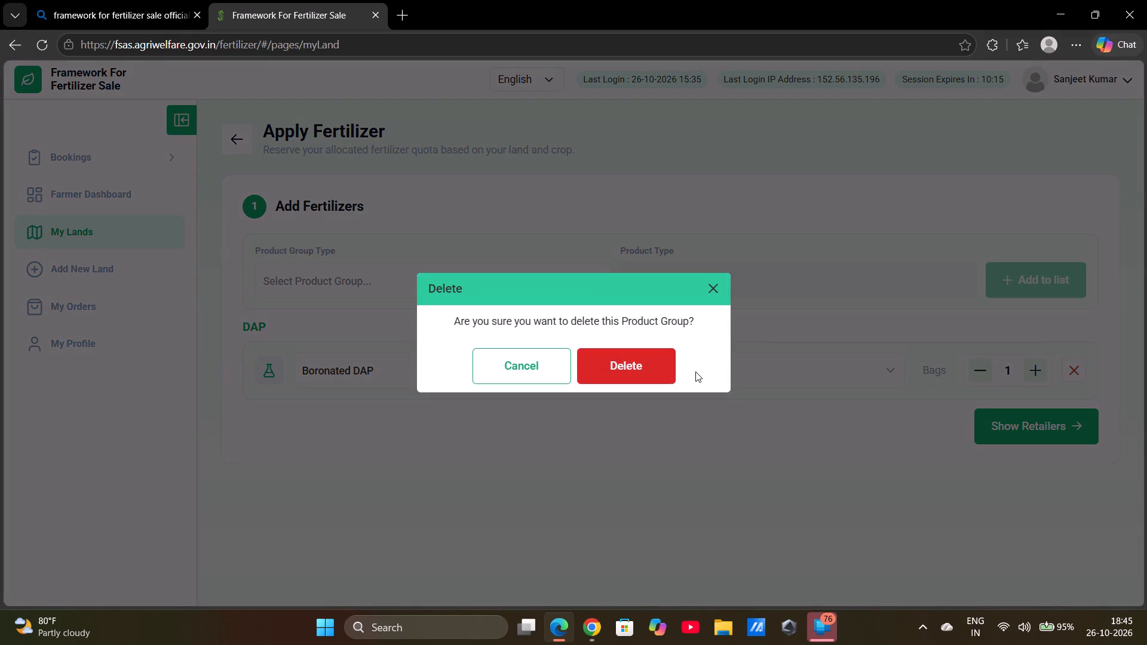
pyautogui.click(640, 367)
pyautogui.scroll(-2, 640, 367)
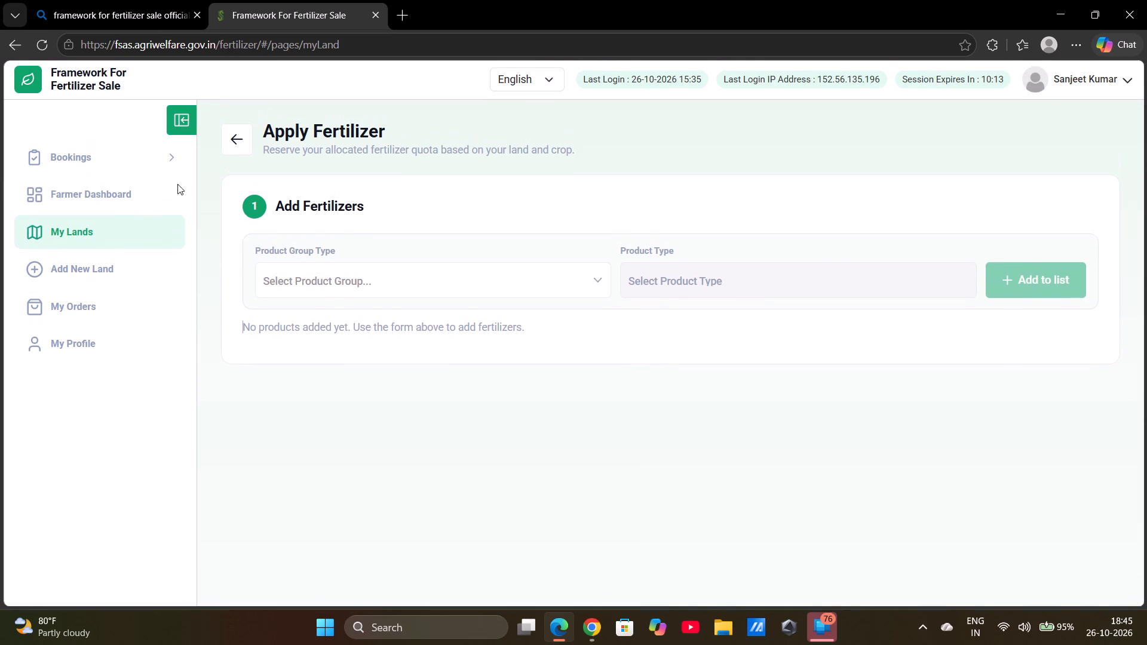
# Leave the current fertilizer application and return to the land records.
pyautogui.click(19, 47)
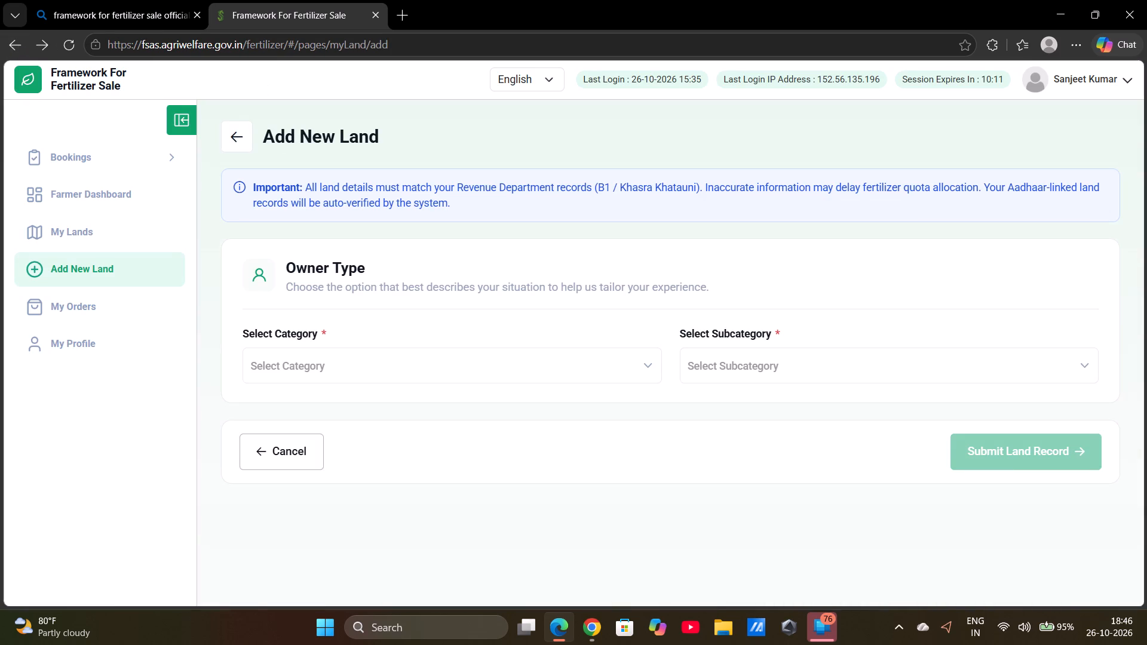
pyautogui.click(277, 448)
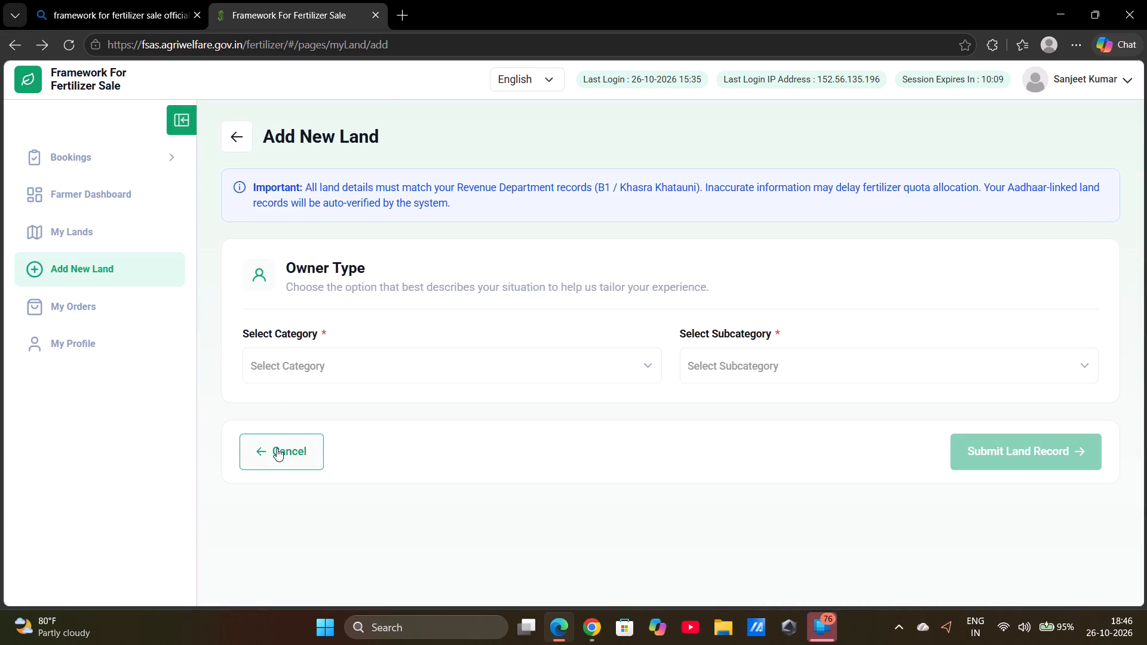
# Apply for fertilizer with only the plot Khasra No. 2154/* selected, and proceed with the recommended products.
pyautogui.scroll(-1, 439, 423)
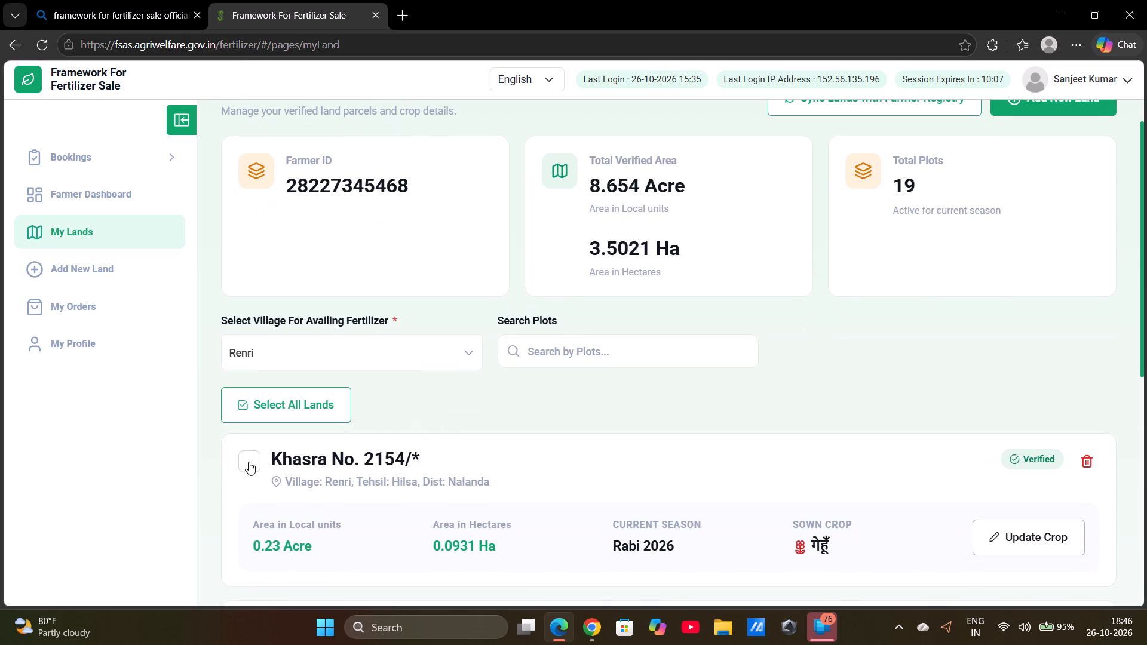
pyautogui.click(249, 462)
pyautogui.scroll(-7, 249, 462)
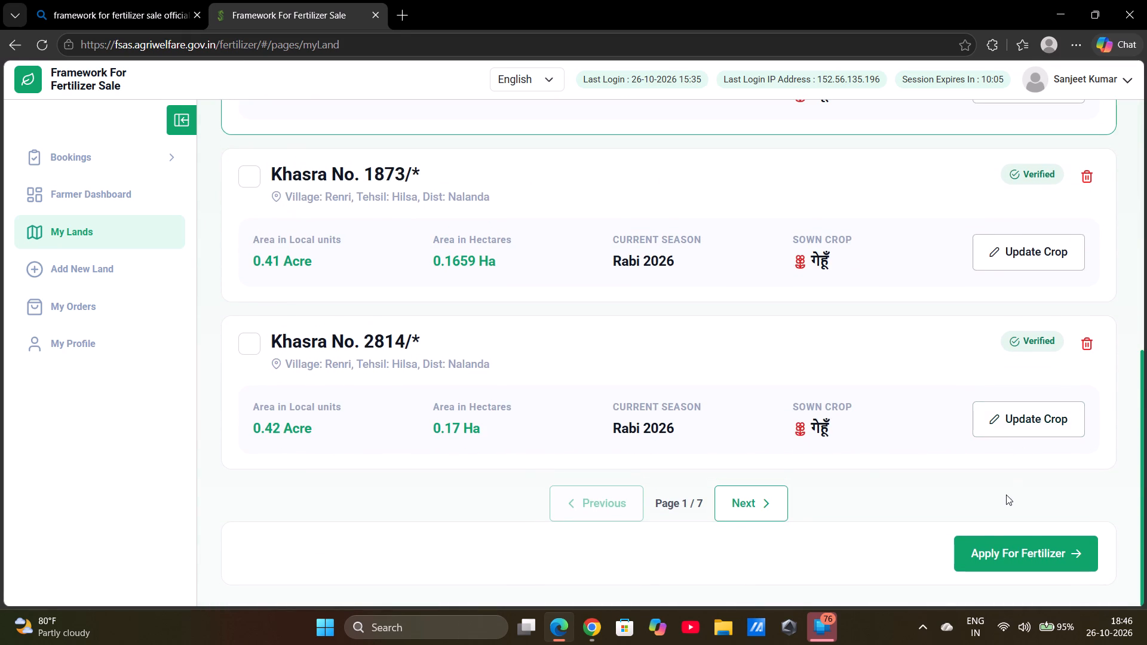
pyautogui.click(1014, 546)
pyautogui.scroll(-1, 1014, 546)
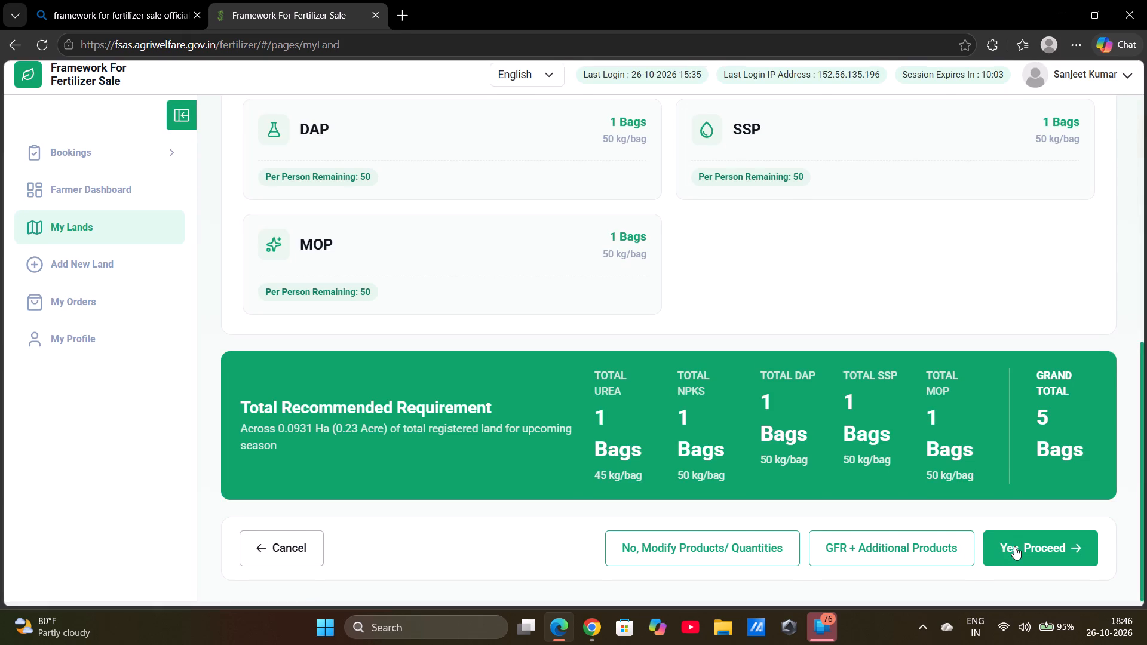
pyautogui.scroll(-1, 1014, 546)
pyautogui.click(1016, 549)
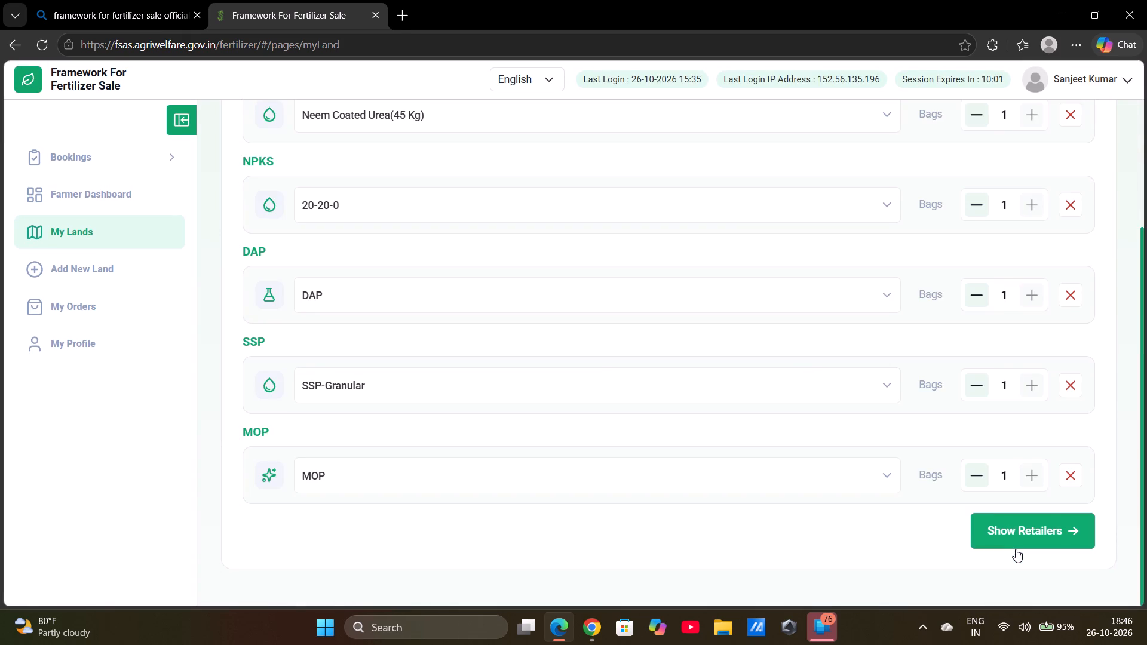
# Show the retailers for the recommended products at the Village territory level.
pyautogui.scroll(3, 955, 411)
pyautogui.scroll(-4, 955, 411)
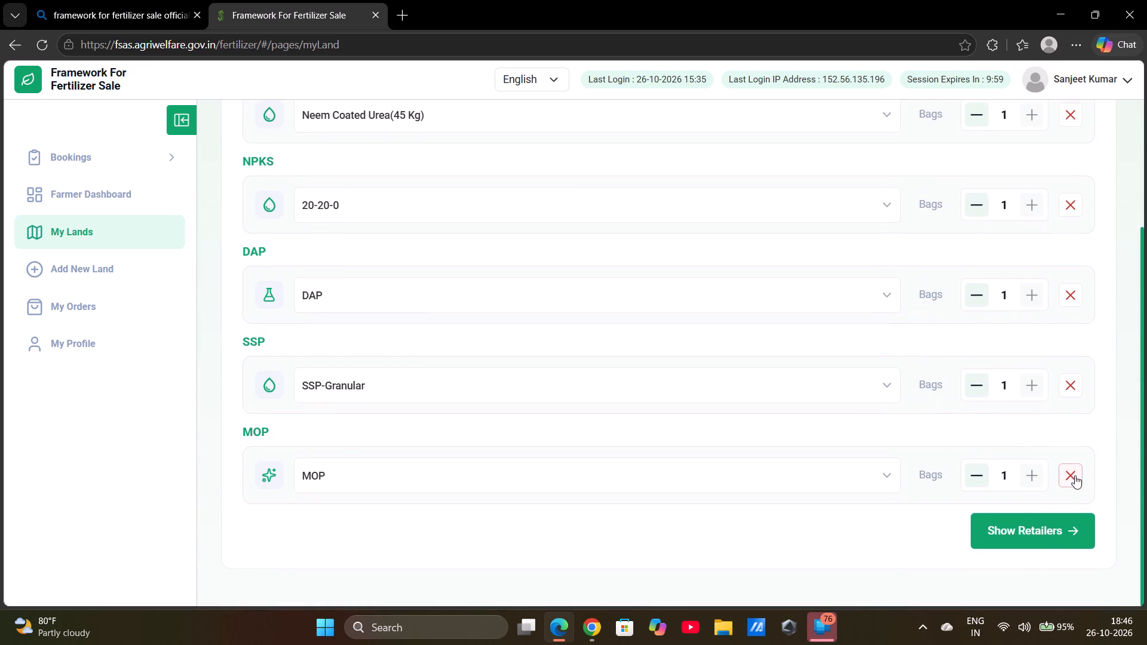
pyautogui.click(1047, 536)
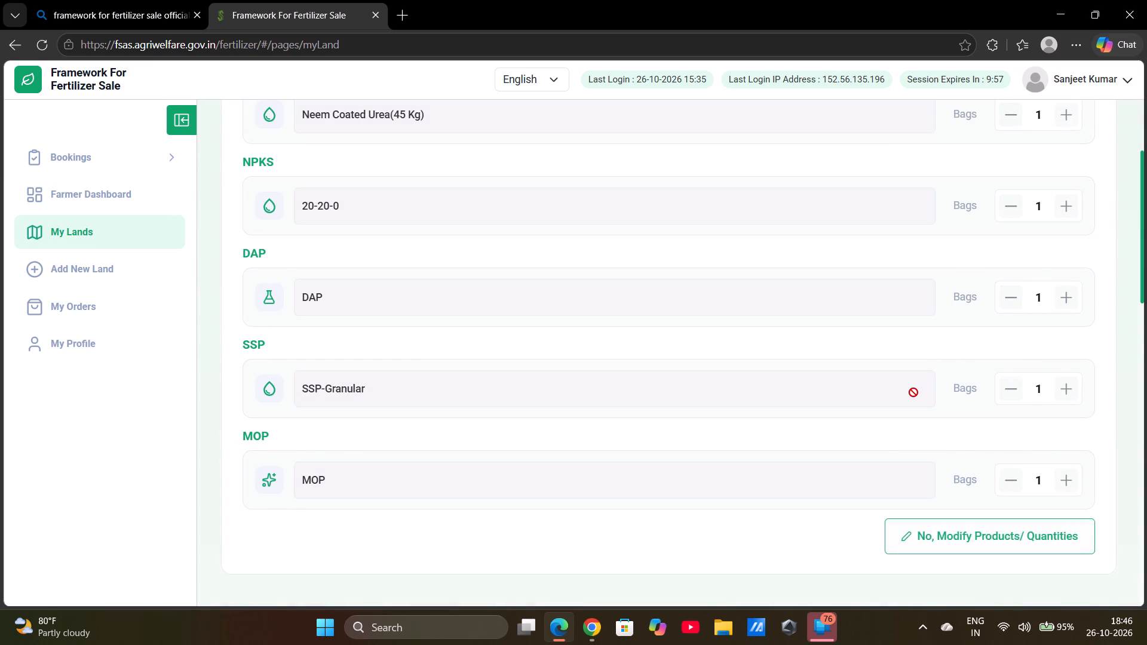
pyautogui.scroll(5, 913, 392)
pyautogui.scroll(-5, 913, 392)
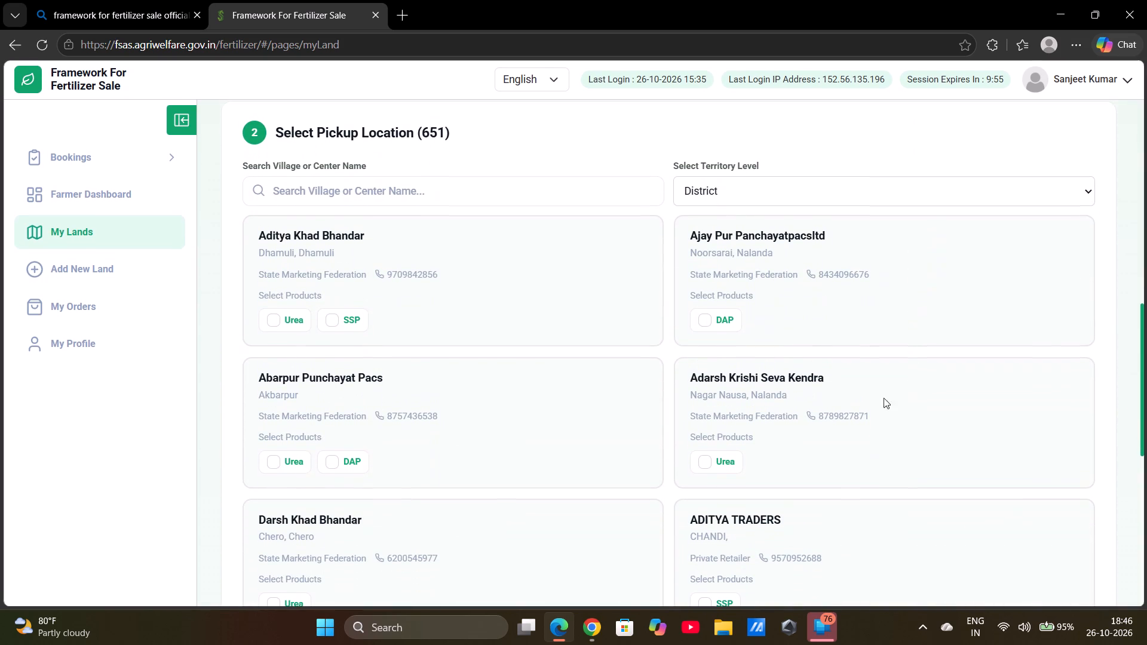
pyautogui.click(837, 195)
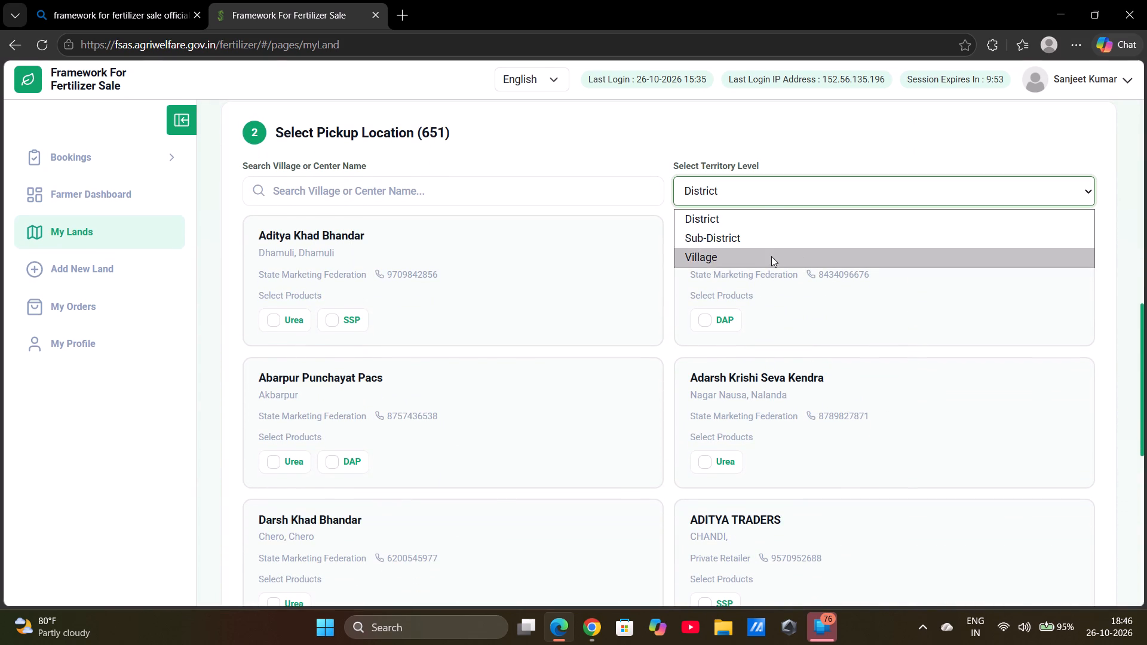
pyautogui.click(758, 262)
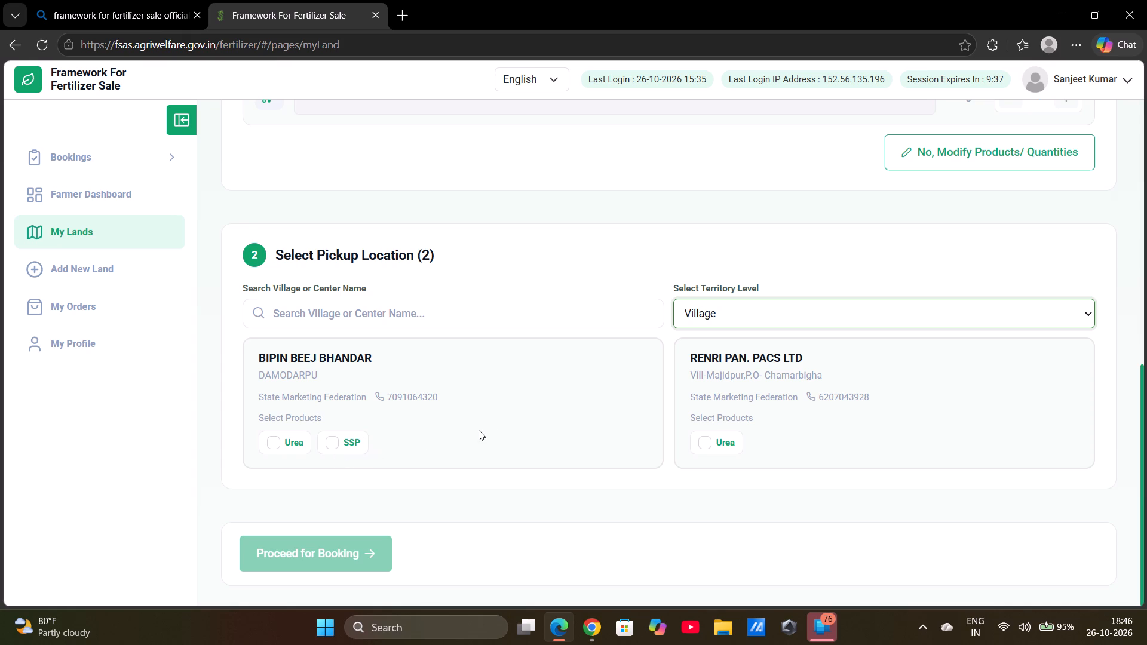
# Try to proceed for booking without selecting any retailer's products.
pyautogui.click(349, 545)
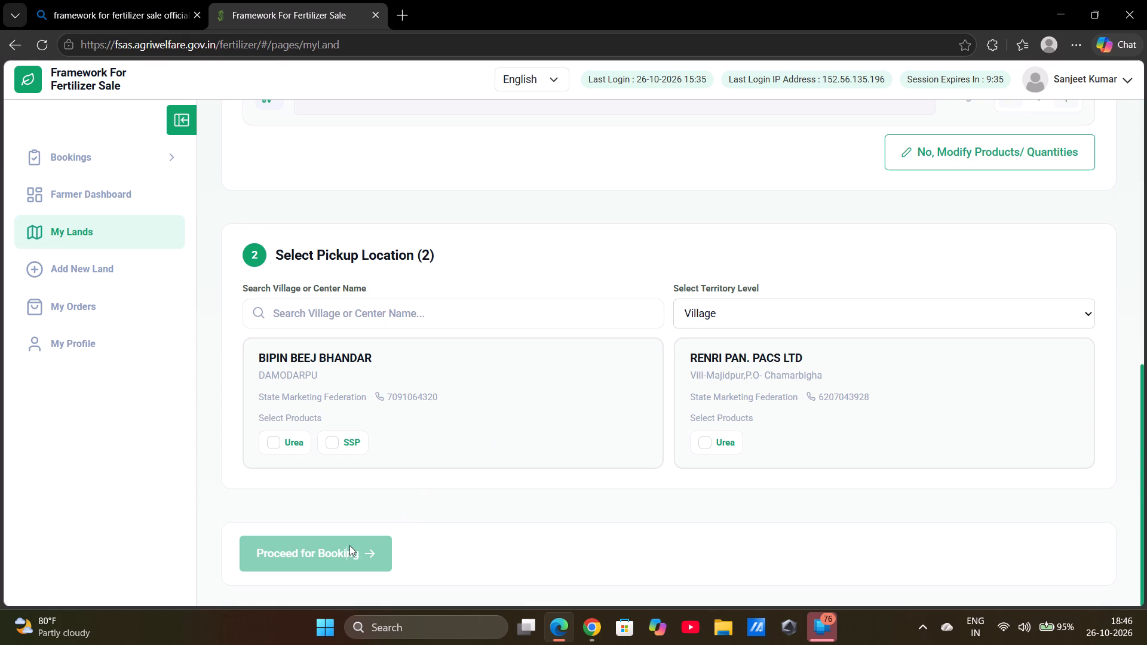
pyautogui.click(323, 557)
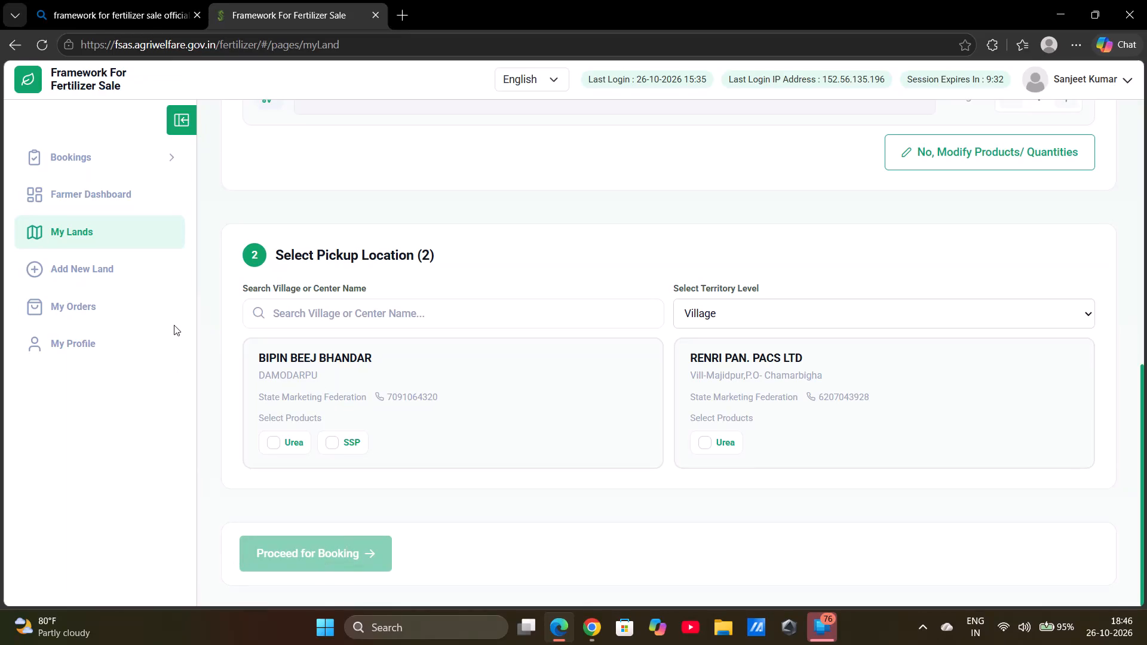
# Leave the current fertilizer application and return to the land records.
pyautogui.click(16, 51)
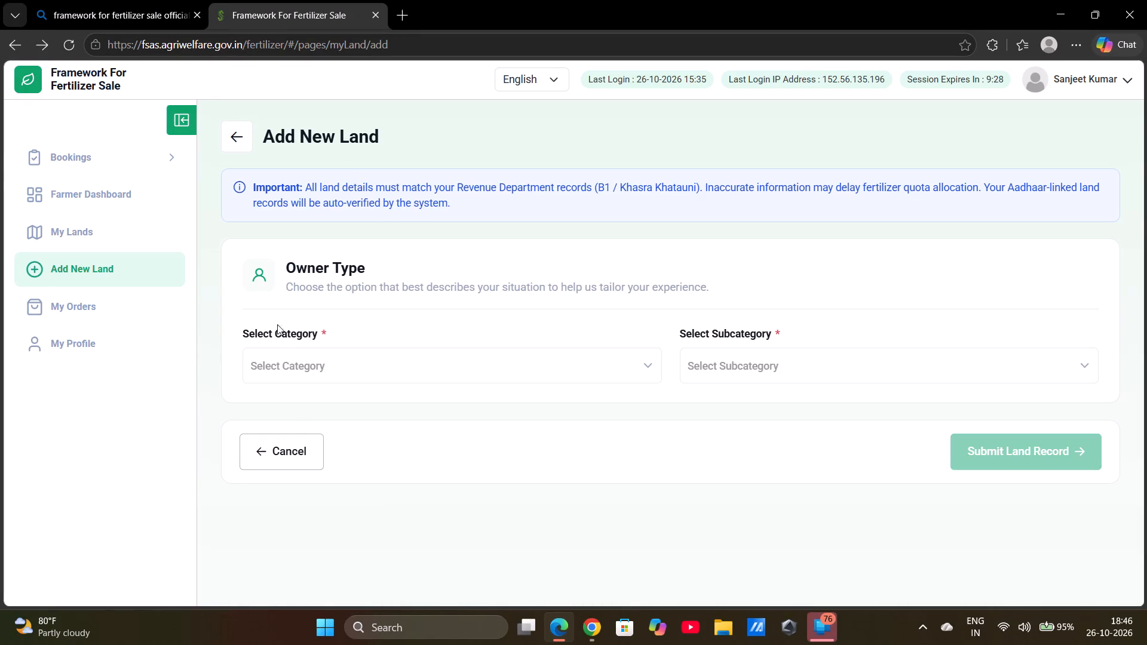
pyautogui.click(287, 449)
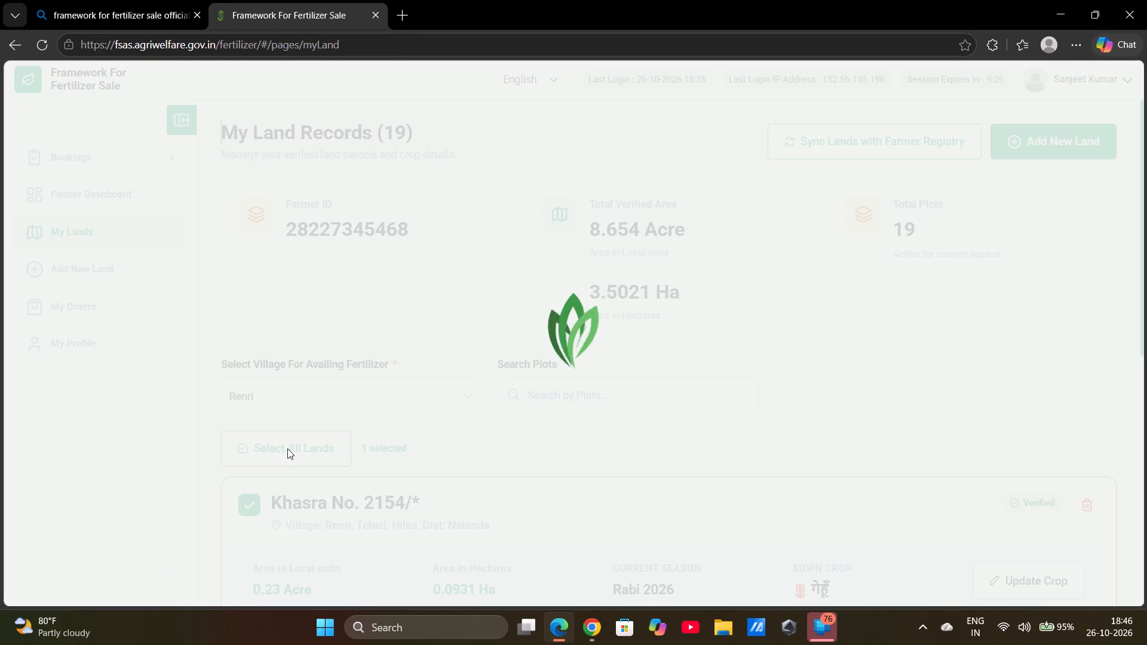
# Select all the land plots for the village Renri and apply for fertilizer.
pyautogui.scroll(-4, 333, 454)
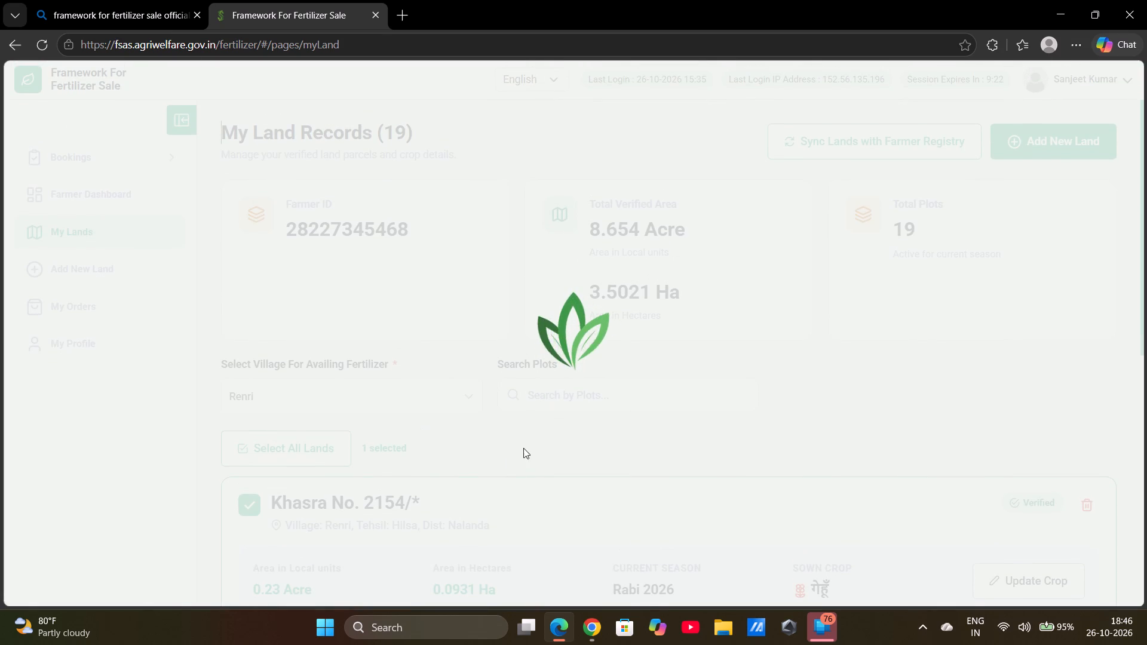
pyautogui.scroll(-2, 413, 480)
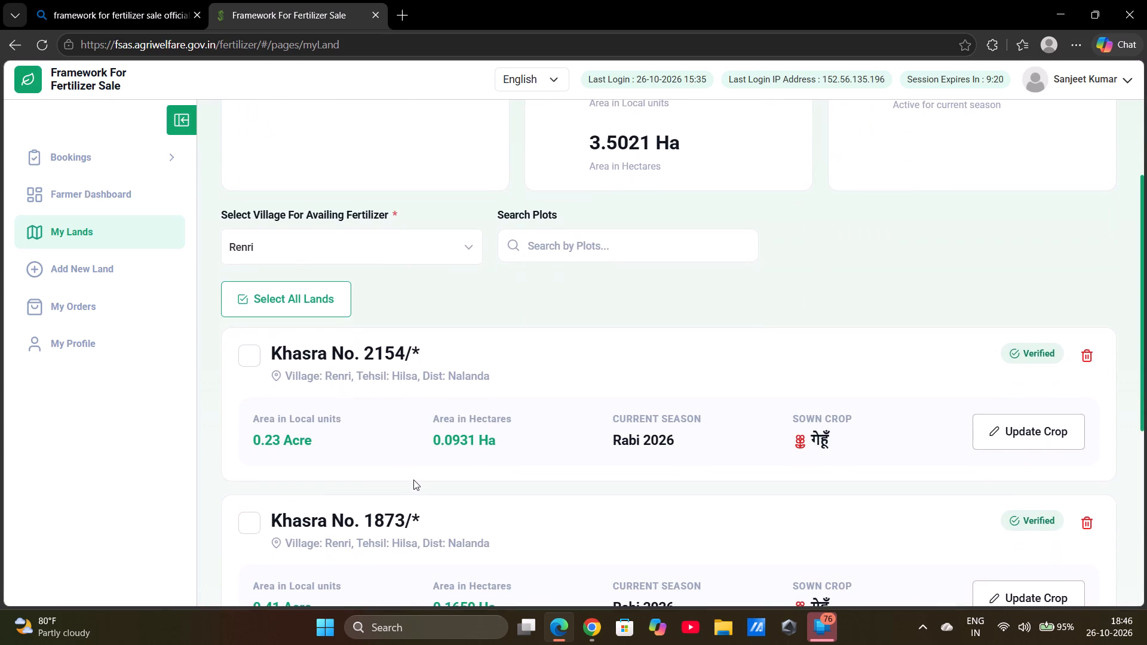
pyautogui.click(244, 365)
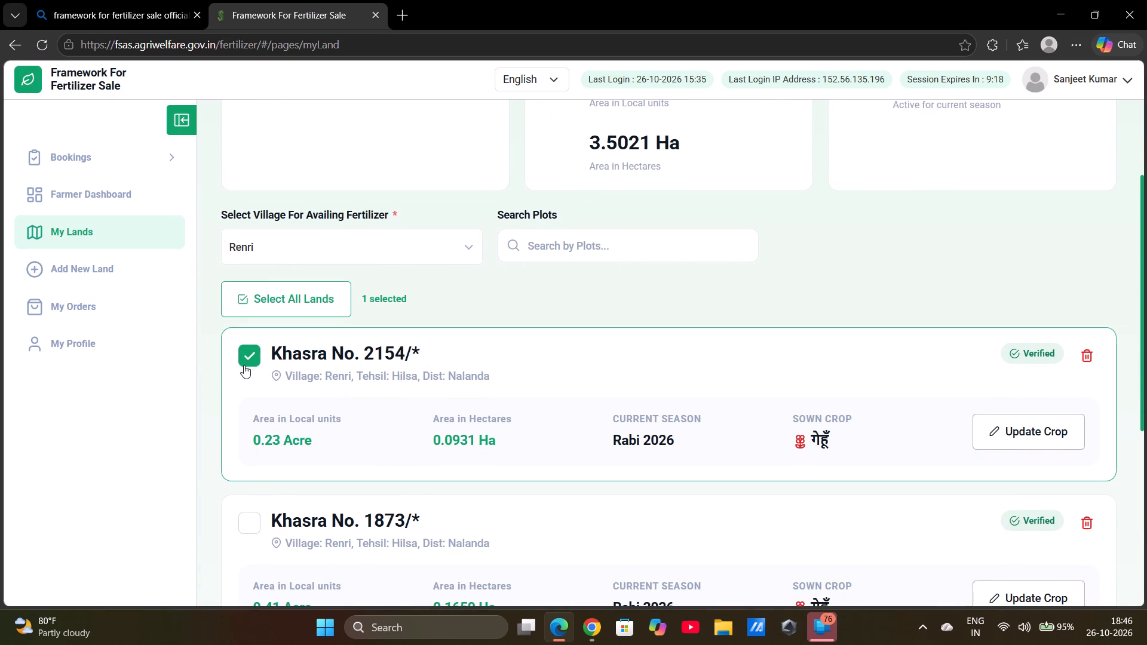
pyautogui.click(464, 247)
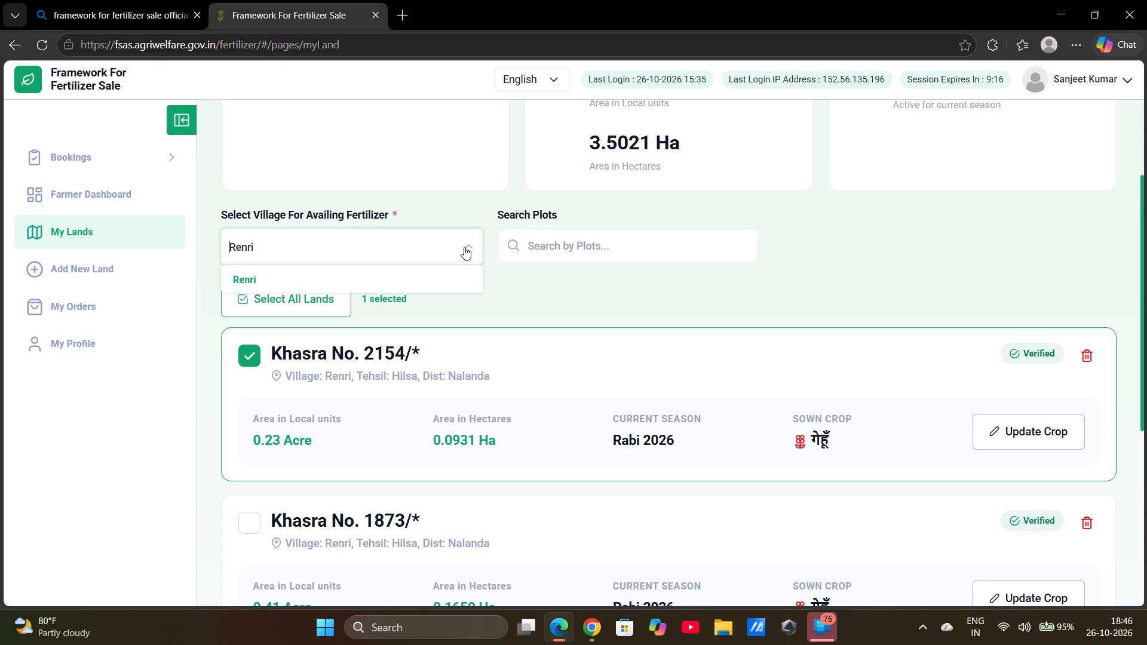
pyautogui.click(427, 278)
pyautogui.scroll(-1, 733, 144)
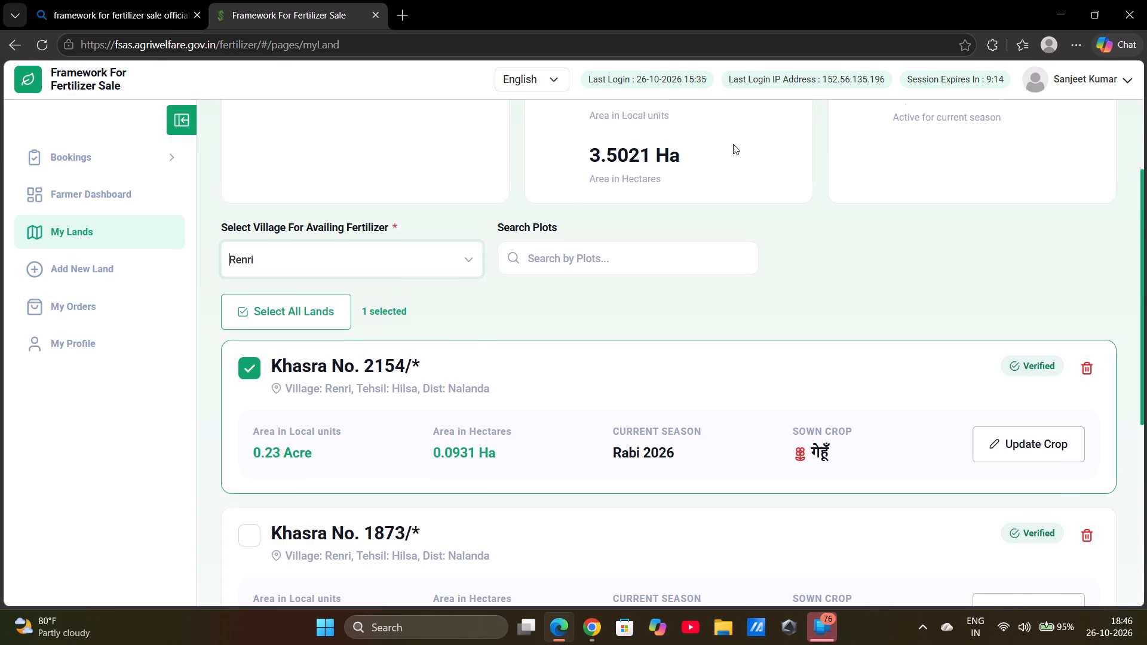
pyautogui.scroll(-1, 733, 144)
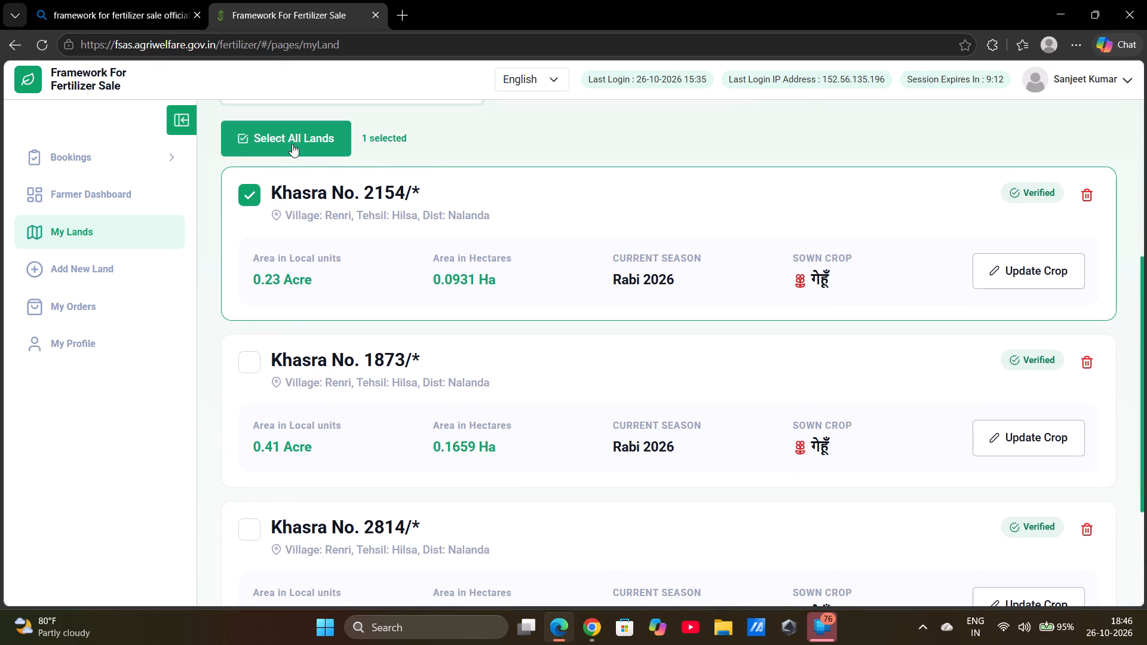
pyautogui.click(292, 144)
pyautogui.scroll(1, 630, 182)
pyautogui.scroll(-4, 630, 182)
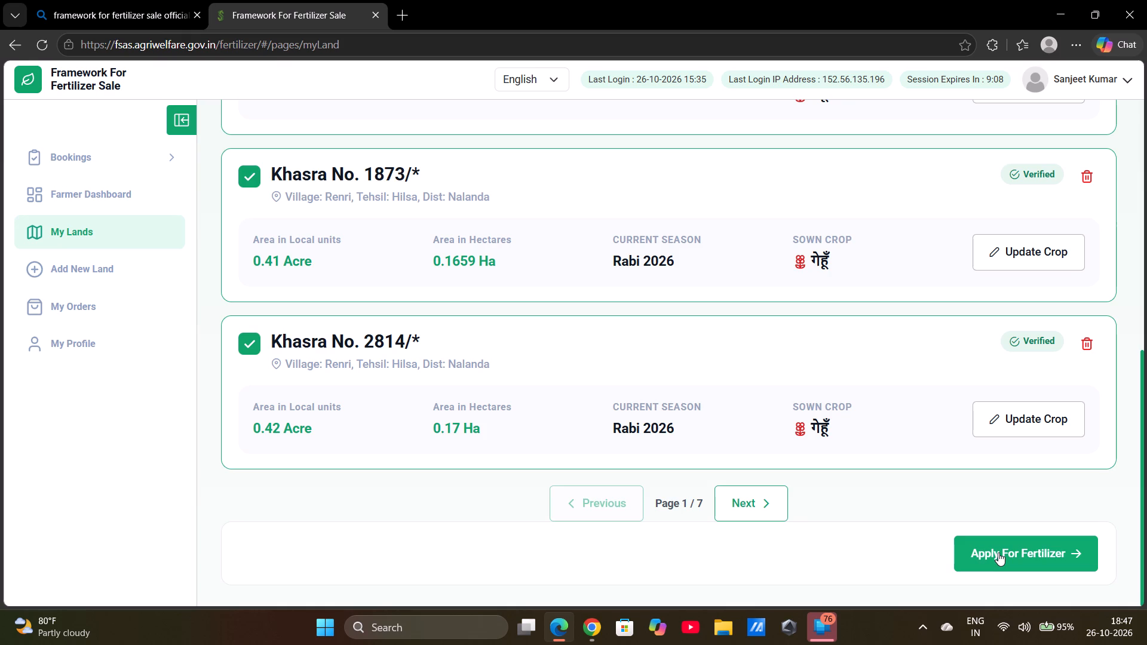
pyautogui.click(998, 552)
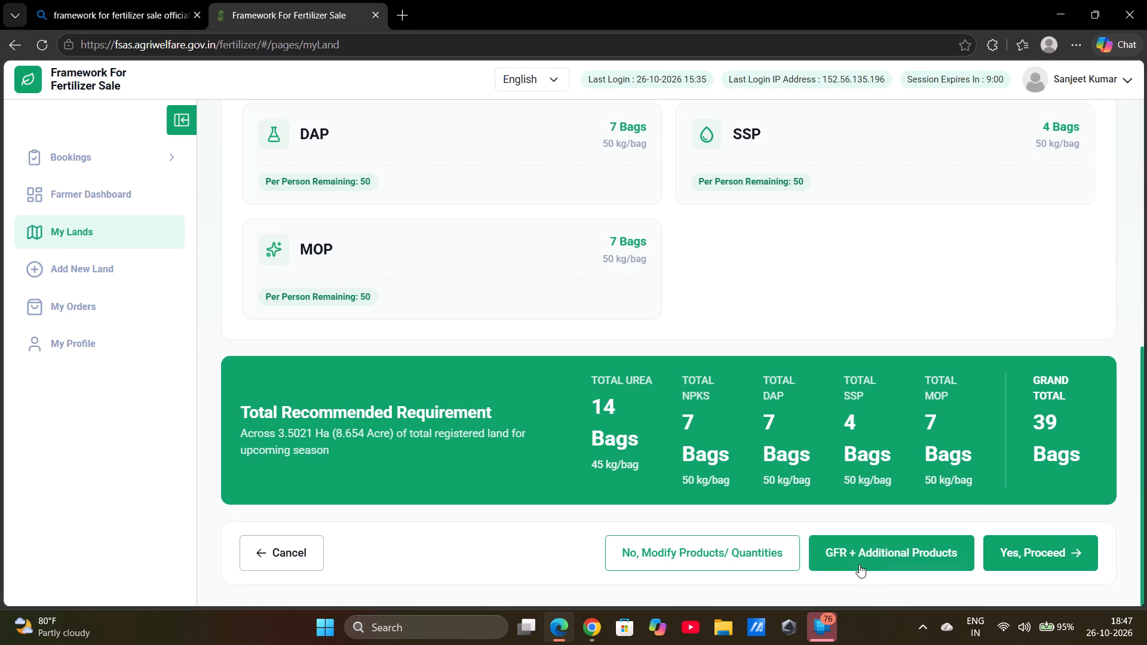
# Review the scientifically recommended quantities and choose to modify the products and quantities instead of accepting them.
pyautogui.scroll(3, 859, 564)
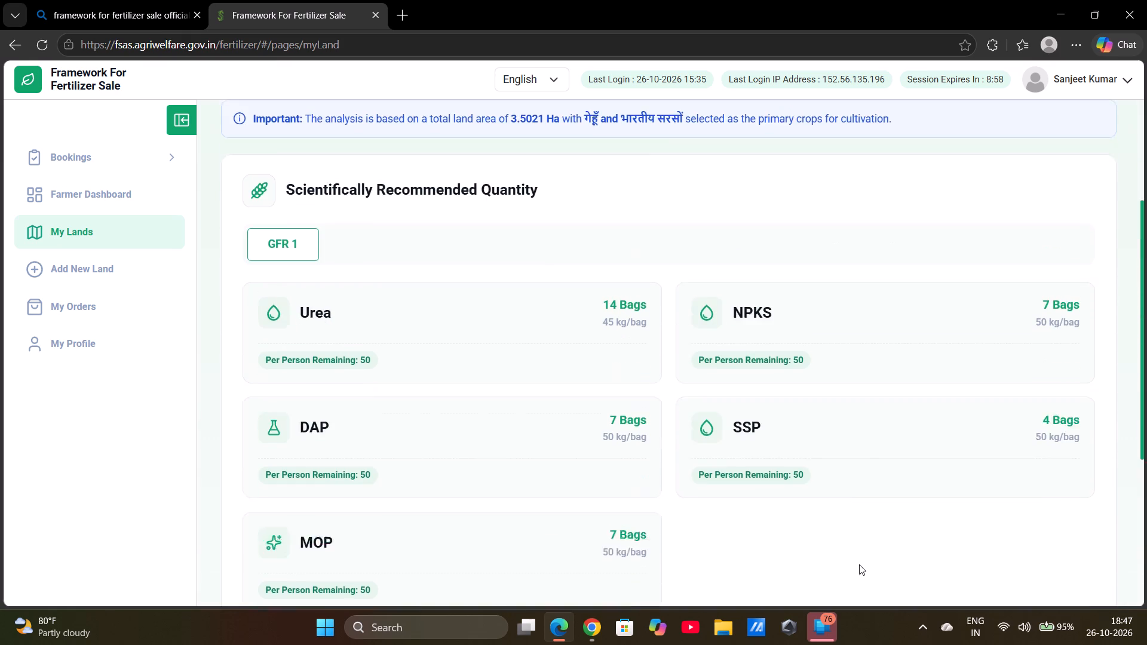
pyautogui.scroll(1, 859, 564)
pyautogui.scroll(-1, 859, 564)
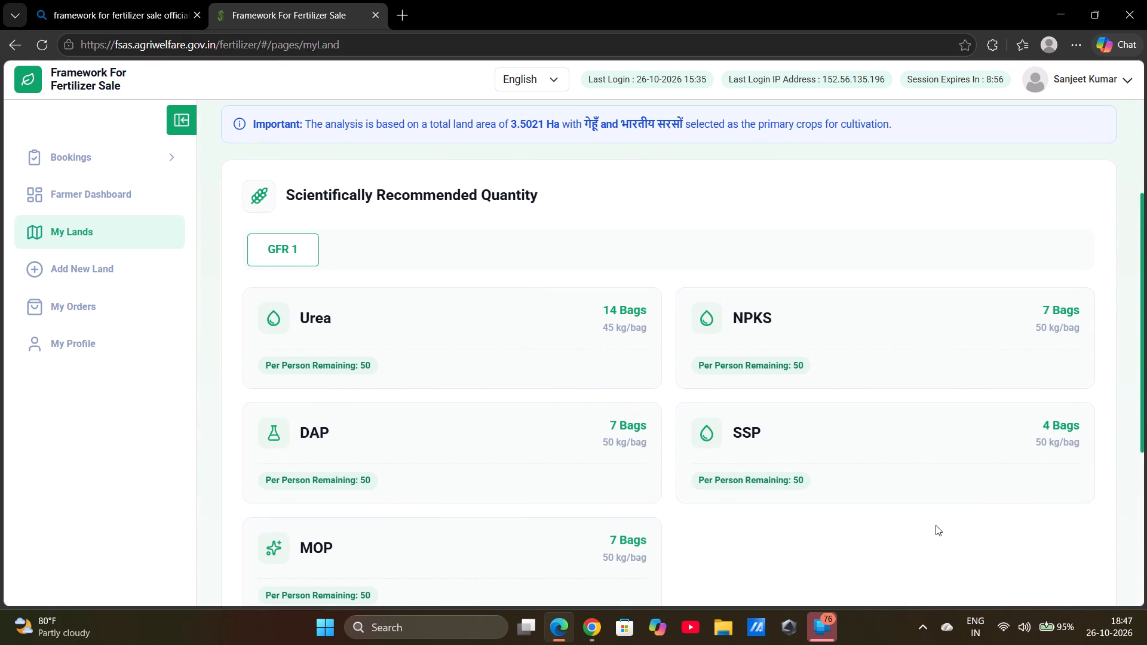
pyautogui.scroll(-3, 936, 525)
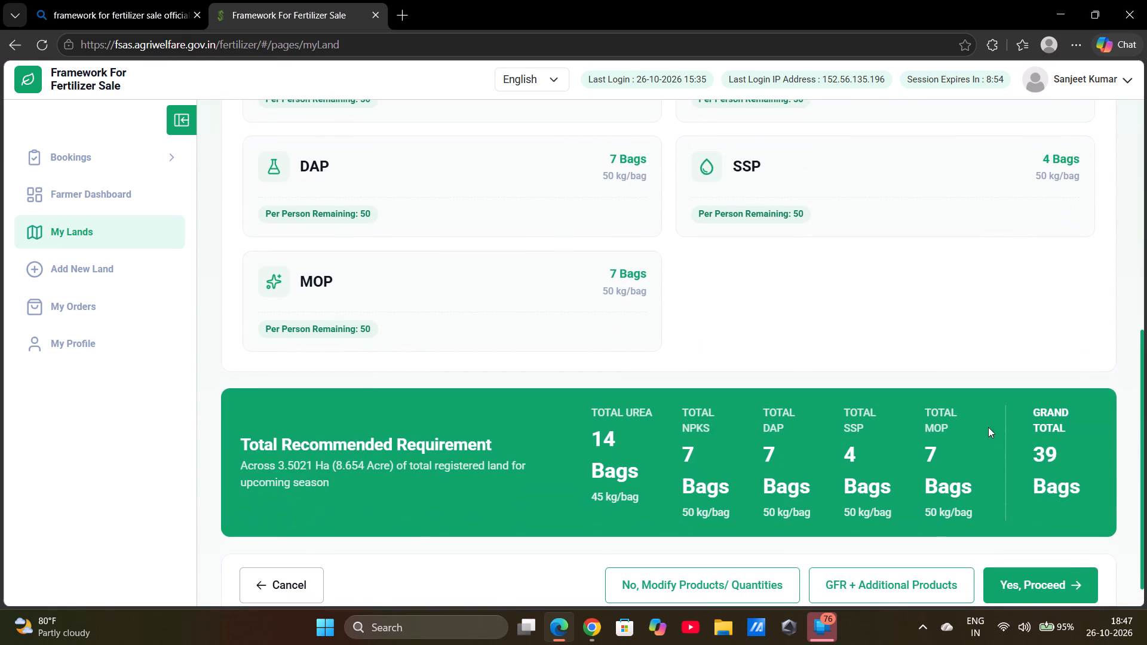
pyautogui.click(746, 578)
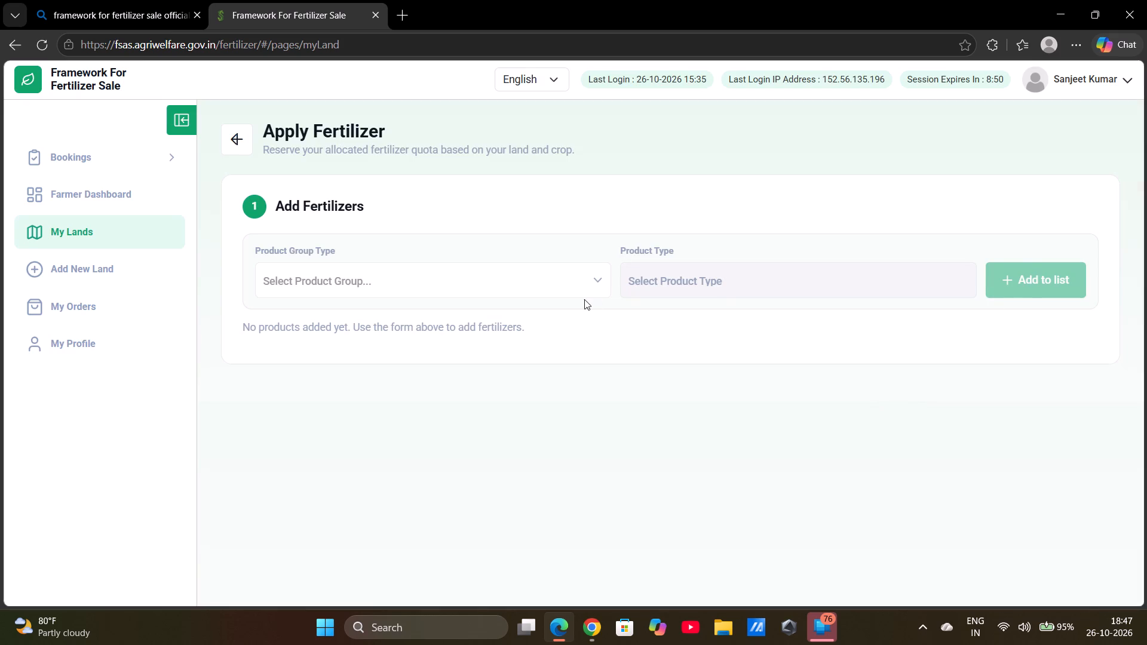
# Add Neem Coated Urea (45 Kg) from the Urea group to the fertilizer list and set it to 10 bags.
pyautogui.click(582, 290)
pyautogui.click(504, 317)
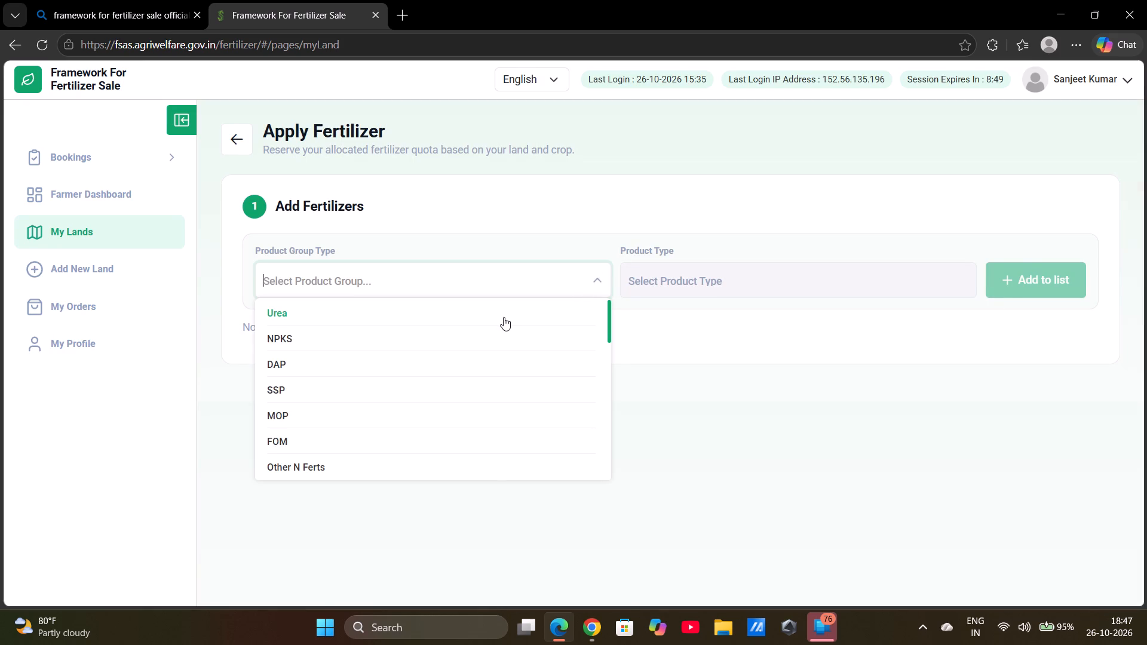
pyautogui.click(698, 296)
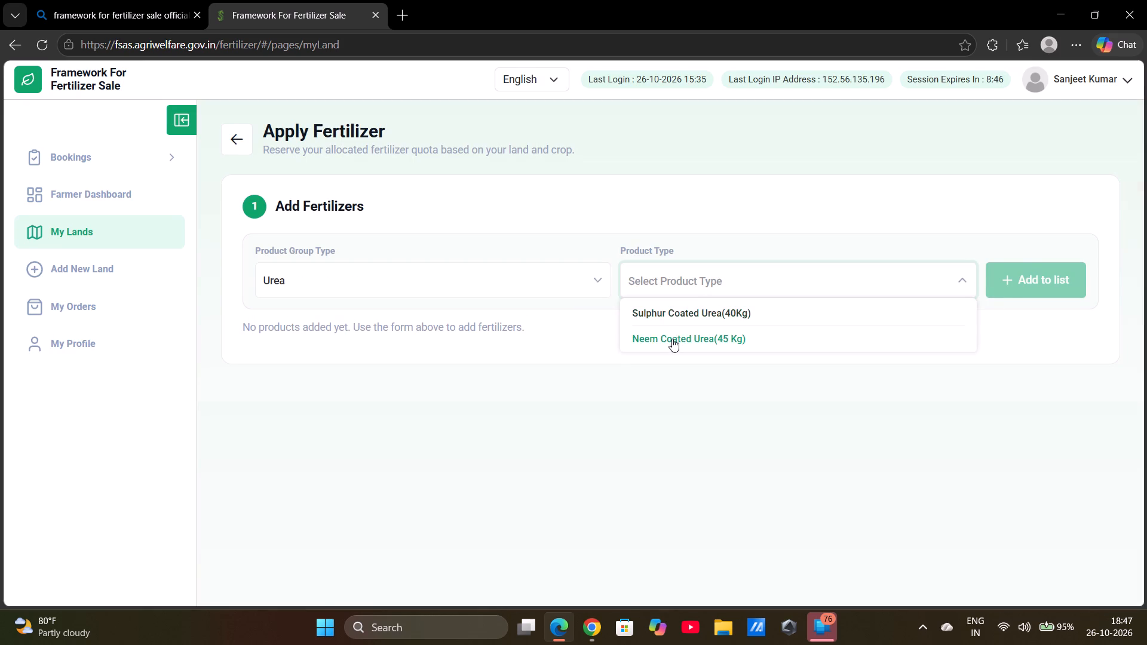
pyautogui.click(672, 339)
pyautogui.click(1072, 282)
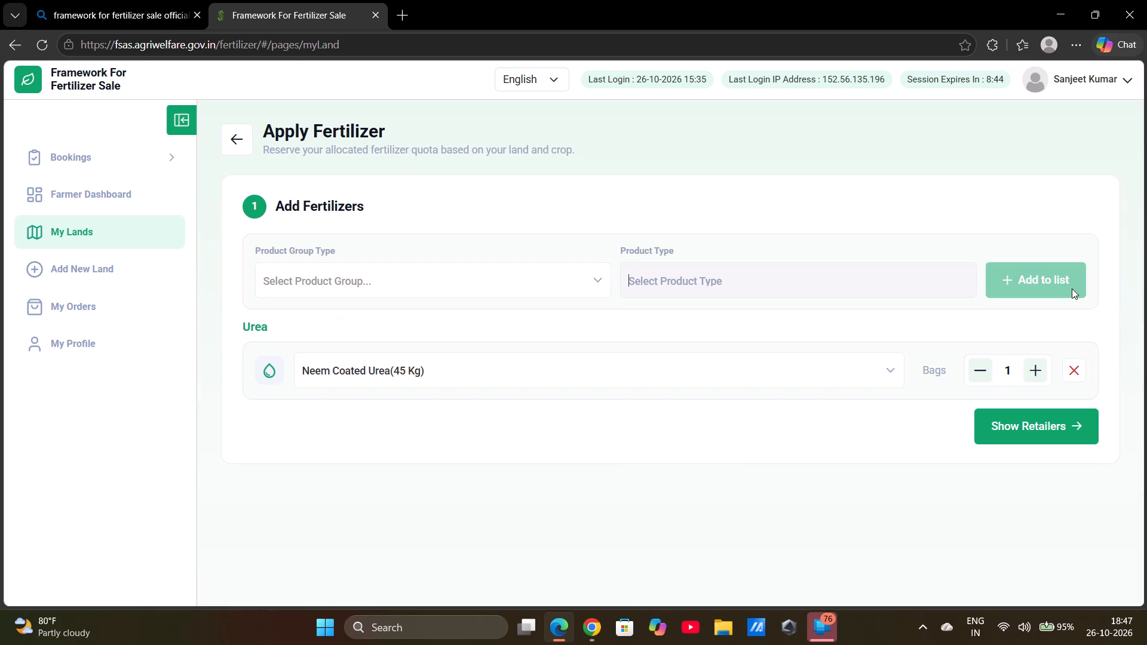
pyautogui.tripleClick(1043, 361)
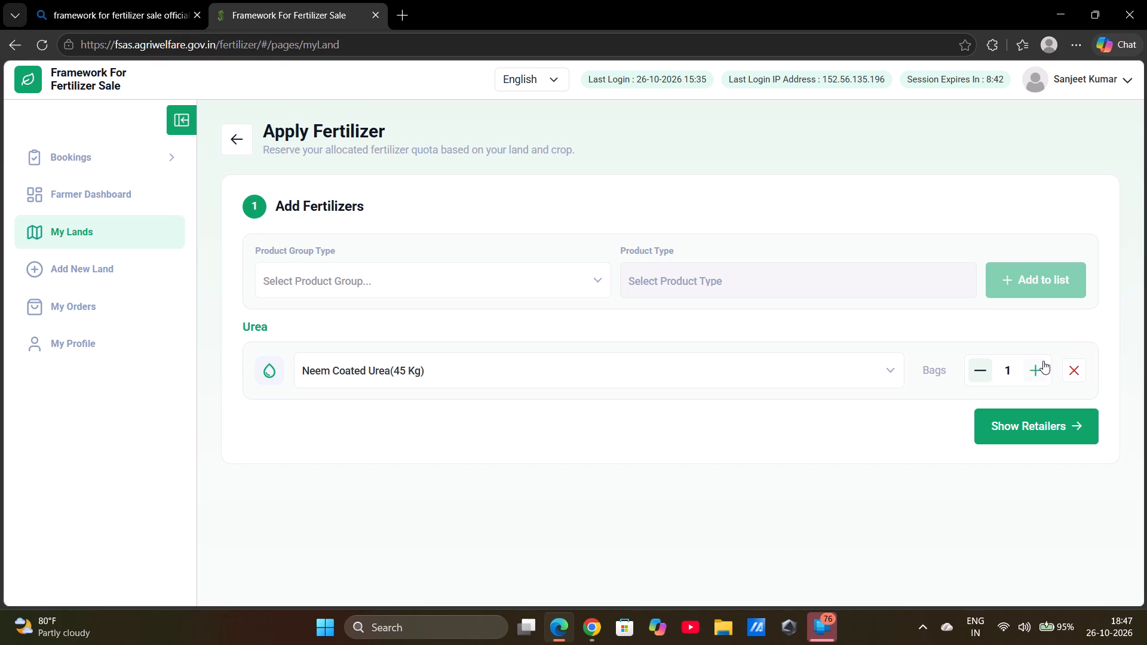
pyautogui.tripleClick(1043, 361)
pyautogui.click(1043, 361)
pyautogui.click(1043, 361)
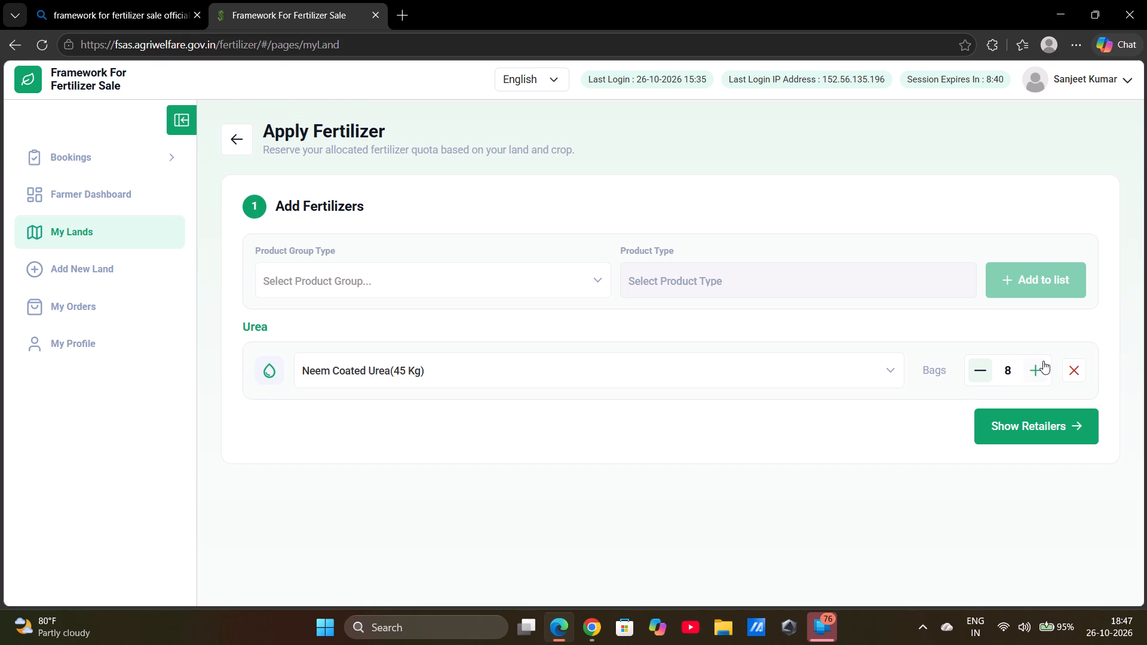
pyautogui.click(1043, 361)
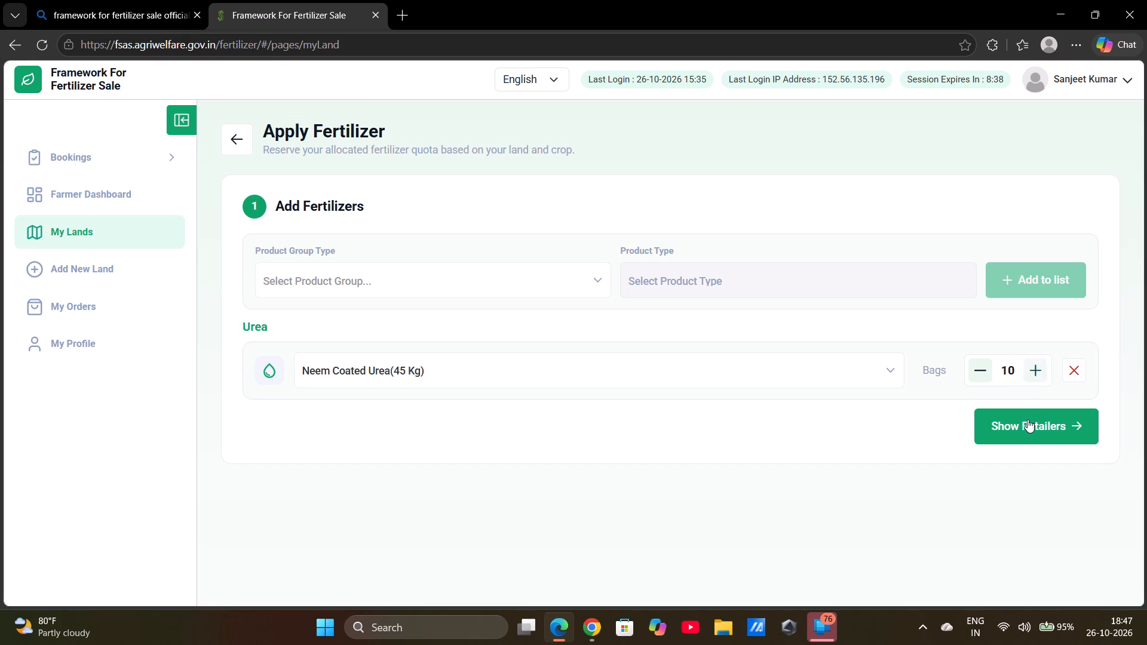
# Show the retailers for the listed urea at the Village territory level.
pyautogui.click(1026, 422)
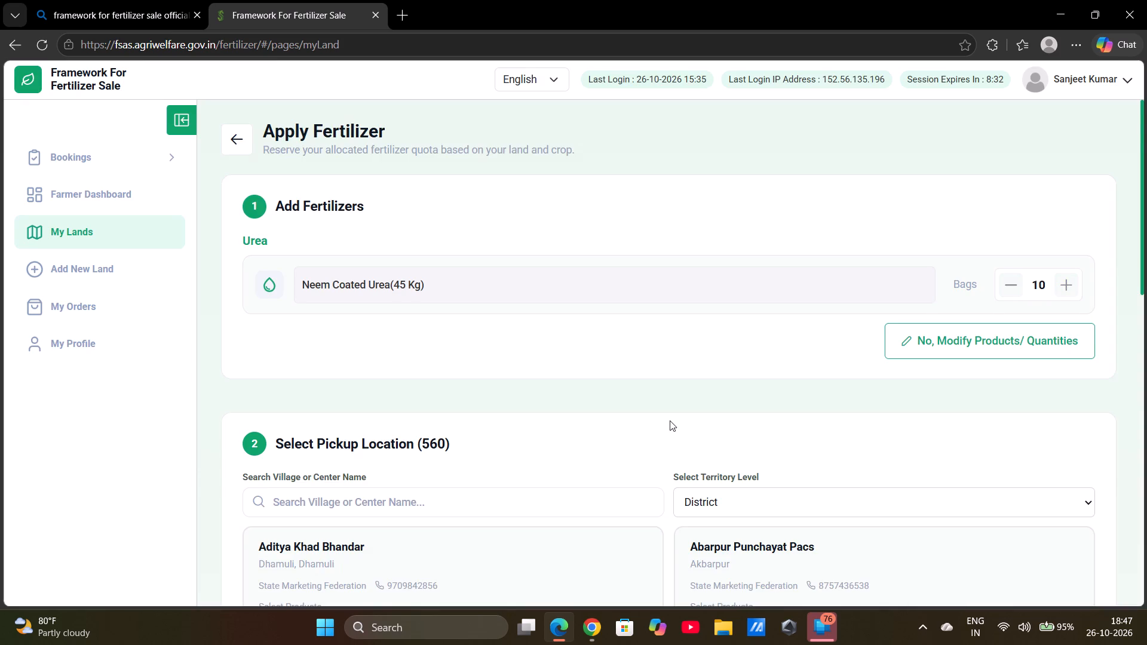
pyautogui.scroll(-1, 670, 420)
pyautogui.click(714, 371)
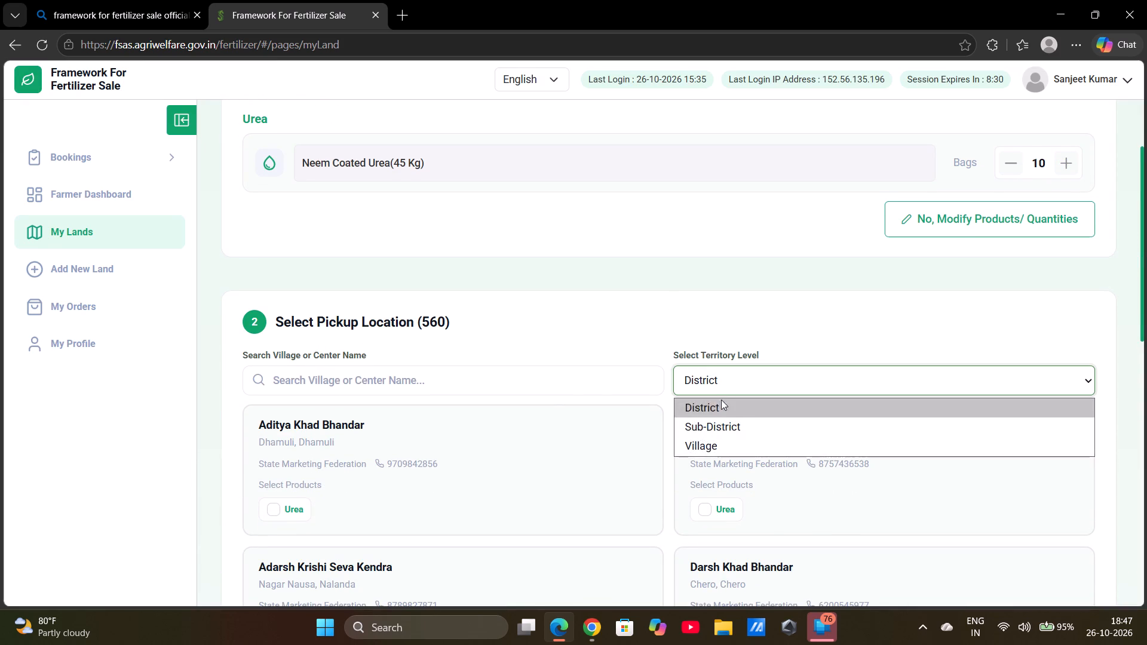
pyautogui.click(699, 450)
pyautogui.scroll(-1, 571, 419)
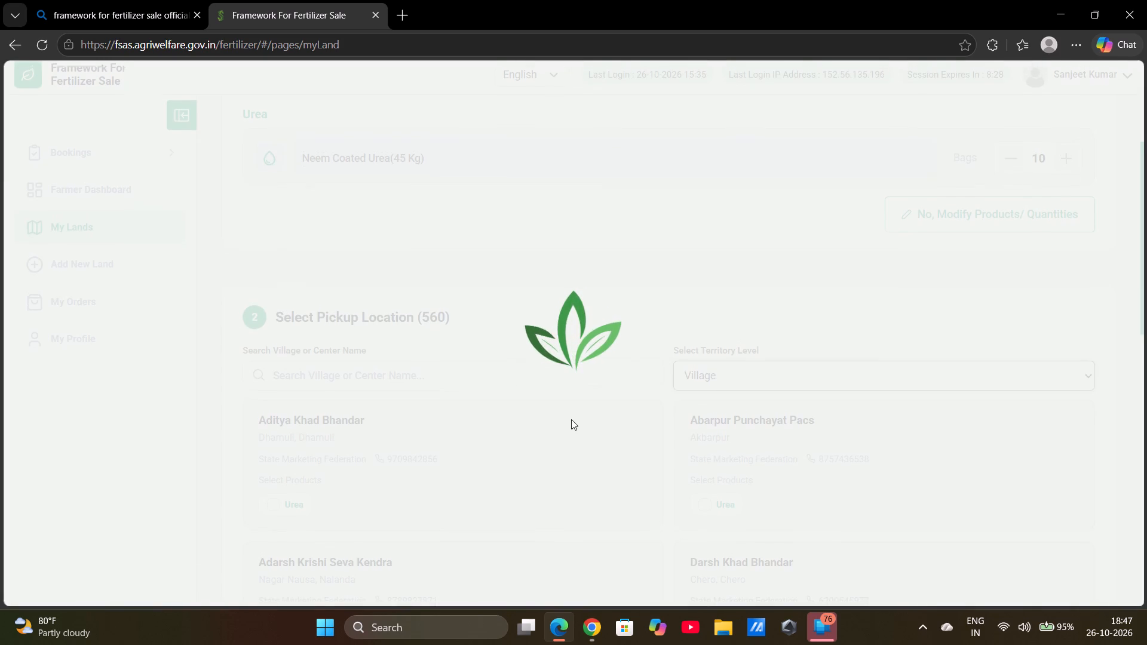
pyautogui.scroll(-1, 571, 419)
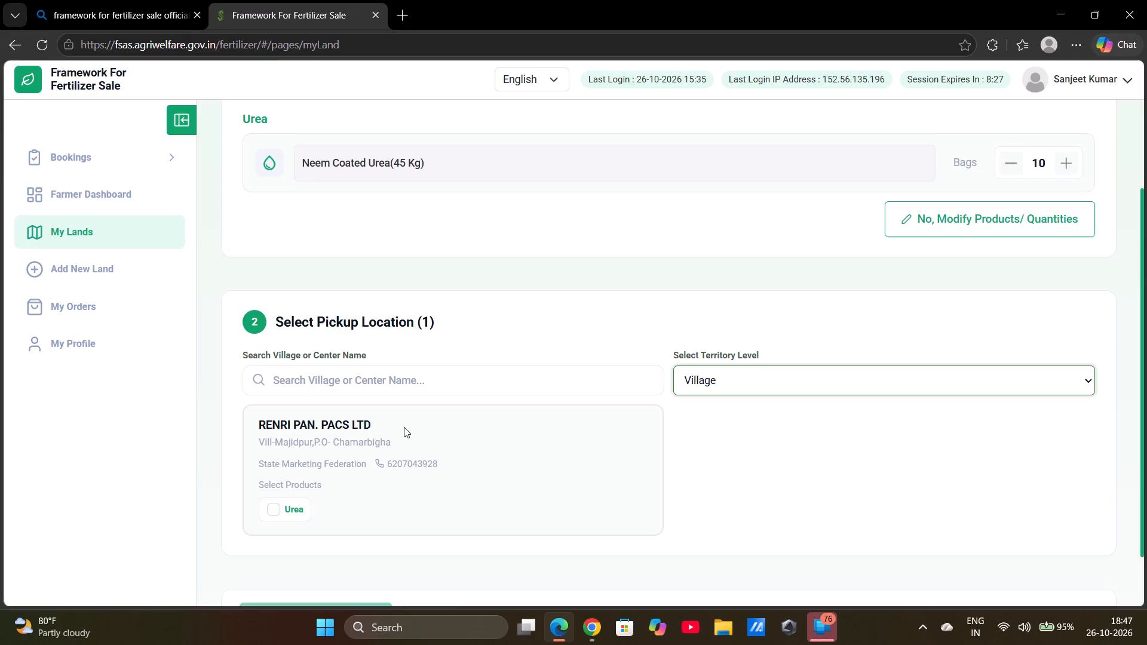
# Select Urea from the pickup retailer RENRI PAN. PACS LTD and proceed for booking.
pyautogui.click(280, 499)
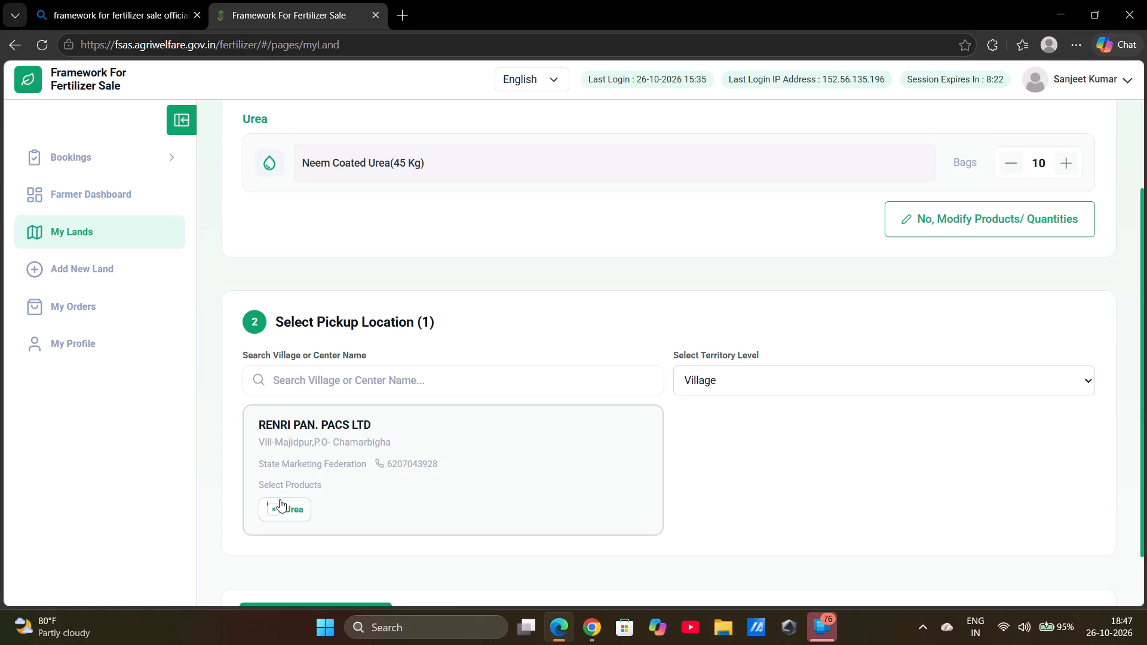
pyautogui.scroll(-3, 280, 499)
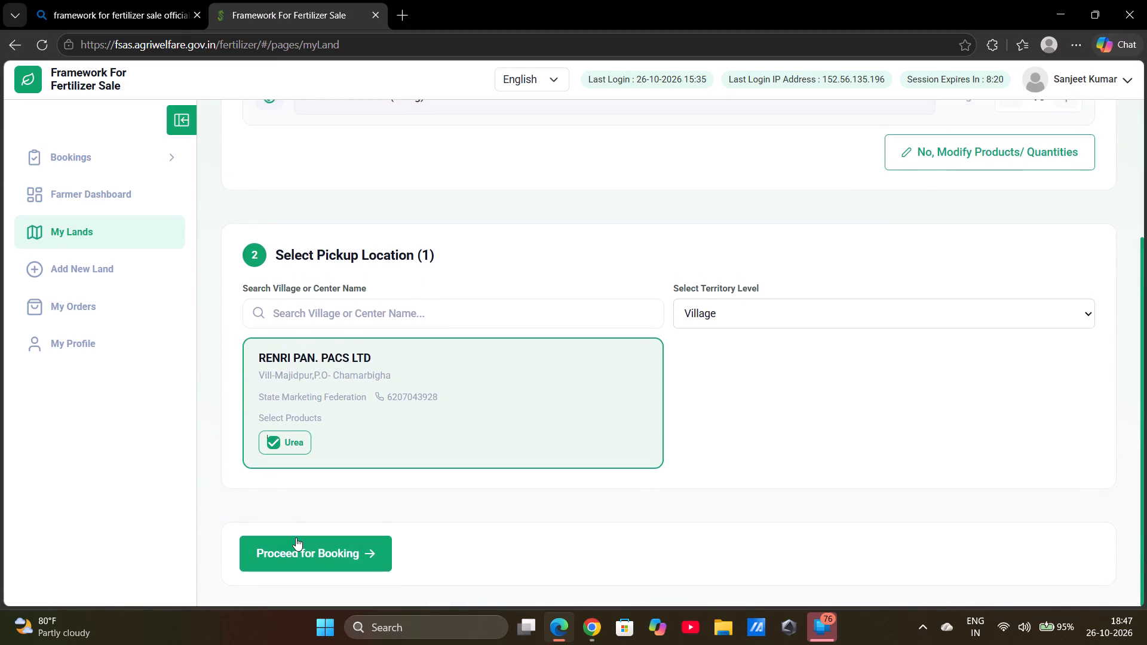
pyautogui.click(296, 537)
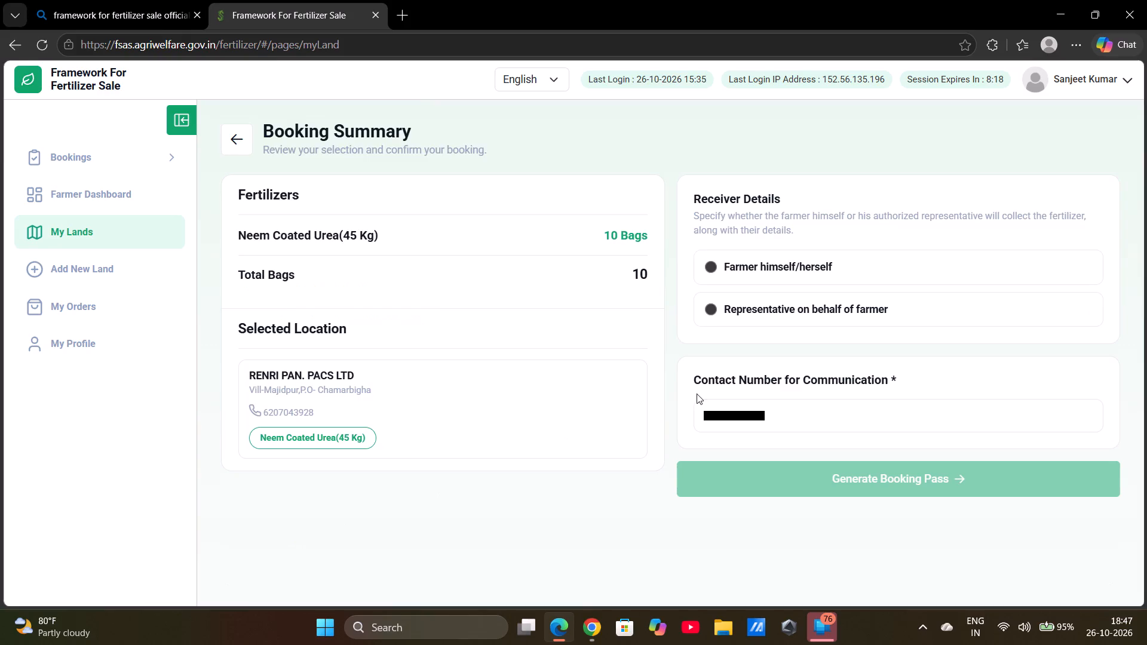
# Set the receiver as the farmer himself/herself and generate the booking pass.
pyautogui.click(709, 259)
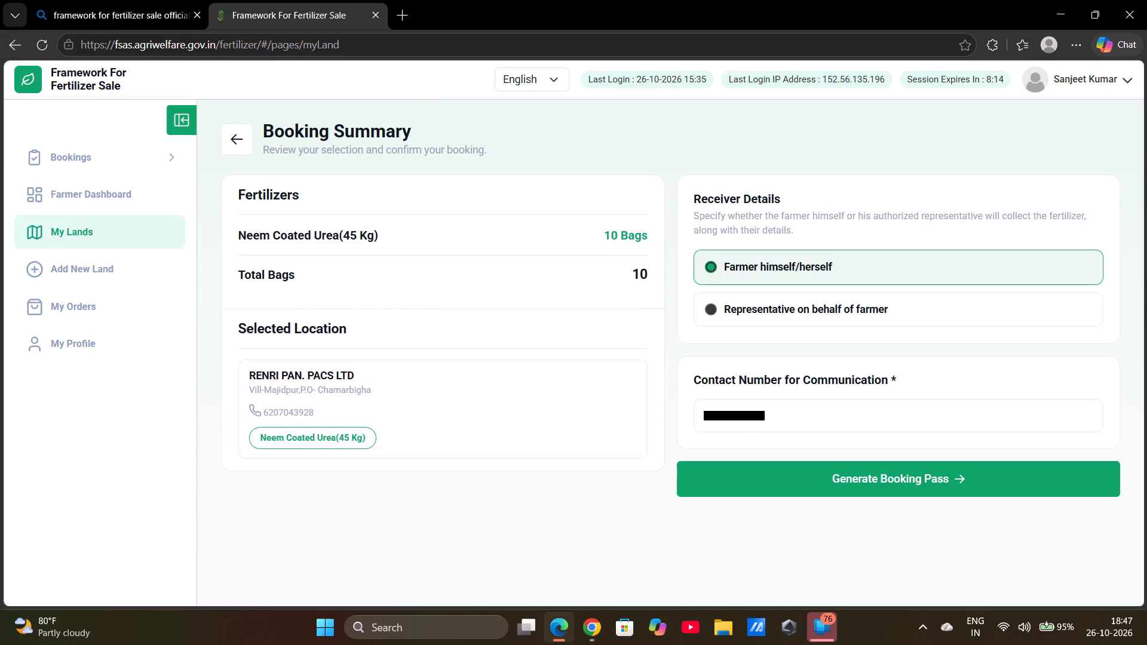
pyautogui.click(895, 474)
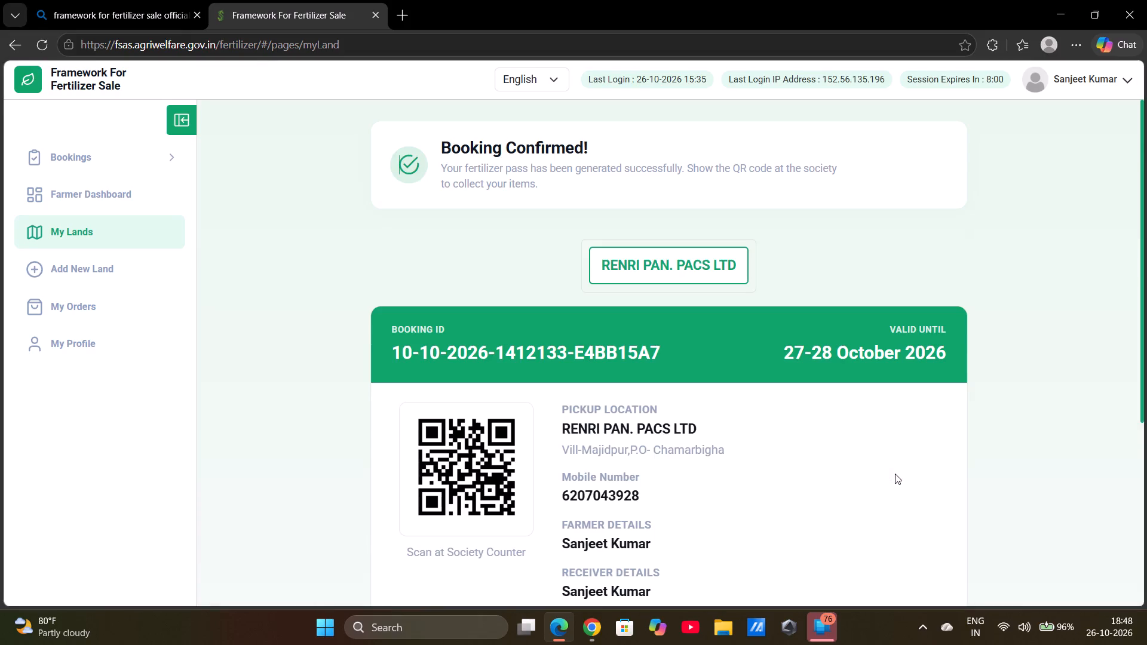
# Take a screenshot of the booking pass with its QR code, pickup details and reserved items in view.
pyautogui.scroll(-2, 895, 474)
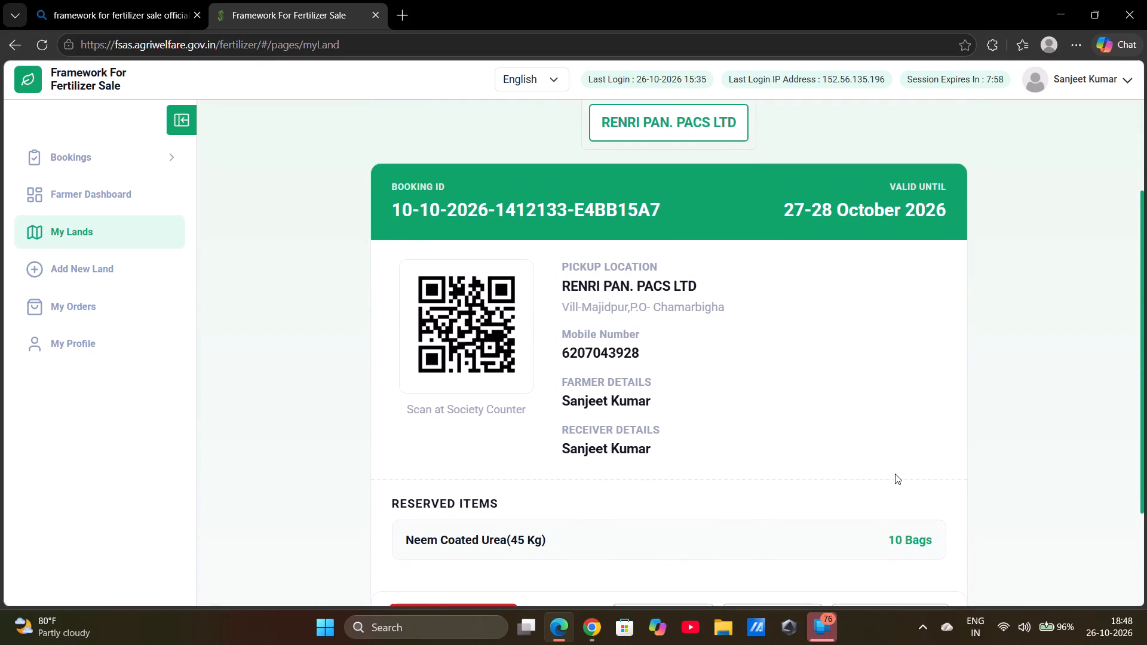
pyautogui.press('super+Print')
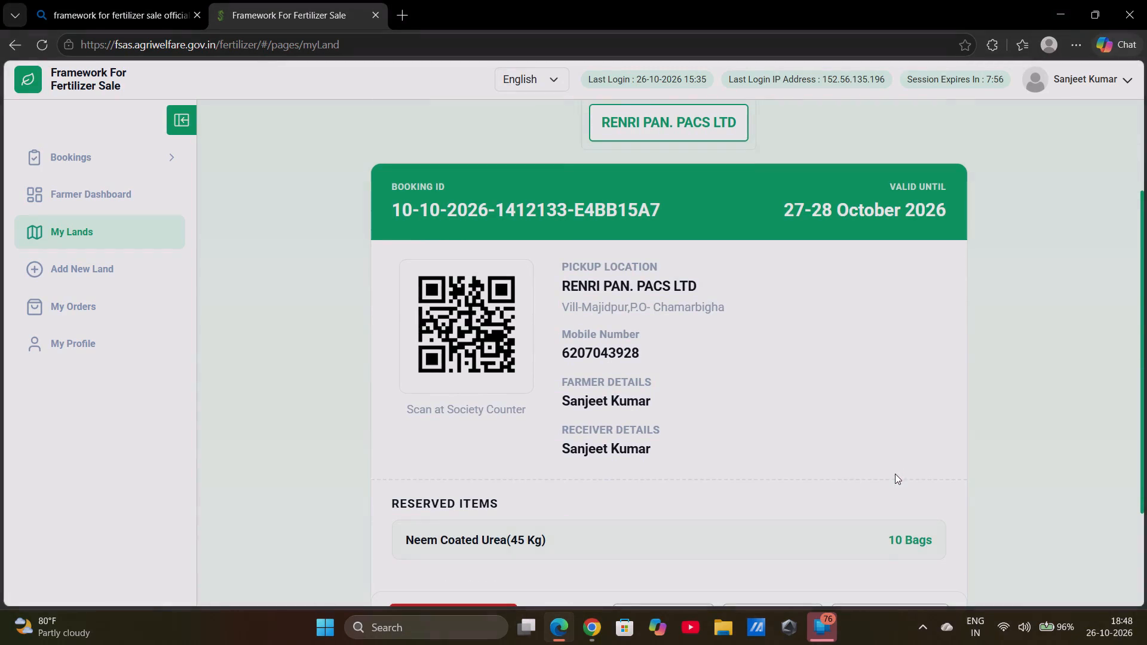
# Download the booking pass and its QR code.
pyautogui.scroll(3, 895, 474)
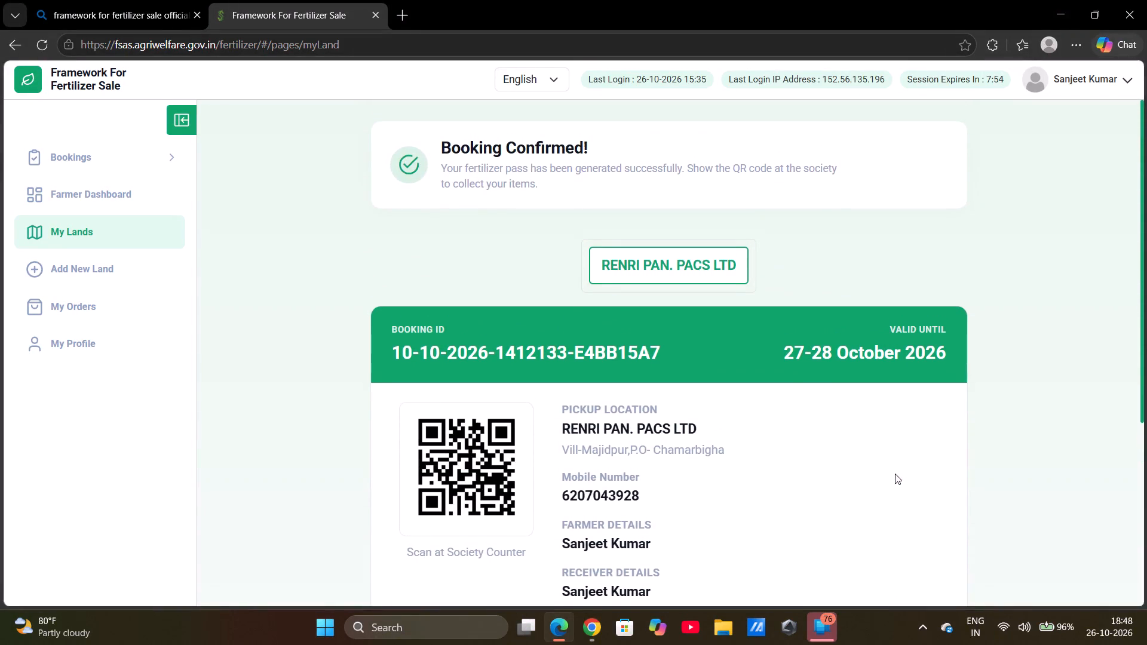
pyautogui.scroll(-3, 737, 353)
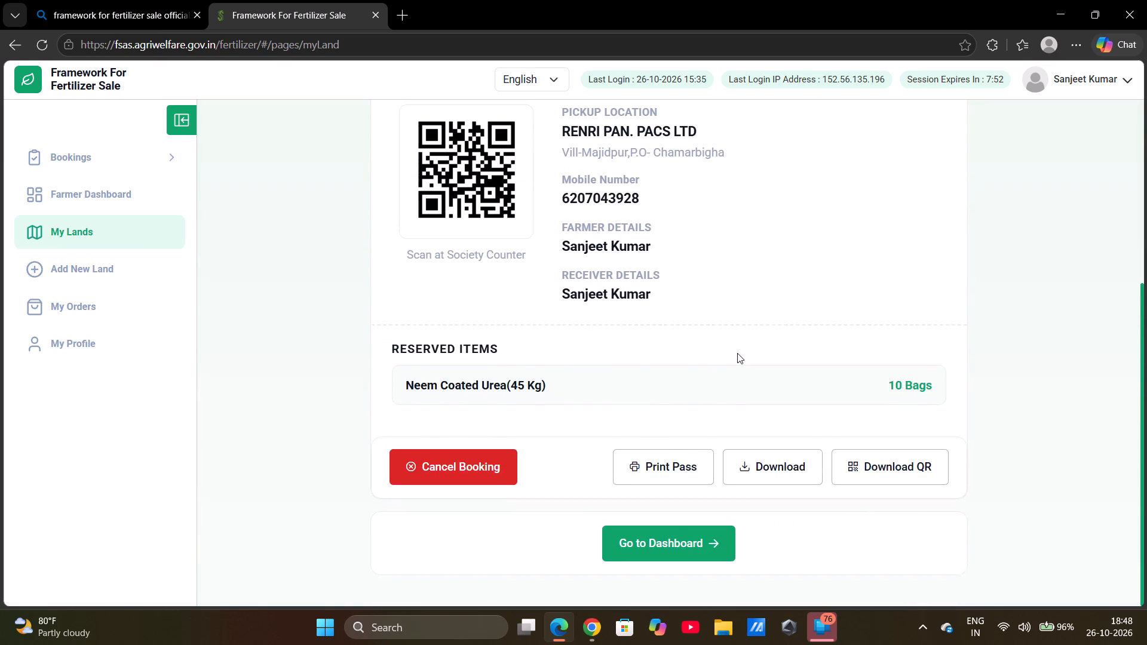
pyautogui.click(775, 491)
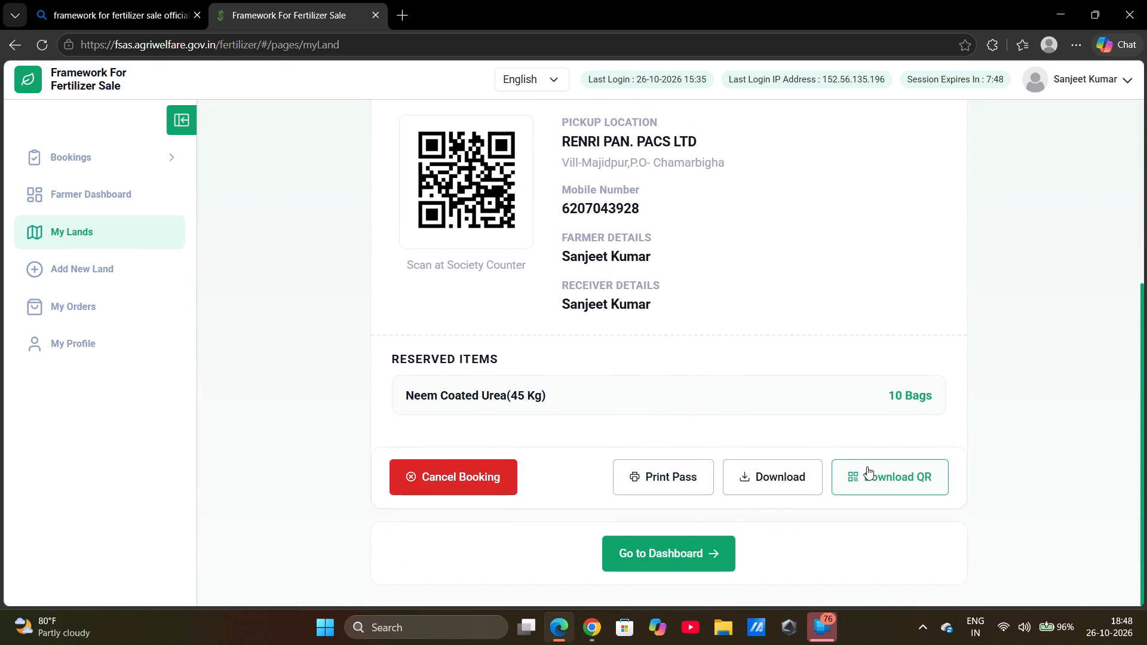
pyautogui.click(873, 470)
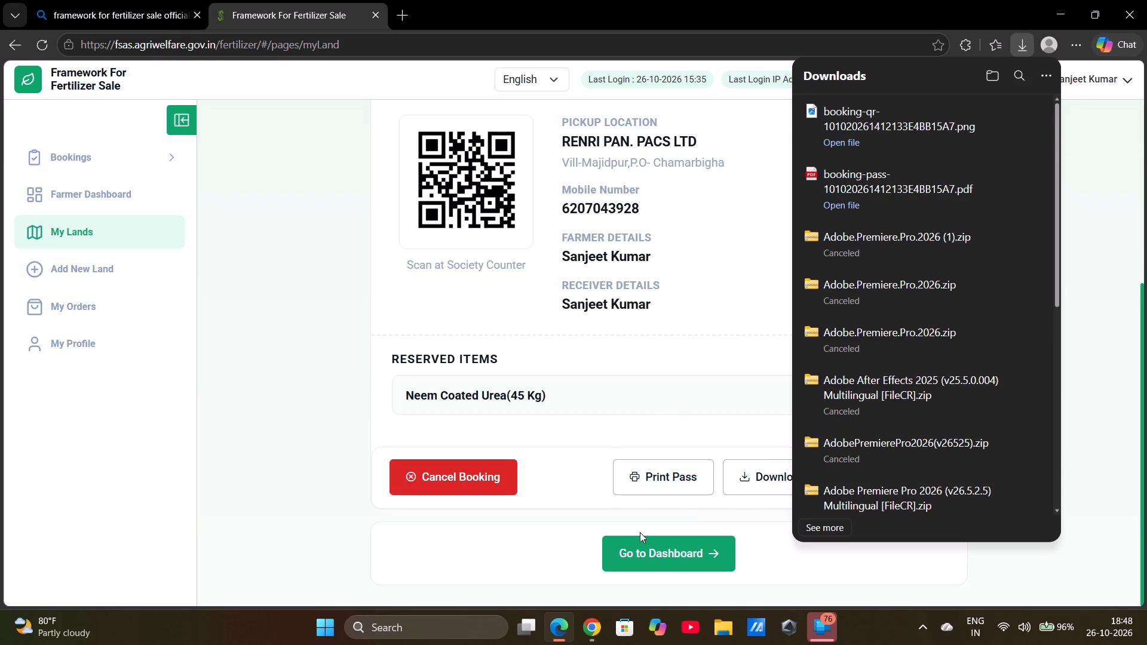
# Go to the farmer dashboard and open the full list of recent fertilizer orders.
pyautogui.click(657, 547)
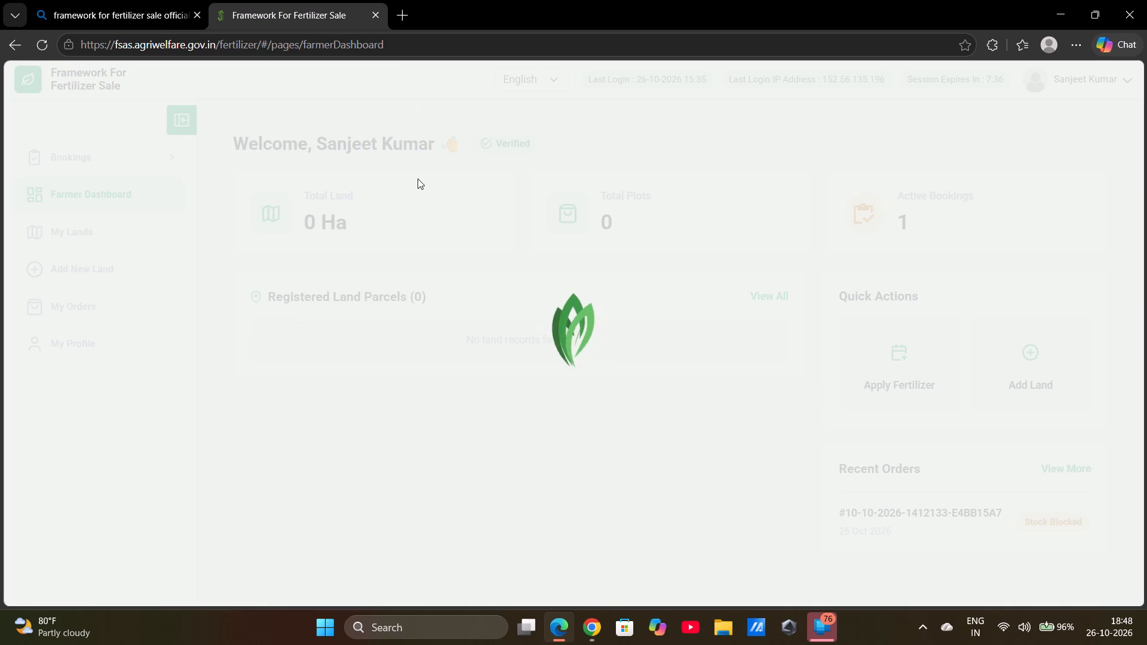
pyautogui.scroll(1, 418, 179)
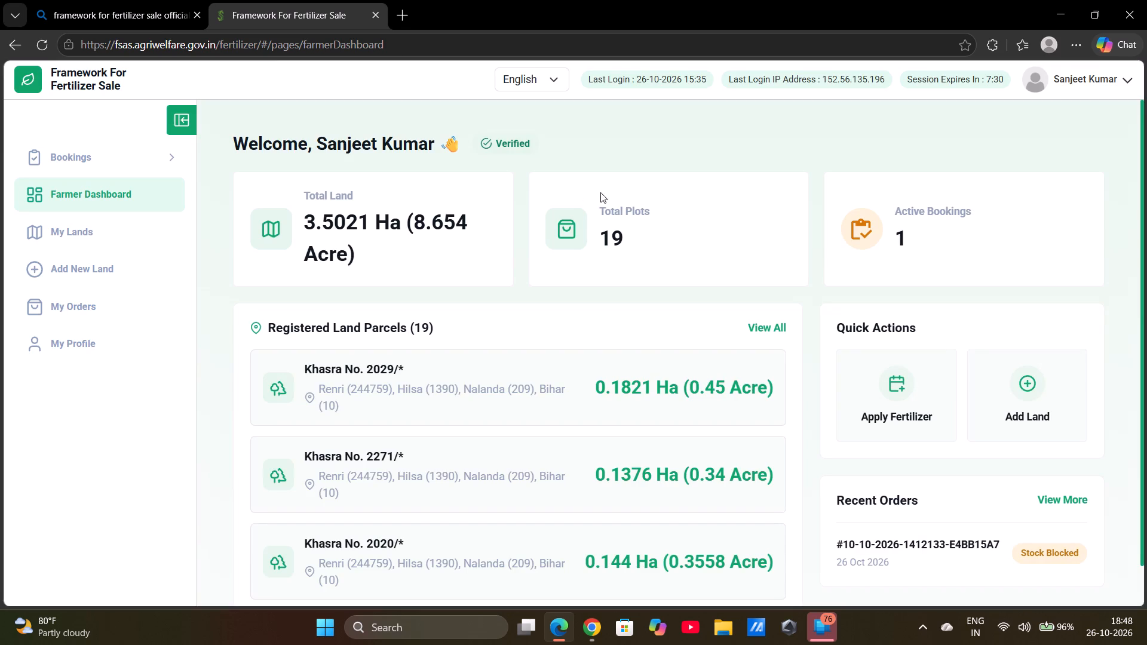
pyautogui.scroll(-1, 872, 247)
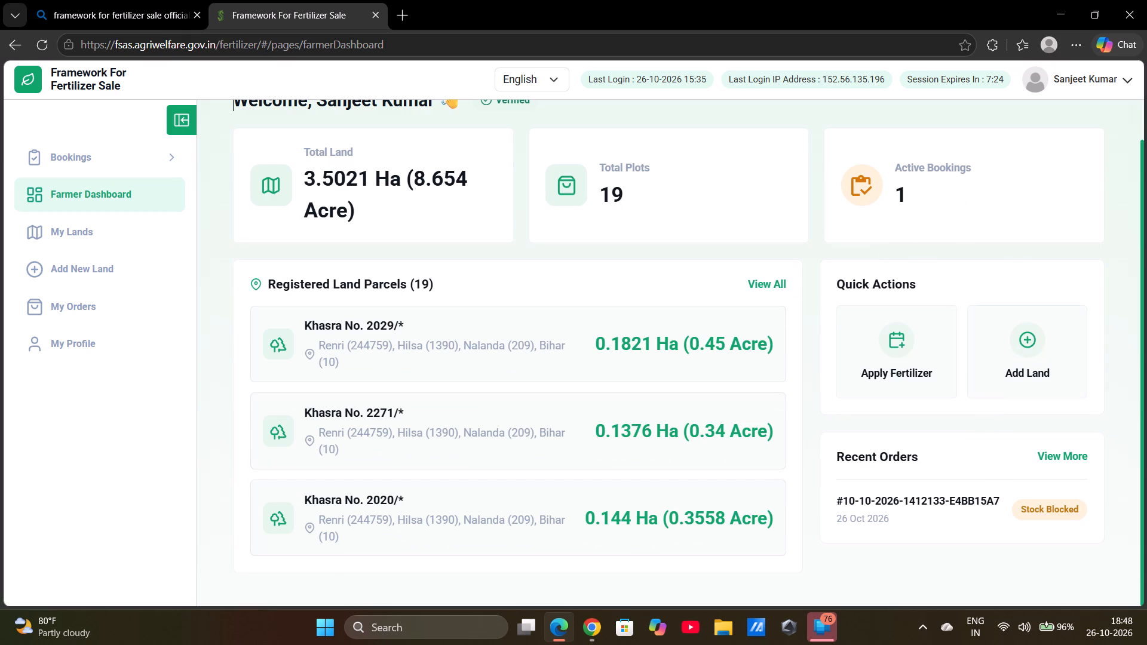
pyautogui.click(1071, 453)
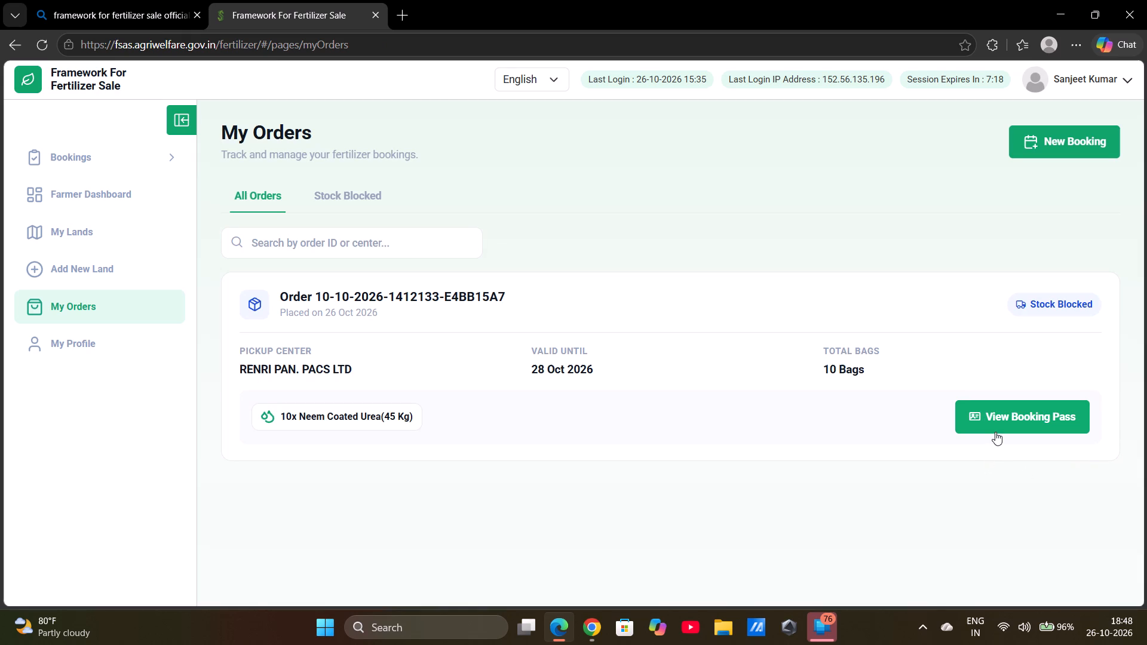
# Review the booking pass of the Neem Coated Urea order, checking validity, pickup, receiver and reserved items, and close it.
pyautogui.click(995, 432)
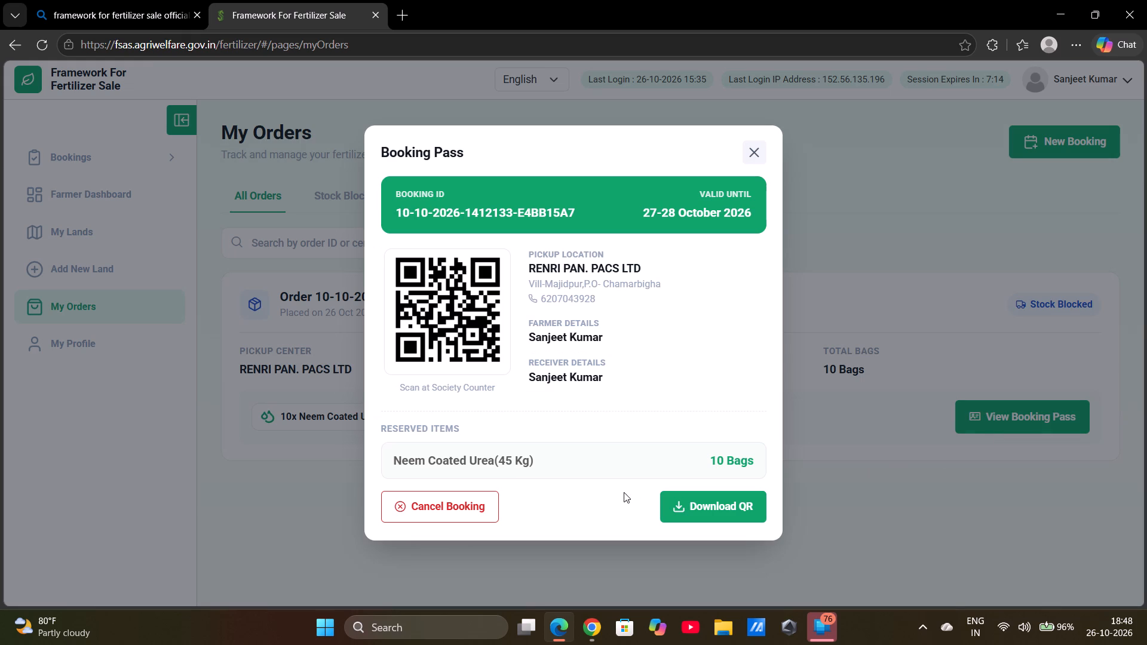
pyautogui.scroll(-1, 630, 411)
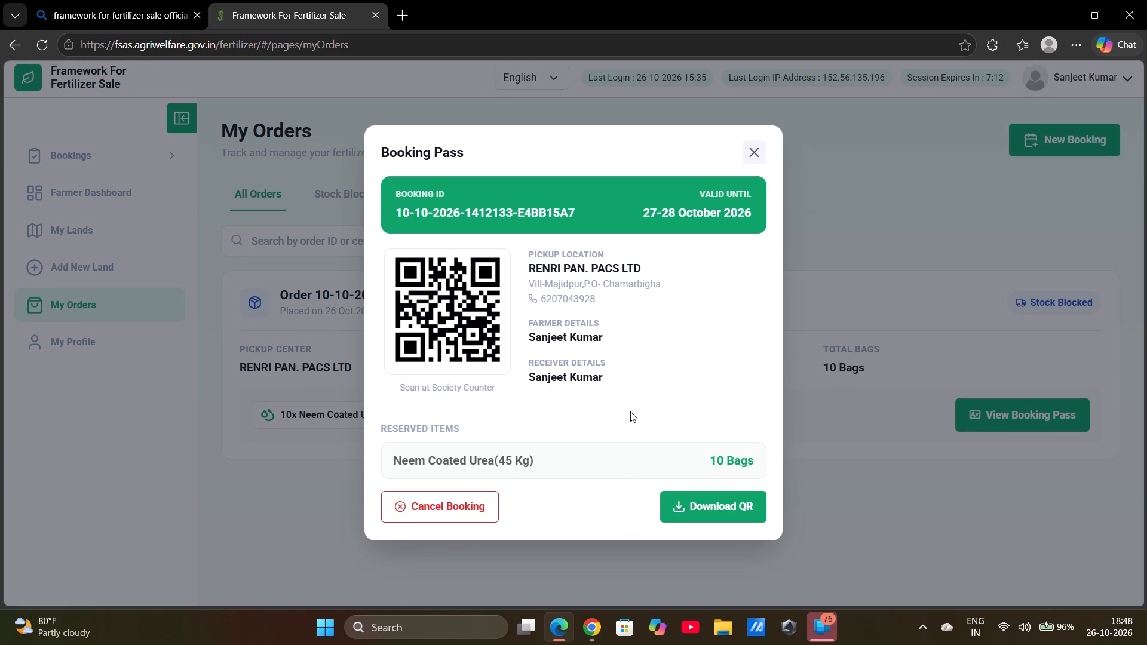
pyautogui.scroll(-1, 630, 411)
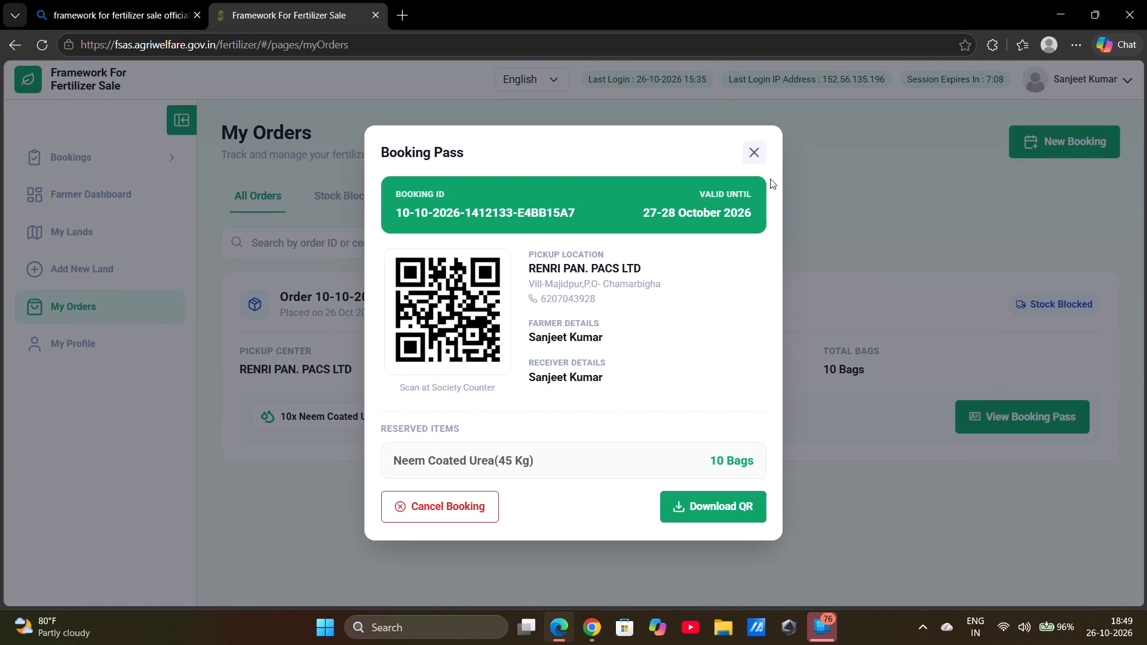
pyautogui.click(753, 161)
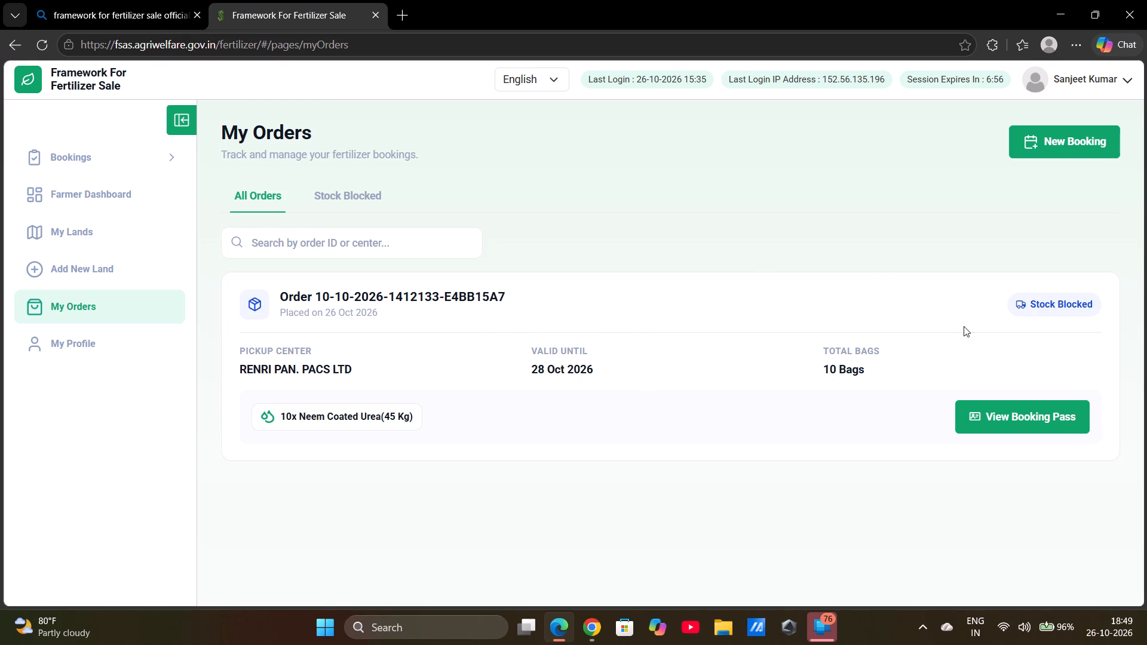
pyautogui.click(1002, 411)
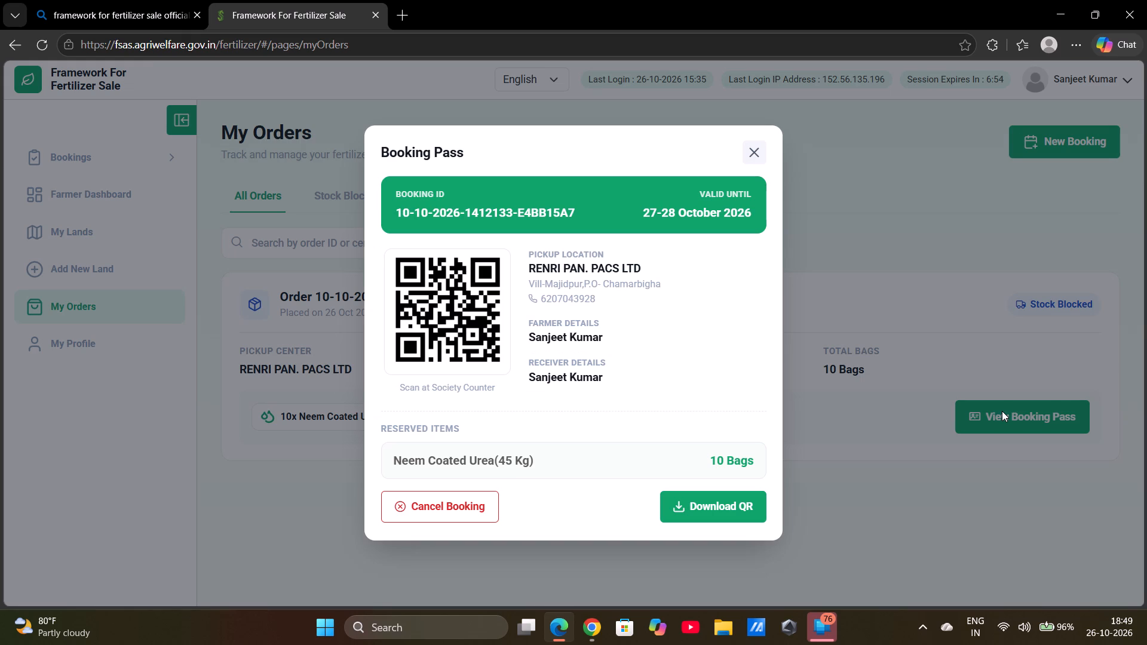
pyautogui.scroll(-1, 696, 462)
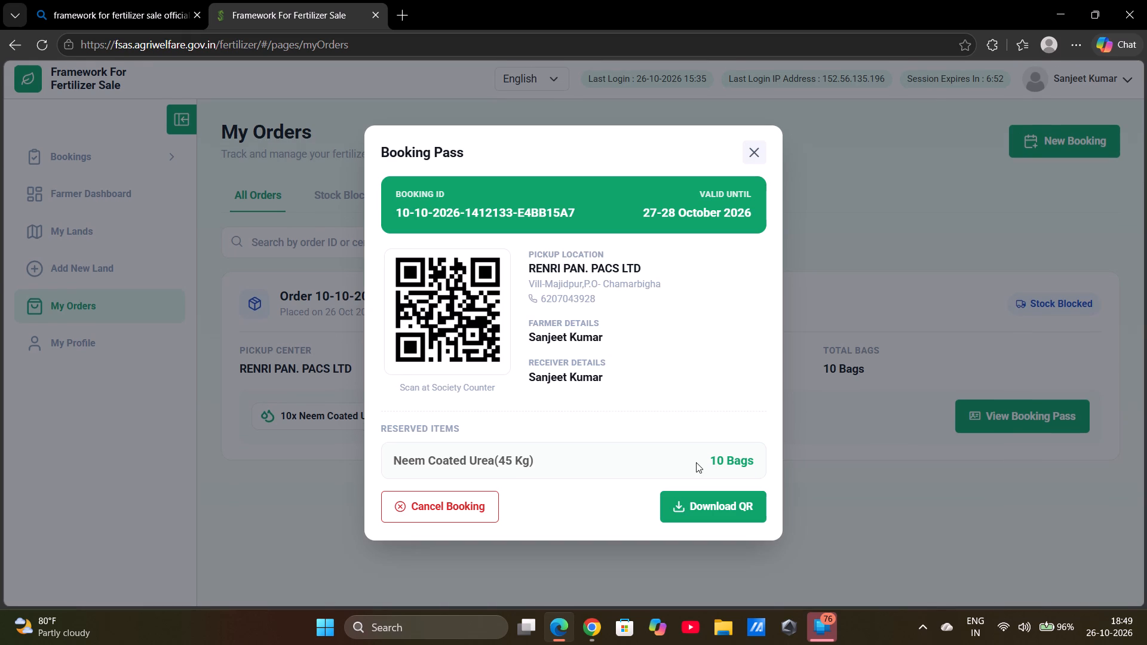
pyautogui.scroll(-1, 696, 462)
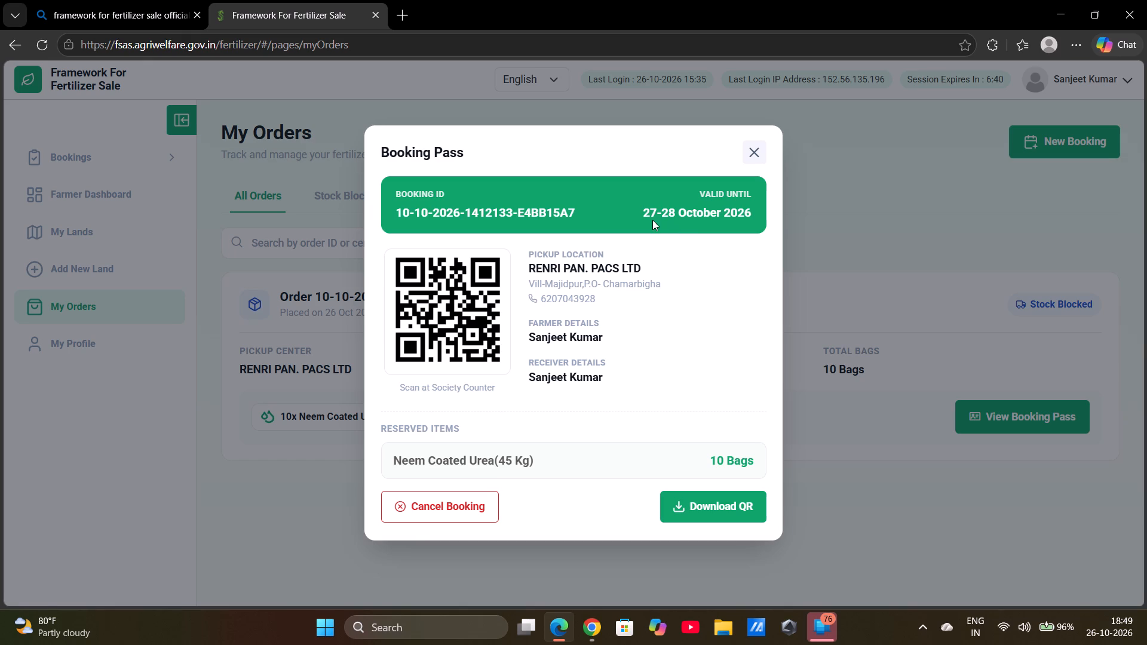
pyautogui.click(754, 149)
# Open a new browser tab, close the Framework For Fertilizer Sale tab and return to the portal's search results.
pyautogui.click(403, 8)
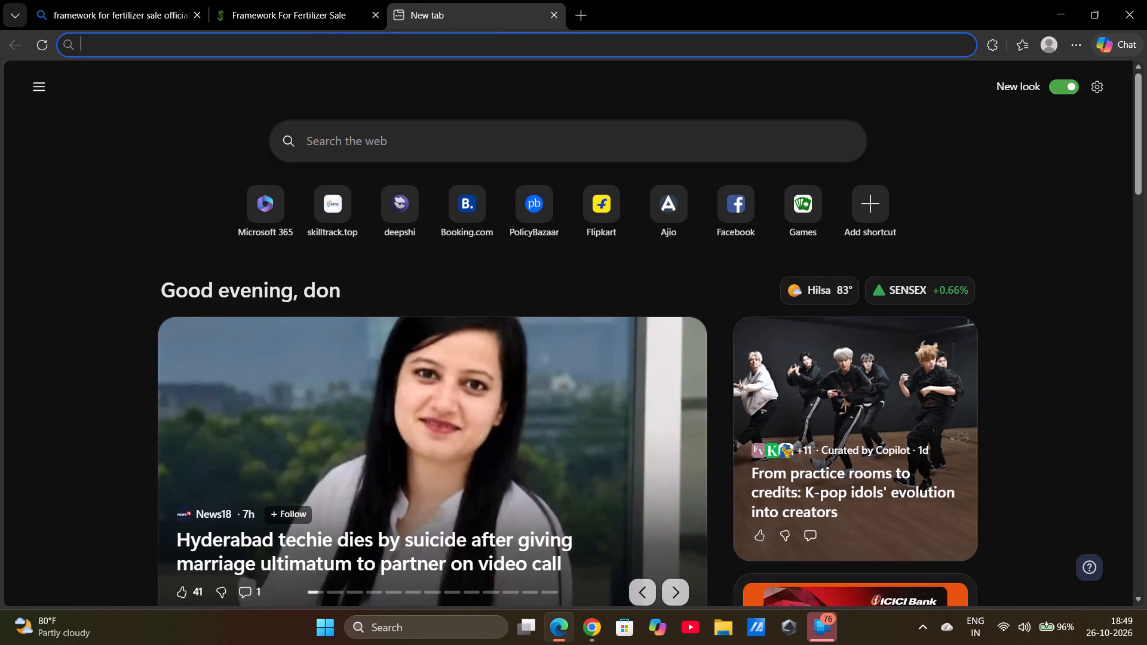
pyautogui.click(374, 15)
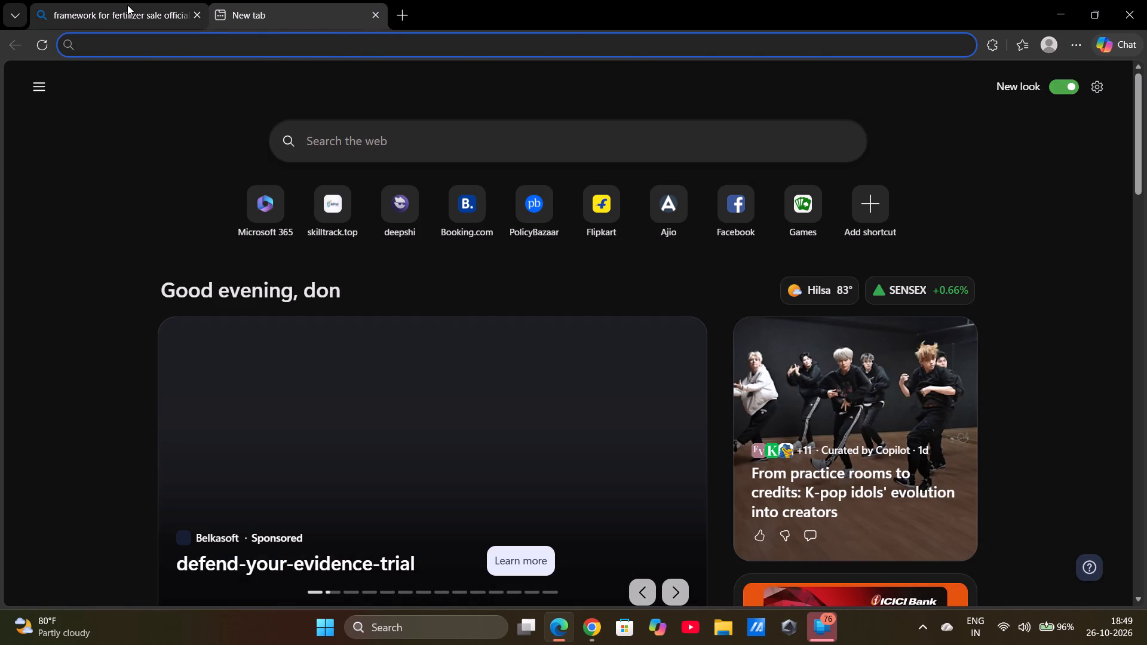
pyautogui.click(127, 5)
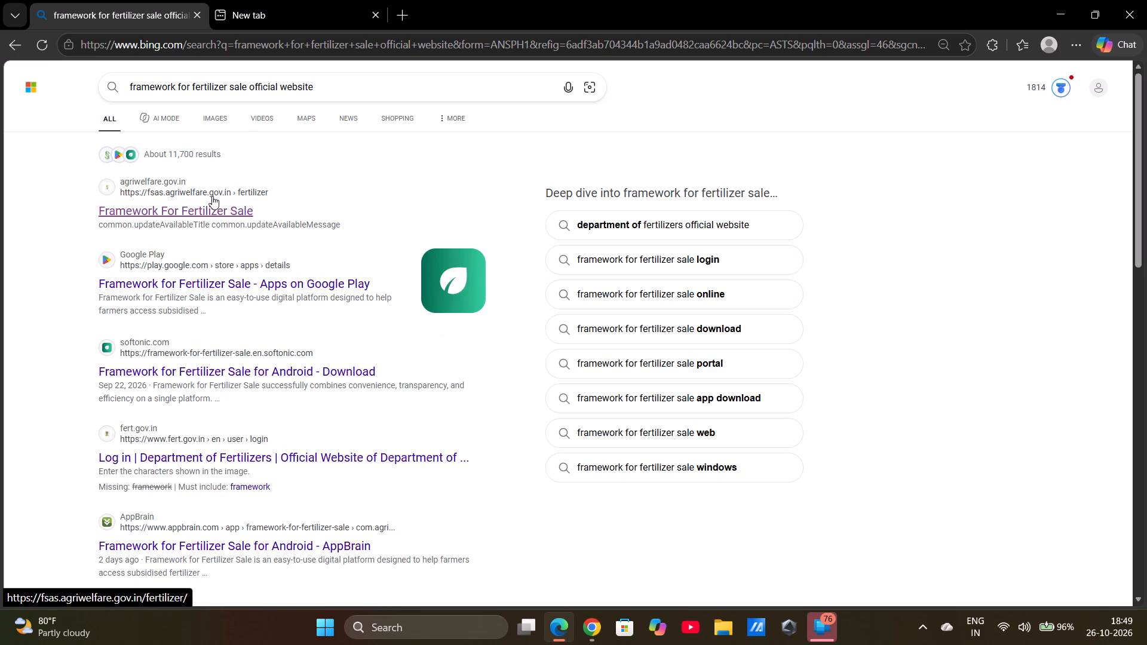